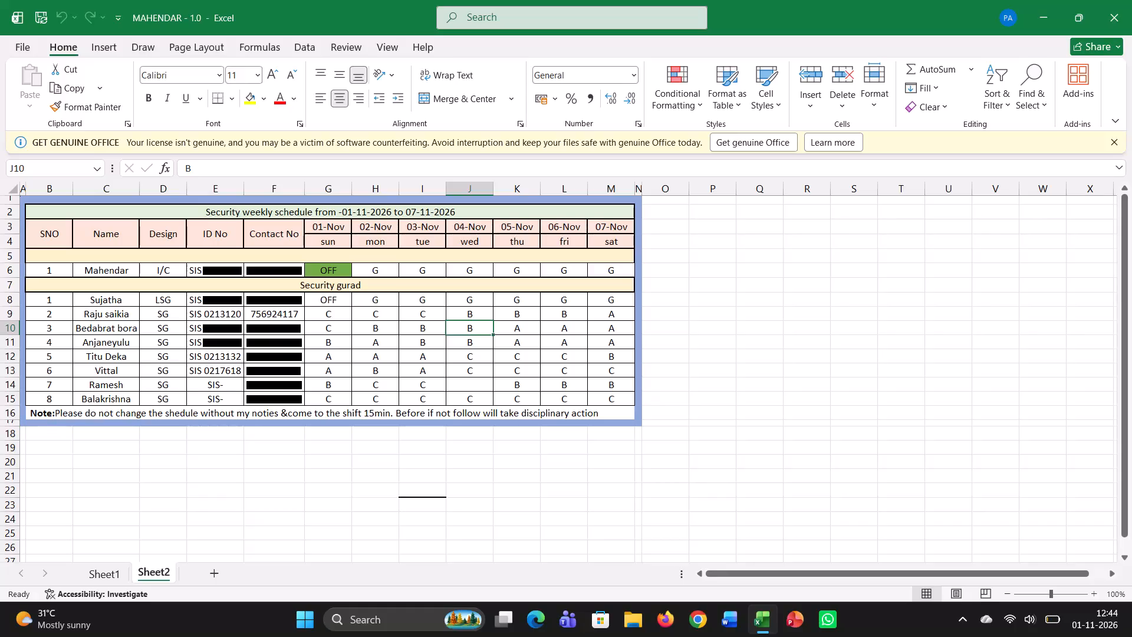
# Set the 04-Nov (wed) shift of the third security guard, in cell J10, to capital A.
pyautogui.press('BackSpace')
pyautogui.press('a')
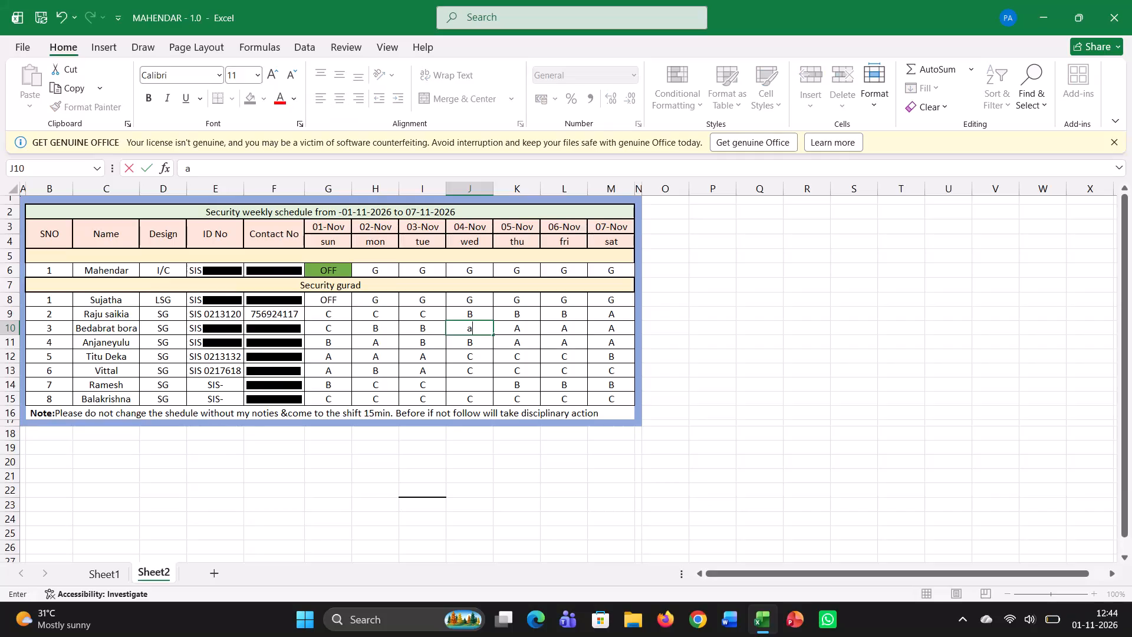
pyautogui.press('BackSpace')
pyautogui.click(475, 343)
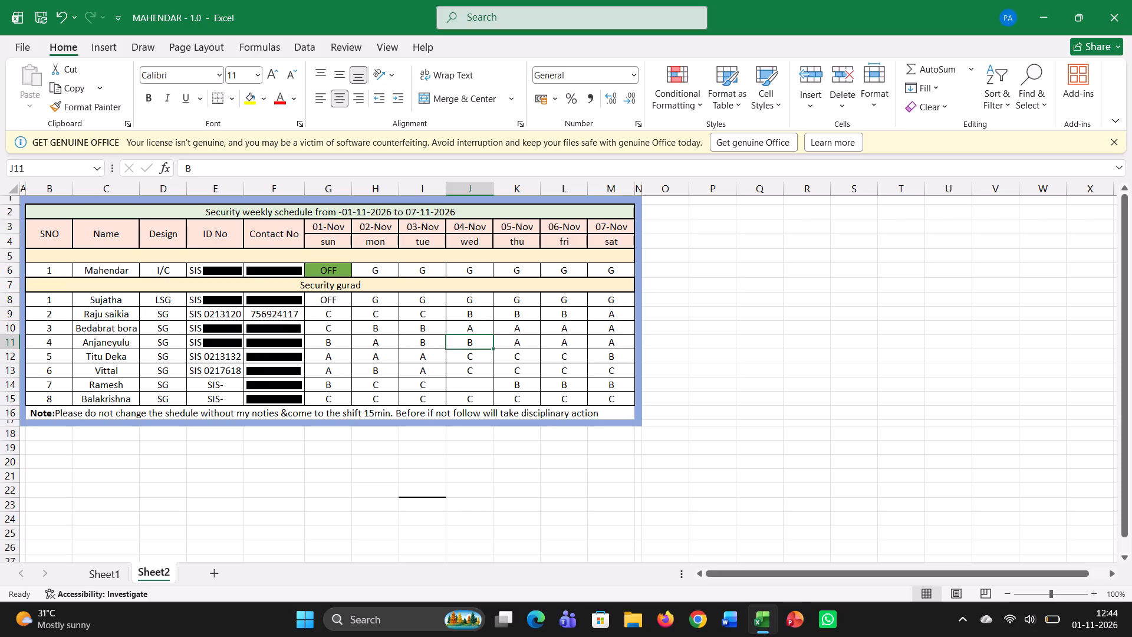
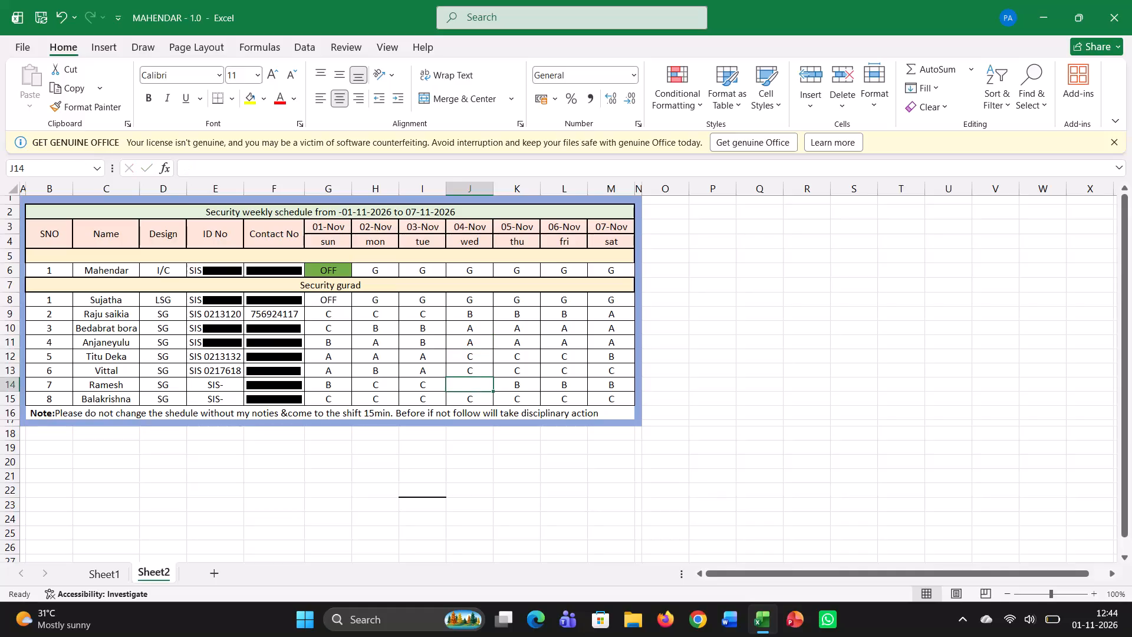
# Set the 04-Nov (wed) shift of the seventh security guard, in cell J14, to capital B.
pyautogui.press('b')
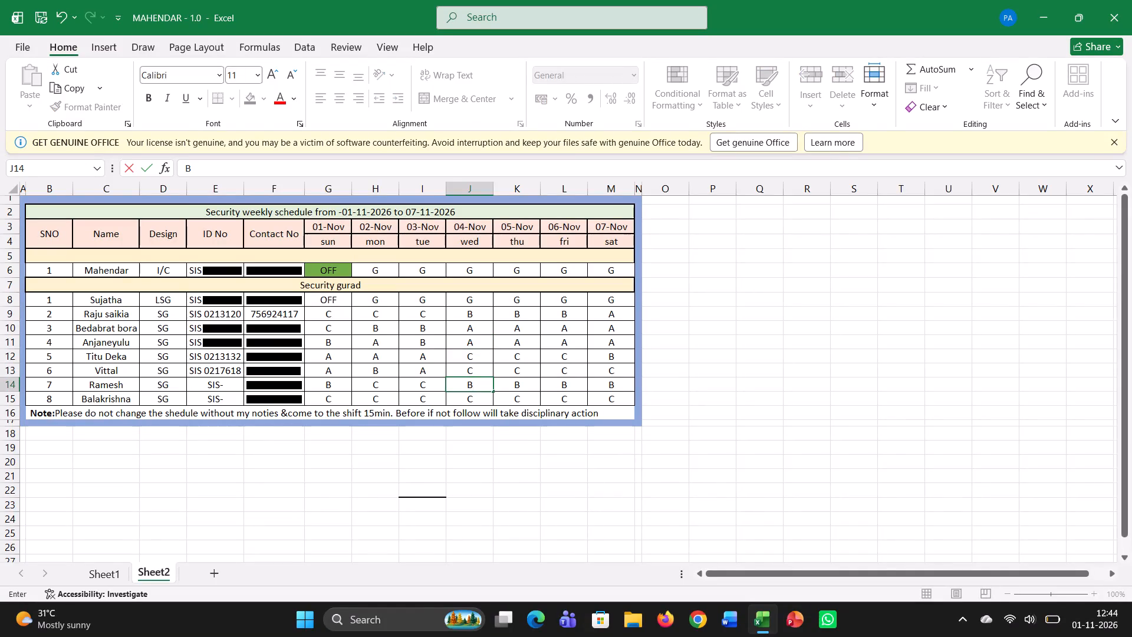
# Commit the shift entry and select the entire security weekly schedule, from its title through the note, covering A1 to M17.
pyautogui.click(627, 363)
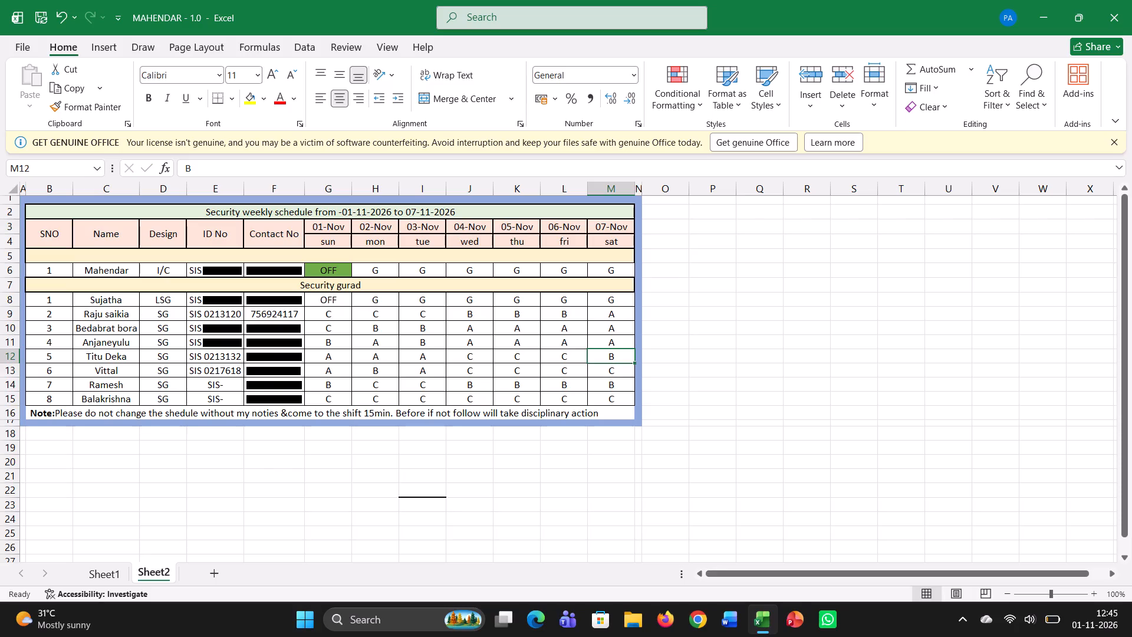
pyautogui.click(62, 209)
pyautogui.moveTo(44, 215); pyautogui.dragTo(56, 203)
pyautogui.moveTo(56, 203); pyautogui.dragTo(64, 210)
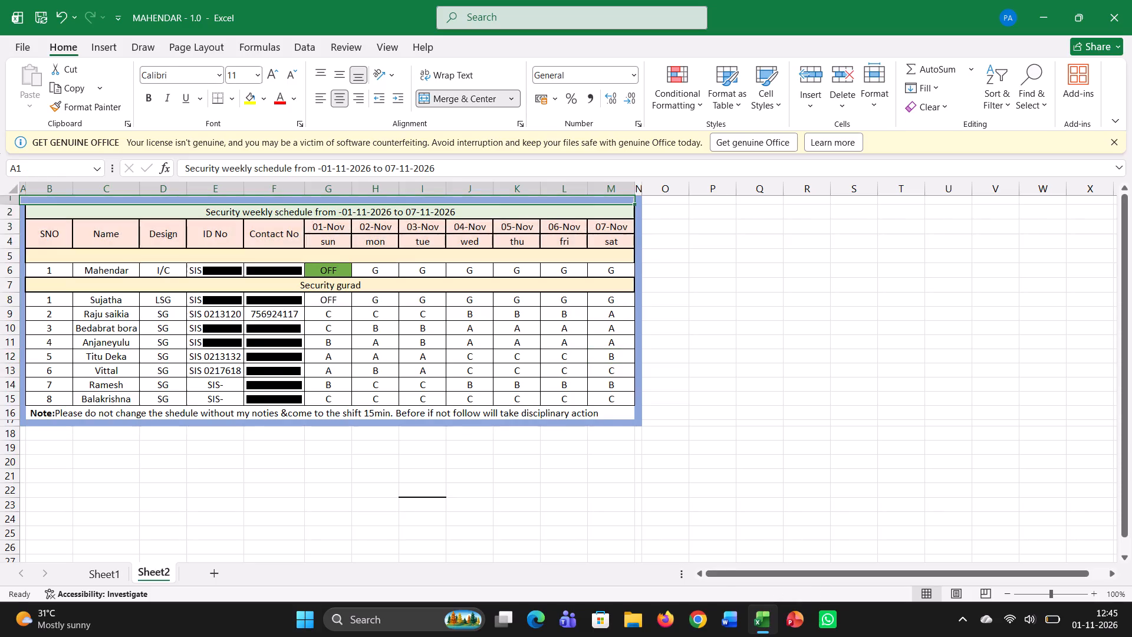
pyautogui.moveTo(64, 210); pyautogui.dragTo(482, 384)
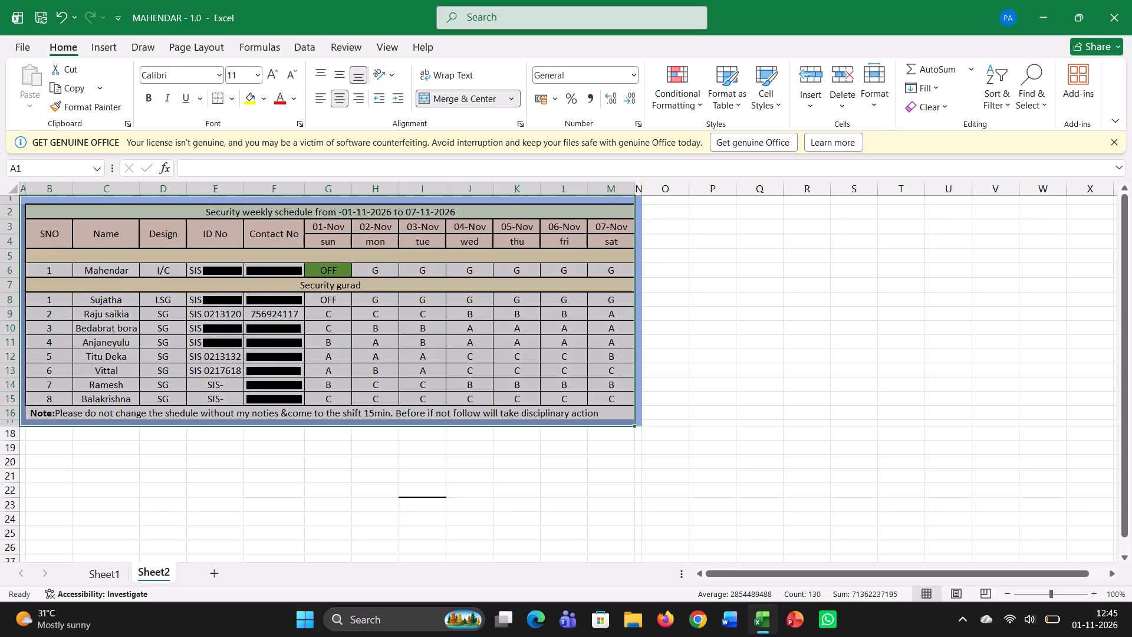
# Switch to WhatsApp.
pyautogui.click(834, 626)
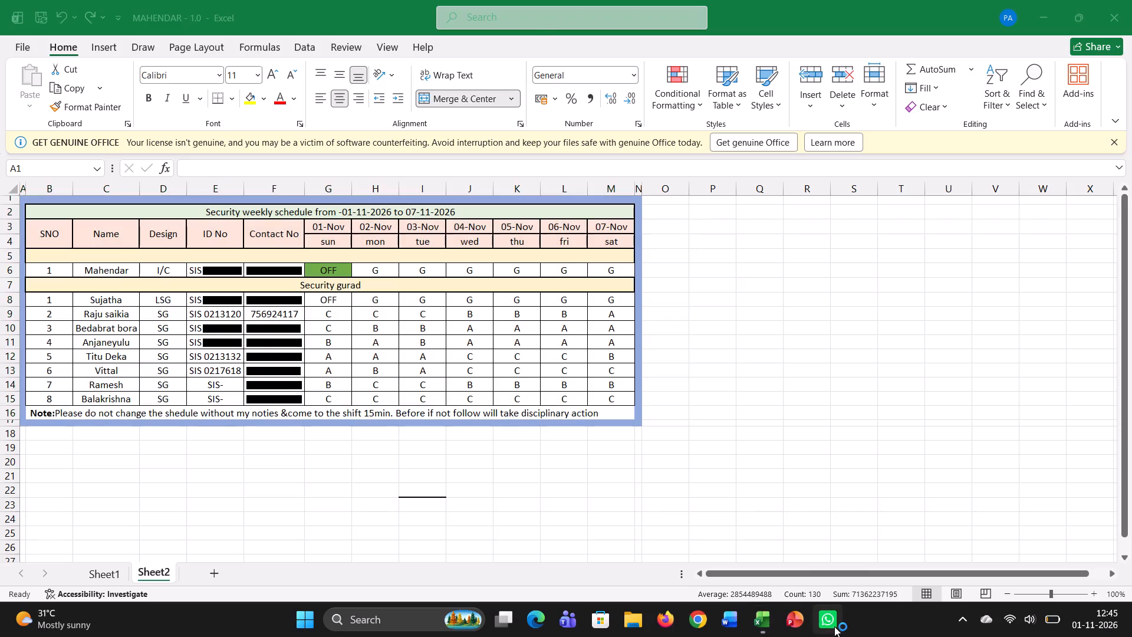
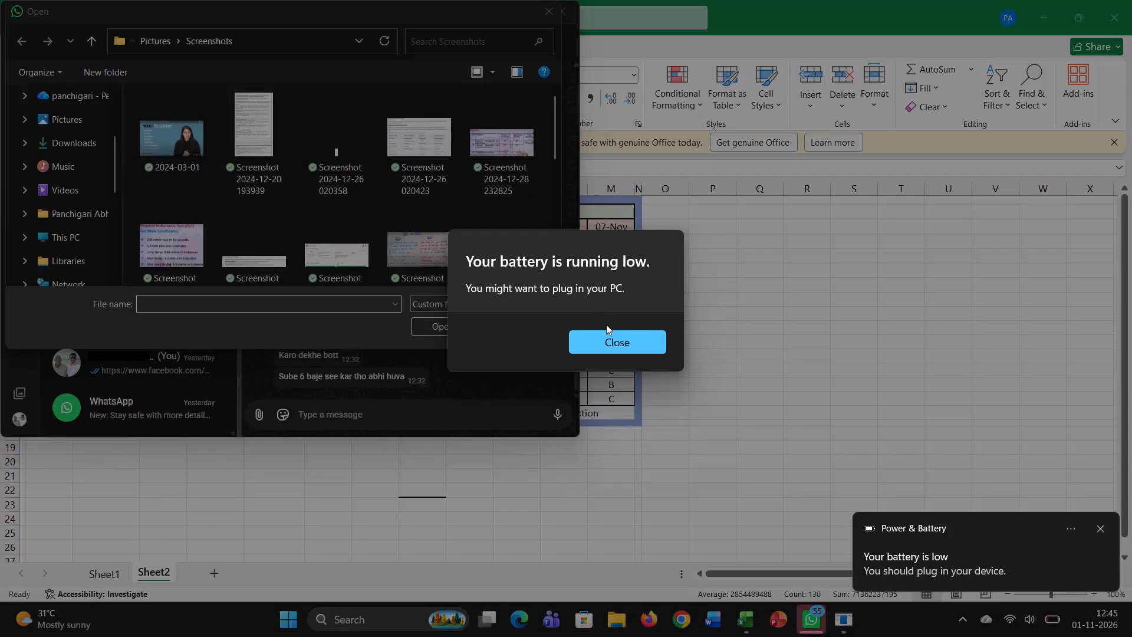
# Dismiss the low-battery warning and return to the security weekly schedule in Excel.
pyautogui.click(609, 337)
pyautogui.click(685, 351)
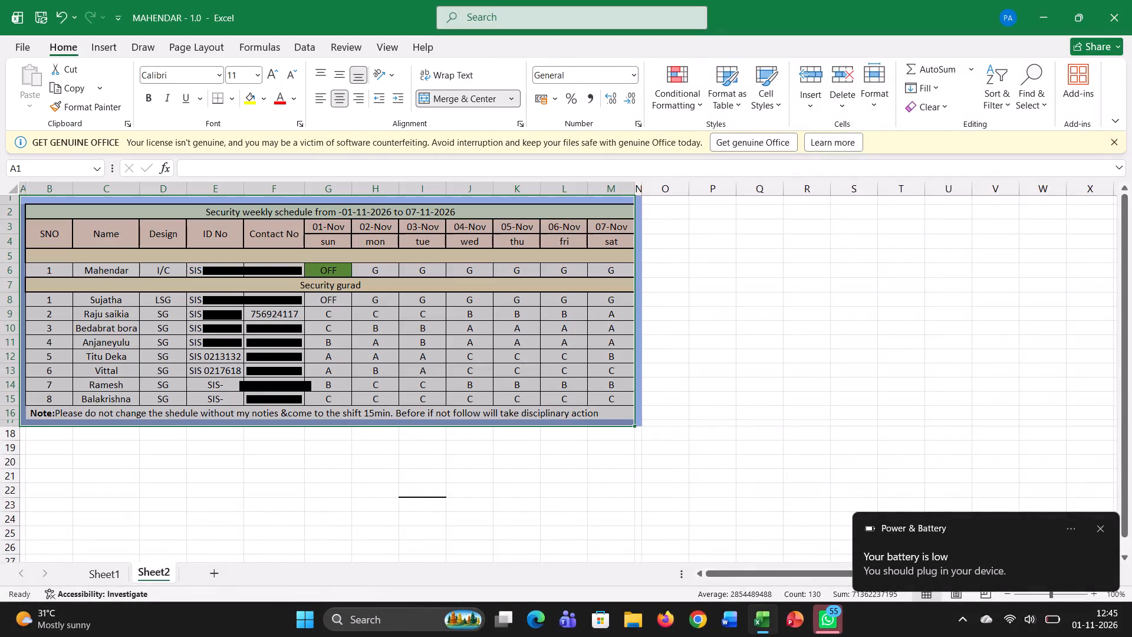
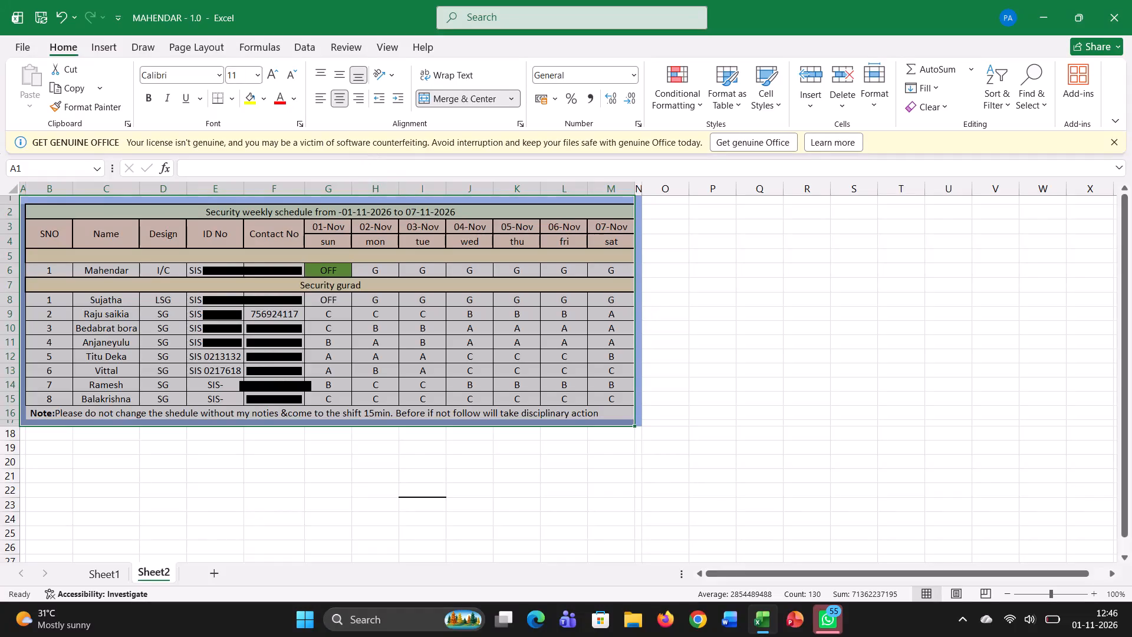
# Fill the first security guard's 01-Nov (sun) OFF cell, G8, with the same green as the OFF cell G6.
pyautogui.click(702, 297)
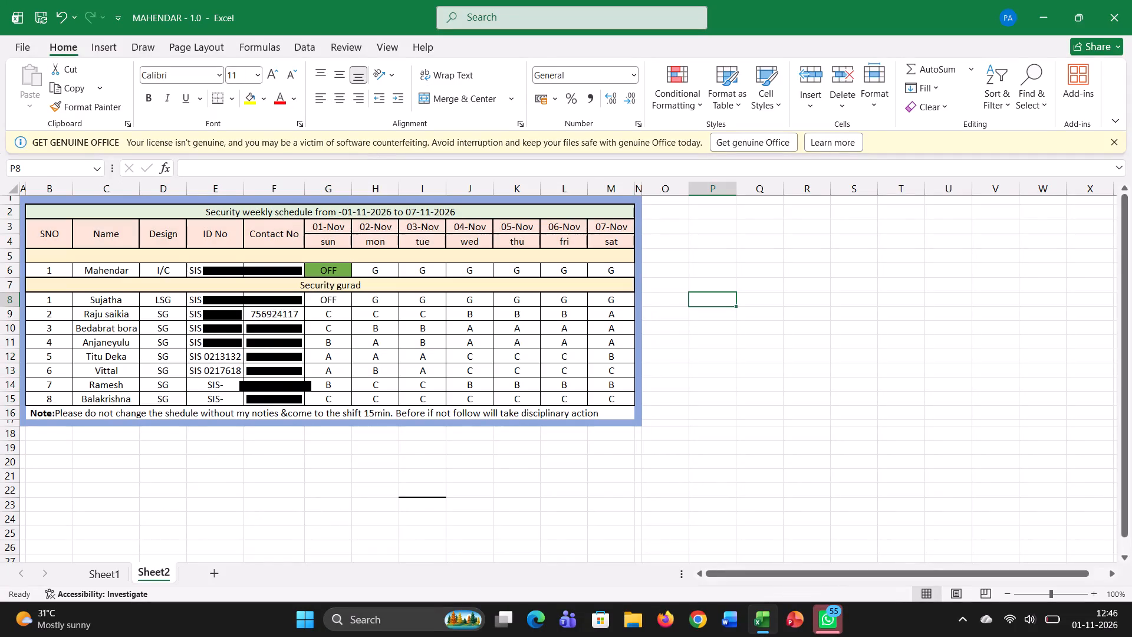
pyautogui.click(334, 306)
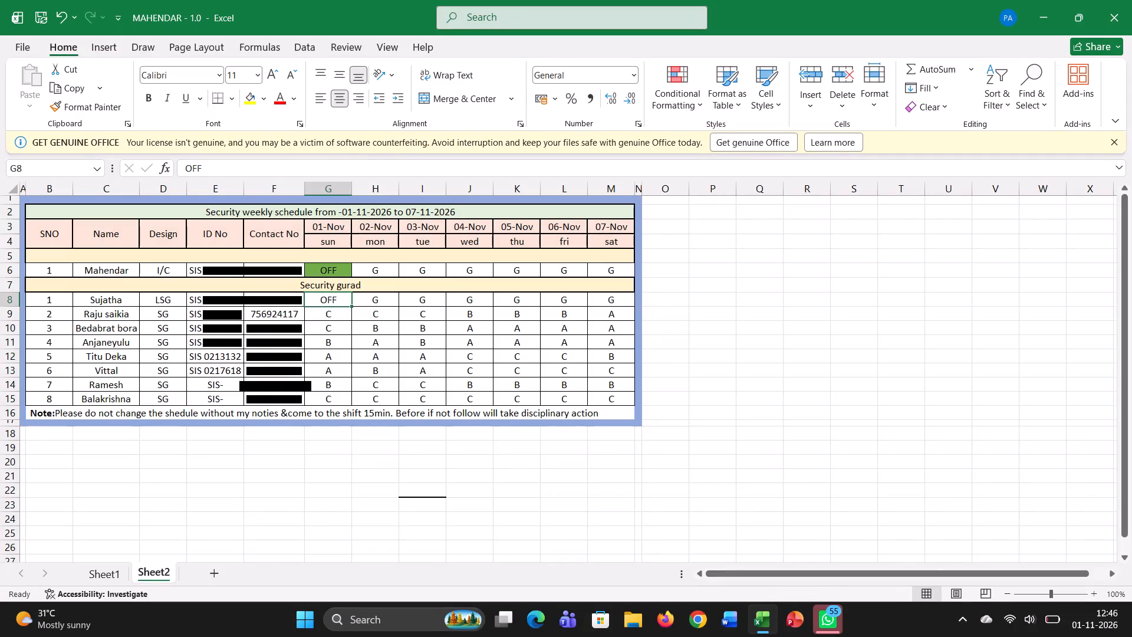
pyautogui.click(265, 98)
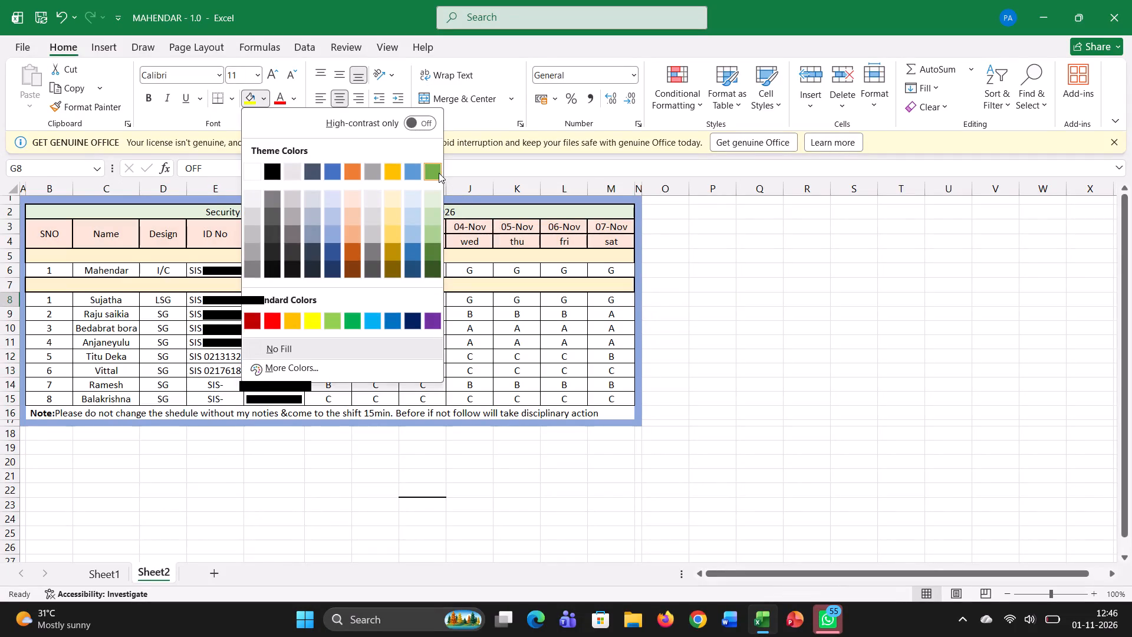
pyautogui.click(439, 173)
pyautogui.click(776, 330)
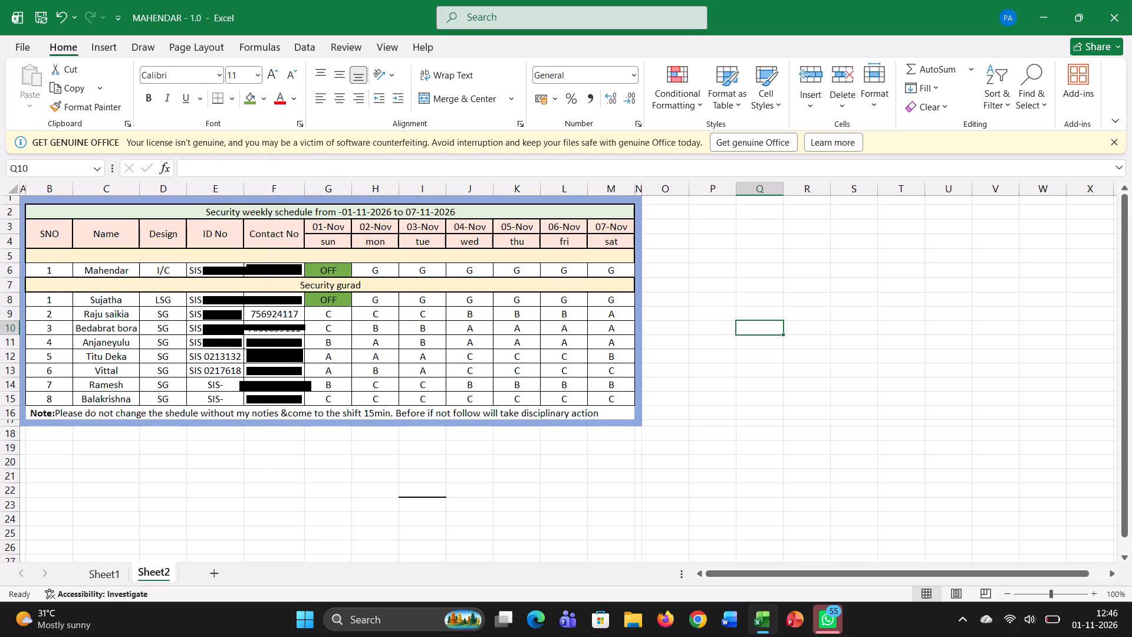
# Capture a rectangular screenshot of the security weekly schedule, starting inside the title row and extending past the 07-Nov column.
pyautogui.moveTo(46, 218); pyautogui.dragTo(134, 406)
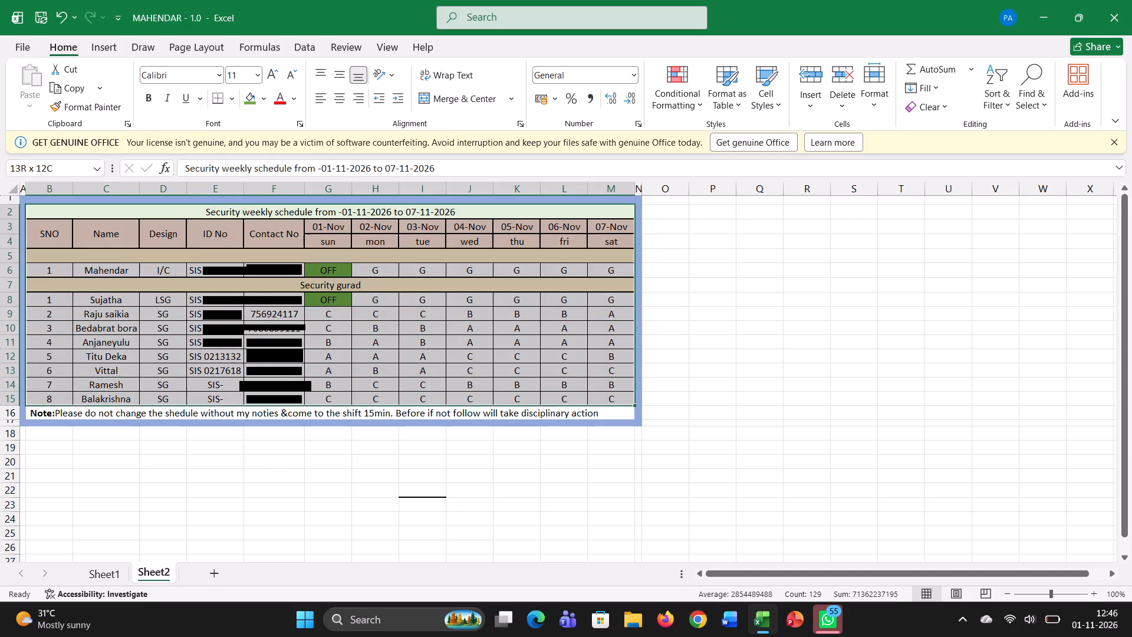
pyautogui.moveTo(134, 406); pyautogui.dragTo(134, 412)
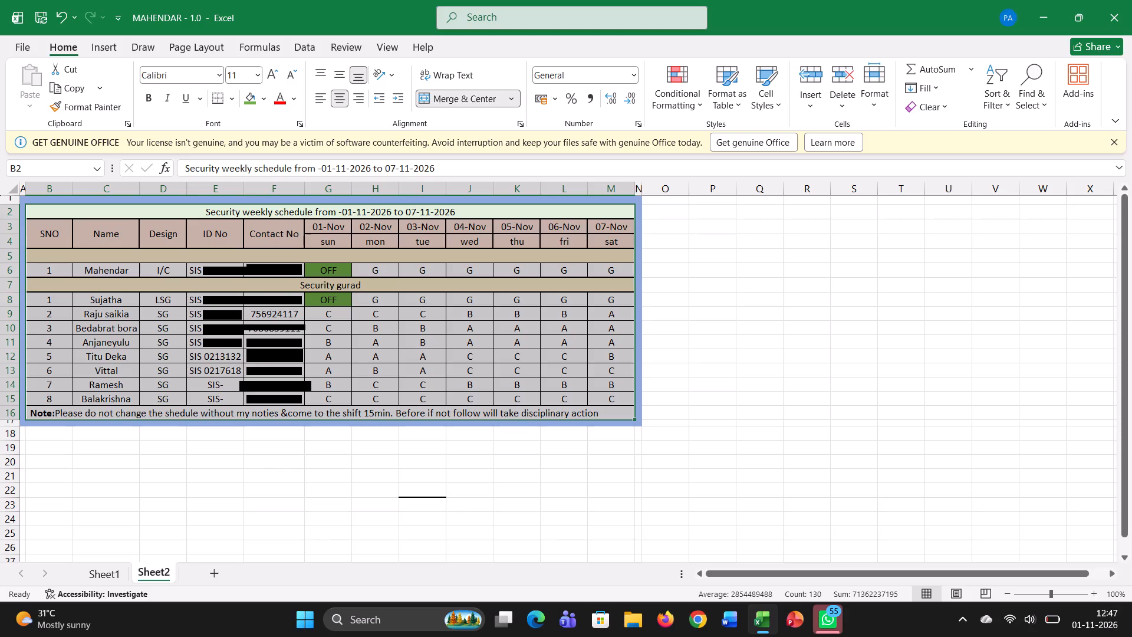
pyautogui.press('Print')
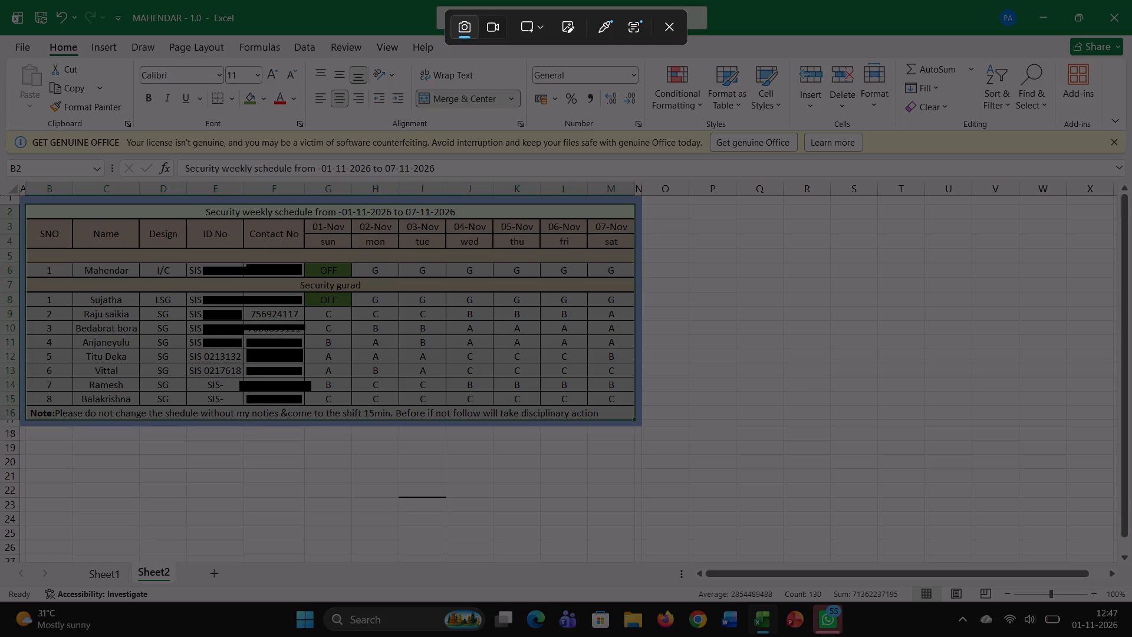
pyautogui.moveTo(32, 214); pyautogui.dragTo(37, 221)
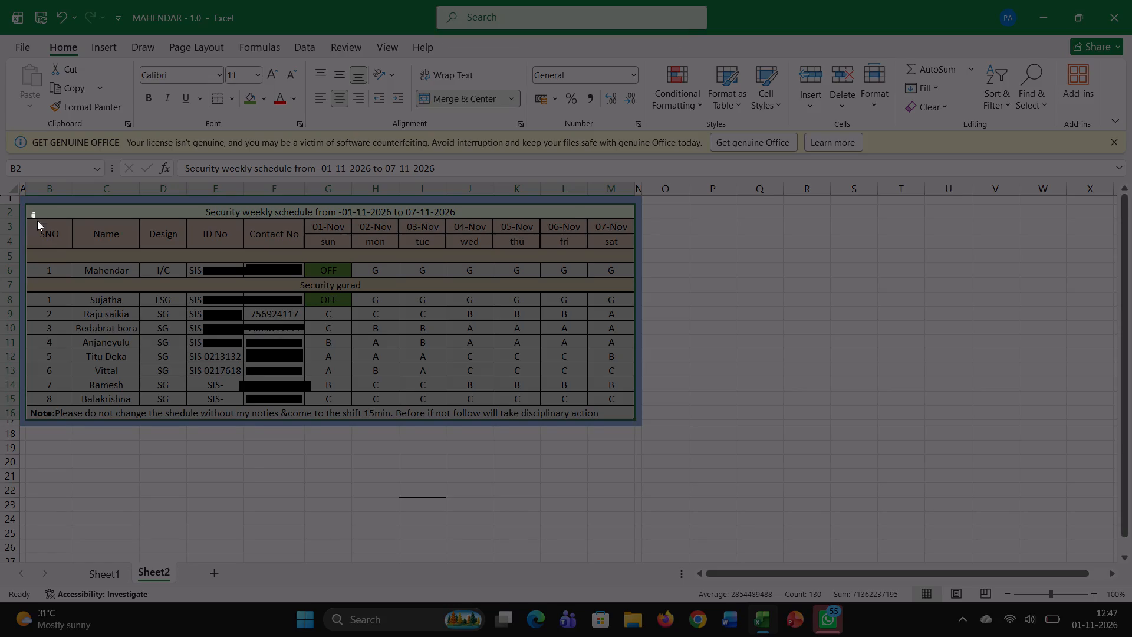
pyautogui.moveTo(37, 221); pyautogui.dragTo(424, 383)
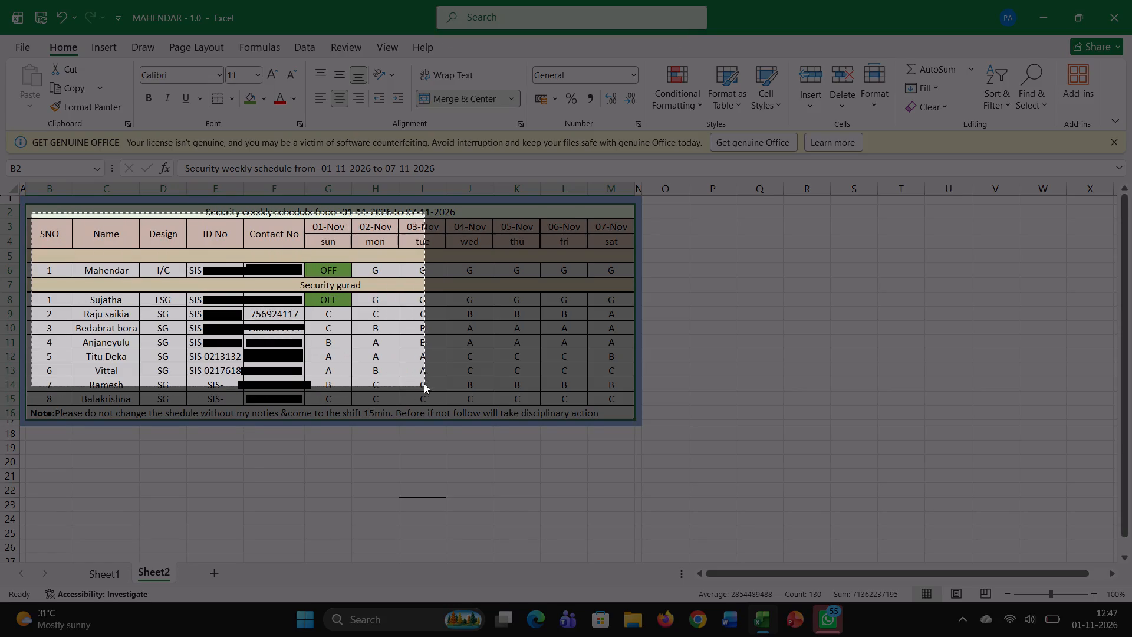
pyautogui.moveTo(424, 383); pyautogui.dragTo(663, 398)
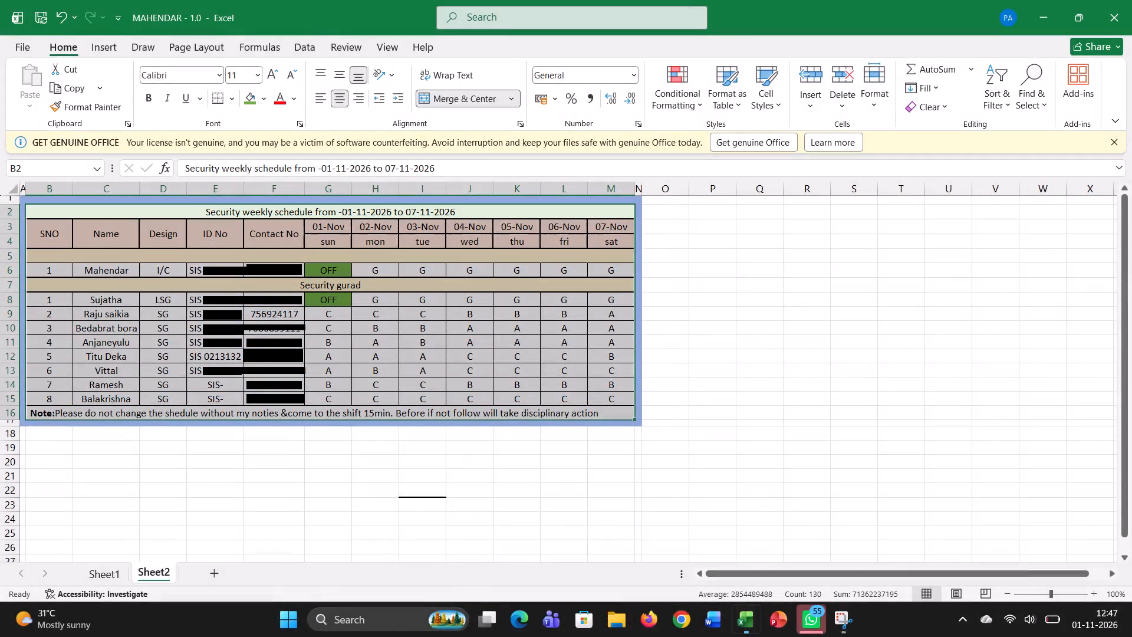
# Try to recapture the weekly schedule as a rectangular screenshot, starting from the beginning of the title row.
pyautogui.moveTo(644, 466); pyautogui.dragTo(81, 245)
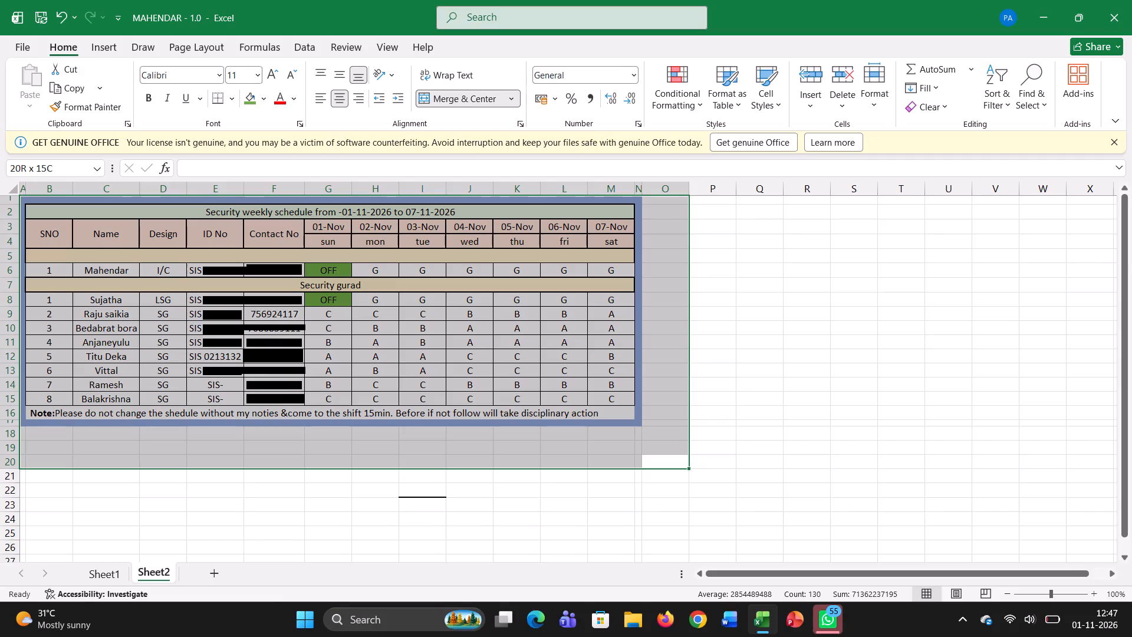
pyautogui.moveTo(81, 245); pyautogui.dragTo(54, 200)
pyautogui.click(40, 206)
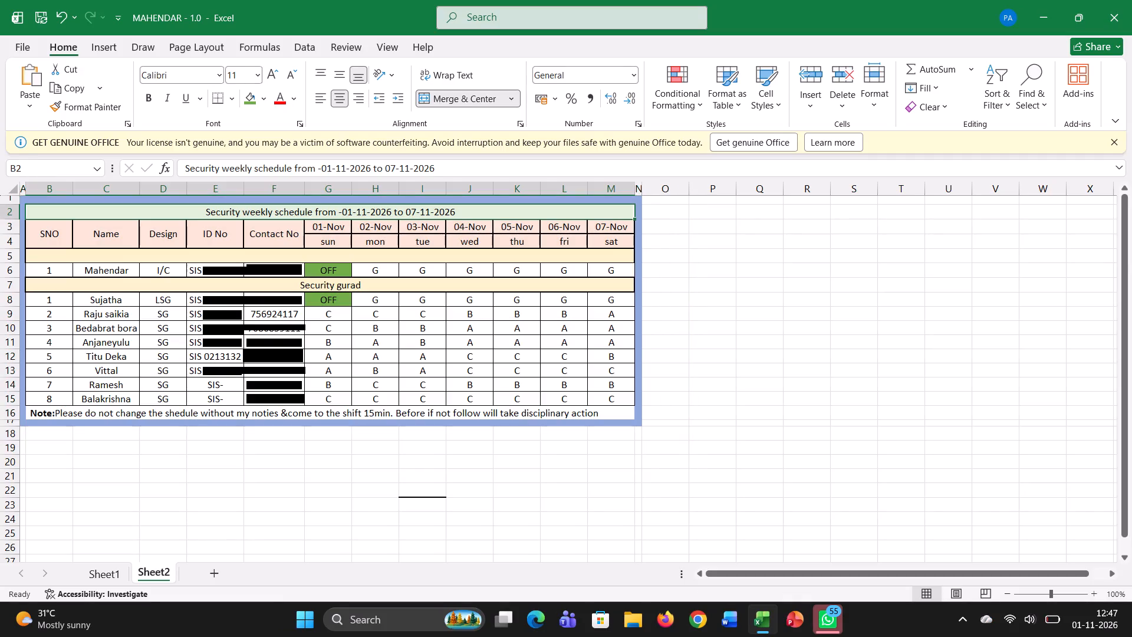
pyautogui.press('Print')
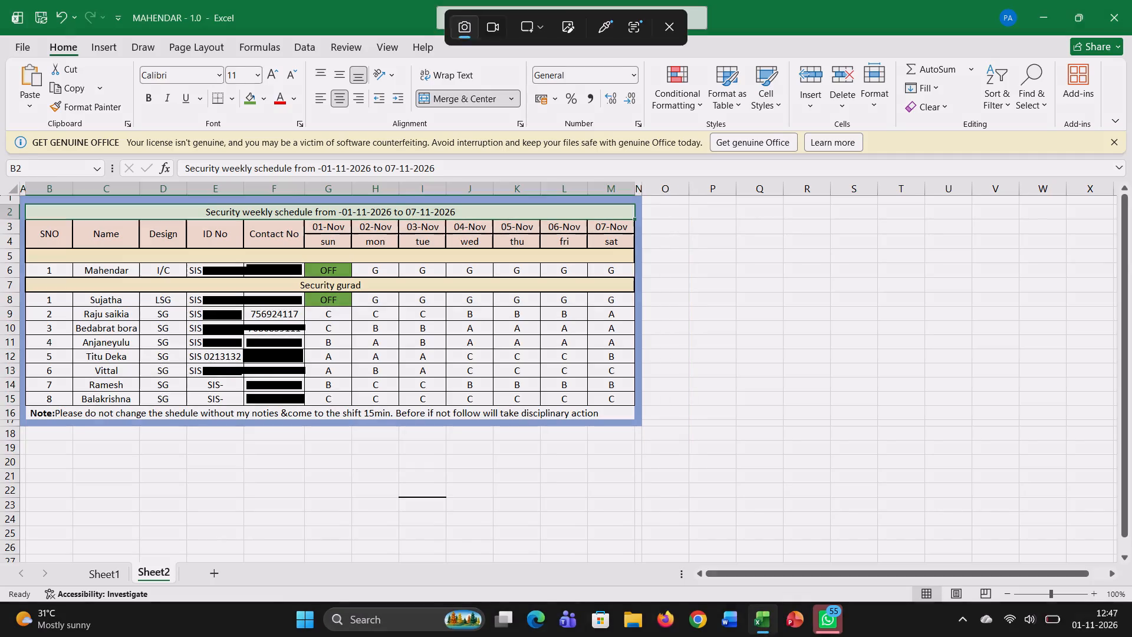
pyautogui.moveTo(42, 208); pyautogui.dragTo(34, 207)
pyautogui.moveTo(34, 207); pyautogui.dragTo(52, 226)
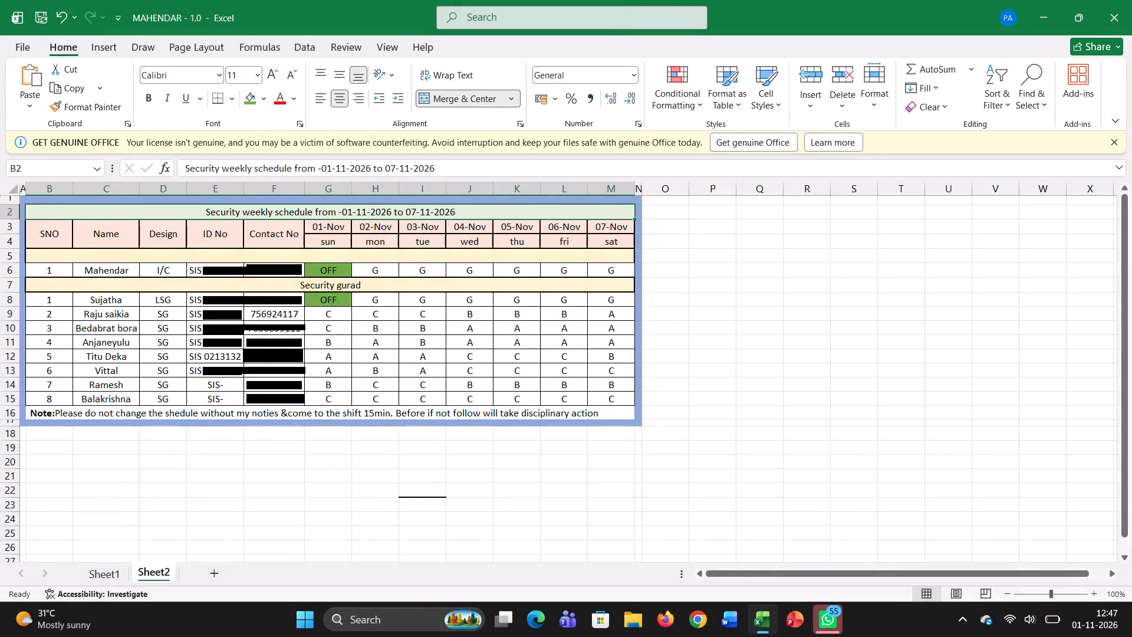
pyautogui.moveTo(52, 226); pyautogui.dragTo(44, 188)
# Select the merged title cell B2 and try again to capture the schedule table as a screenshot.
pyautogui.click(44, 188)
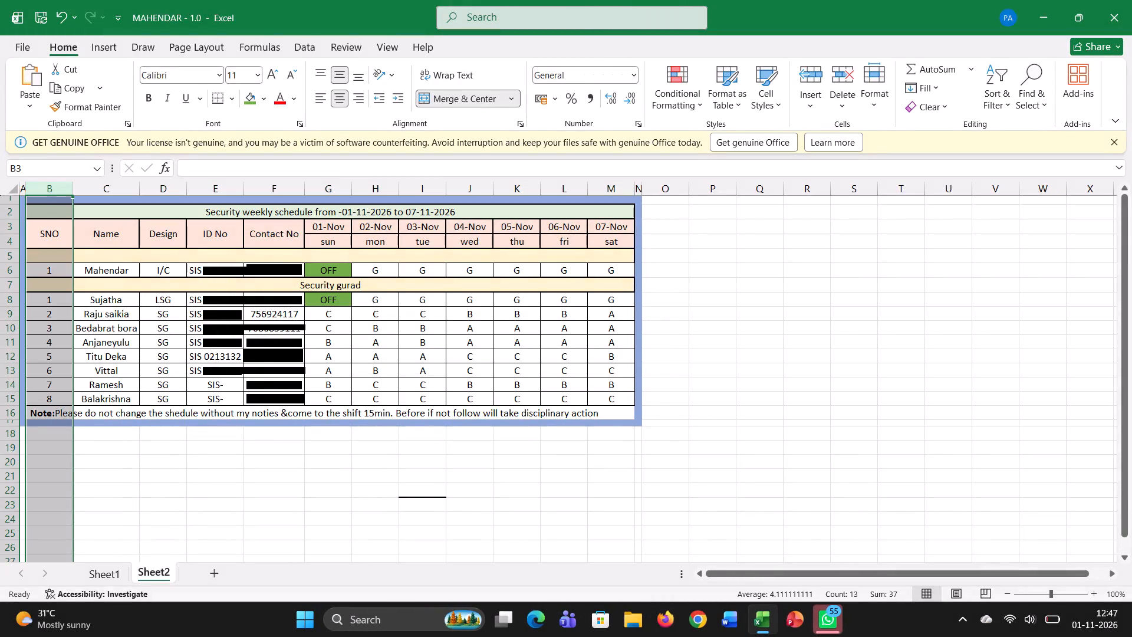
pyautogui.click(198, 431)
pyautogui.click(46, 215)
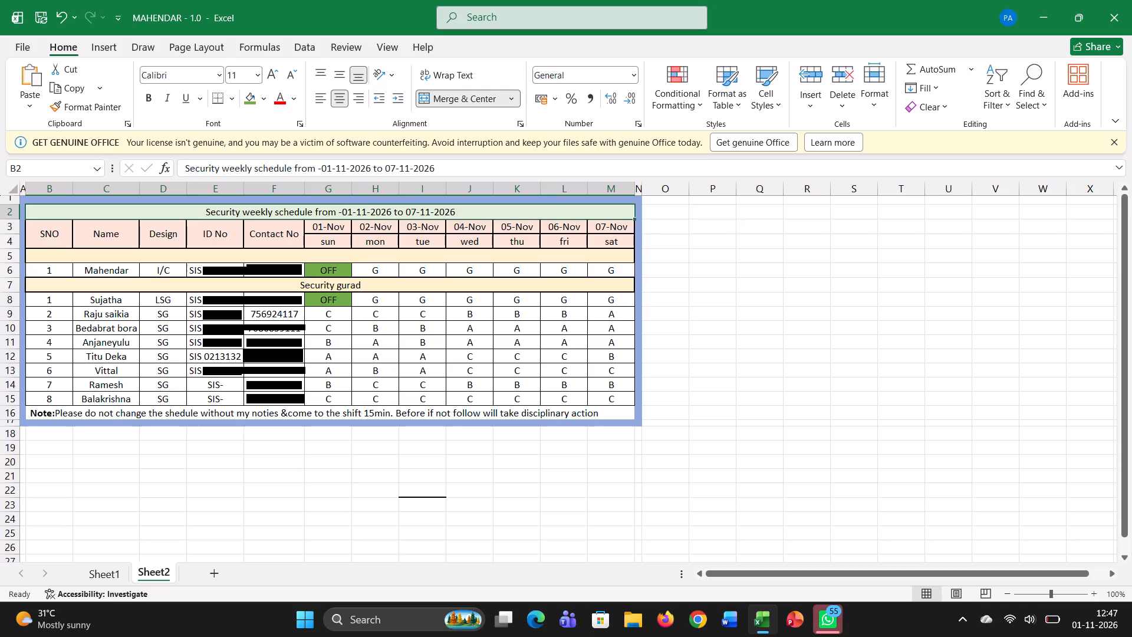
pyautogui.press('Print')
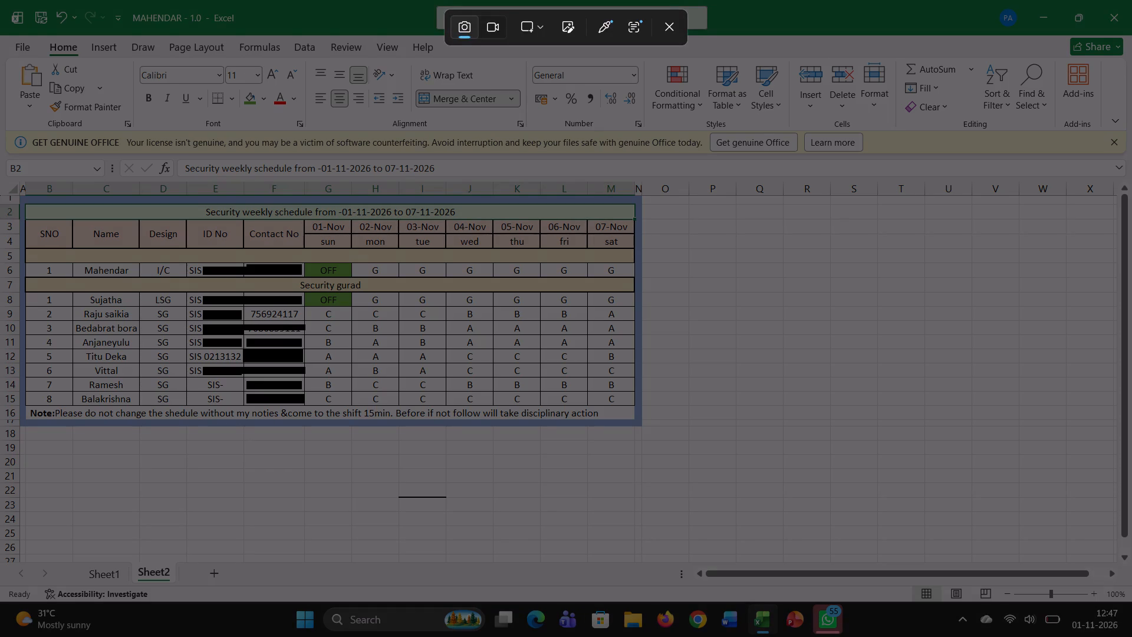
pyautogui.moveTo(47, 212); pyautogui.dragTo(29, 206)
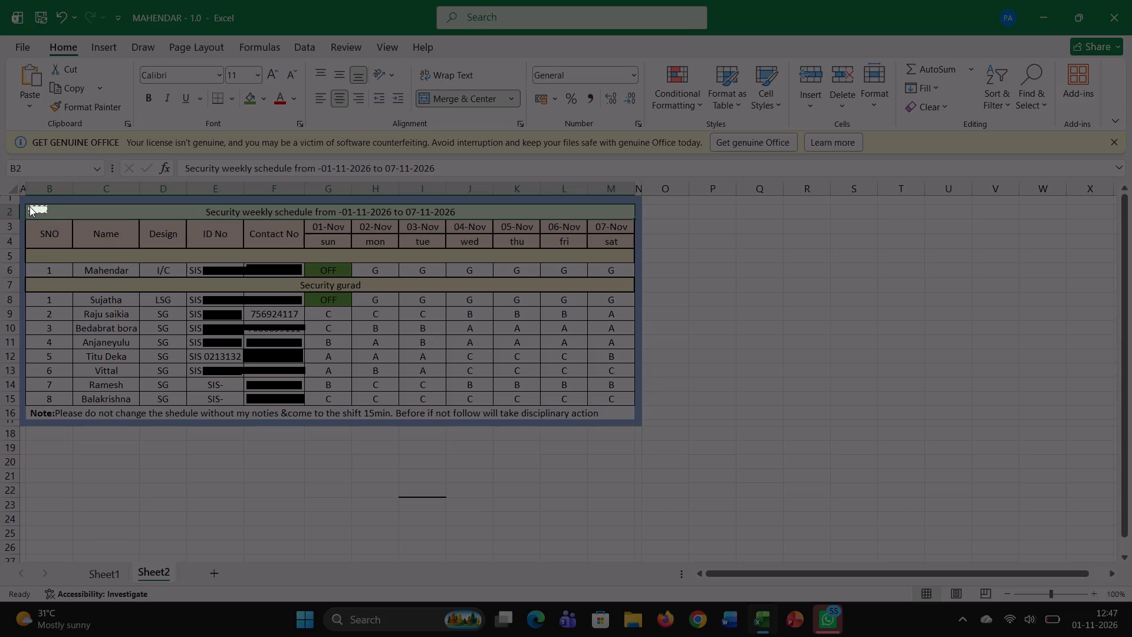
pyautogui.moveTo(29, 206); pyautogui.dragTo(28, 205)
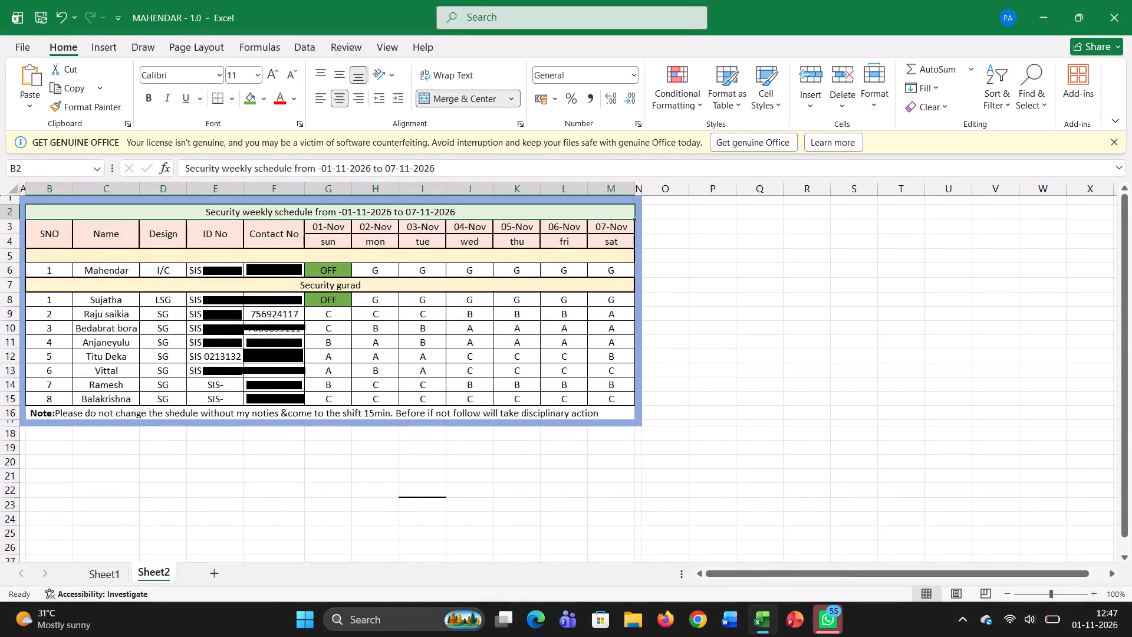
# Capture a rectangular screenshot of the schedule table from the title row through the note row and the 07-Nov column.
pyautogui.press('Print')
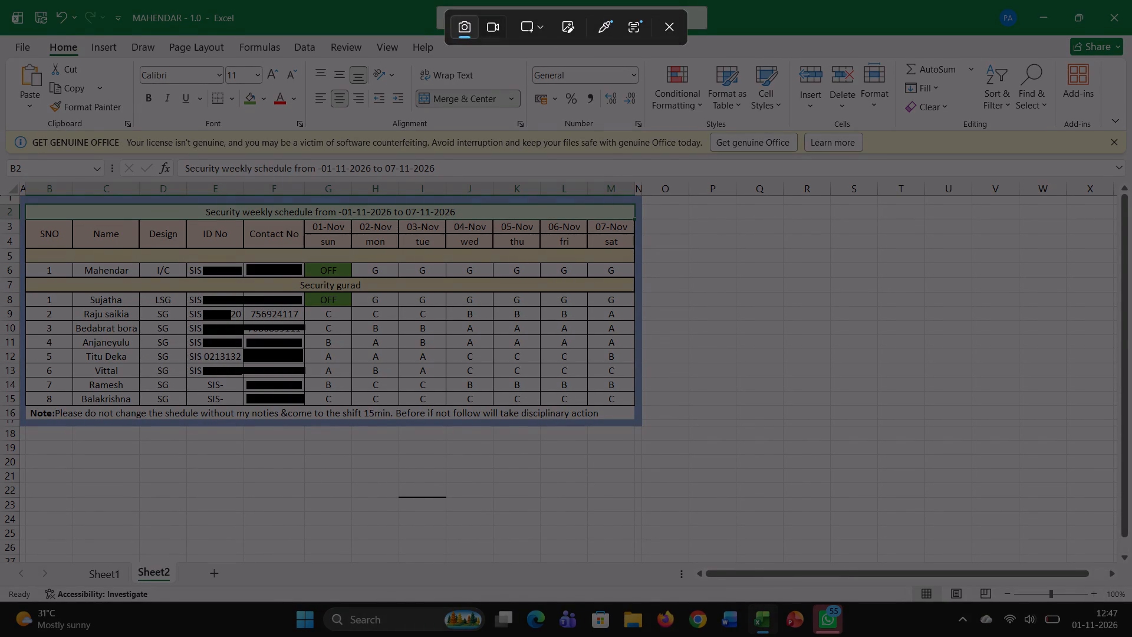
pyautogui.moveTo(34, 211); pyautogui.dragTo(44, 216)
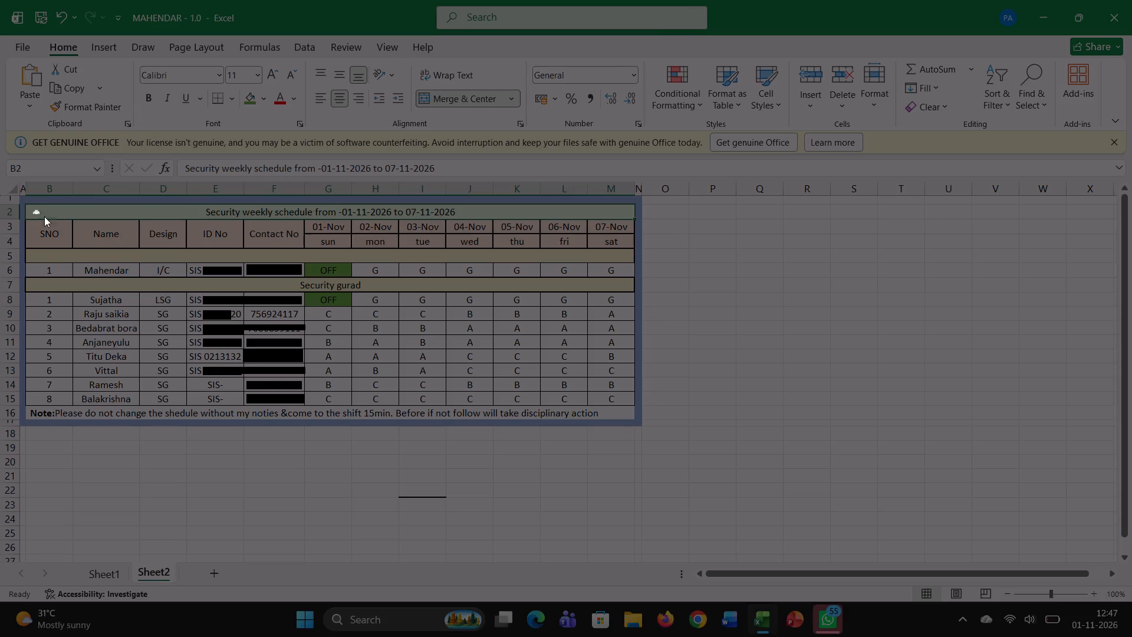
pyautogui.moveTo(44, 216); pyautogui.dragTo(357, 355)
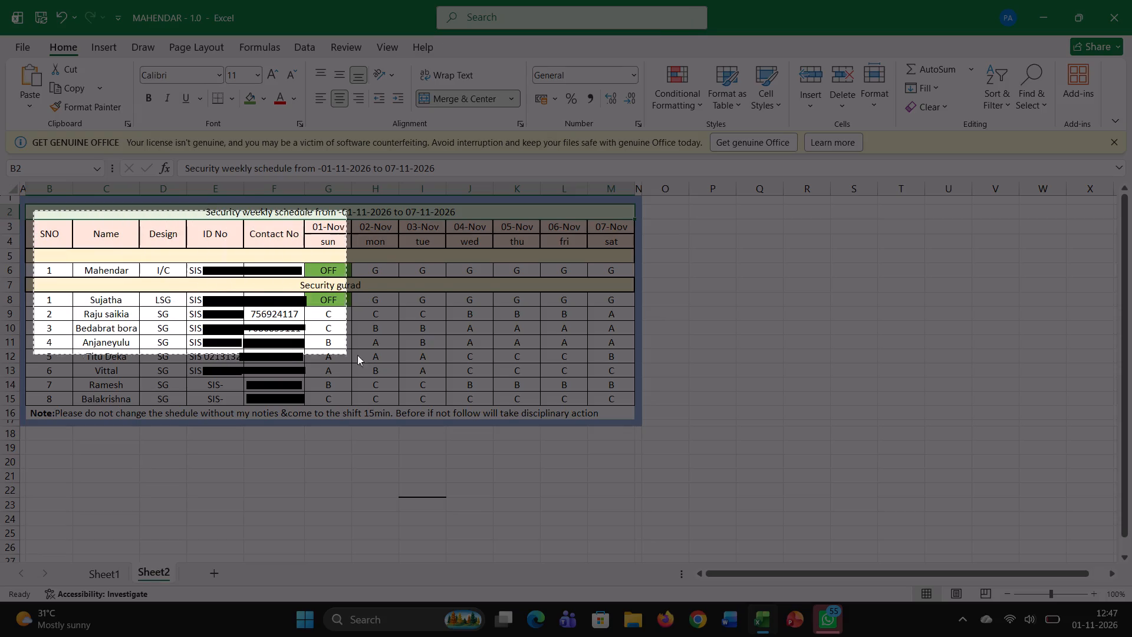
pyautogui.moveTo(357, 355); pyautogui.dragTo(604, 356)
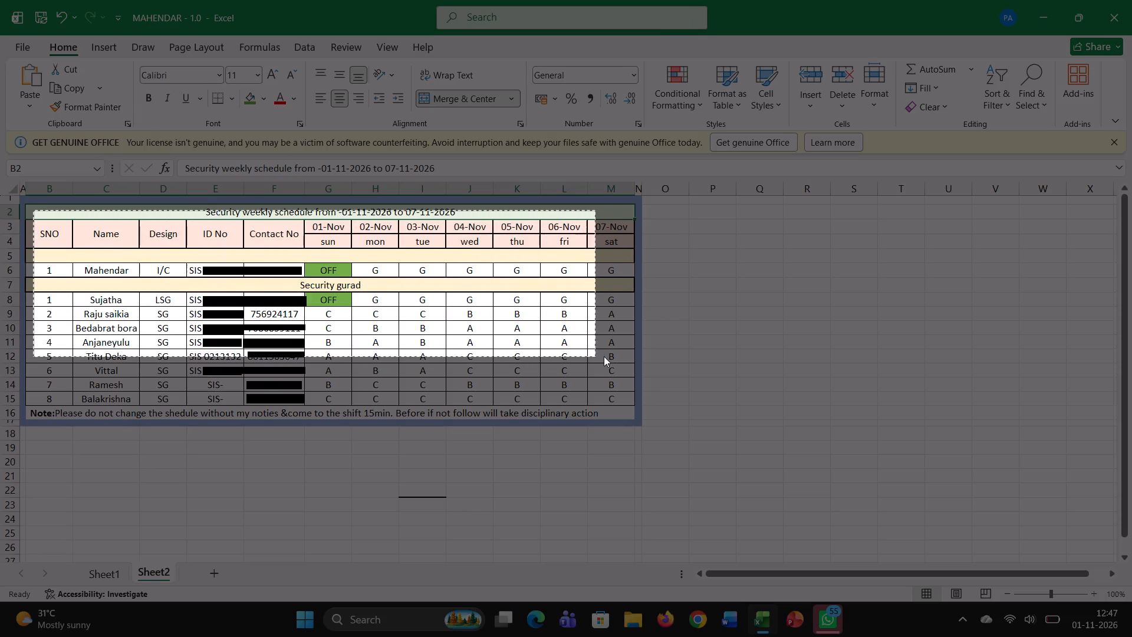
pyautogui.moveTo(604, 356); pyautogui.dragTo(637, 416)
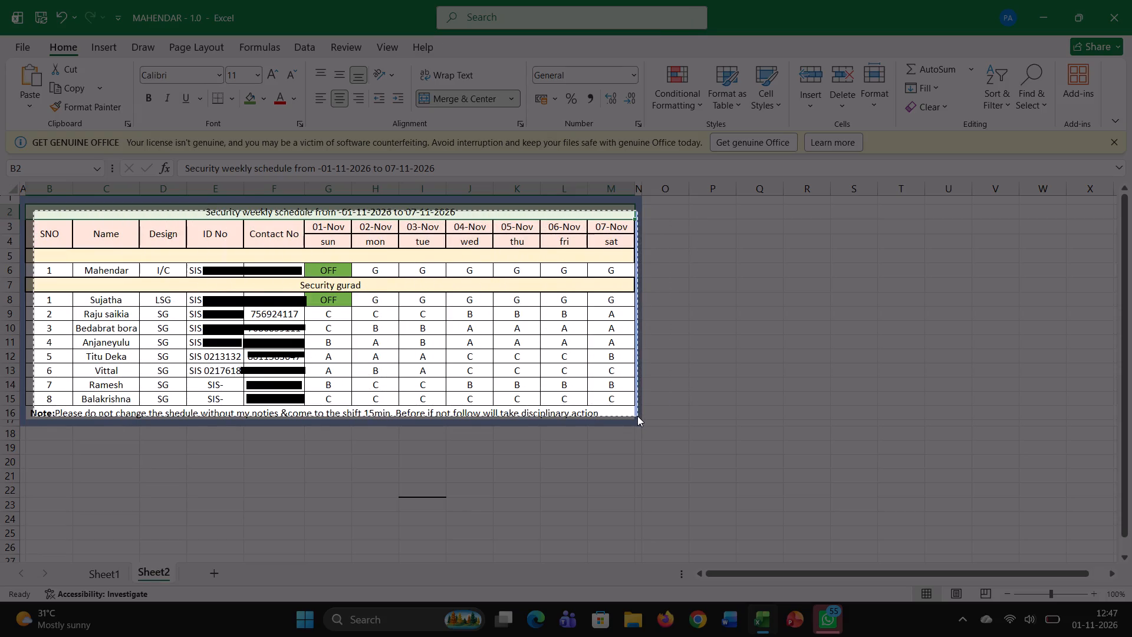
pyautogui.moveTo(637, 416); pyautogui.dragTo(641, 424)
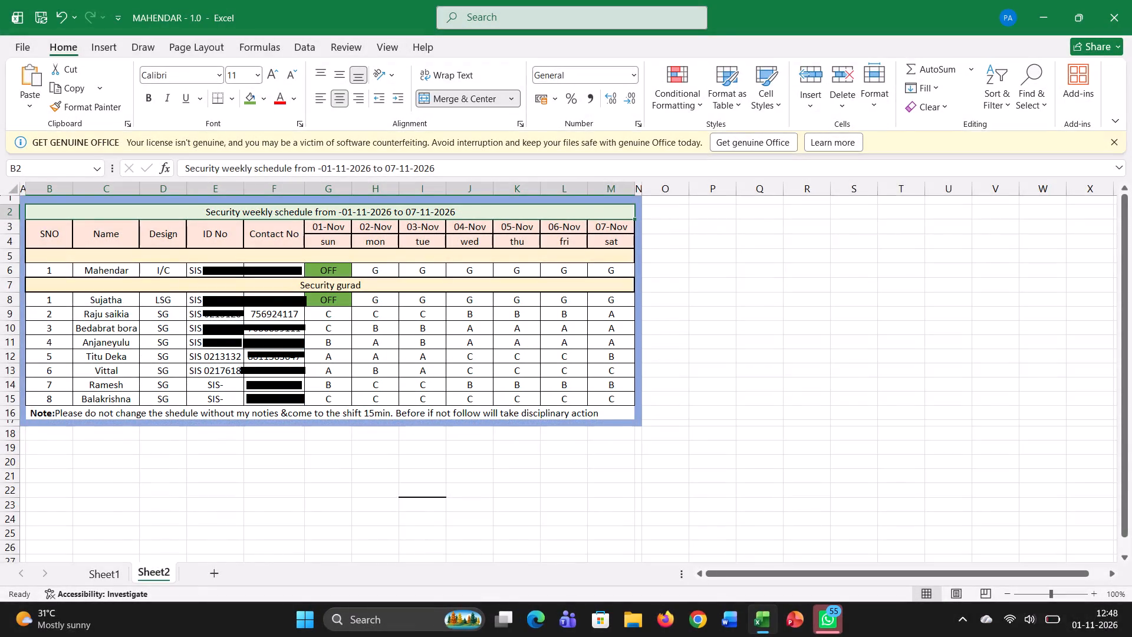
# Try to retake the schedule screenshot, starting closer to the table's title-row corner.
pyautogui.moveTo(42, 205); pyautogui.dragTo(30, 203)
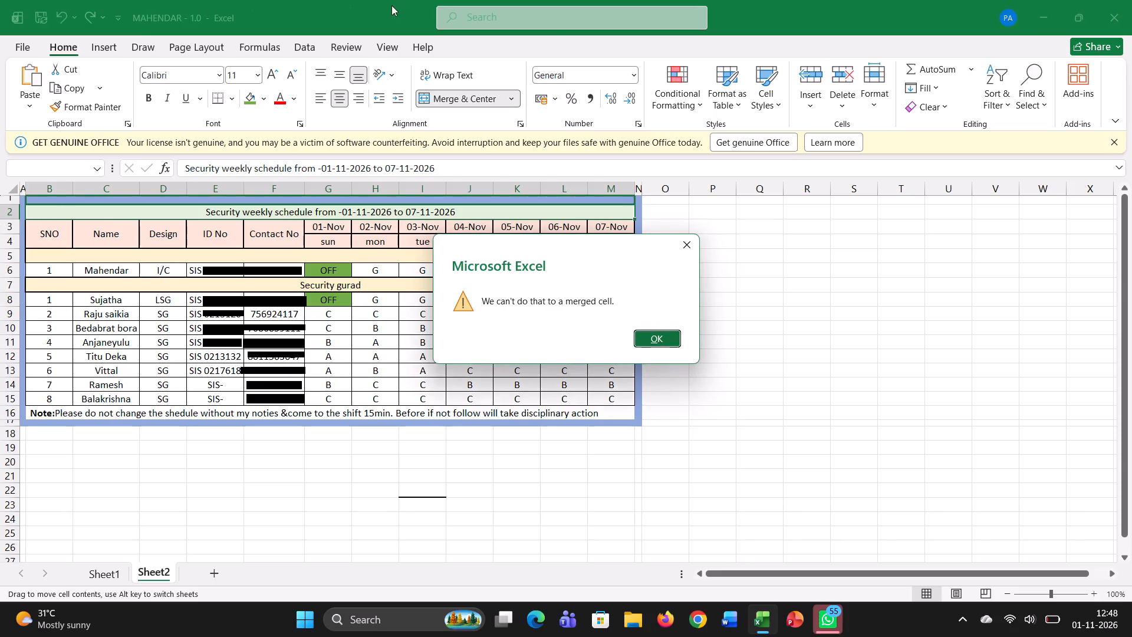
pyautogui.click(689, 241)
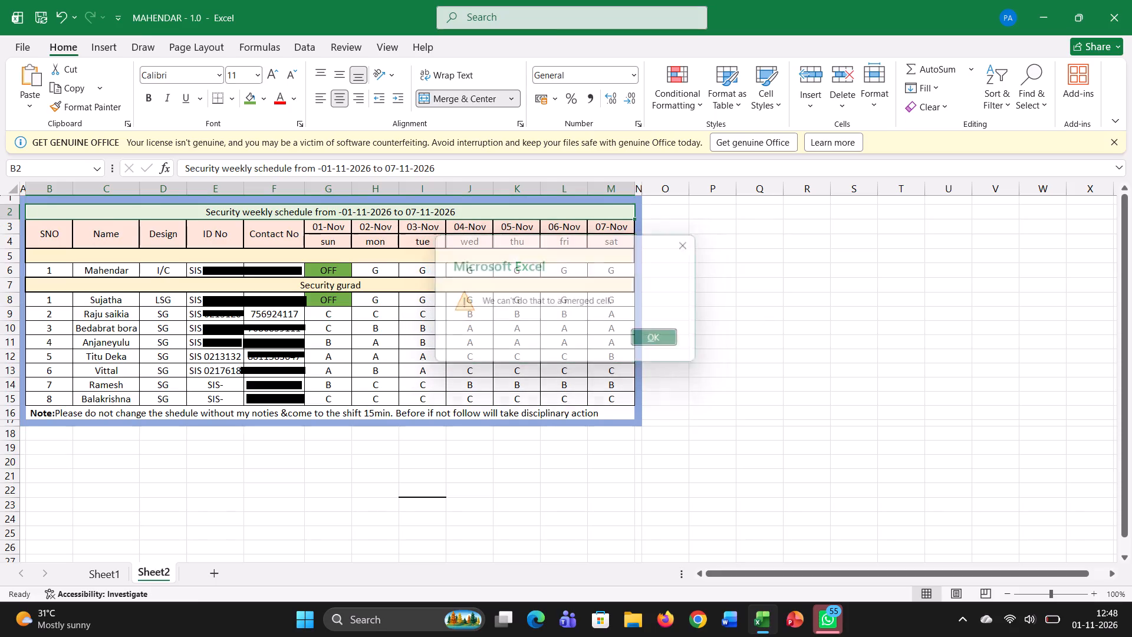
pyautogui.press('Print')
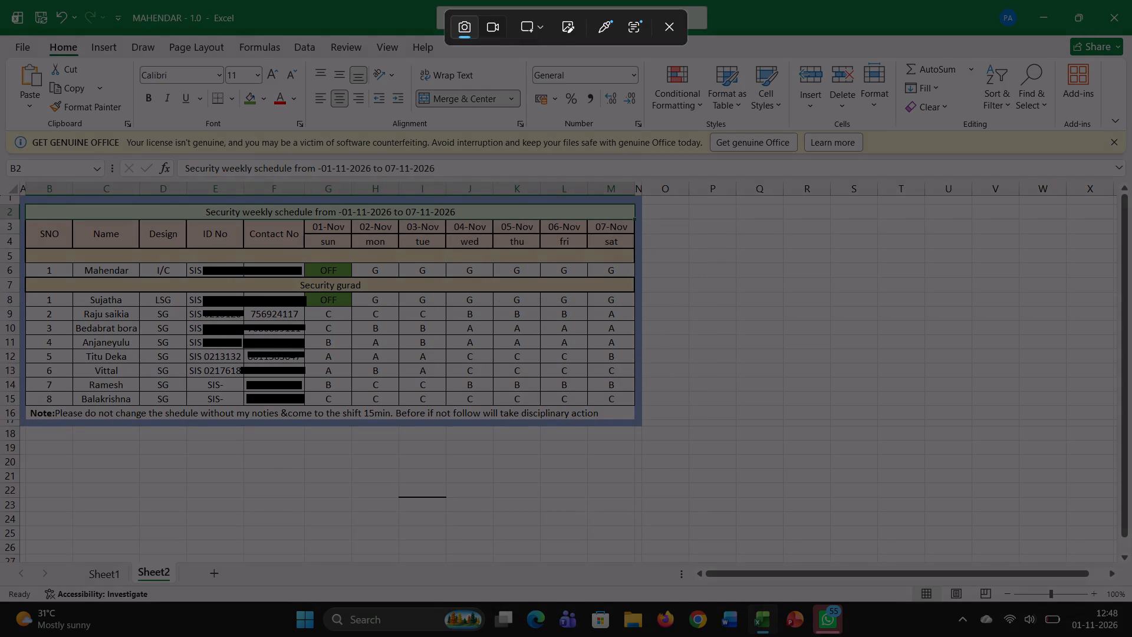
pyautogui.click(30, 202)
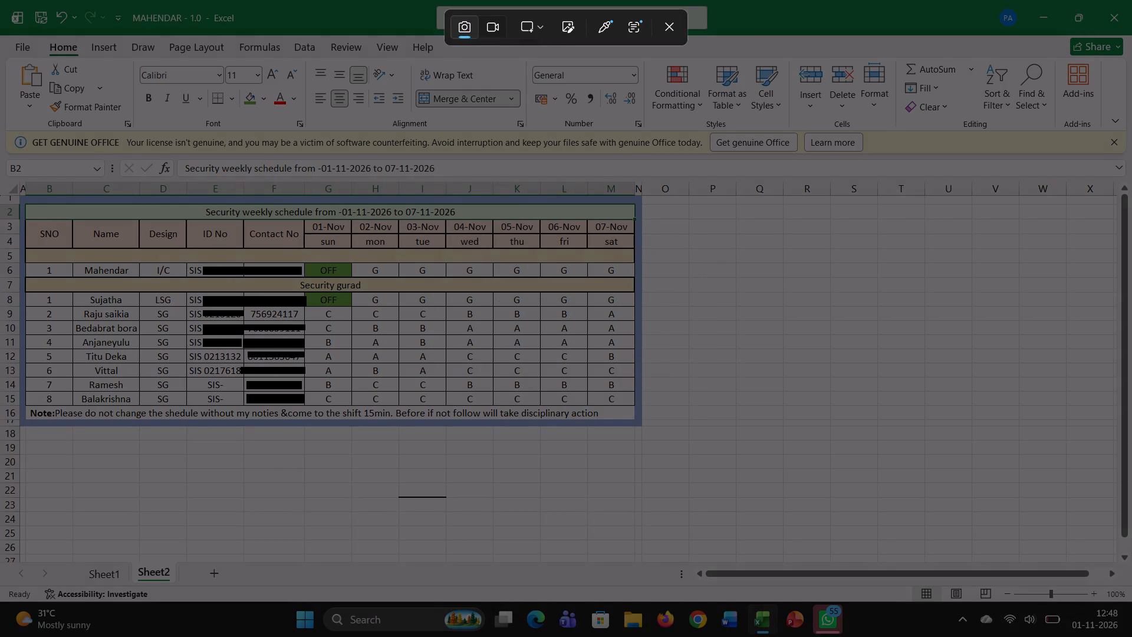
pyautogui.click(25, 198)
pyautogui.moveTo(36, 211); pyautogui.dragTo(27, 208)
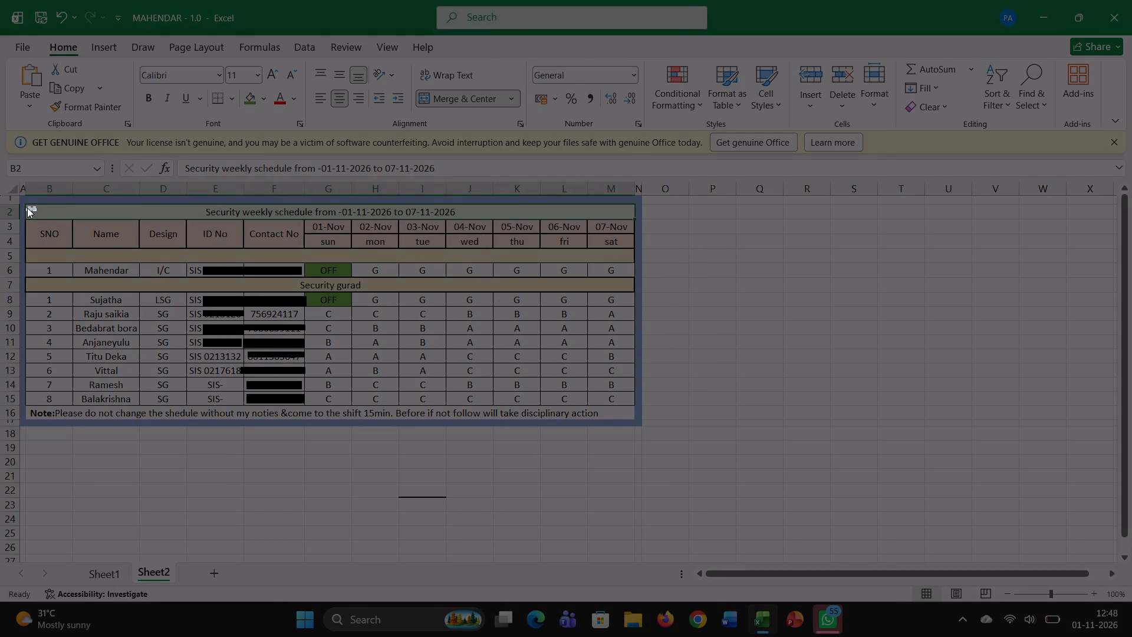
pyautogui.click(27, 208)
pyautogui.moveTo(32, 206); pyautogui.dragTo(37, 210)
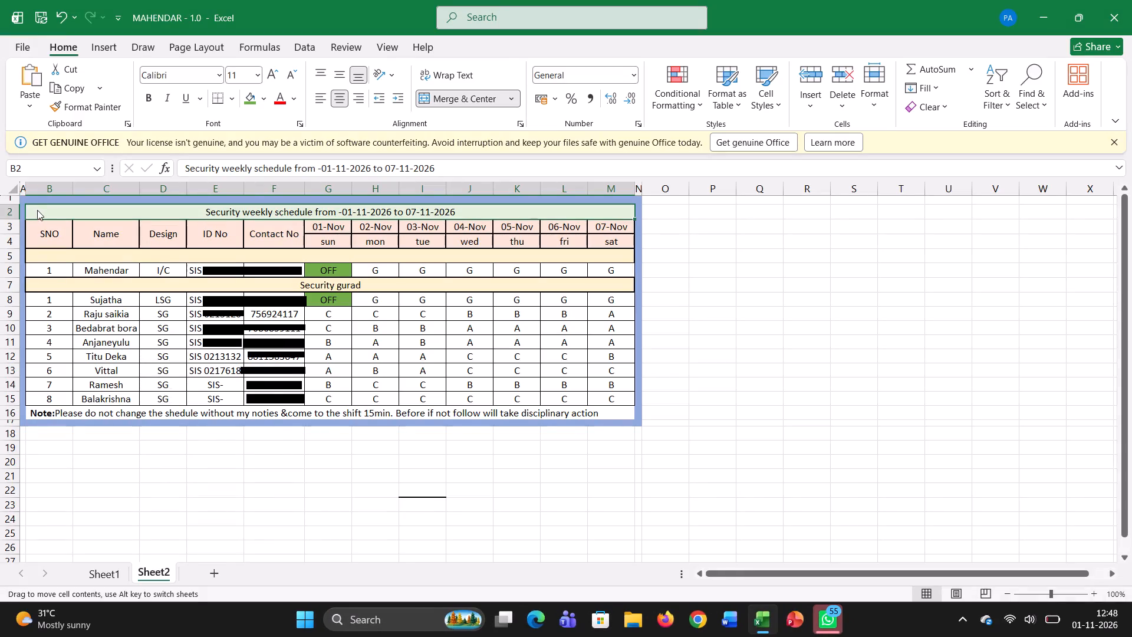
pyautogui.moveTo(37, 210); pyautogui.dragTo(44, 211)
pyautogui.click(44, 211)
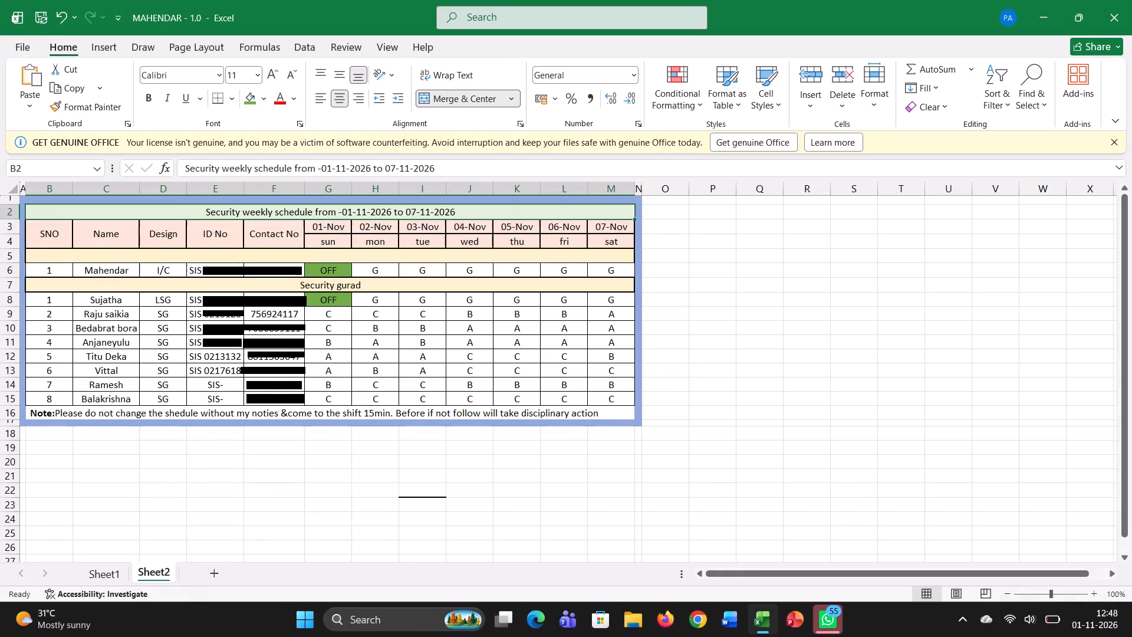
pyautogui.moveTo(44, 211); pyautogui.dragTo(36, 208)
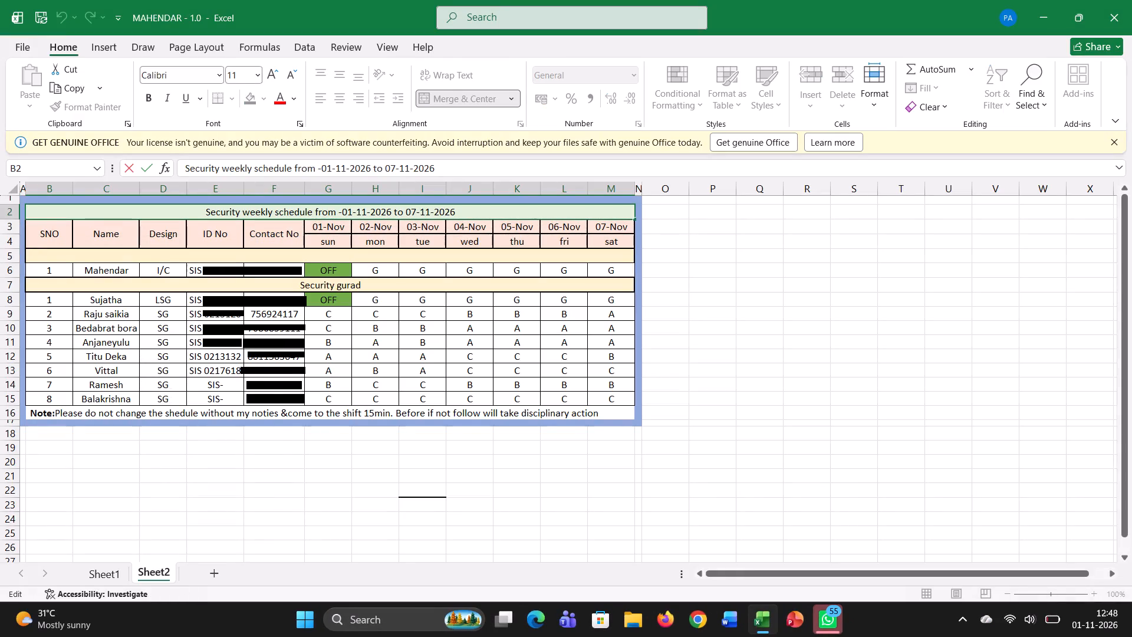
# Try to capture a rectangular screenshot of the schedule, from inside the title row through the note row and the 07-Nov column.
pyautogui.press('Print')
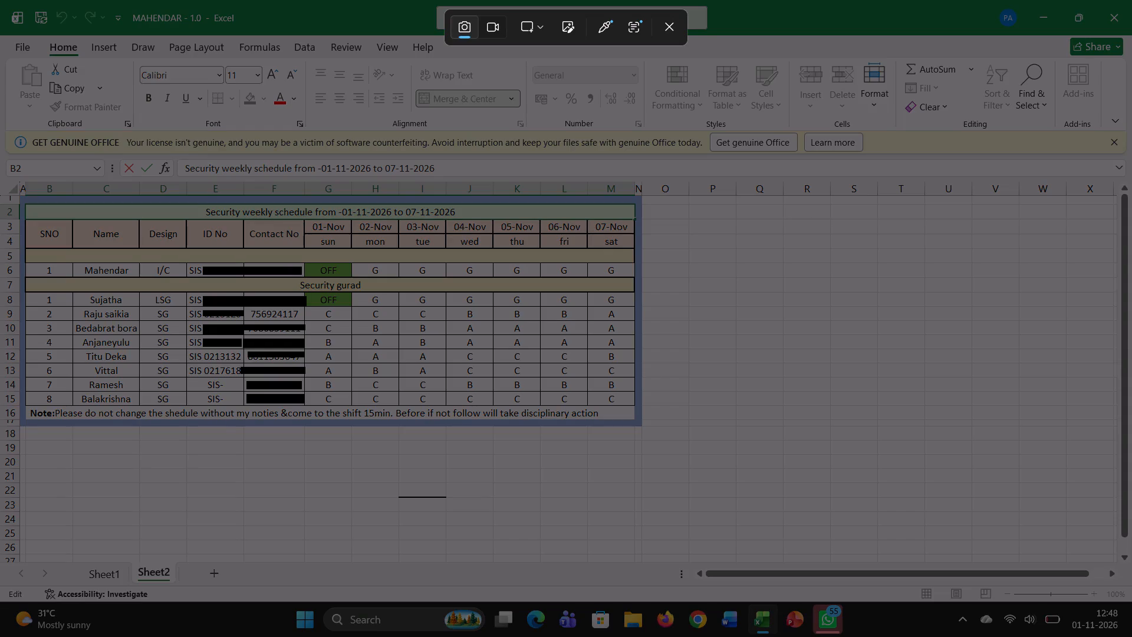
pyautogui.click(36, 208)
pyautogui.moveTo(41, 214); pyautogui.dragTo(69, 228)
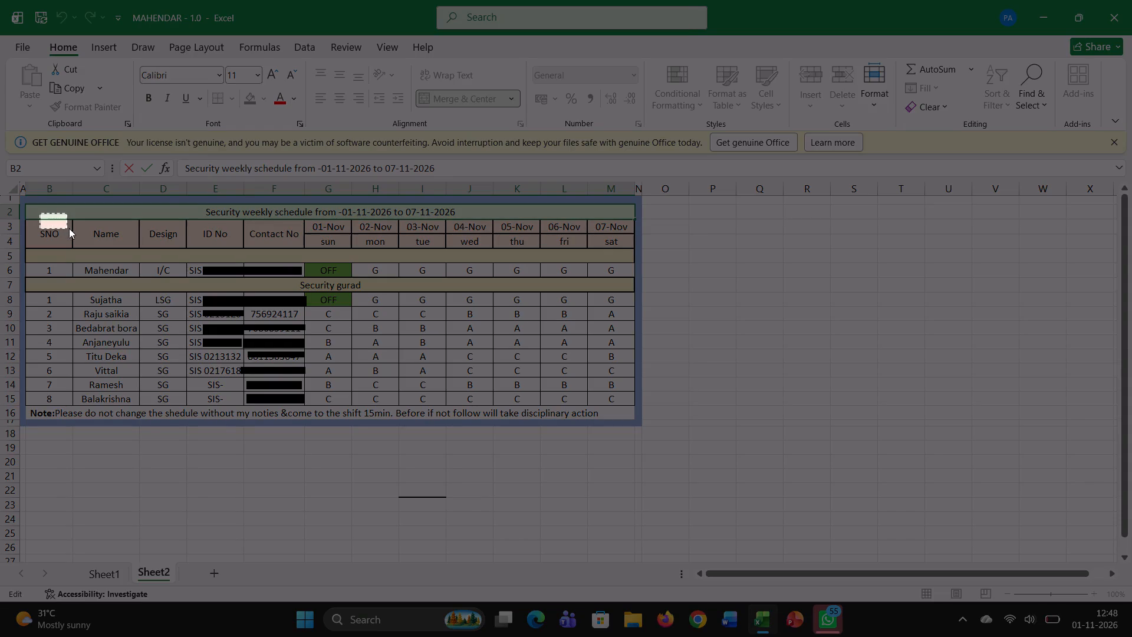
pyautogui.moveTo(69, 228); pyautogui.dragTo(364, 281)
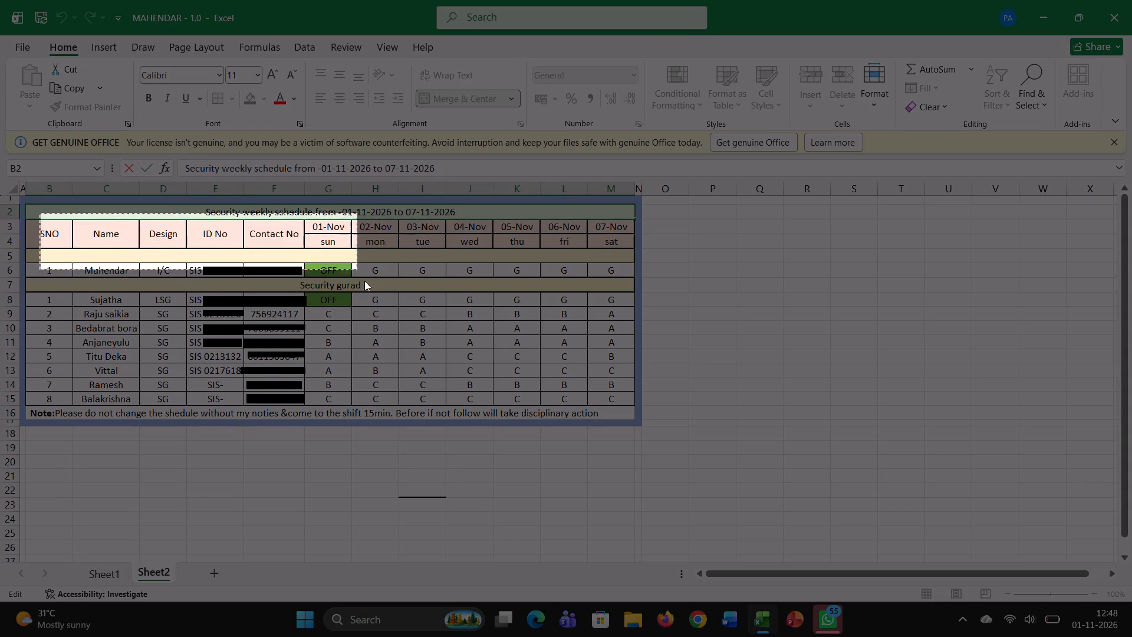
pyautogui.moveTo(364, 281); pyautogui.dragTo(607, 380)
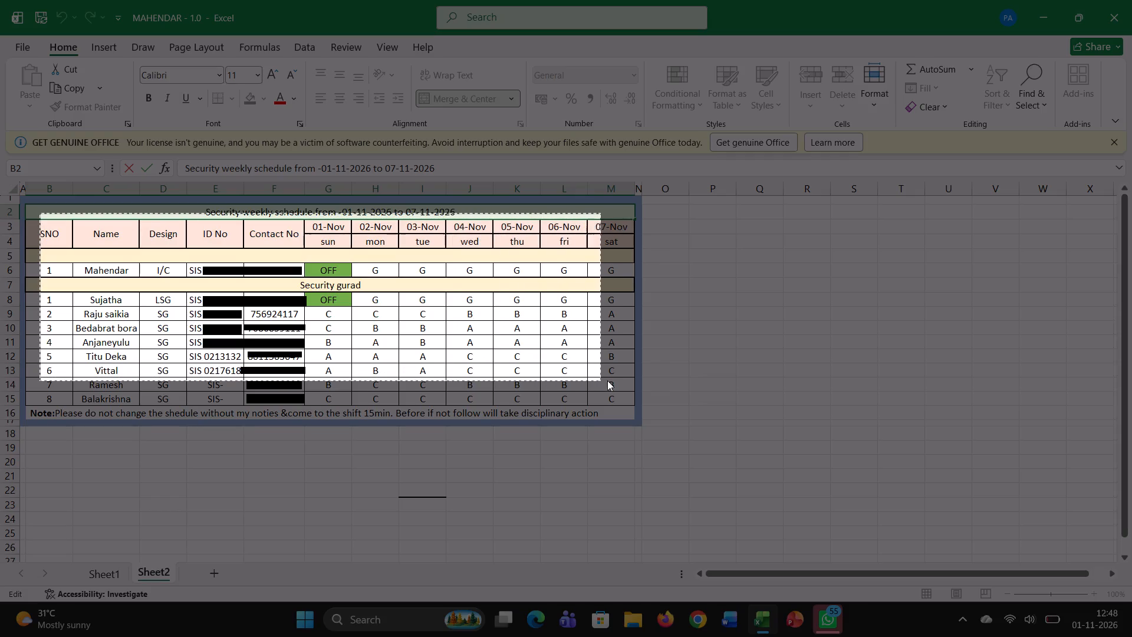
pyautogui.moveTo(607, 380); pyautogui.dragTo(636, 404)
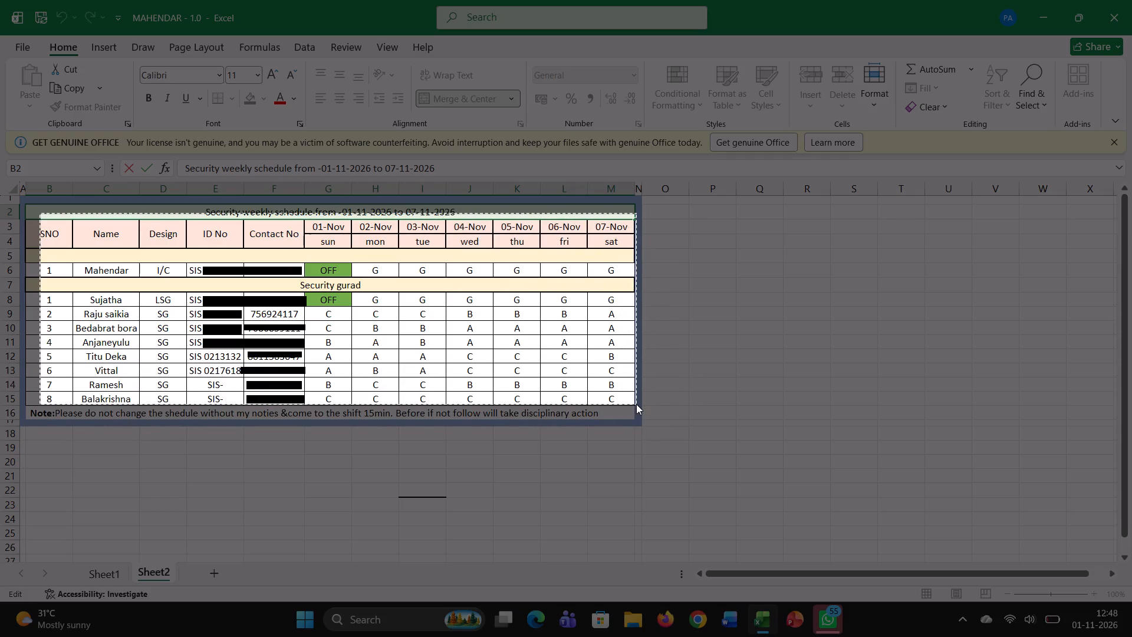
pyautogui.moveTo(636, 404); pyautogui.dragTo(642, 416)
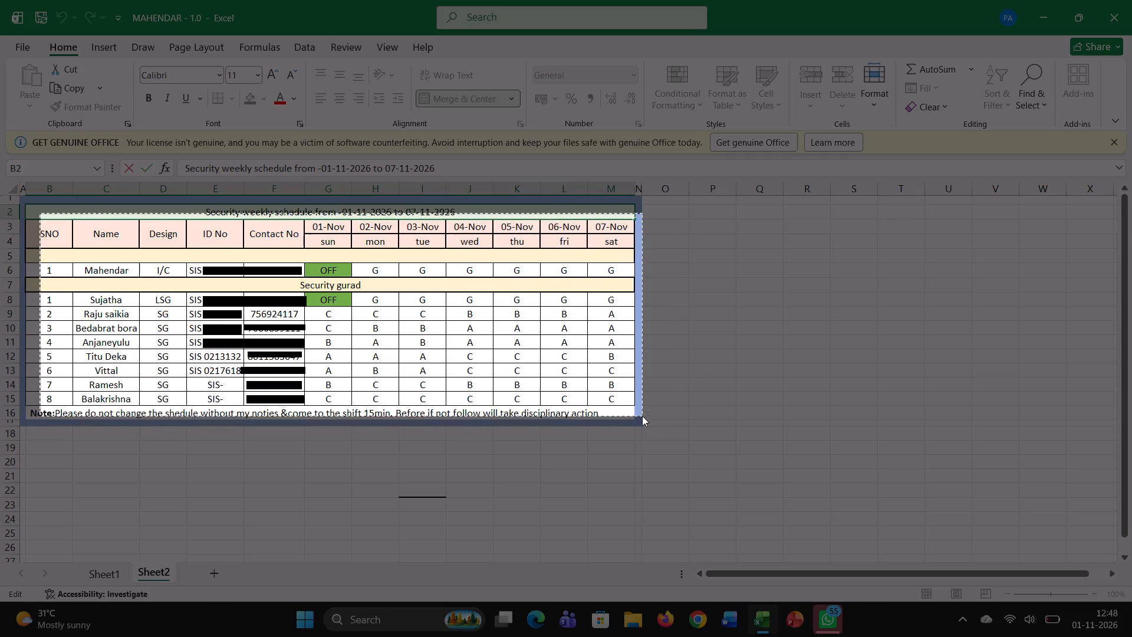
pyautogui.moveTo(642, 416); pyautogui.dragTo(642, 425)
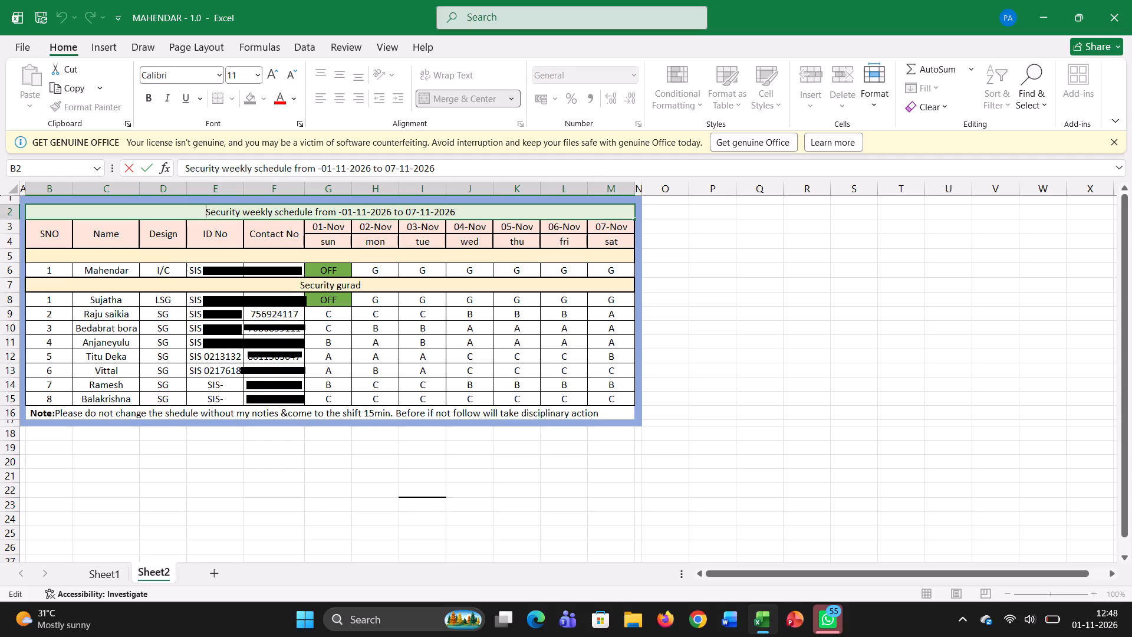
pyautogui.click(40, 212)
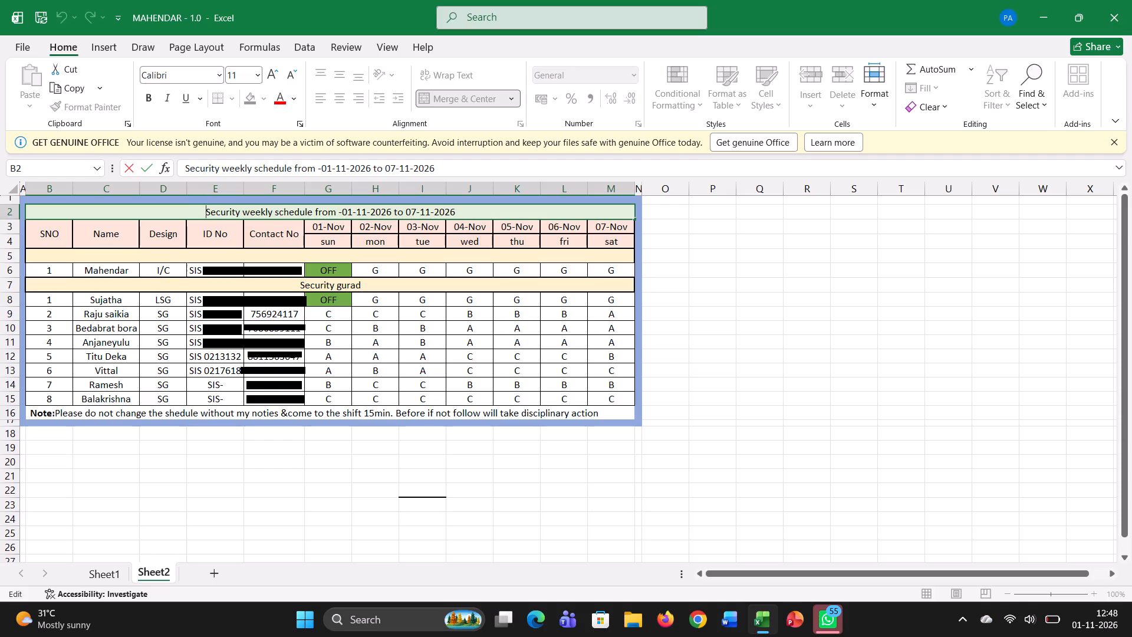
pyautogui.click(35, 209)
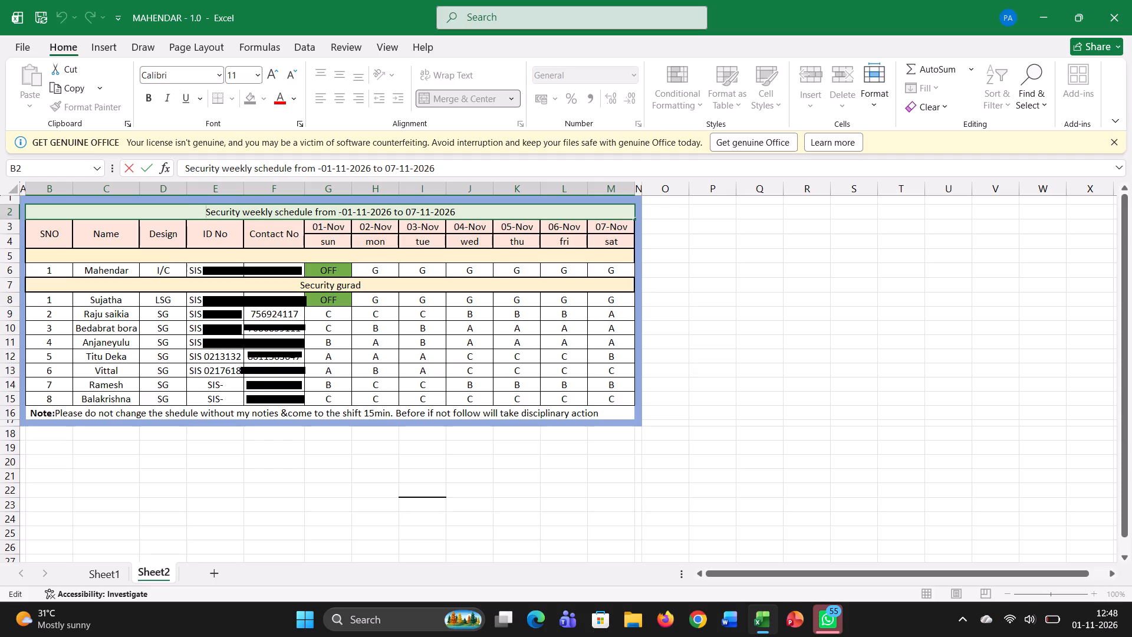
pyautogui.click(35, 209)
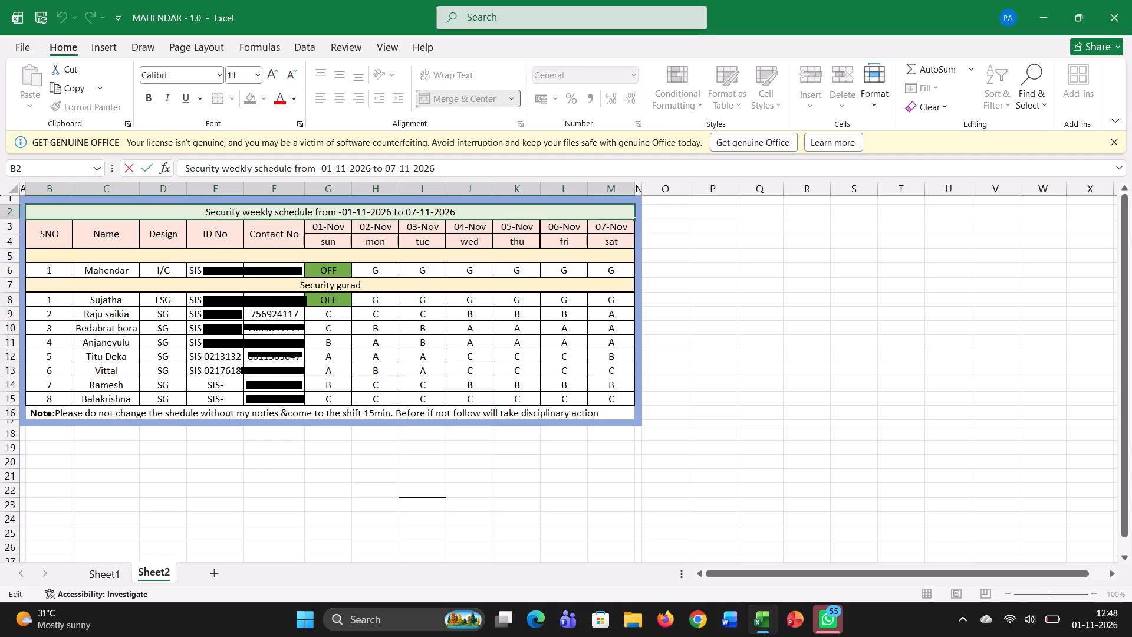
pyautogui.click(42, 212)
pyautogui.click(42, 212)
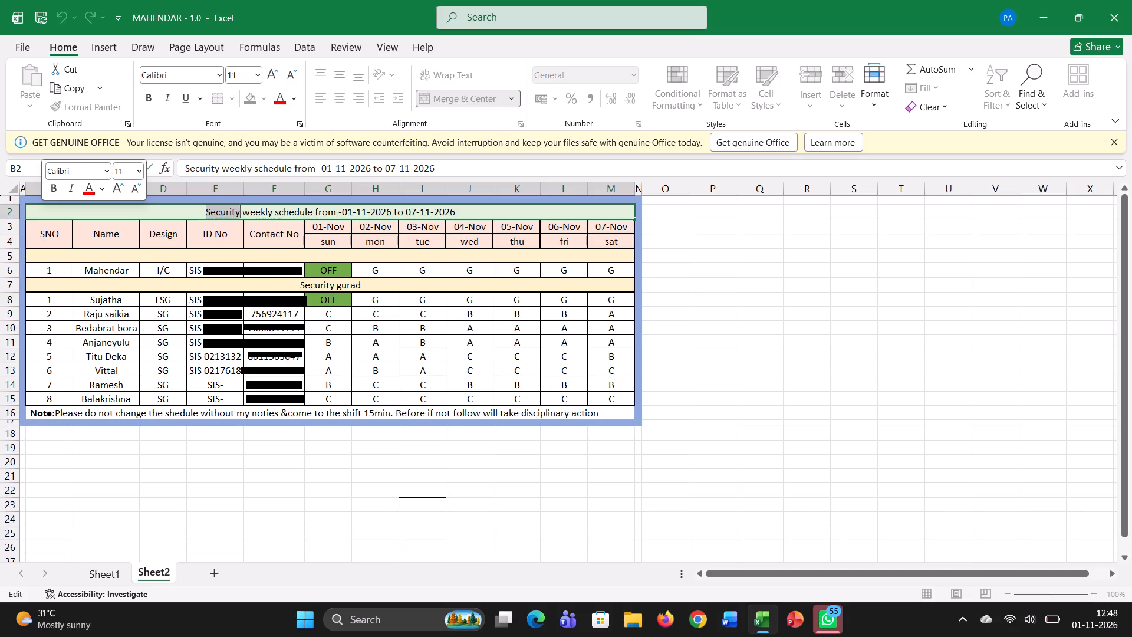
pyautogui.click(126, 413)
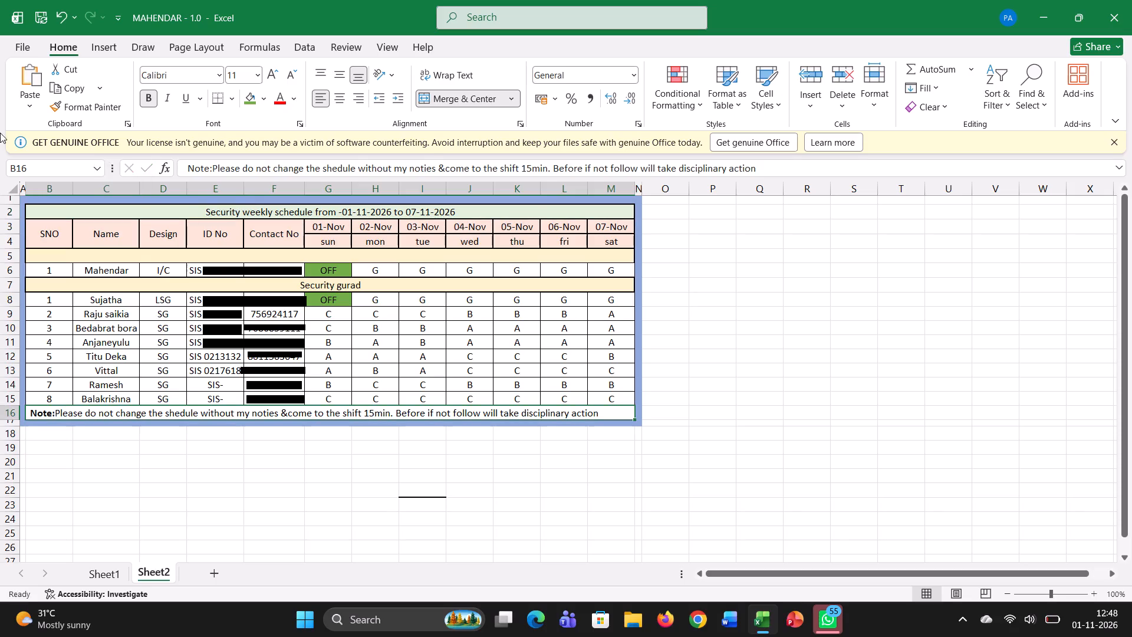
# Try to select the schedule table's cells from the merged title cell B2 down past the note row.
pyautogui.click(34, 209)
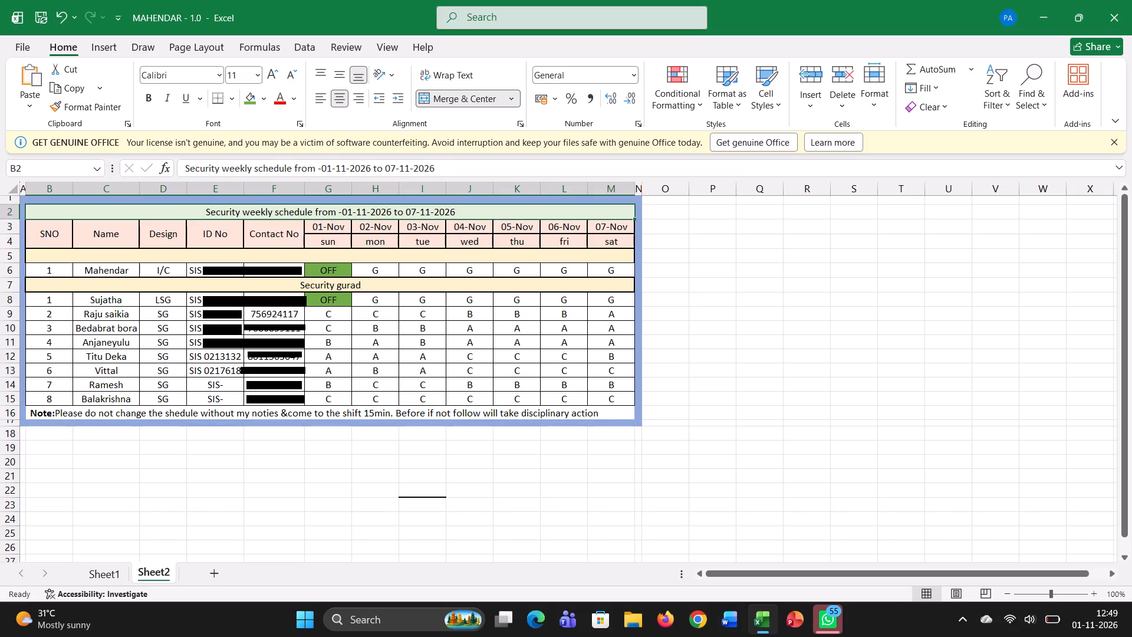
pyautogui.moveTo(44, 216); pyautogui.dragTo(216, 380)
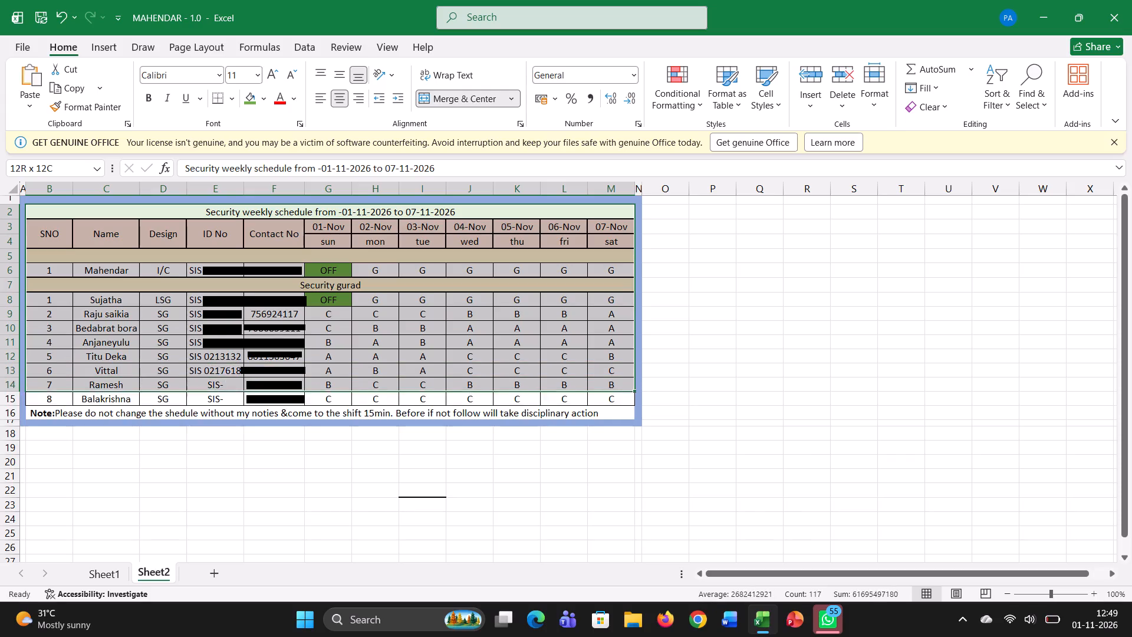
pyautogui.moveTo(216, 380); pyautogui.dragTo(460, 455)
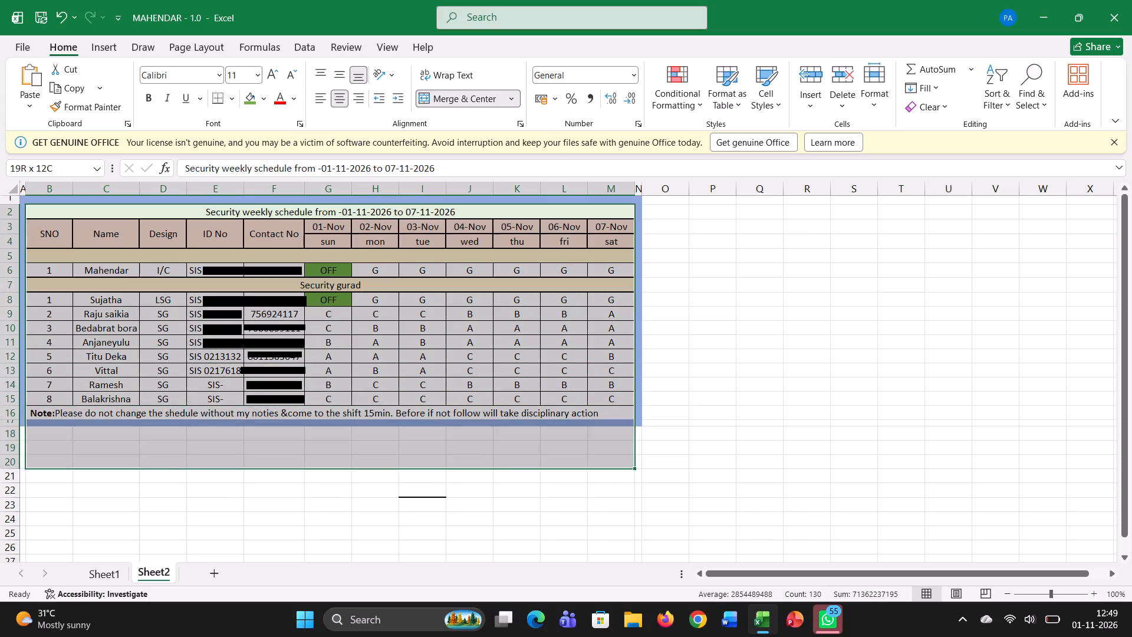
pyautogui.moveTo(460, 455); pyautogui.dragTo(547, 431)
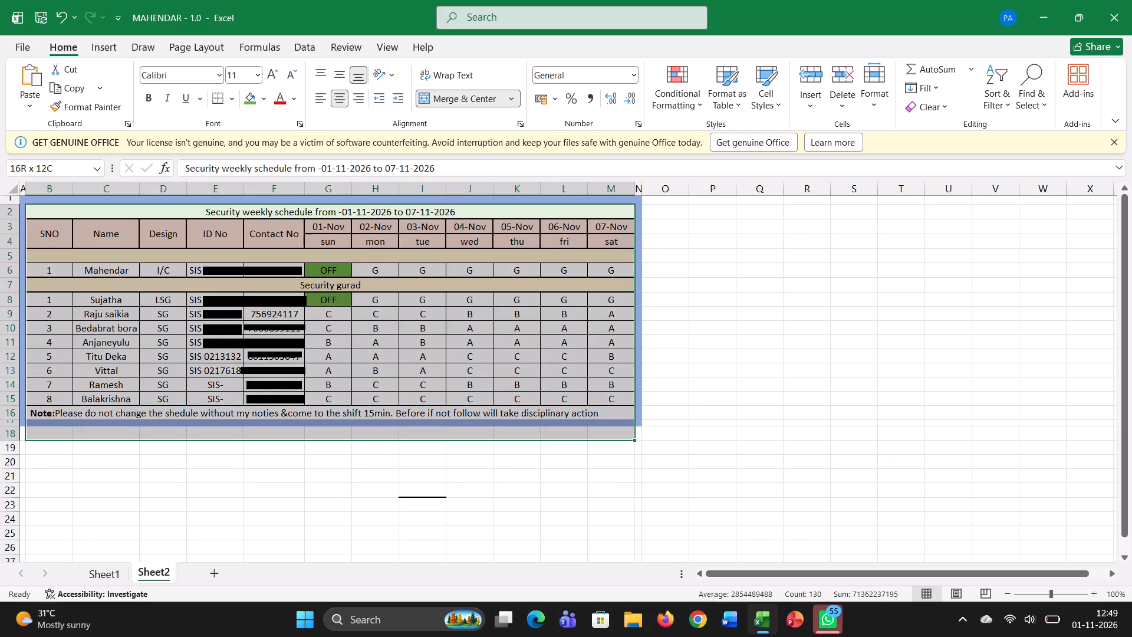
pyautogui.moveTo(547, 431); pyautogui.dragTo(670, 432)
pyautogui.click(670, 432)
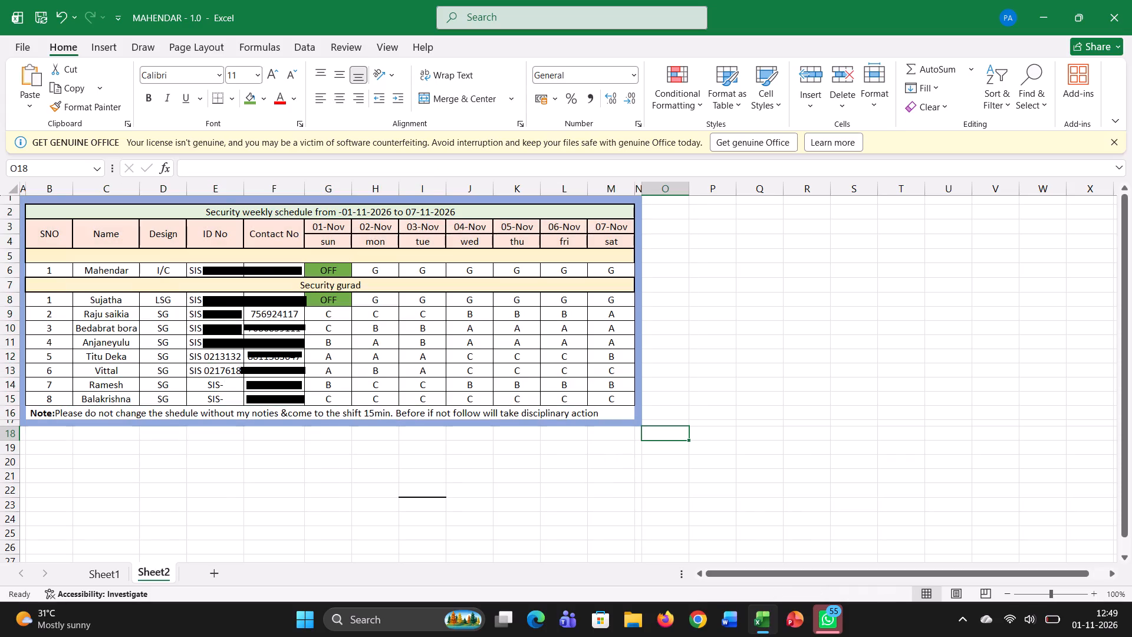
# Select the bordered schedule range from A1 to M17 and capture a rectangular screenshot from the title row's corner through the note row.
pyautogui.click(32, 202)
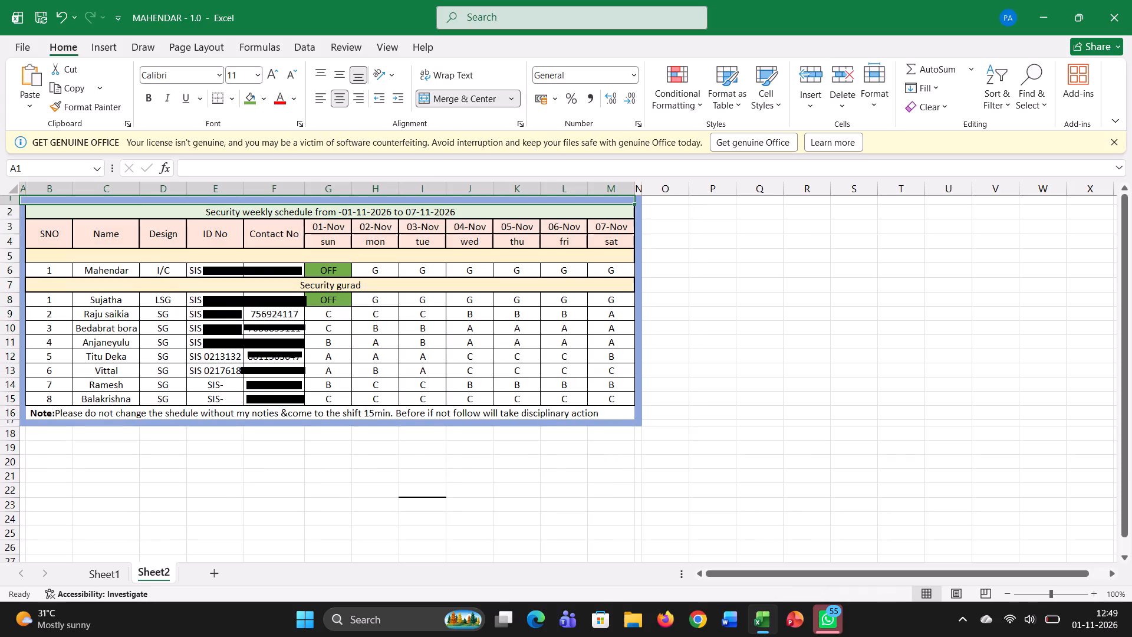
pyautogui.click(34, 213)
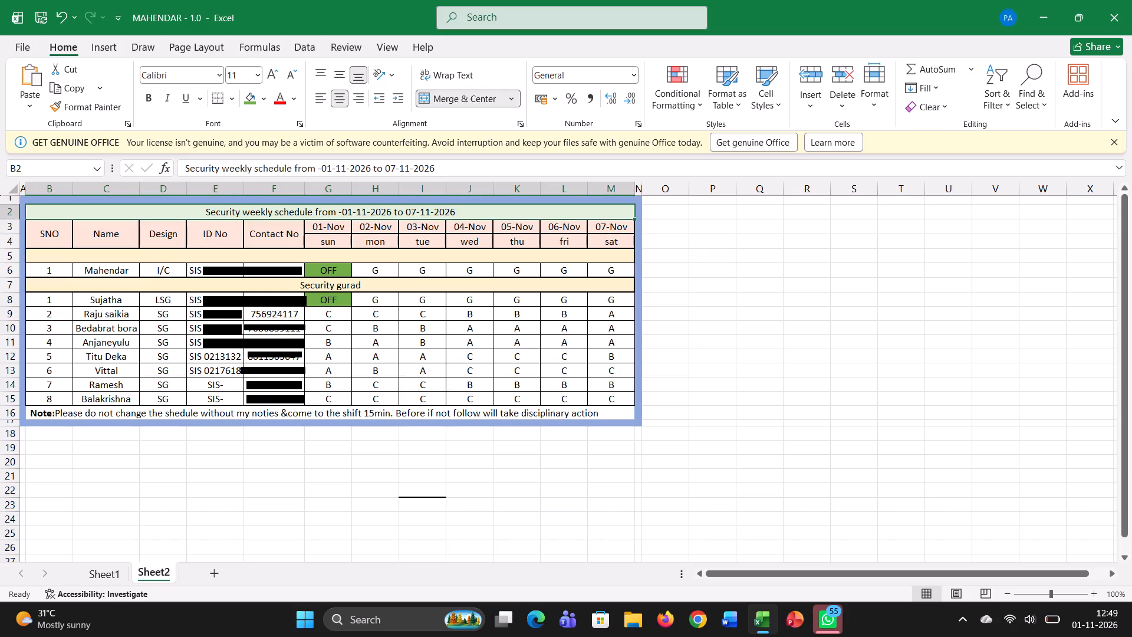
pyautogui.moveTo(23, 201); pyautogui.dragTo(83, 253)
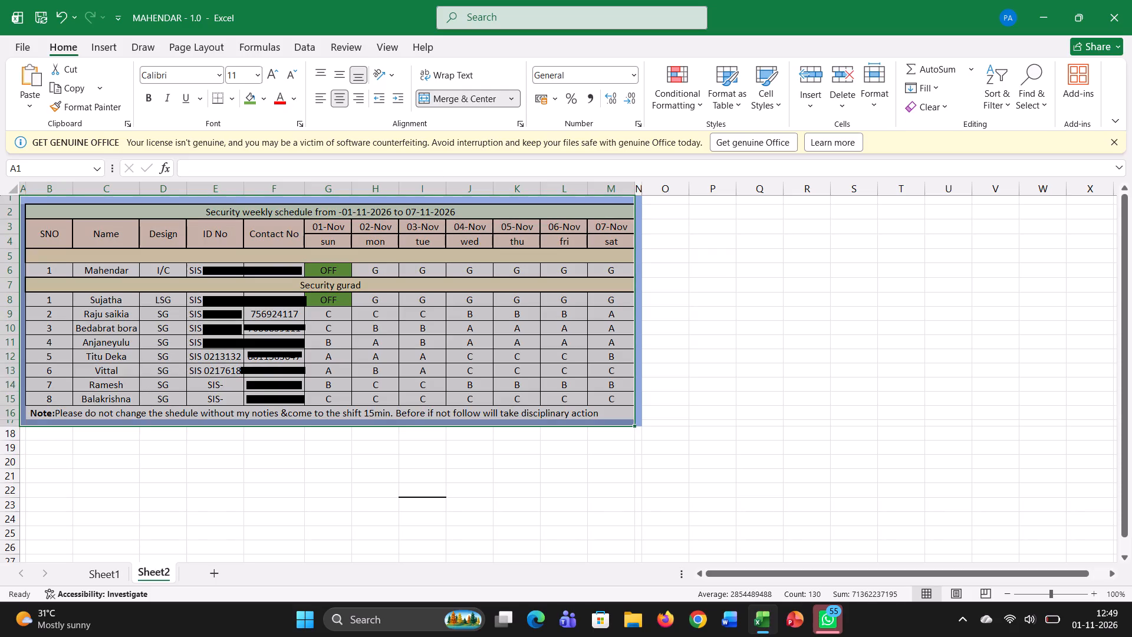
pyautogui.moveTo(83, 253); pyautogui.dragTo(90, 258)
pyautogui.press('Print')
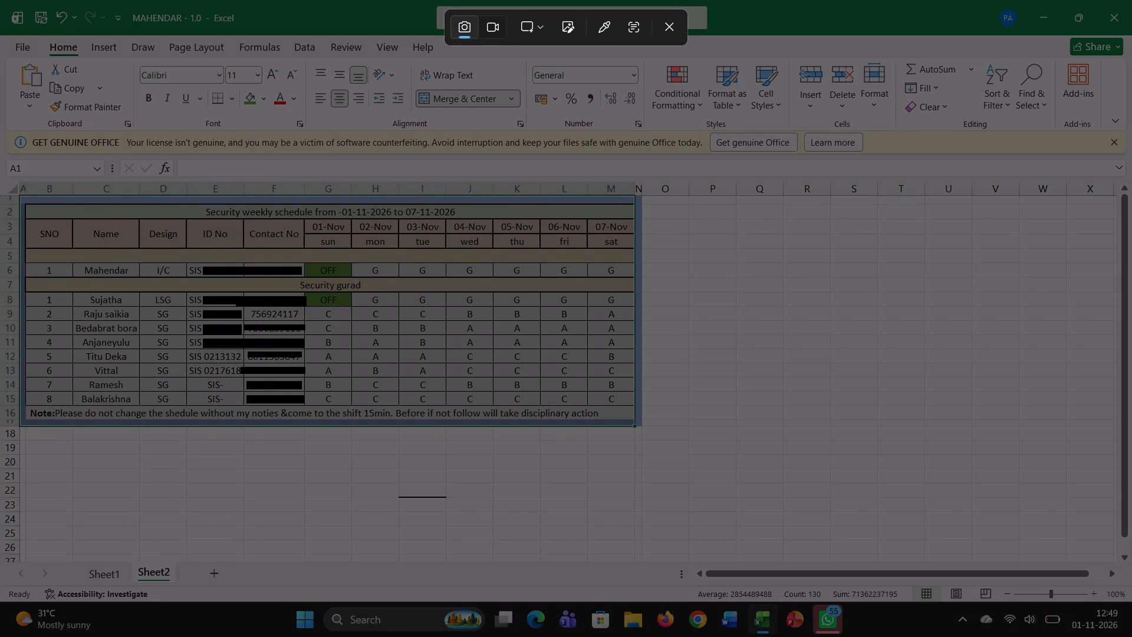
pyautogui.moveTo(27, 204); pyautogui.dragTo(35, 208)
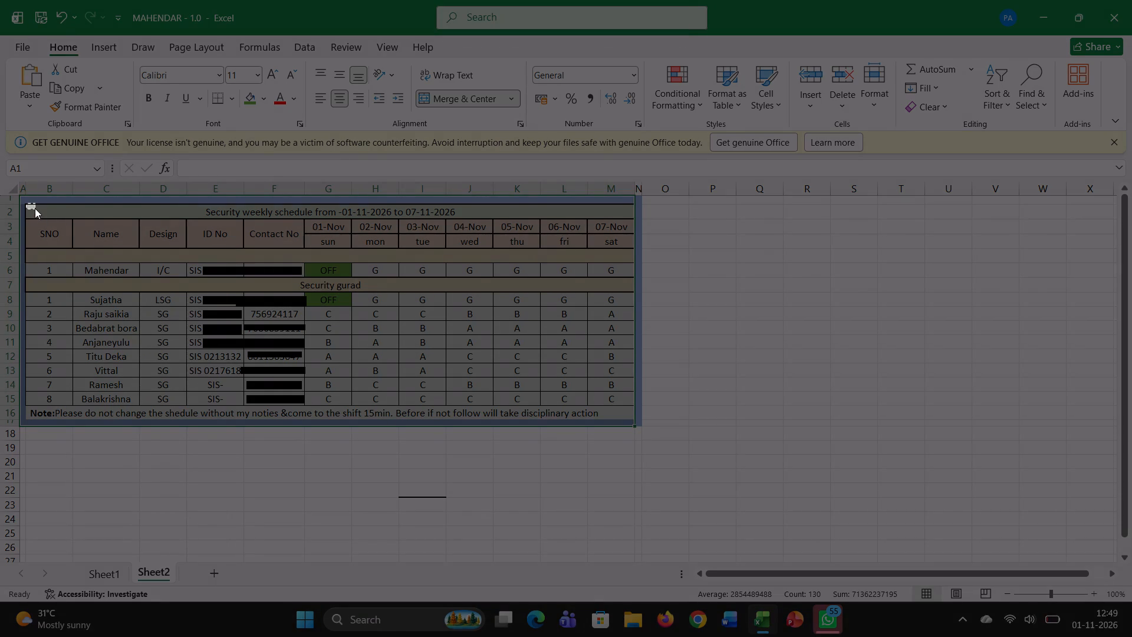
pyautogui.moveTo(35, 208); pyautogui.dragTo(362, 288)
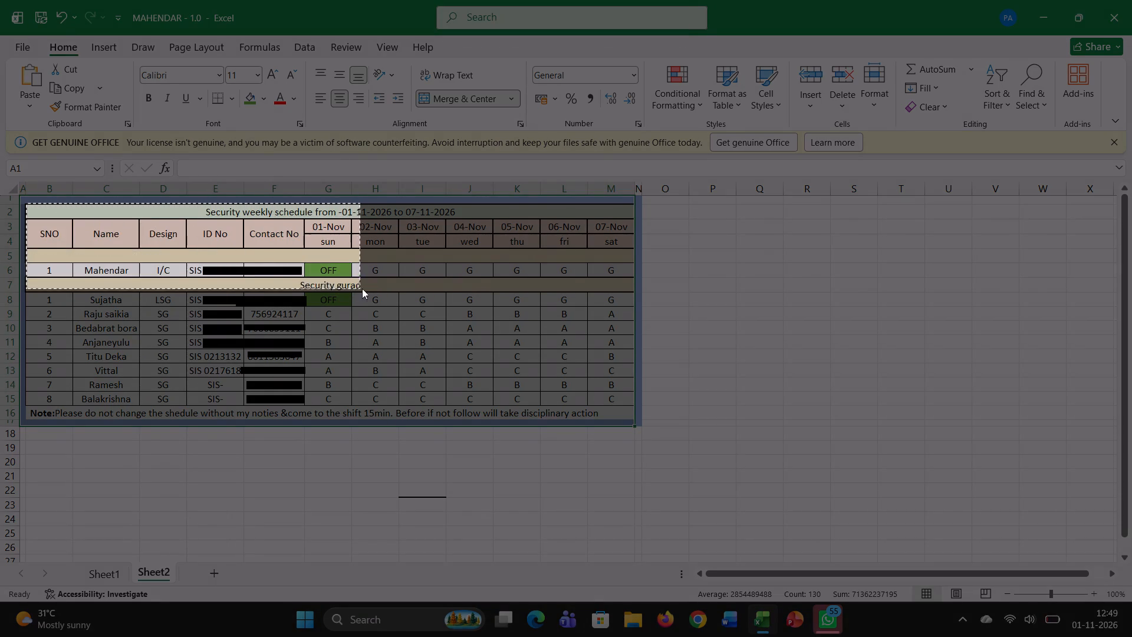
pyautogui.moveTo(362, 288); pyautogui.dragTo(624, 369)
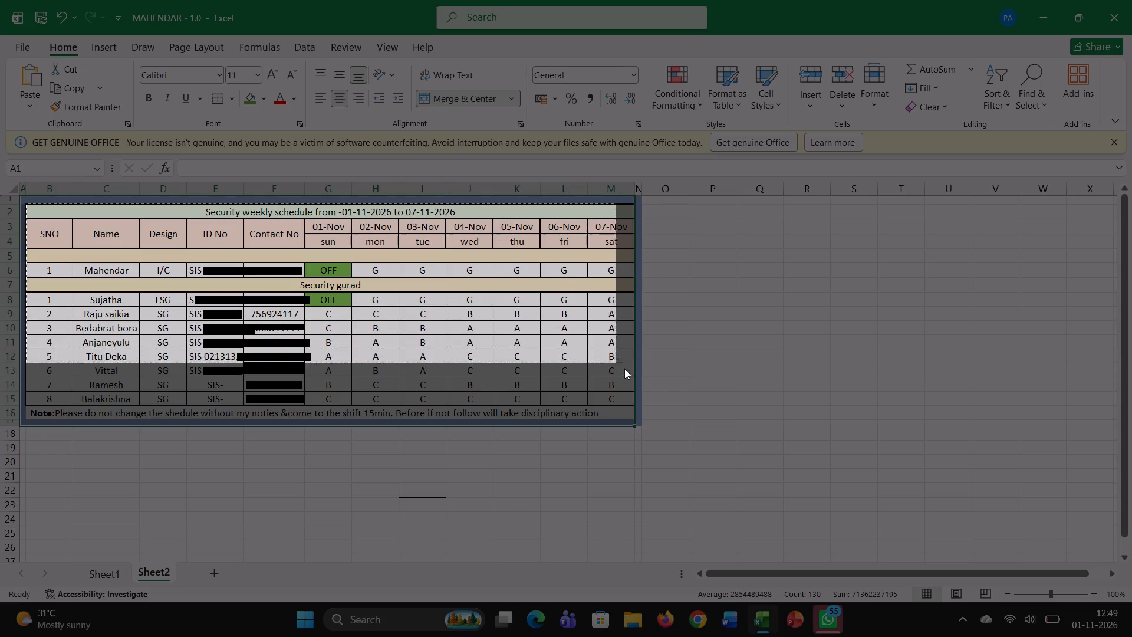
pyautogui.moveTo(624, 369); pyautogui.dragTo(632, 418)
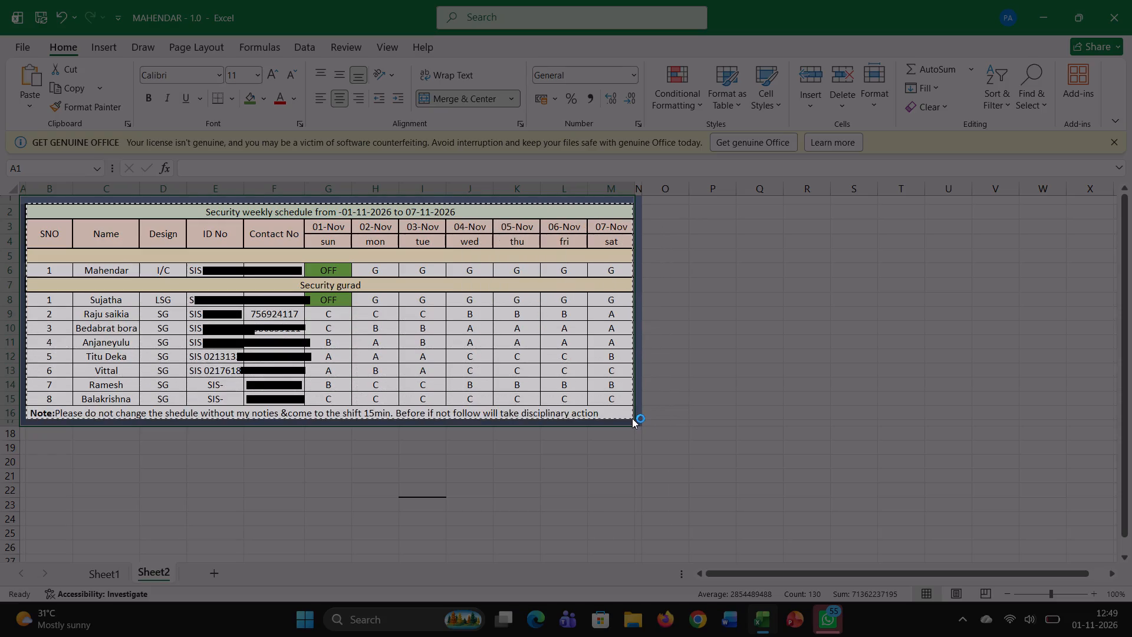
pyautogui.moveTo(632, 418); pyautogui.dragTo(637, 419)
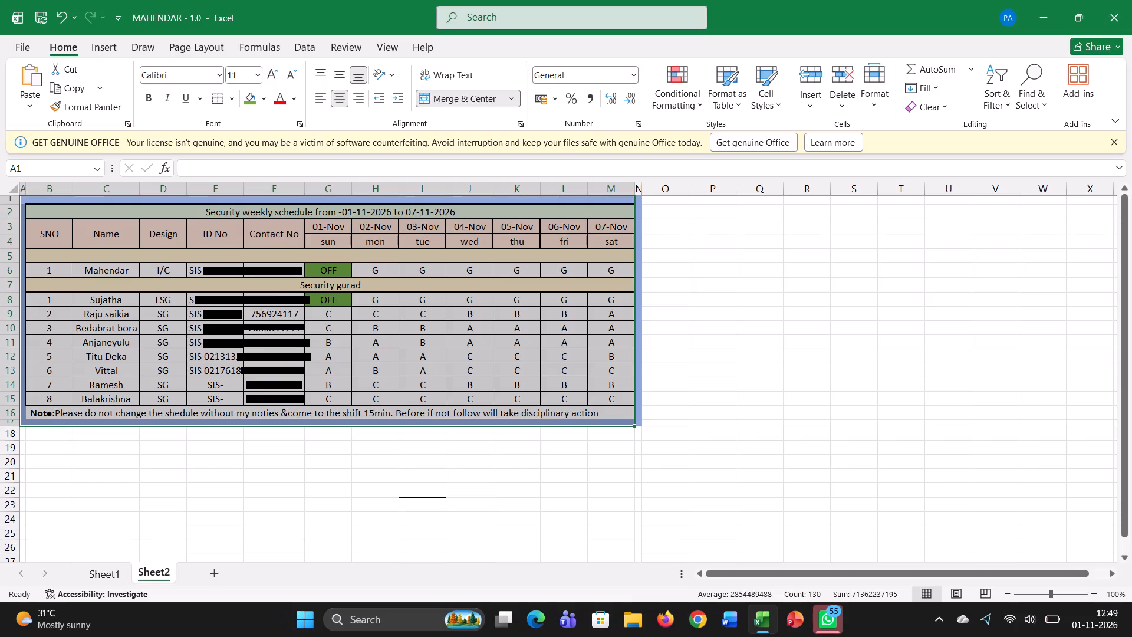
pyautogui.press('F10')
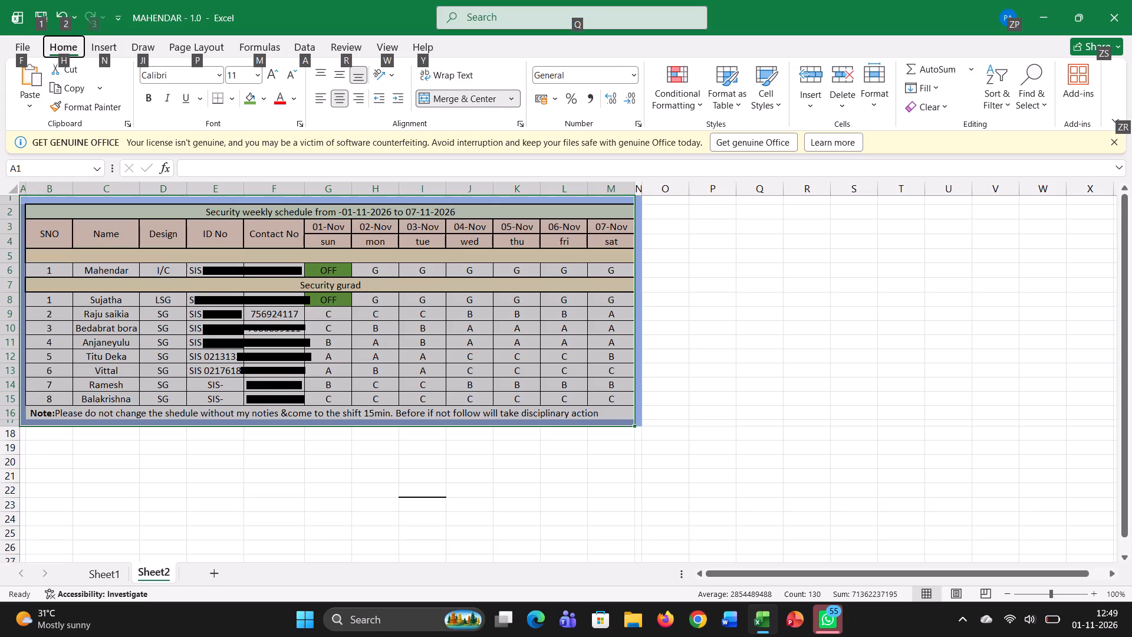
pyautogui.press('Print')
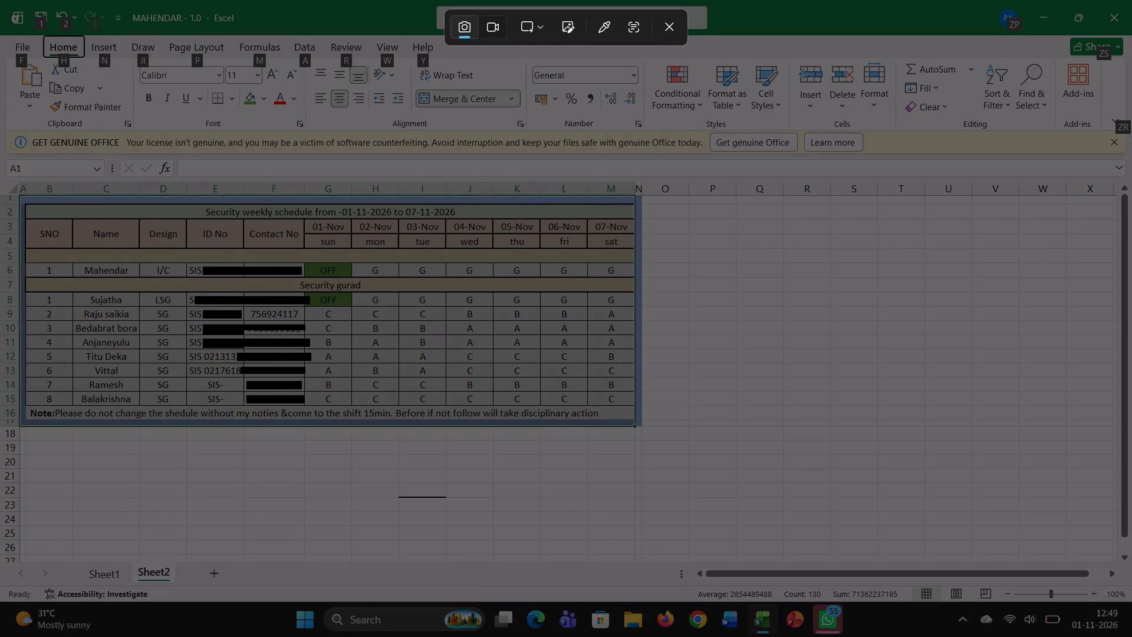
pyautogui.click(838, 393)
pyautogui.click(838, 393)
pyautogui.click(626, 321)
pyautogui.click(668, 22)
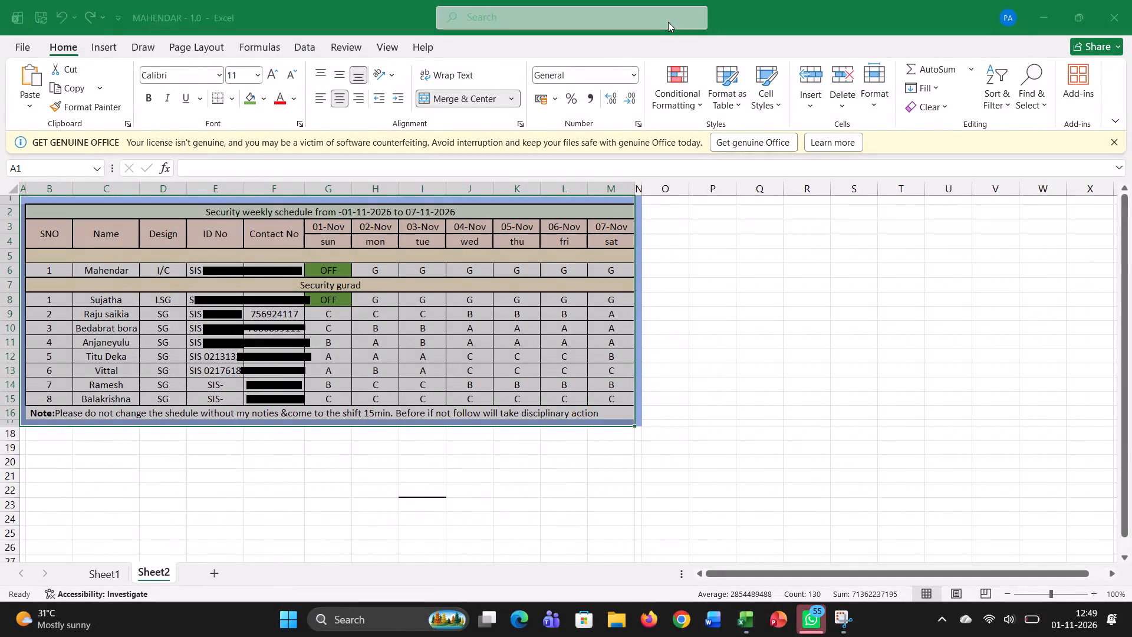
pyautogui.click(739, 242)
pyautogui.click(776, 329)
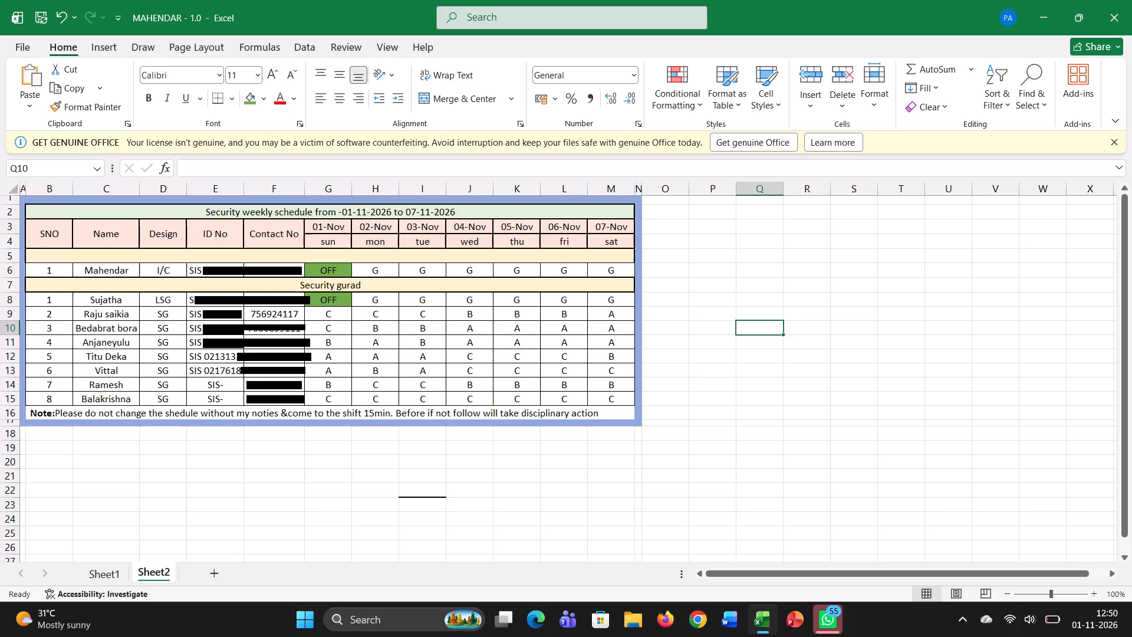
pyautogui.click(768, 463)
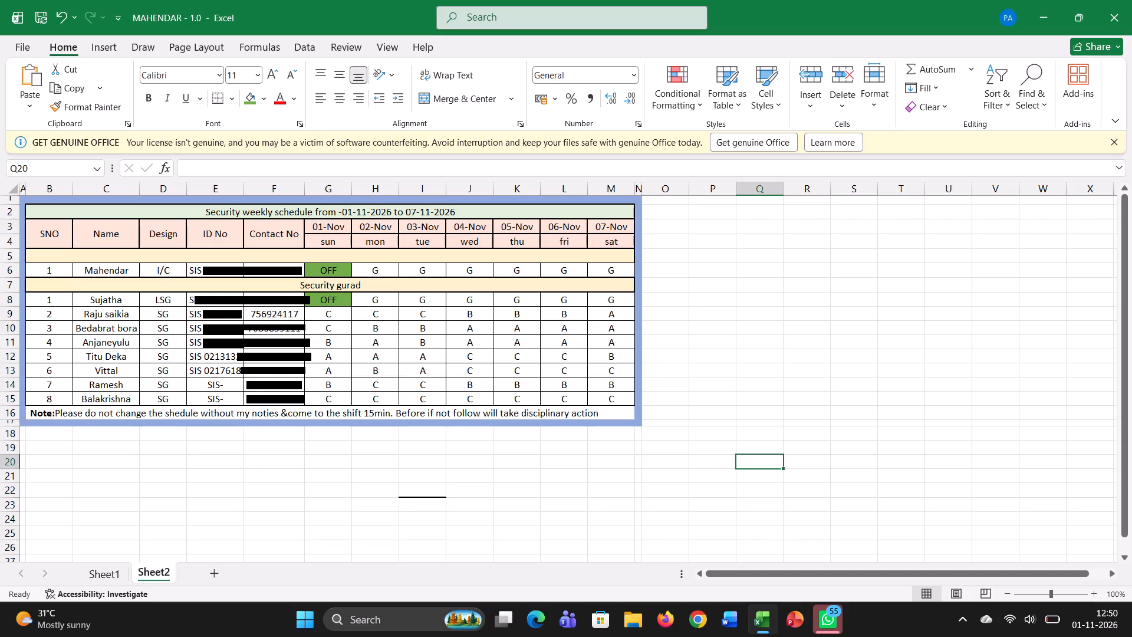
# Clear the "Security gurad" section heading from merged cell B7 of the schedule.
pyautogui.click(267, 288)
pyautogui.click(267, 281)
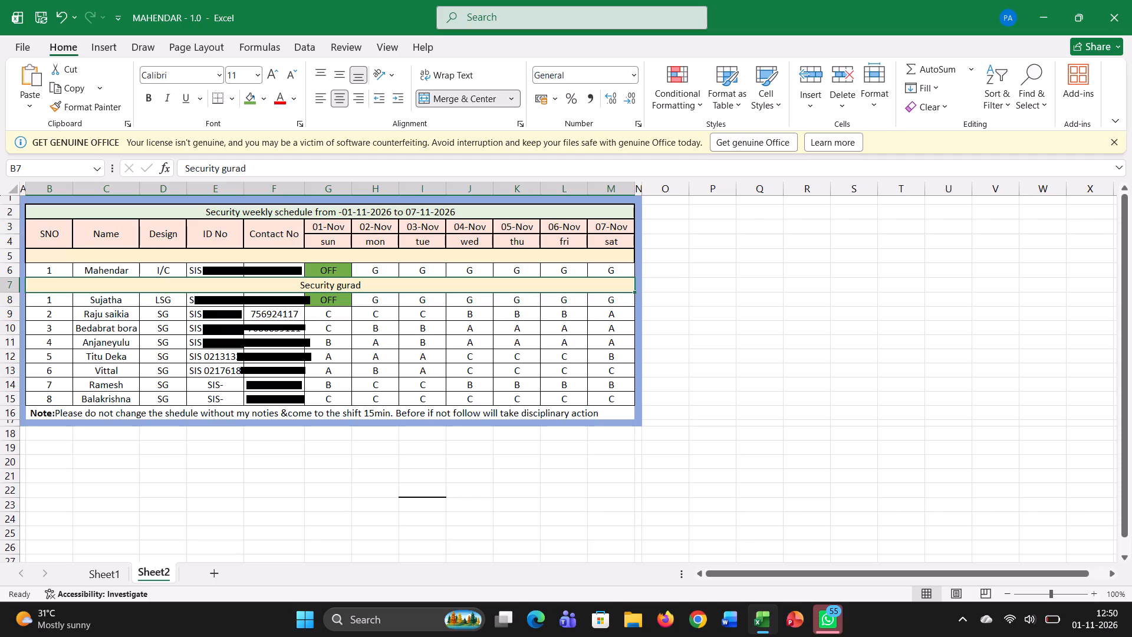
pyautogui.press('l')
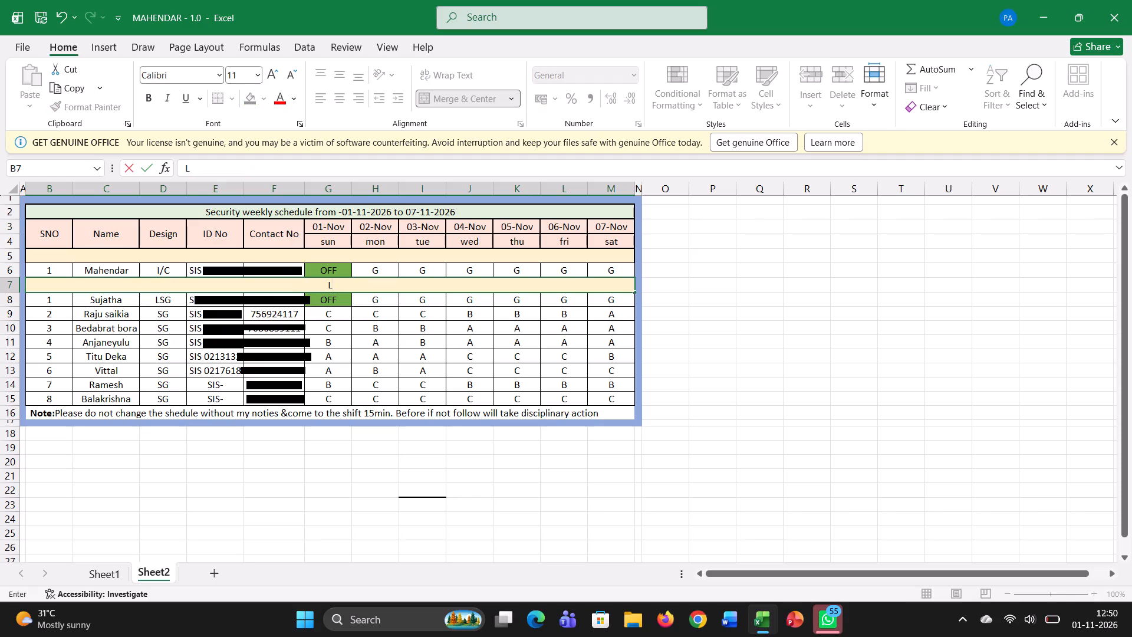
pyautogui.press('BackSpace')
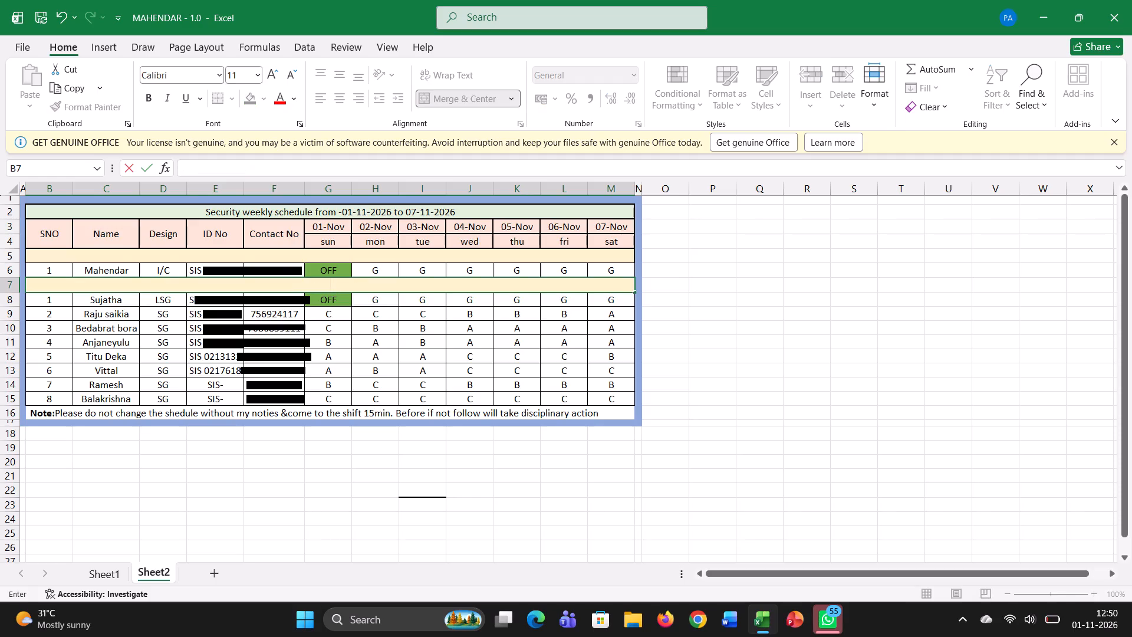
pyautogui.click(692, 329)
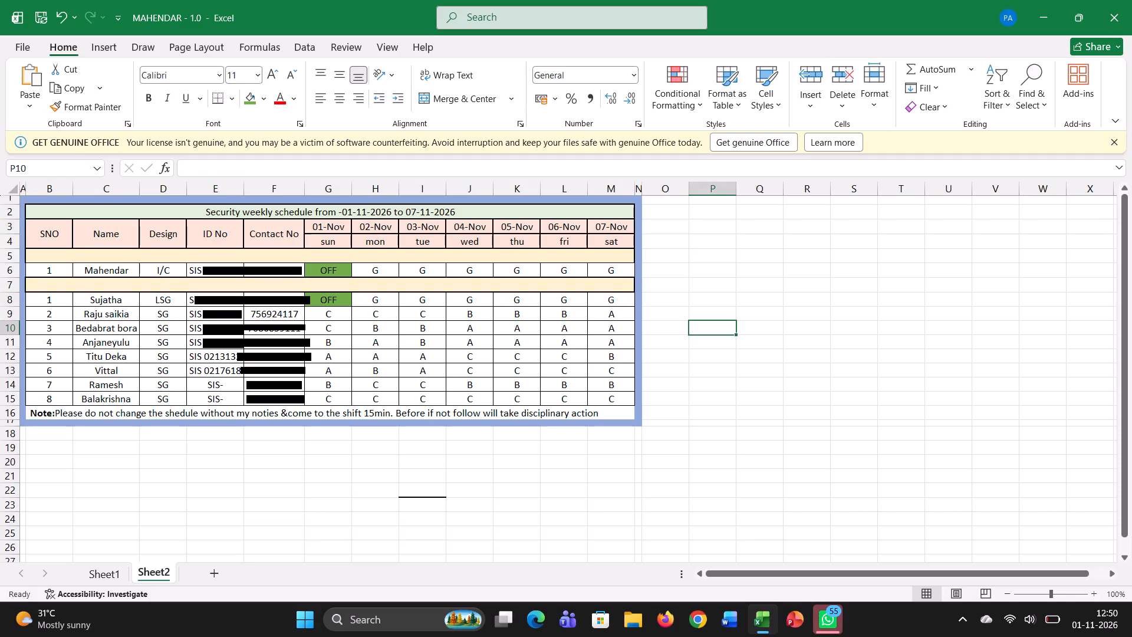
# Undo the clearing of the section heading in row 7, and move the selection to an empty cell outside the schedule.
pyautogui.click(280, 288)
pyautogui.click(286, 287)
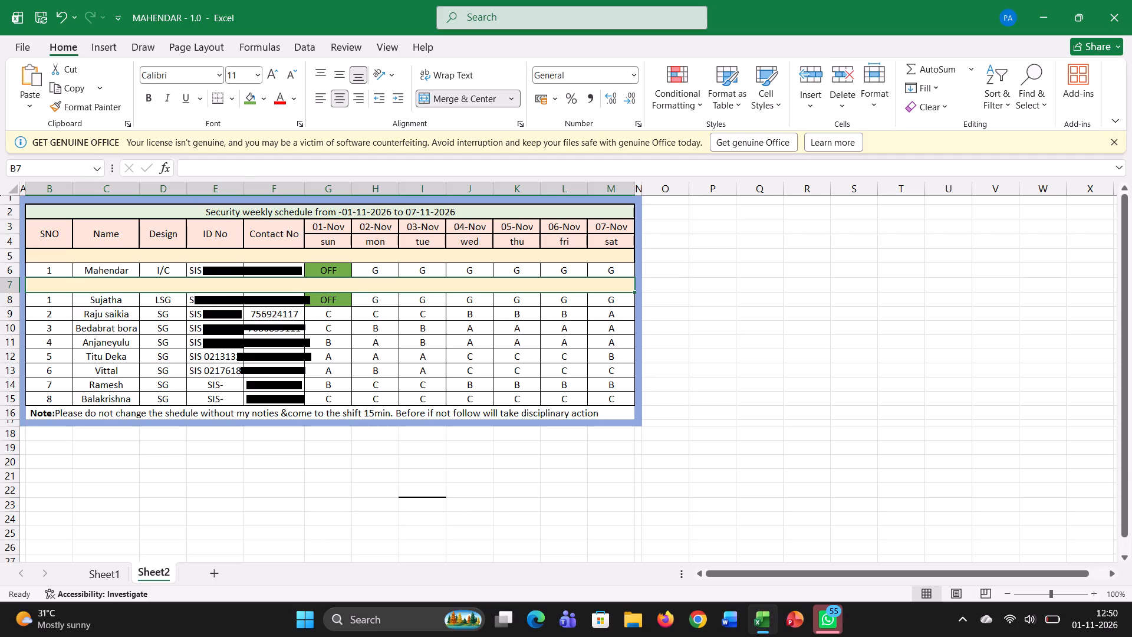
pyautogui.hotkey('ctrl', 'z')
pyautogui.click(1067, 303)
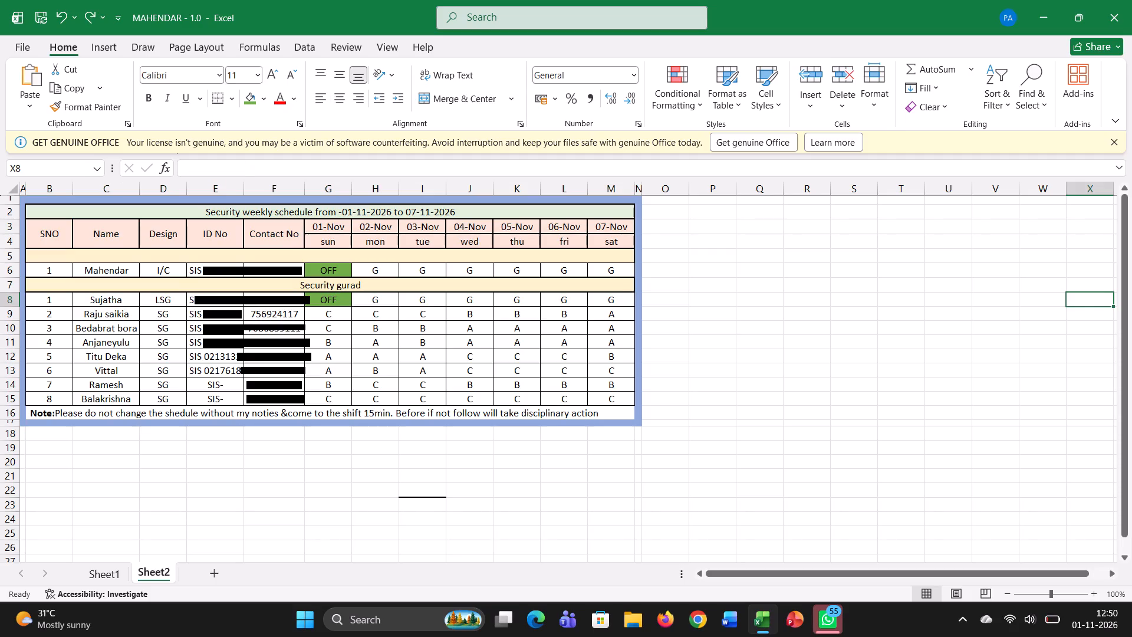
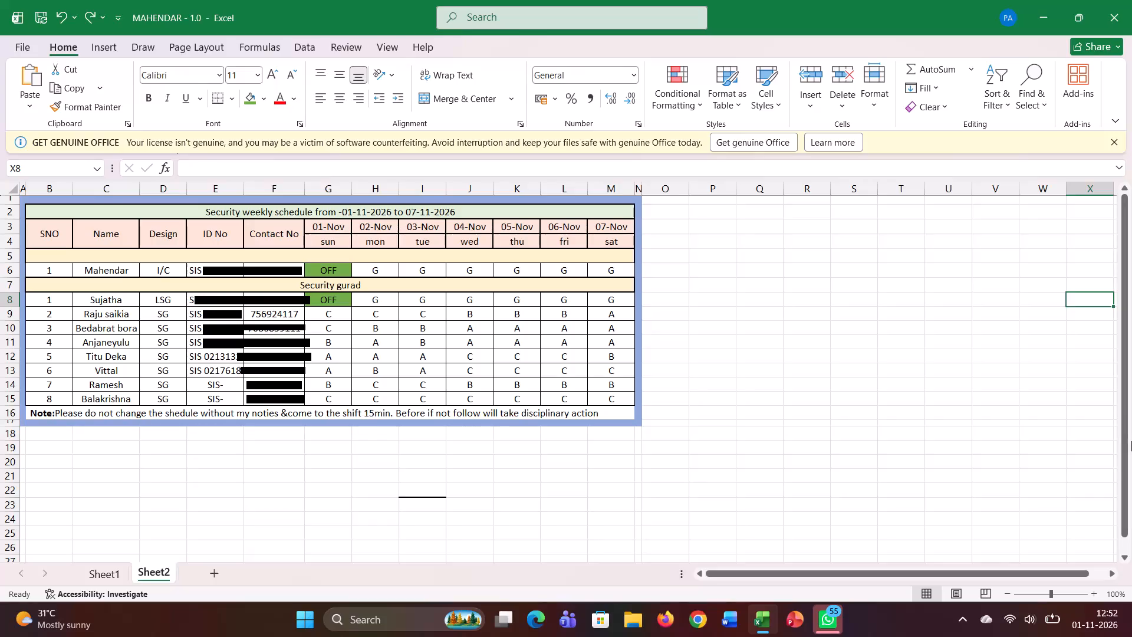
# Select the schedule range from title cell B2 down past the note row and preview the sheet's print layout, keeping the workbook open.
pyautogui.click(852, 365)
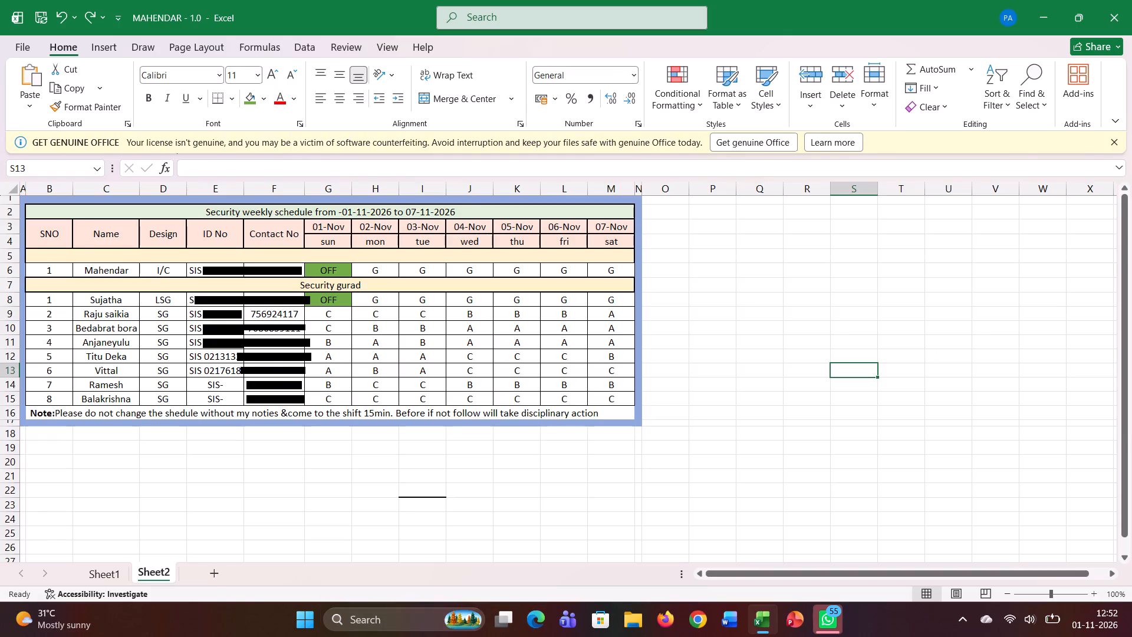
pyautogui.click(40, 232)
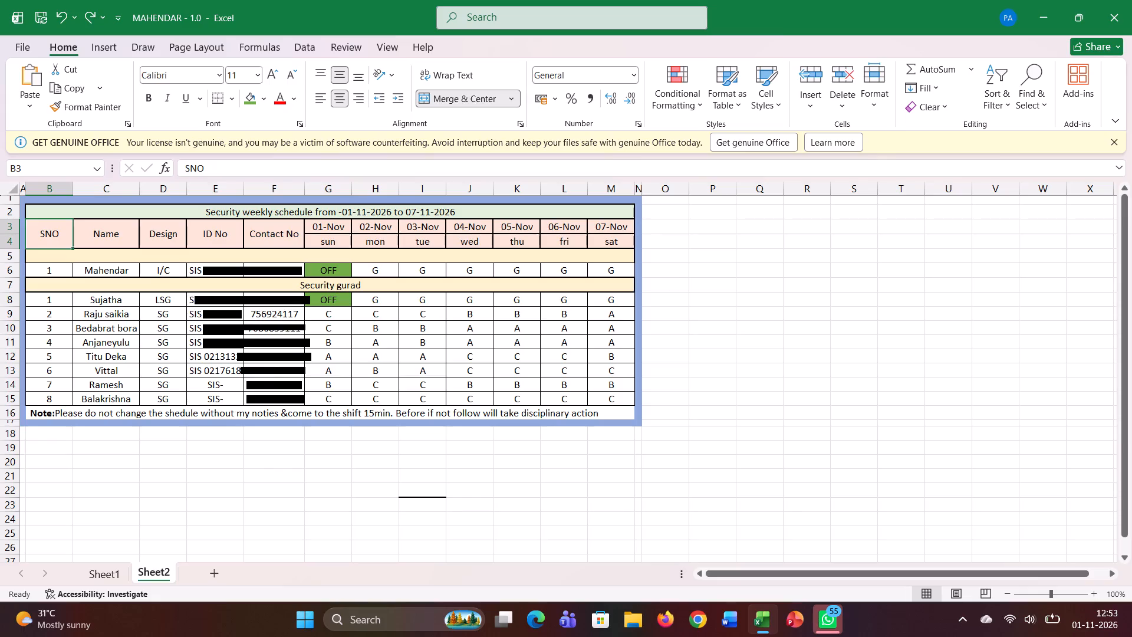
pyautogui.moveTo(65, 212); pyautogui.dragTo(124, 314)
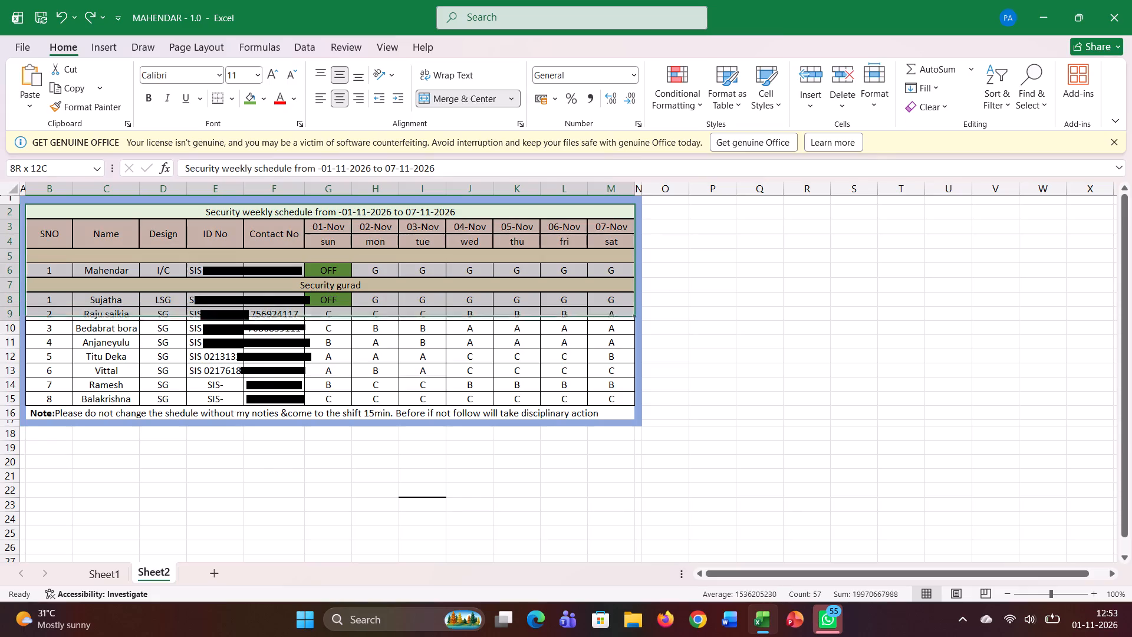
pyautogui.moveTo(124, 314); pyautogui.dragTo(171, 421)
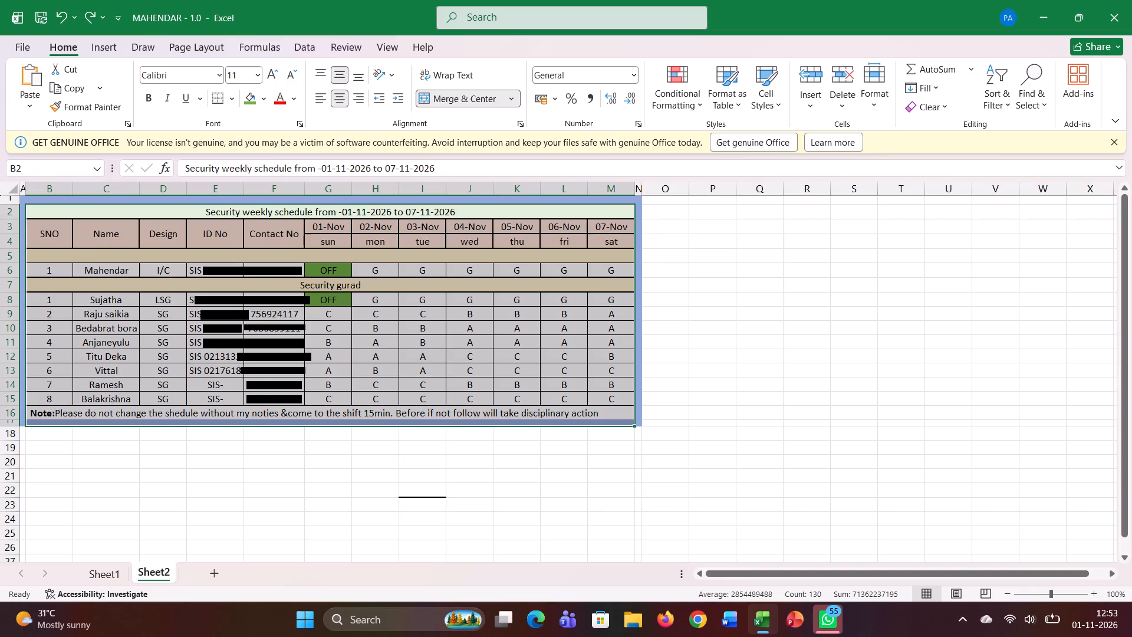
pyautogui.hotkey('ctrl', 'p')
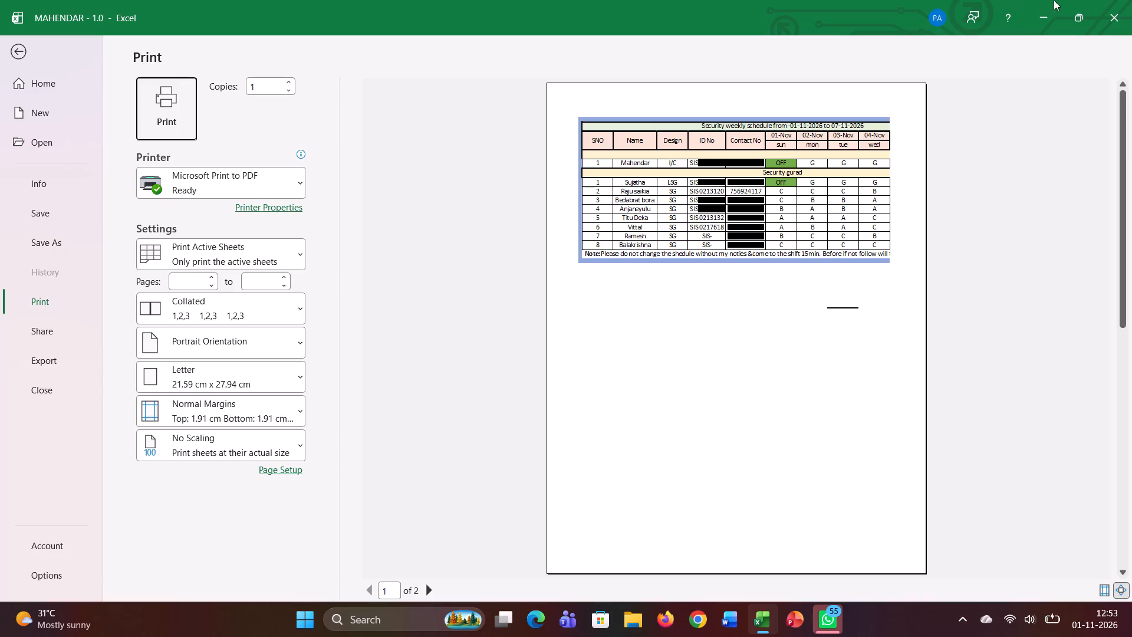
pyautogui.click(1097, 15)
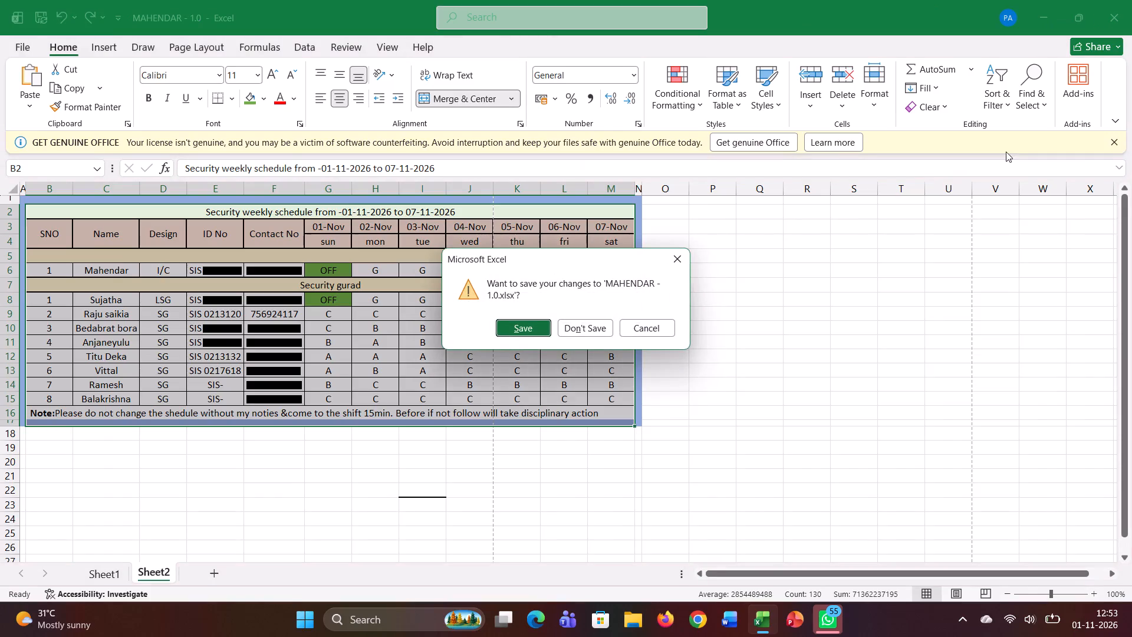
pyautogui.click(679, 263)
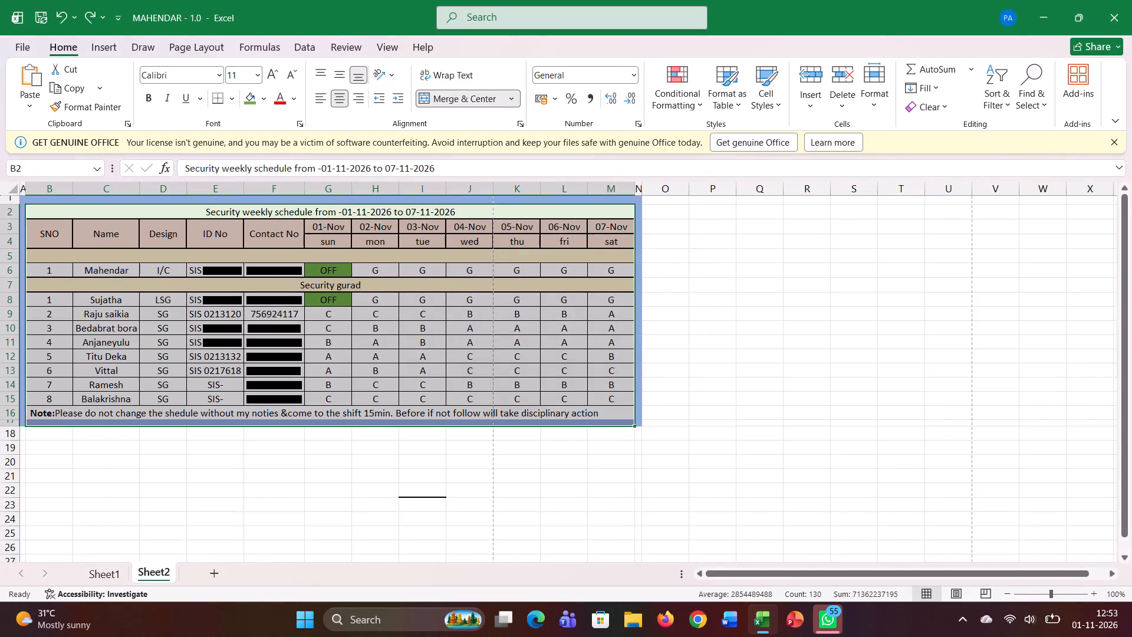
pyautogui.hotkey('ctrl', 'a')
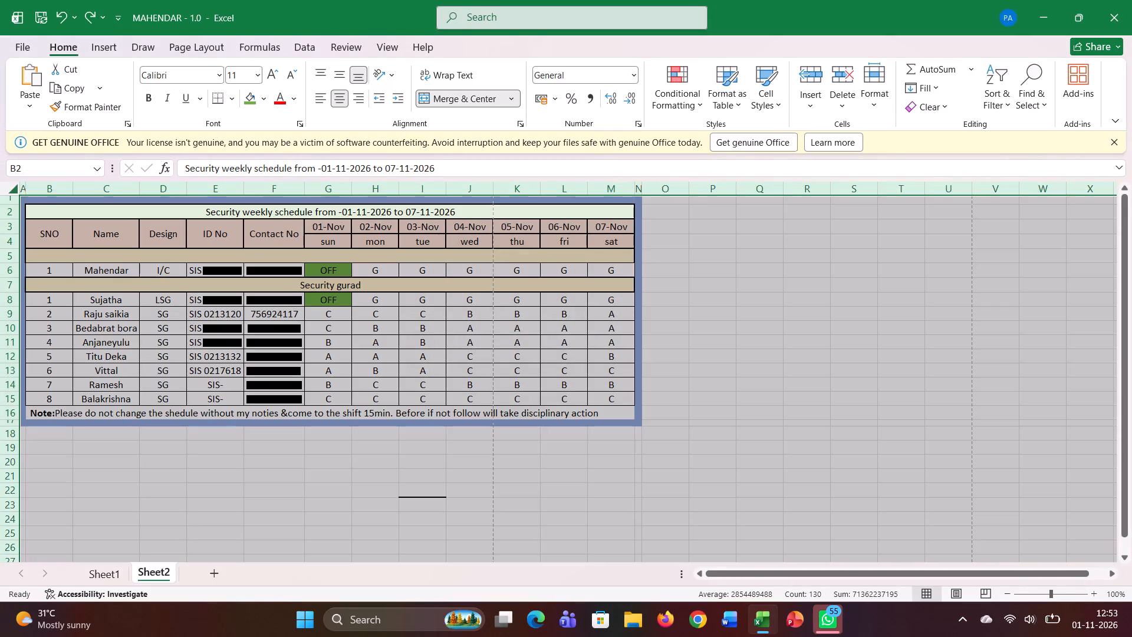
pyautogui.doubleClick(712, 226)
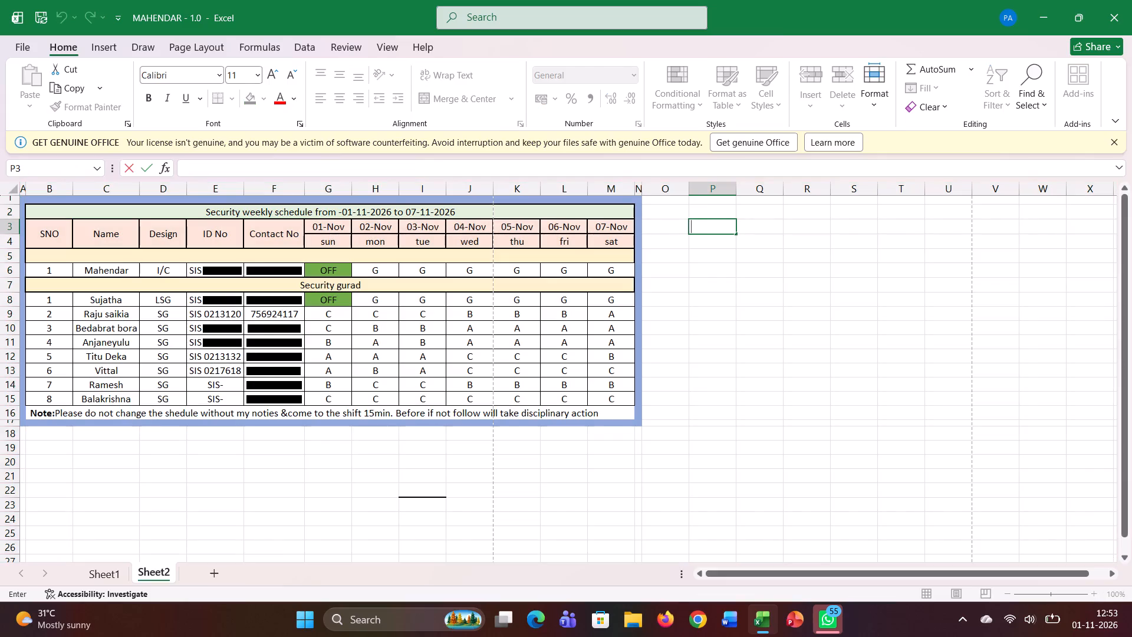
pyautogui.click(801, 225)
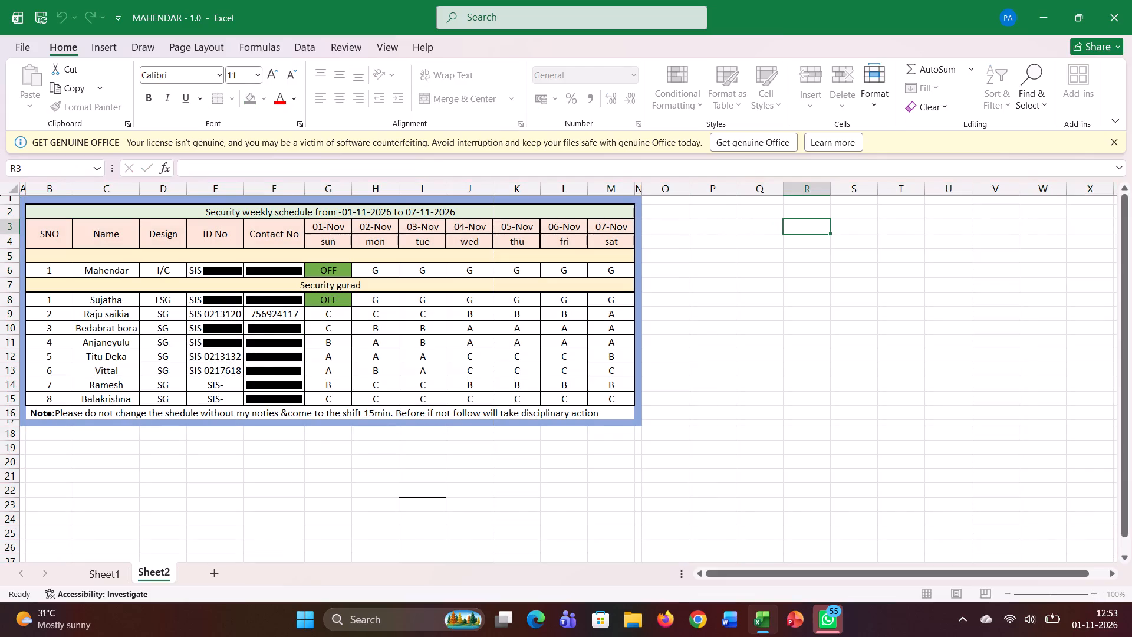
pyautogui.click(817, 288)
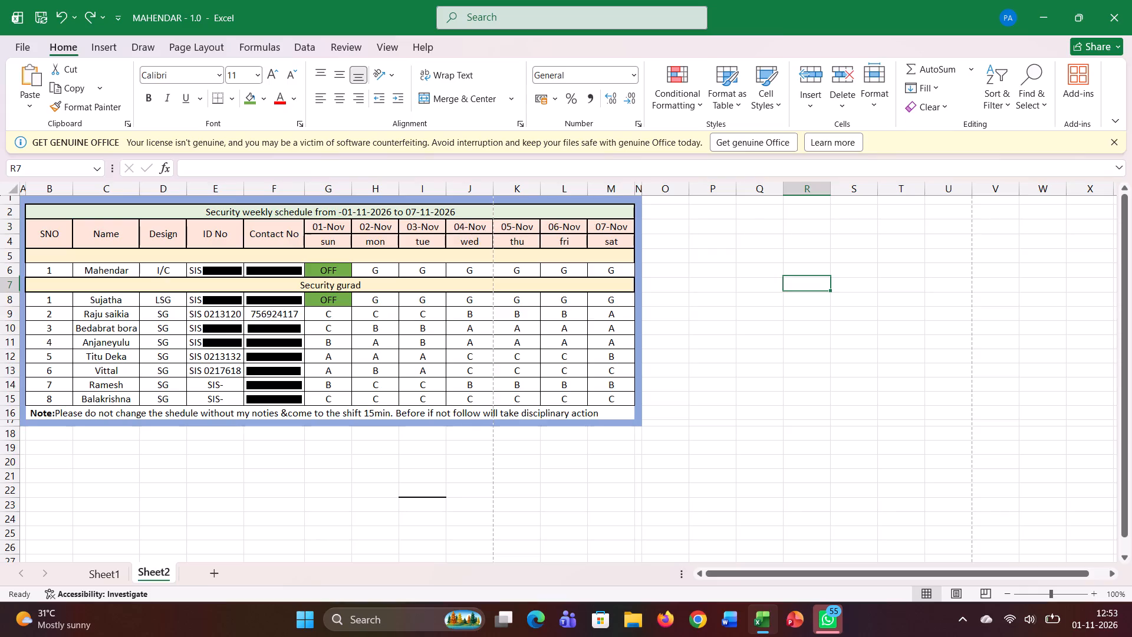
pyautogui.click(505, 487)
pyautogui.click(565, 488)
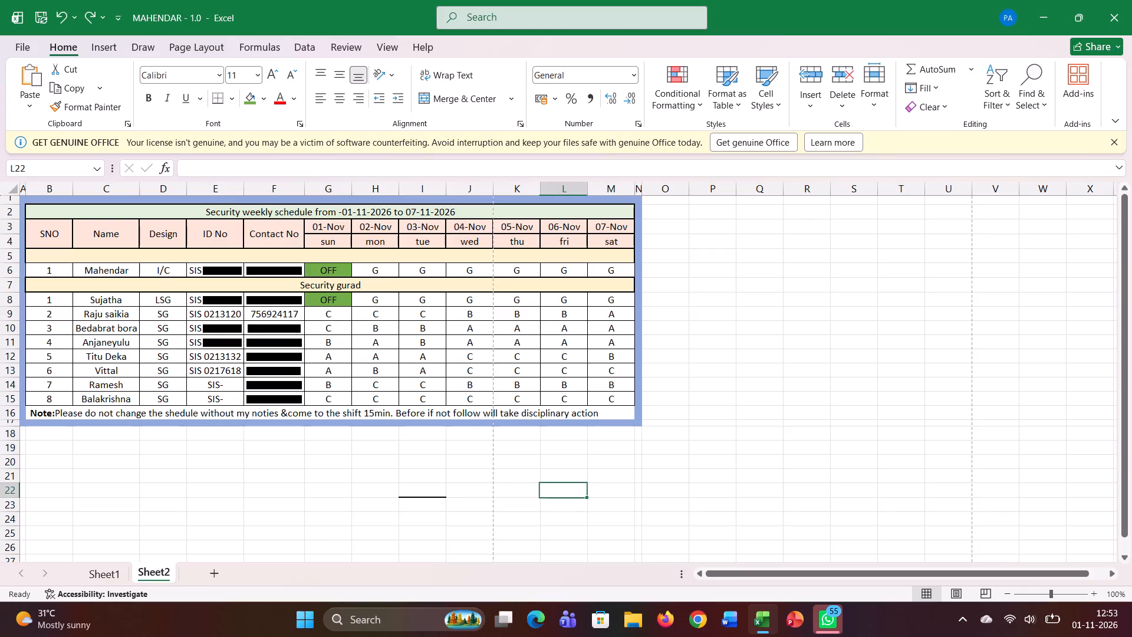
# Undo the last change on the schedule sheet and move the selection to an empty cell outside the table.
pyautogui.hotkey('ctrl', 'z')
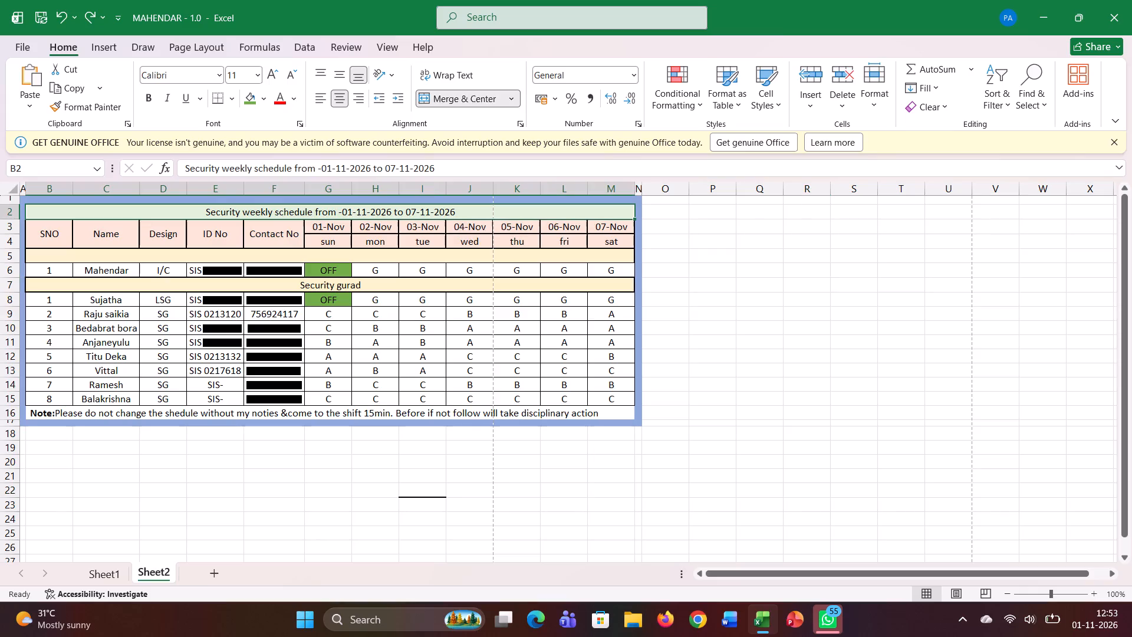
pyautogui.click(665, 482)
pyautogui.click(665, 482)
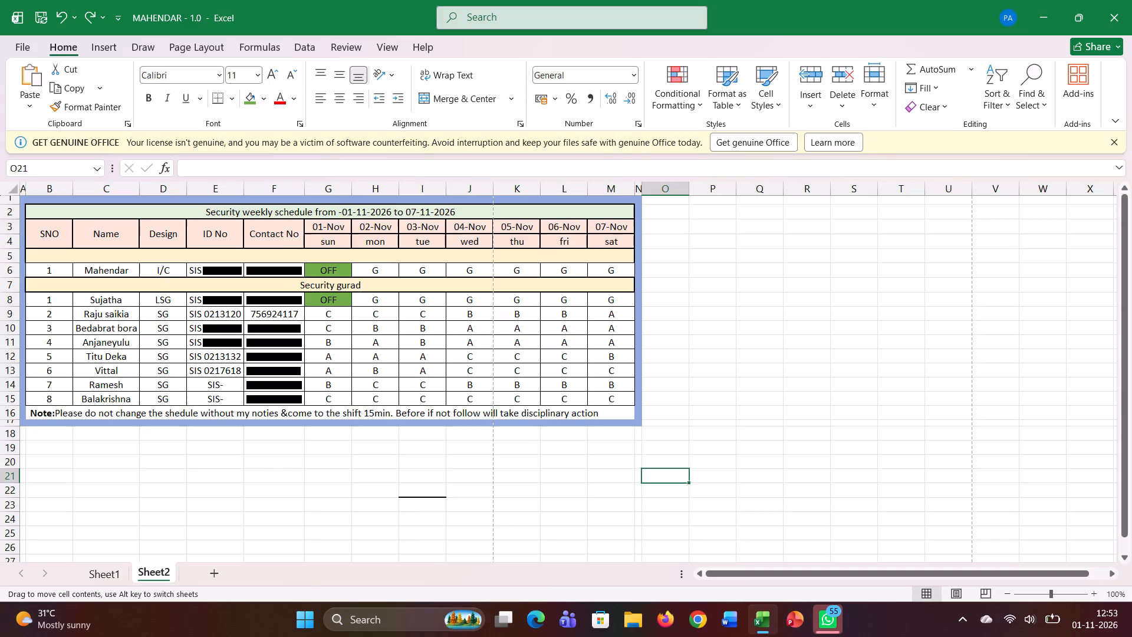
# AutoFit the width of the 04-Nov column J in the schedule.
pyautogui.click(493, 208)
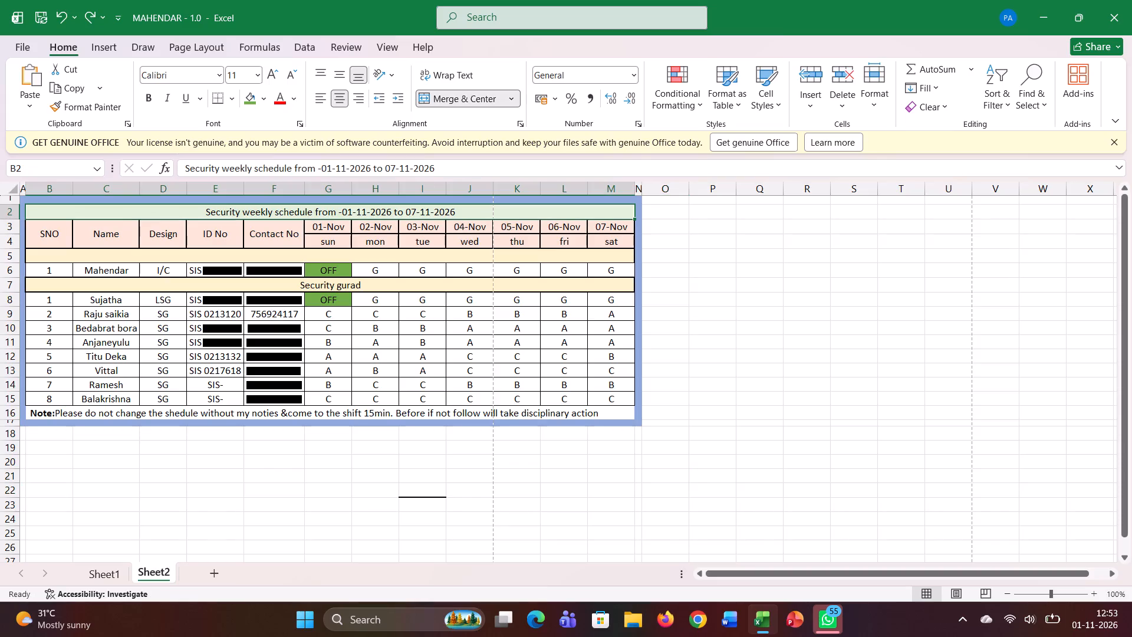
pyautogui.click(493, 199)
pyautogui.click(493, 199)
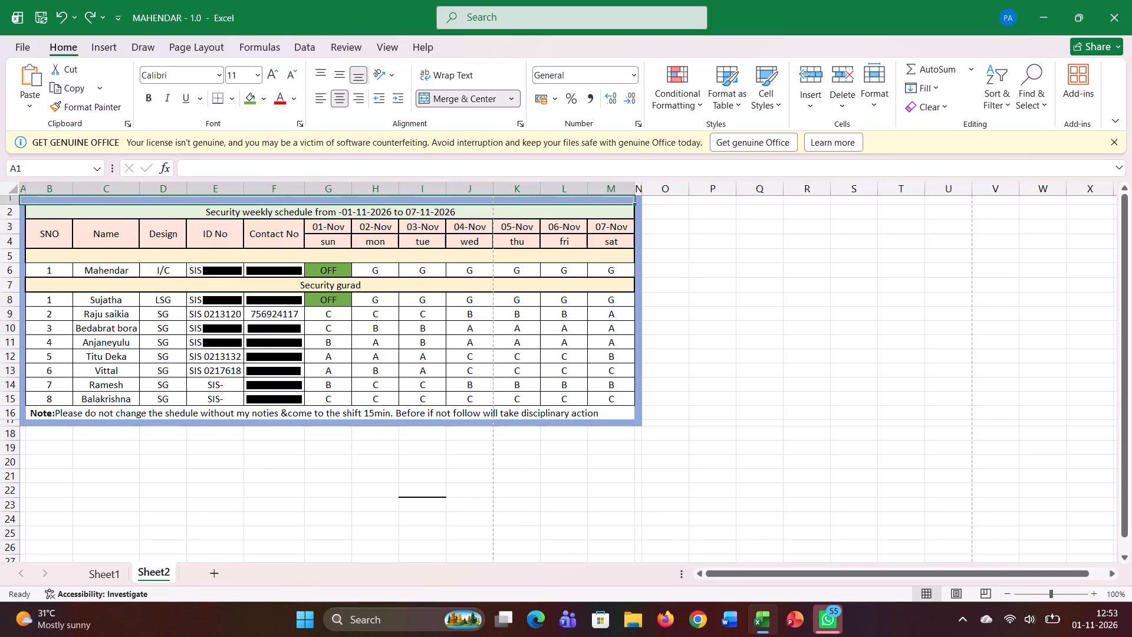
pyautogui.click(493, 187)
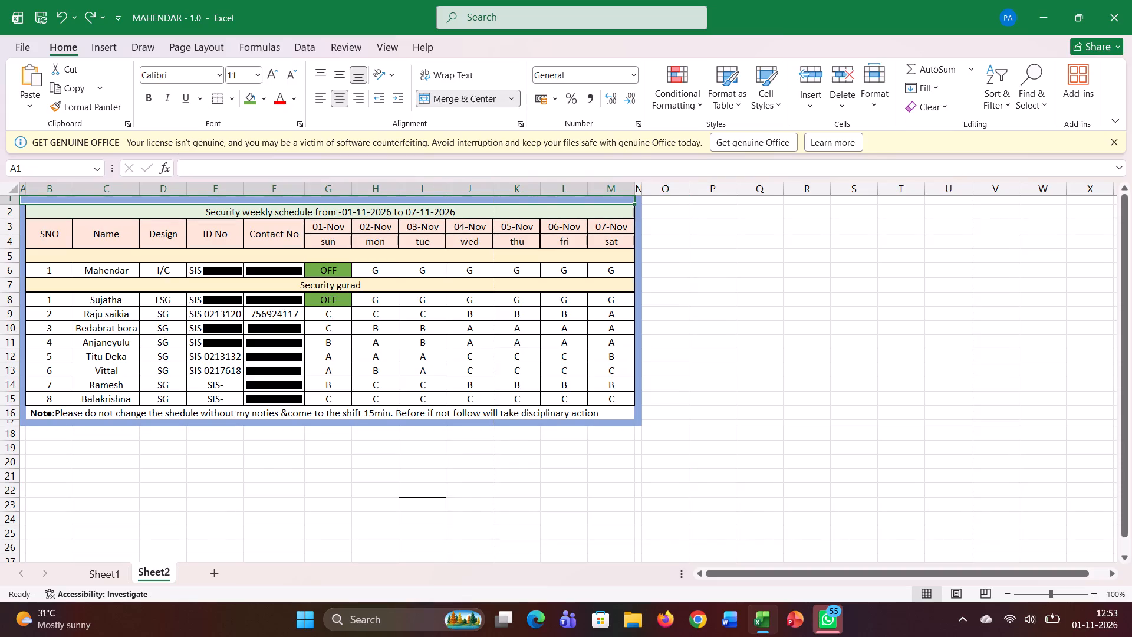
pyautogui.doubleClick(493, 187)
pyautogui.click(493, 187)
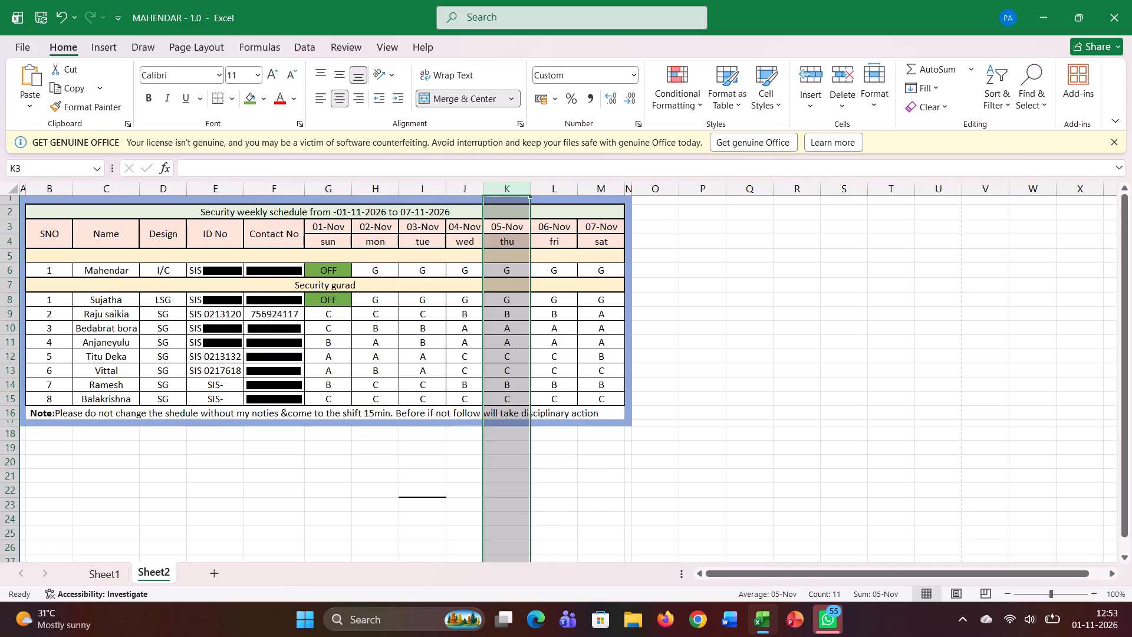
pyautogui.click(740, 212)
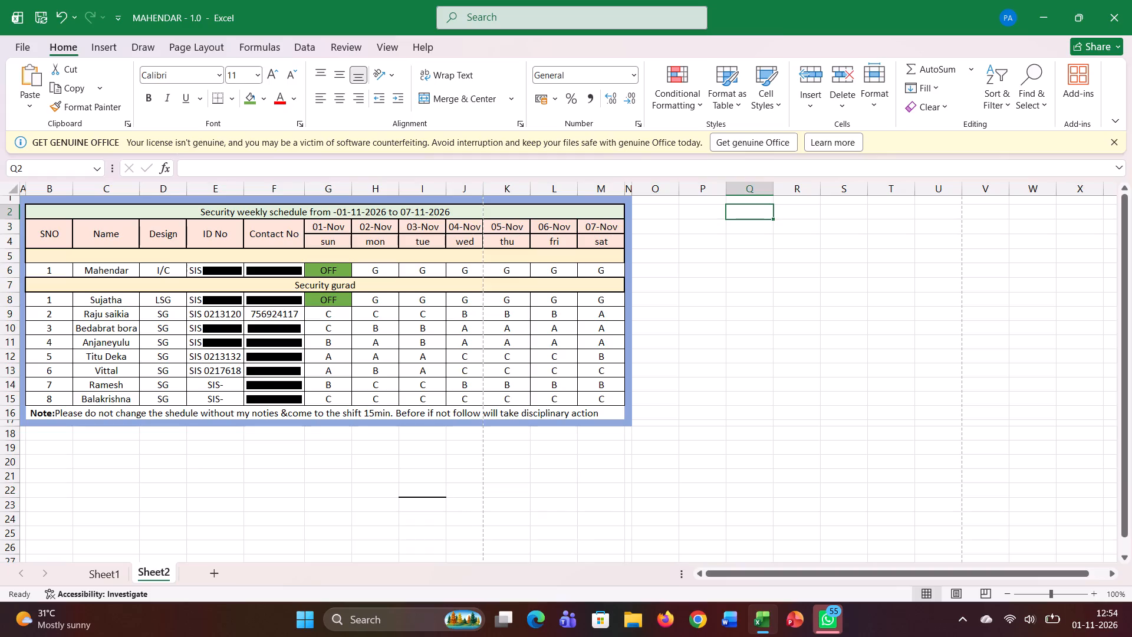
# Set the 04-Nov column J to a width of 7.00 and slightly narrow the adjacent 05-Nov column K.
pyautogui.click(483, 190)
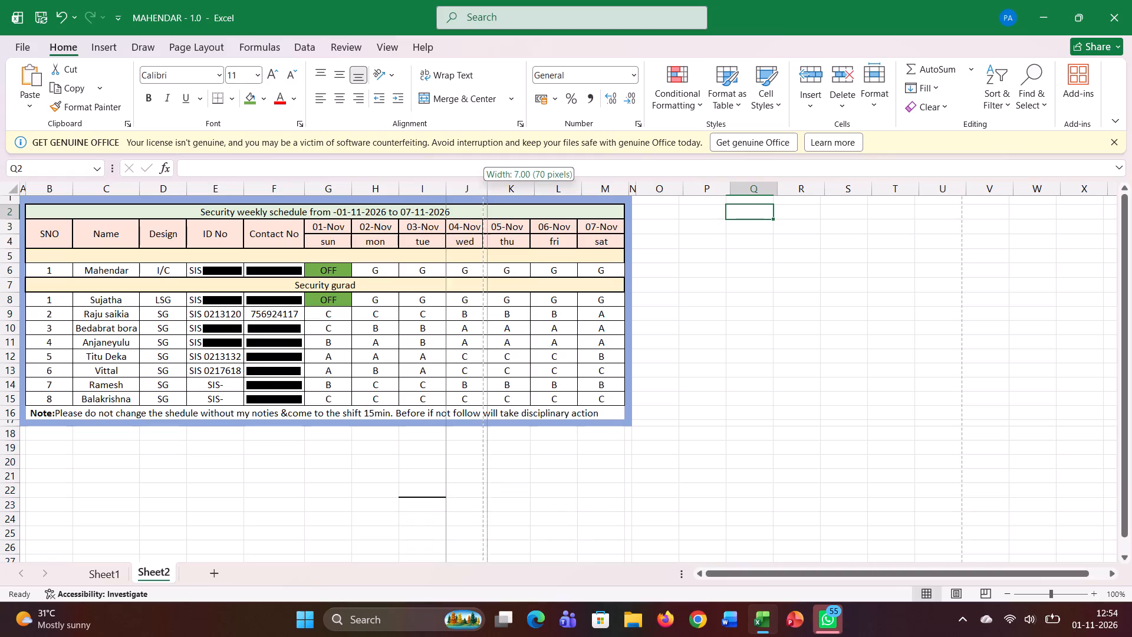
pyautogui.click(722, 272)
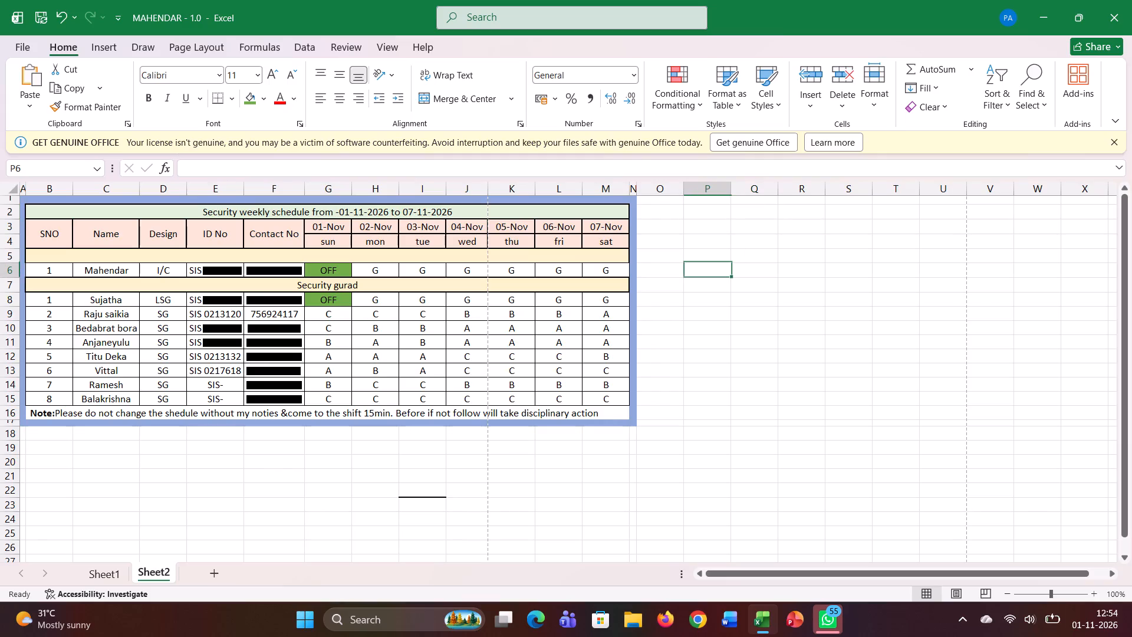
pyautogui.click(534, 192)
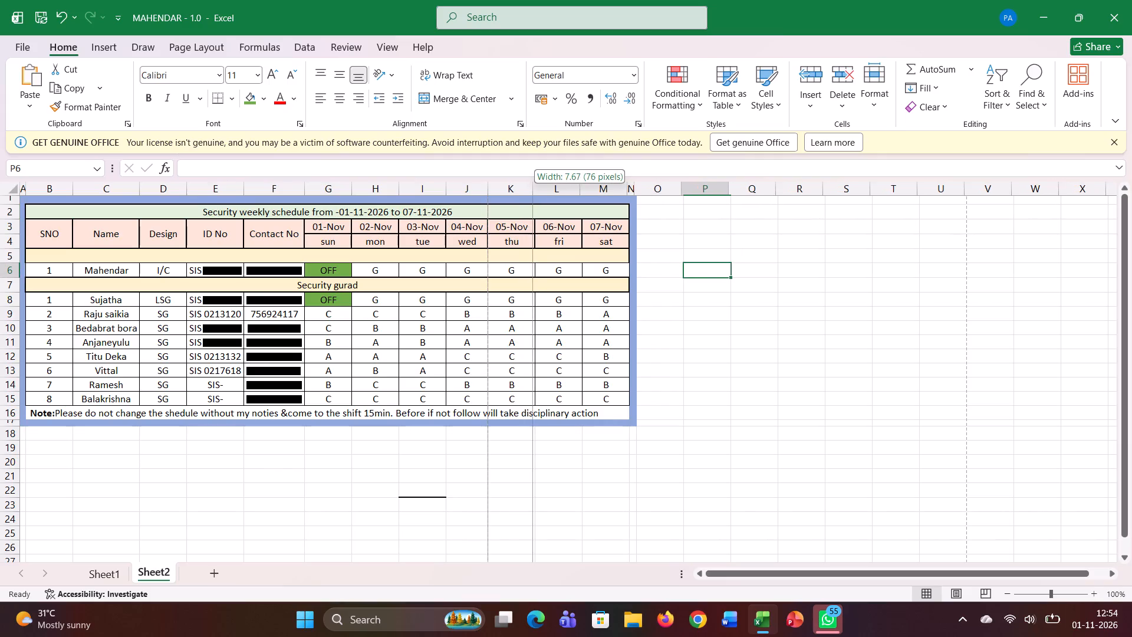
pyautogui.click(687, 246)
pyautogui.click(748, 312)
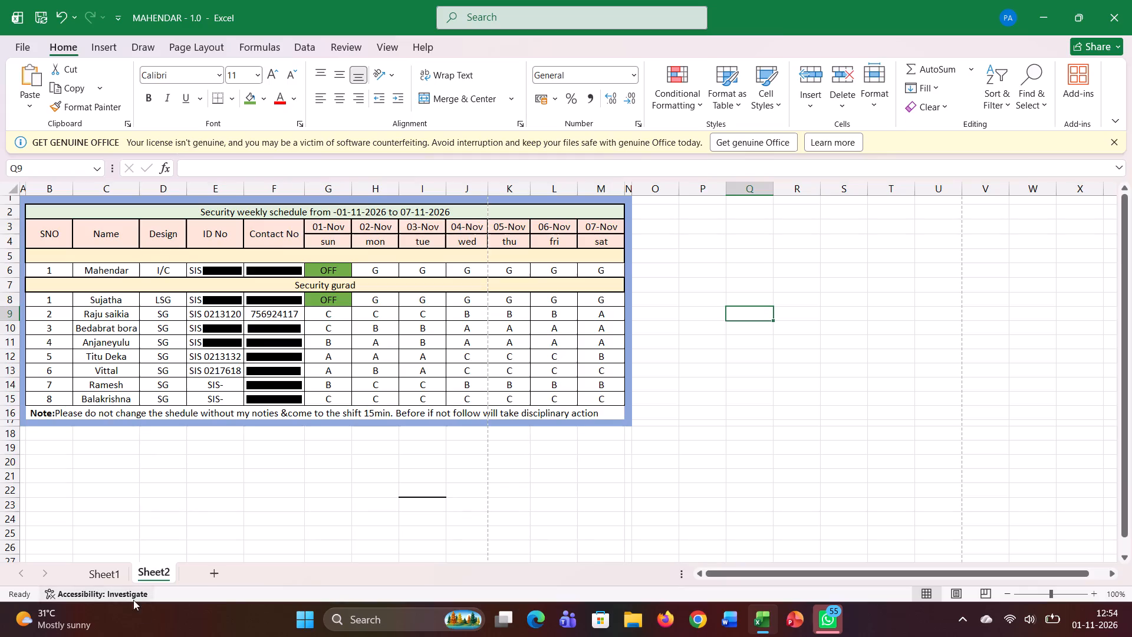
# Add a new blank worksheet after Sheet2.
pyautogui.click(213, 589)
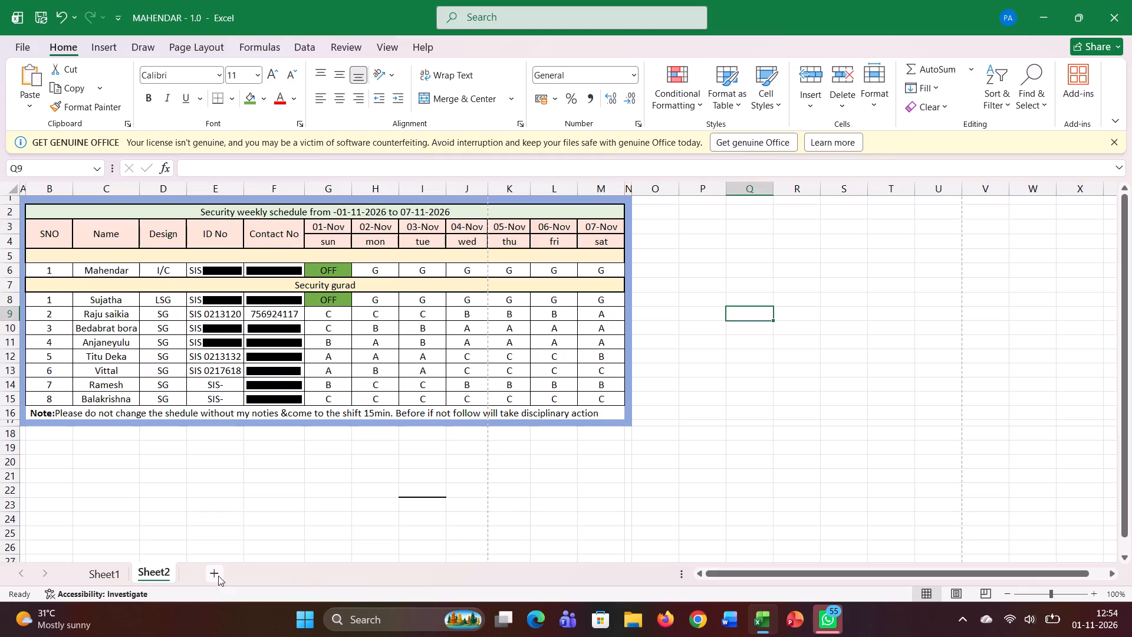
pyautogui.click(218, 576)
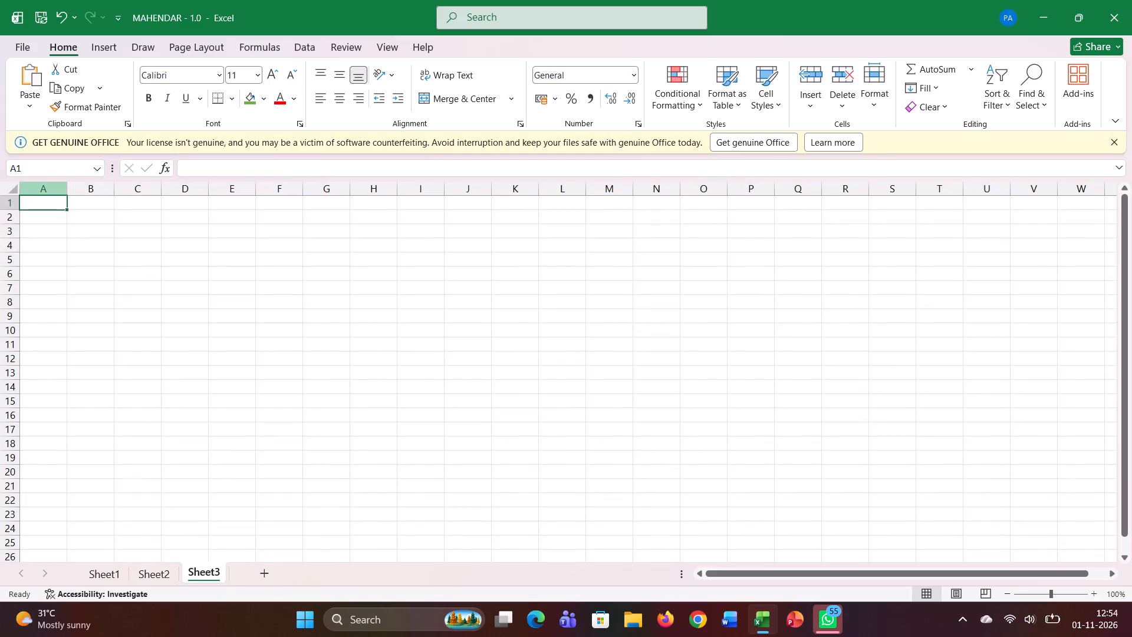
# Enter the title "Security weekly schedule from -01-11-2026 to 10-11-2026" in cell A1 of Sheet3.
pyautogui.click(43, 208)
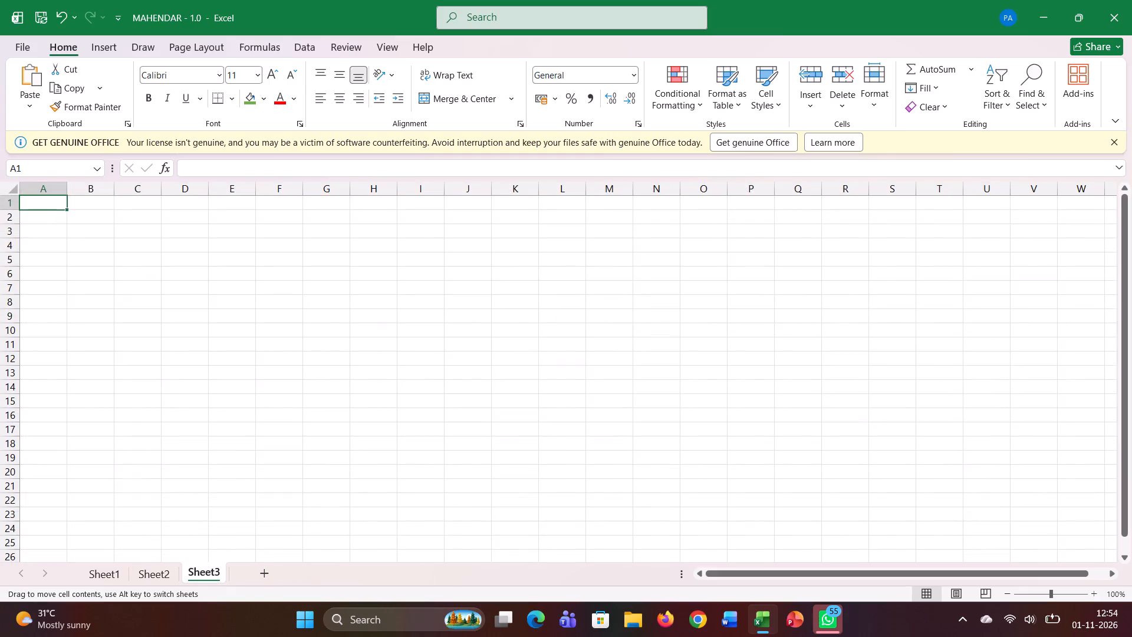
pyautogui.press('s')
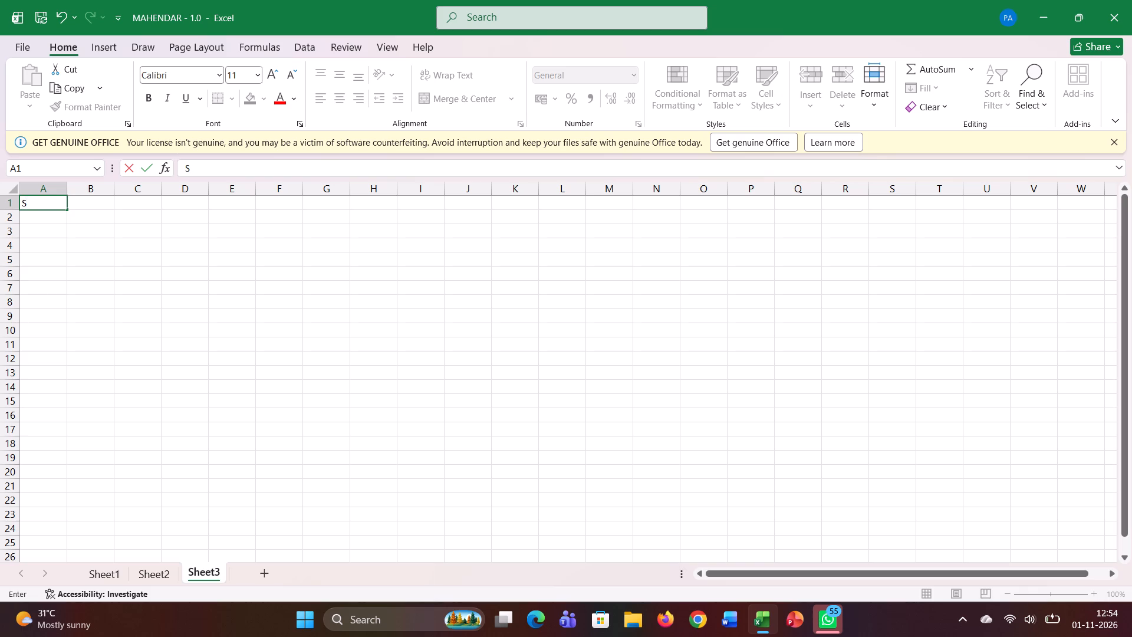
pyautogui.write('ecurity')
pyautogui.press('space')
pyautogui.write('weekly')
pyautogui.press('space')
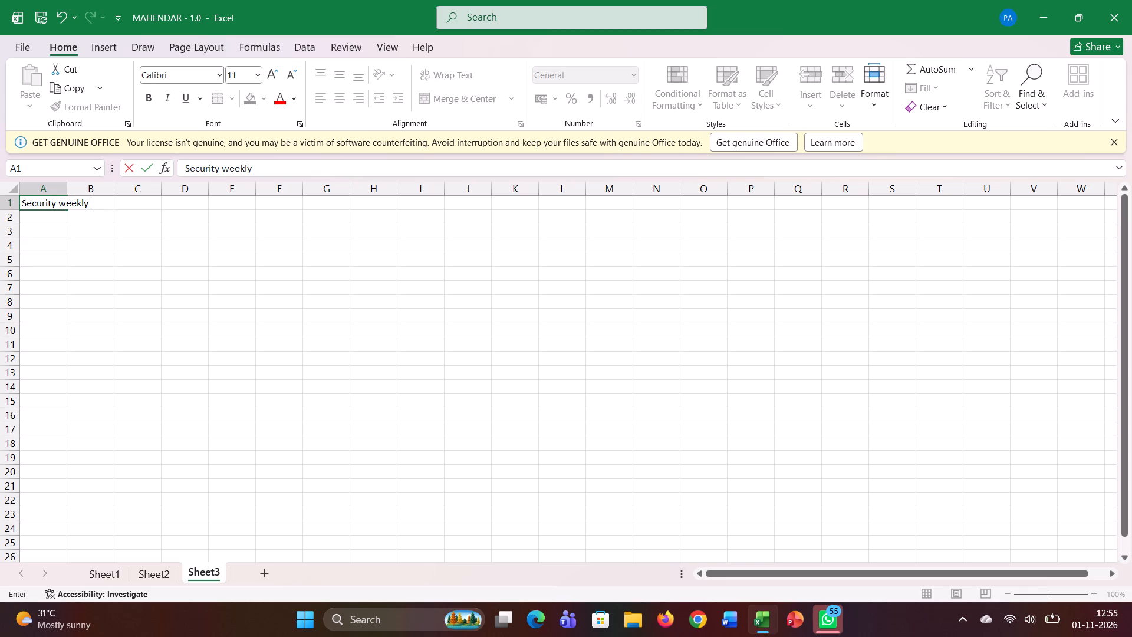
pyautogui.write('sc')
pyautogui.write('edul')
pyautogui.press('e')
pyautogui.press('space')
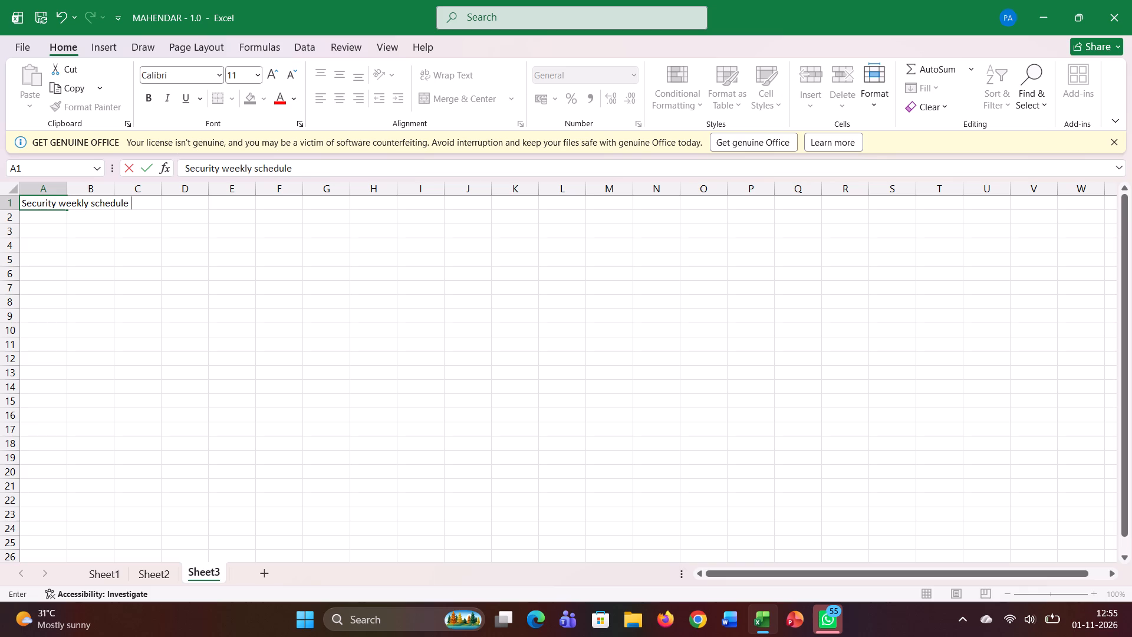
pyautogui.press('f')
pyautogui.write('rom')
pyautogui.press('space')
pyautogui.press('-')
pyautogui.write('01')
pyautogui.press('-')
pyautogui.write('11')
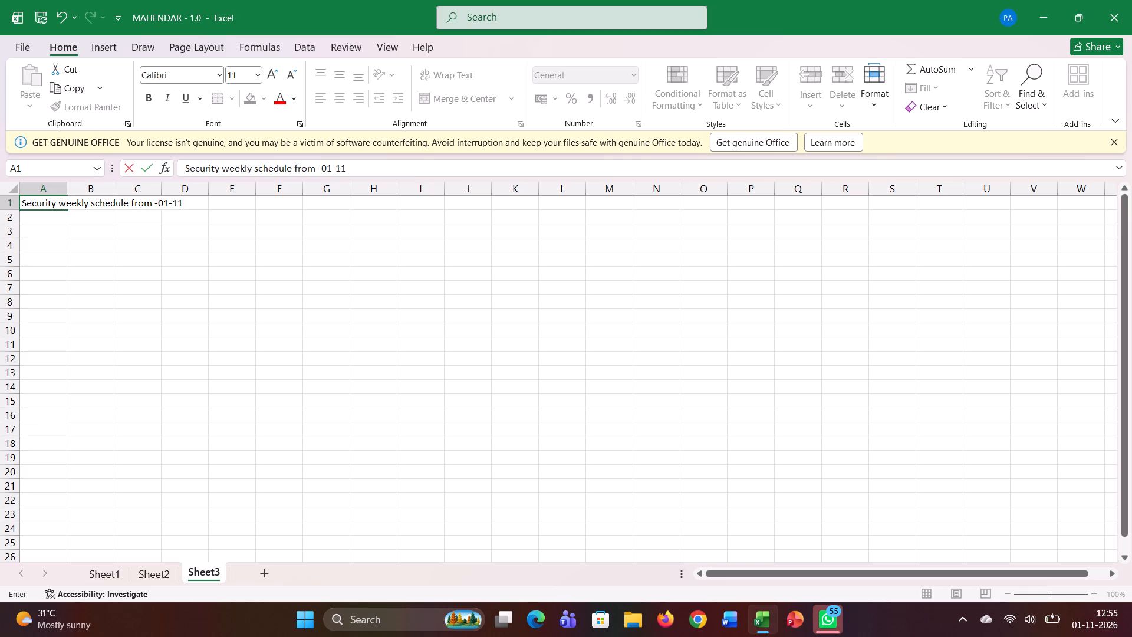
pyautogui.write('-2')
pyautogui.press('0')
pyautogui.write('26')
pyautogui.write('to')
pyautogui.press('space')
pyautogui.press('BackSpace')
pyautogui.press('BackSpace')
pyautogui.press('BackSpace')
pyautogui.press('space')
pyautogui.write('to')
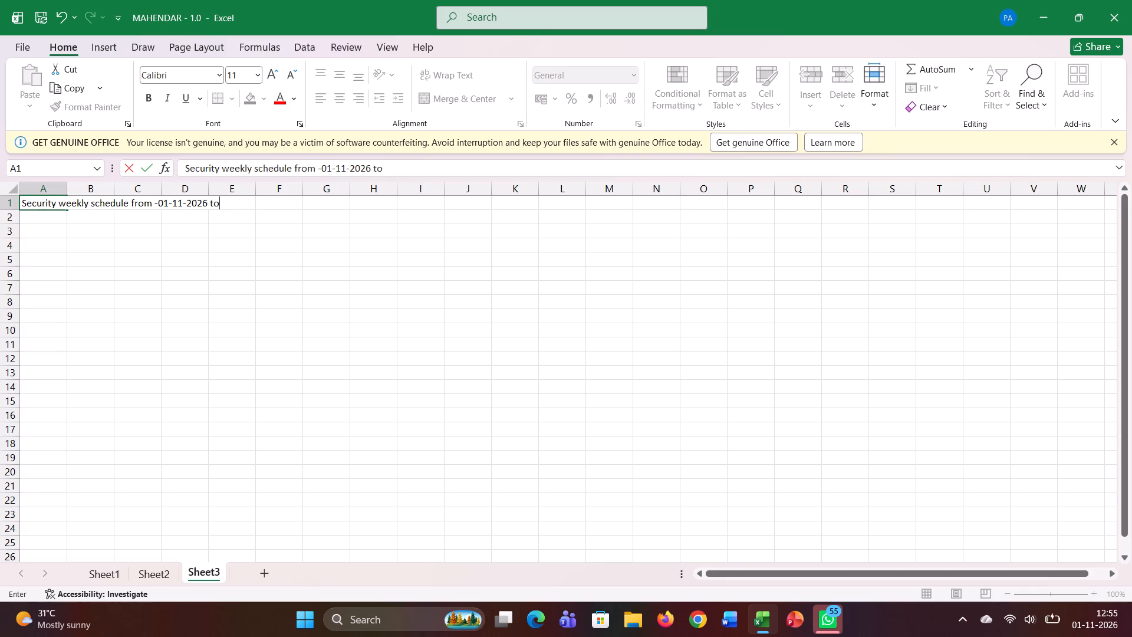
pyautogui.press('space')
pyautogui.write('10')
pyautogui.press('-')
pyautogui.write('11-2')
pyautogui.press('0')
pyautogui.write('26')
pyautogui.click(65, 267)
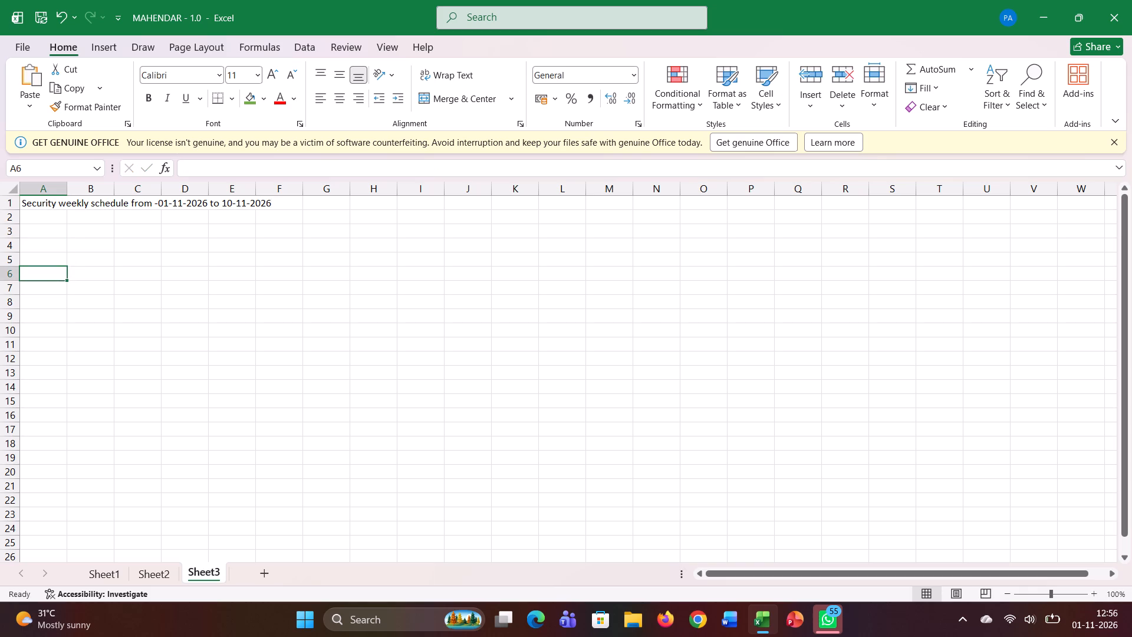
# Enter the column headings "SNO", "Name" and "Desigh" in cells A2 to C2.
pyautogui.click(35, 220)
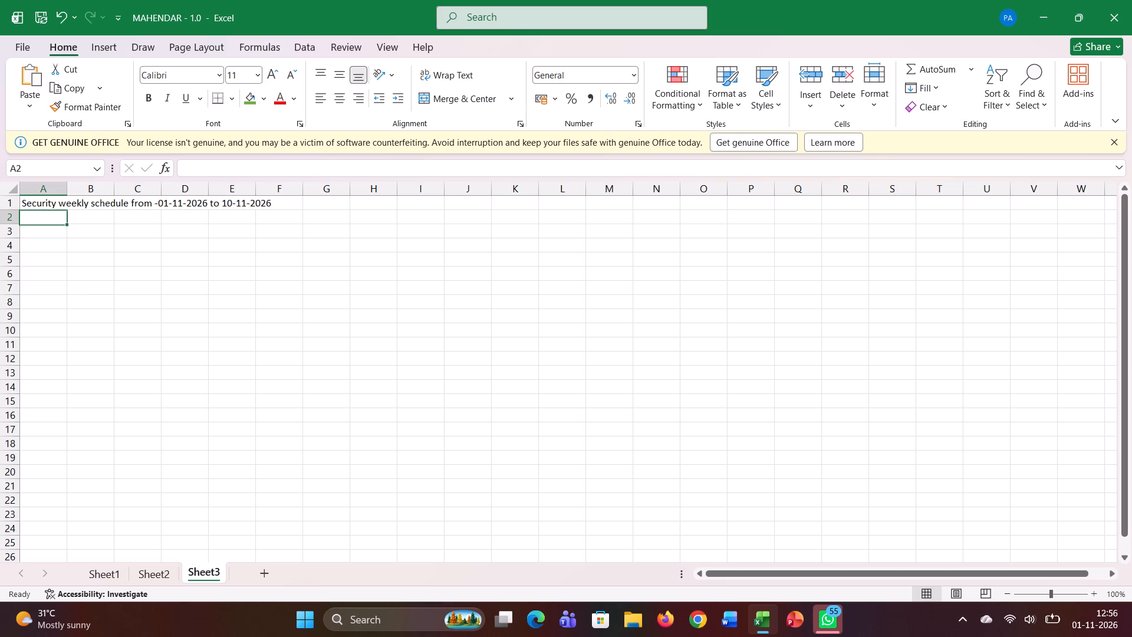
pyautogui.press('s')
pyautogui.write('NO')
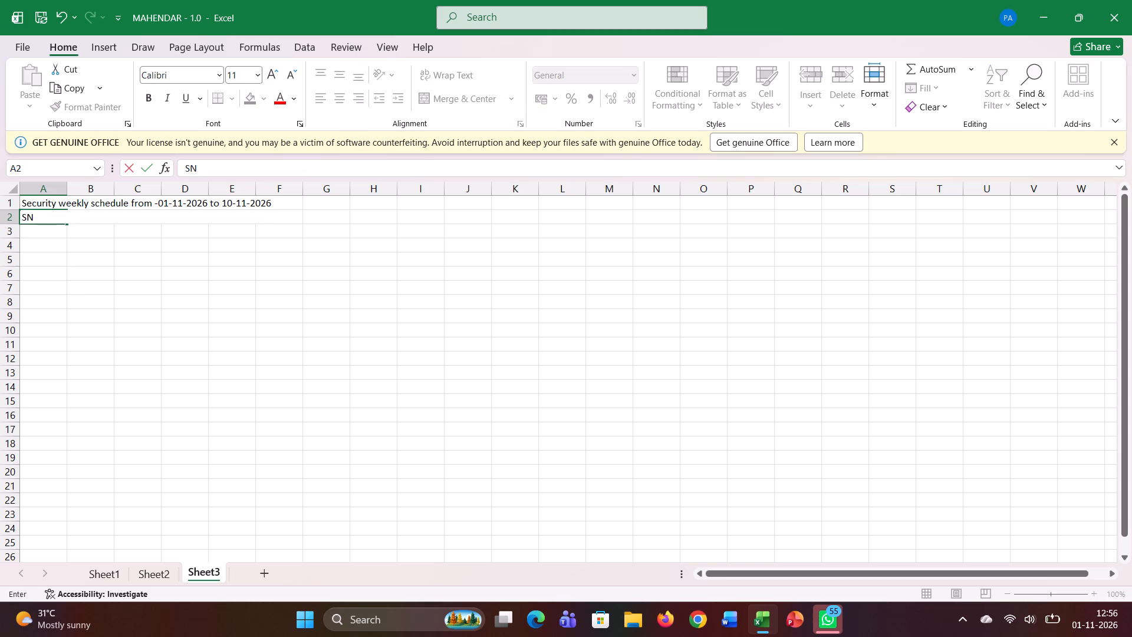
pyautogui.press('Right')
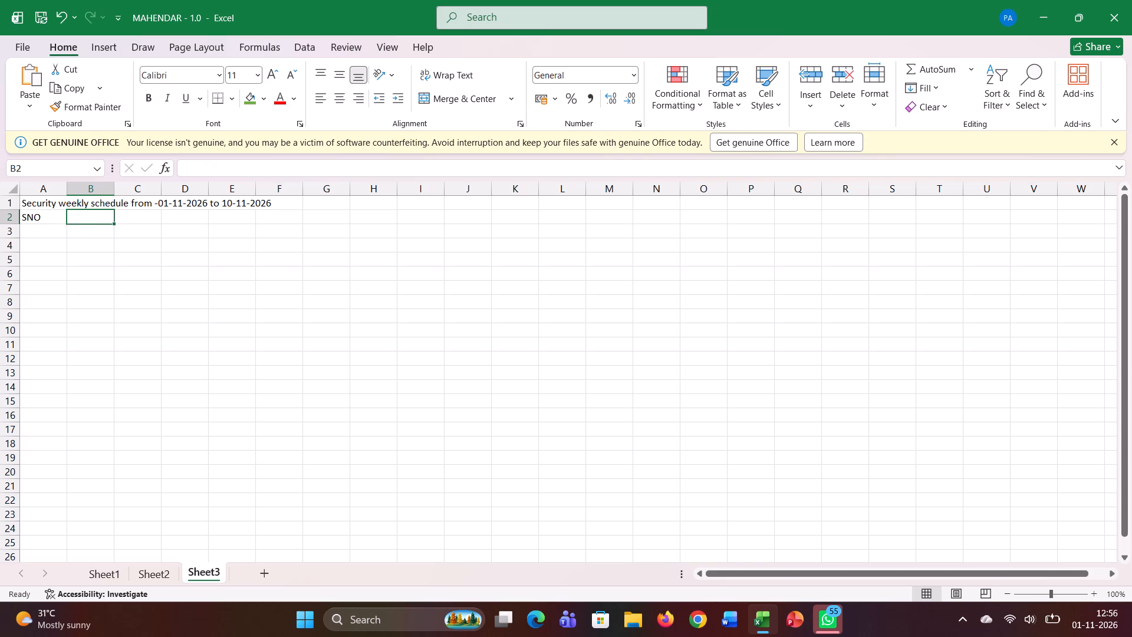
pyautogui.press('n')
pyautogui.press('a')
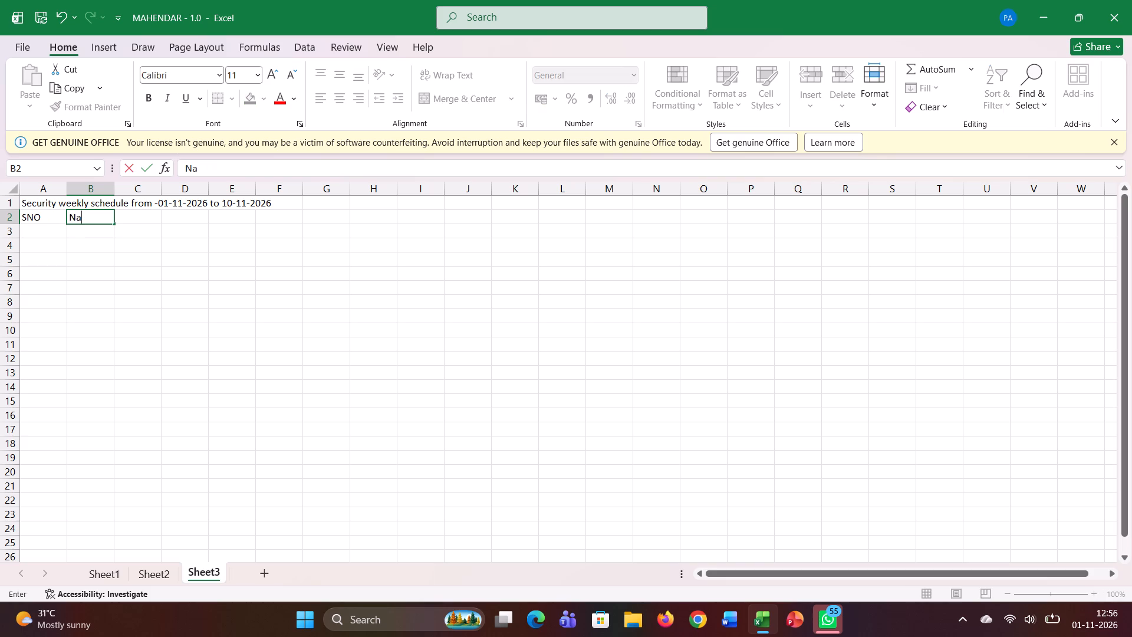
pyautogui.write('me')
pyautogui.press('Right')
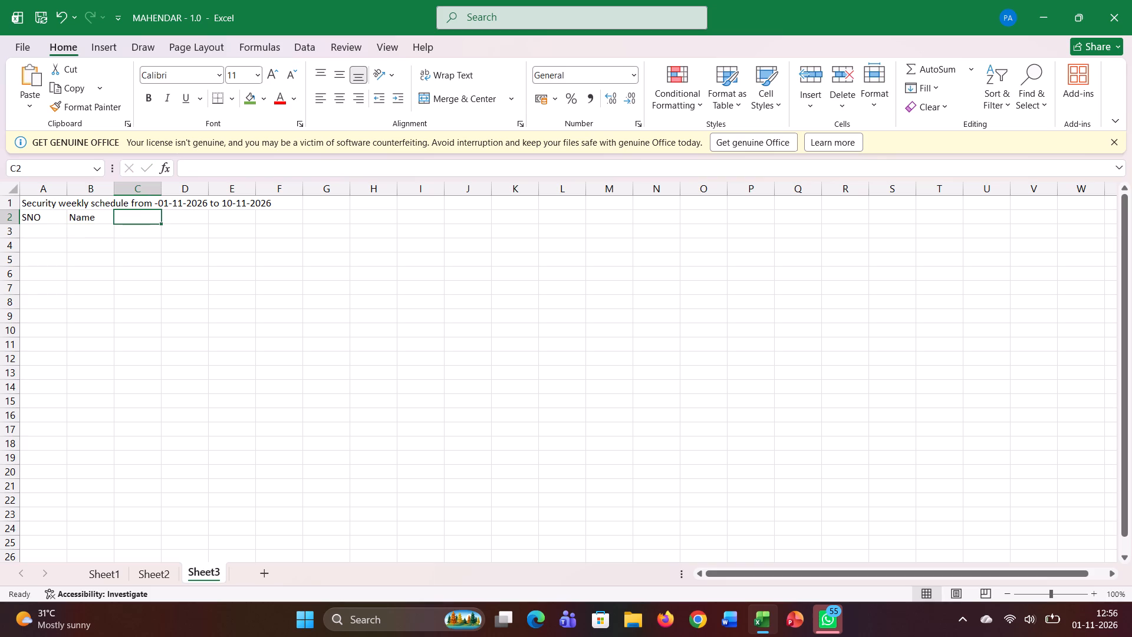
pyautogui.press('d')
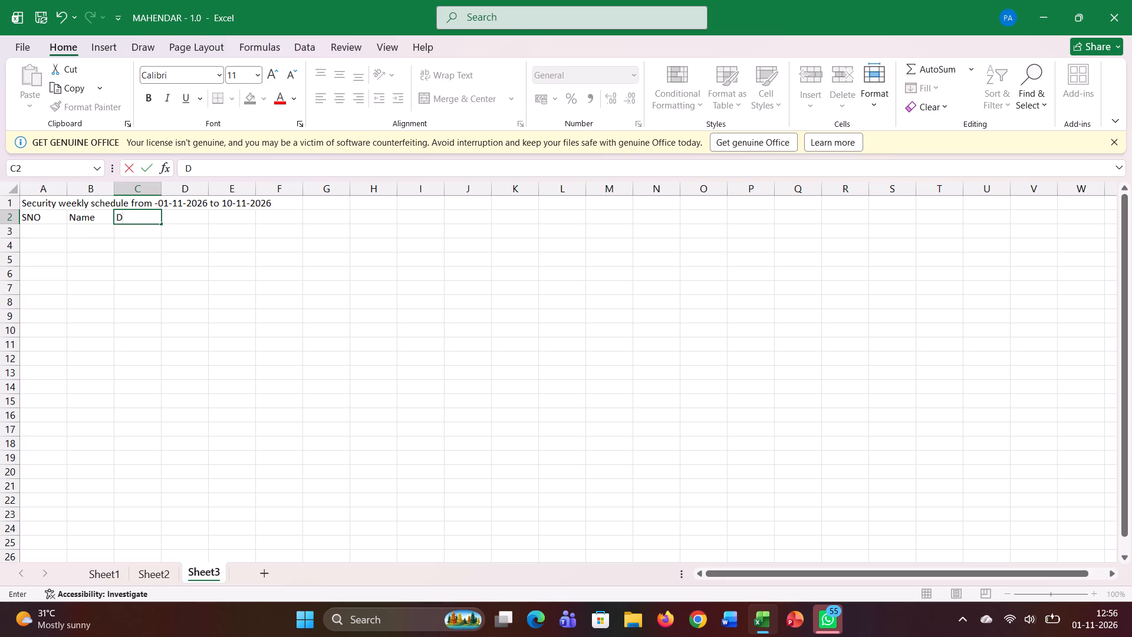
pyautogui.write('es')
pyautogui.write('igh')
pyautogui.press('Right')
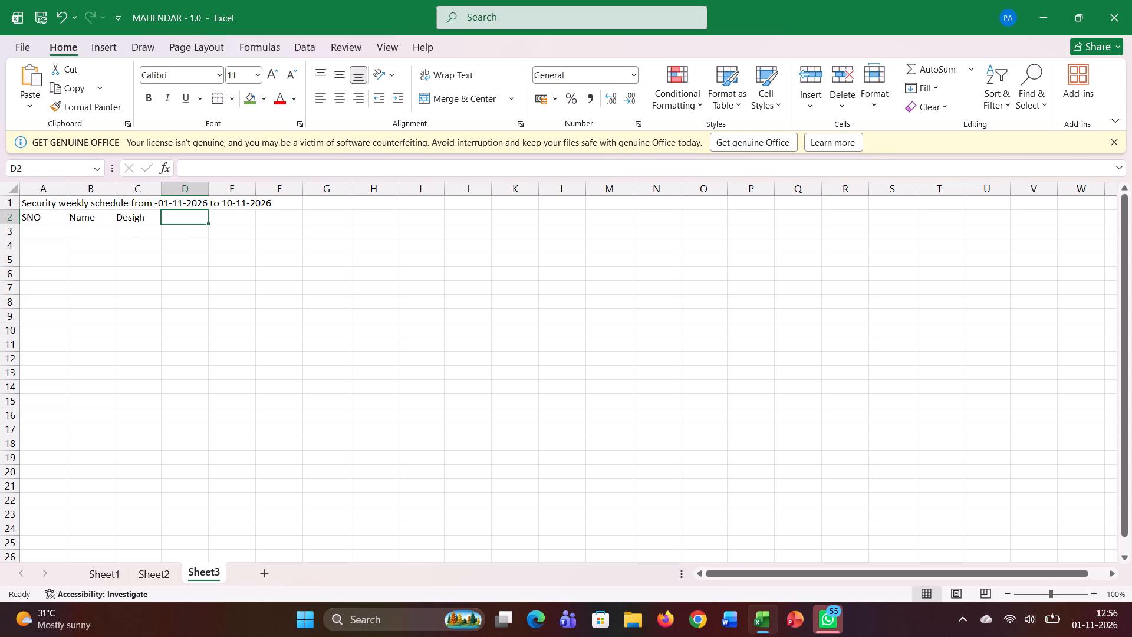
# Add the column headings "ID NO" and "Contact no" in cells D2 and E2.
pyautogui.press('i')
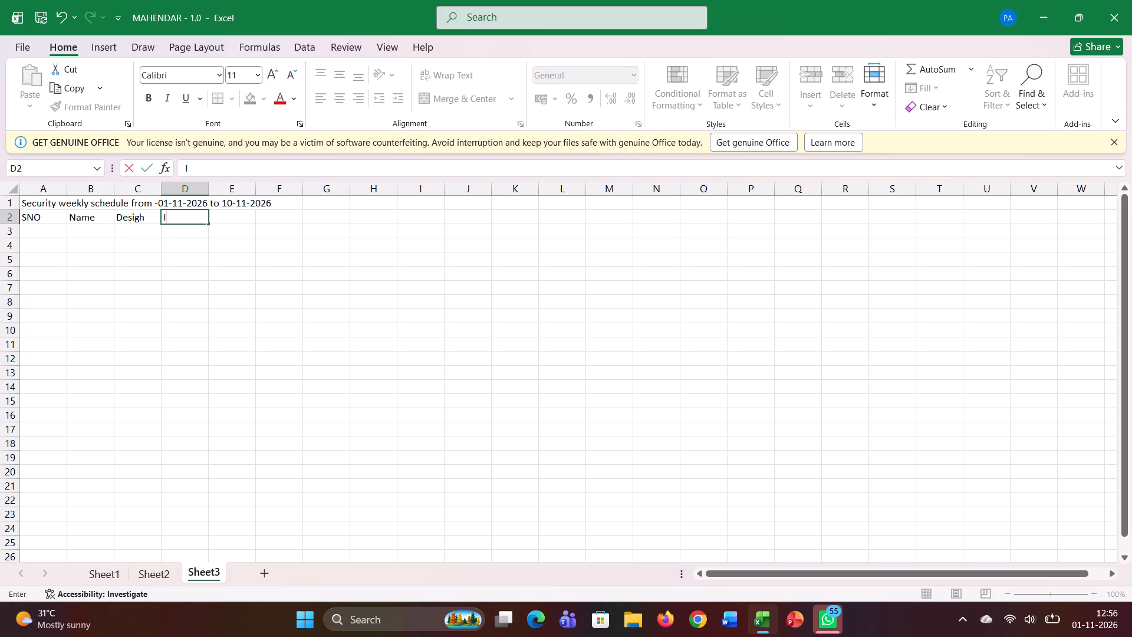
pyautogui.press('d')
pyautogui.press('space')
pyautogui.write('NO')
pyautogui.press('Right')
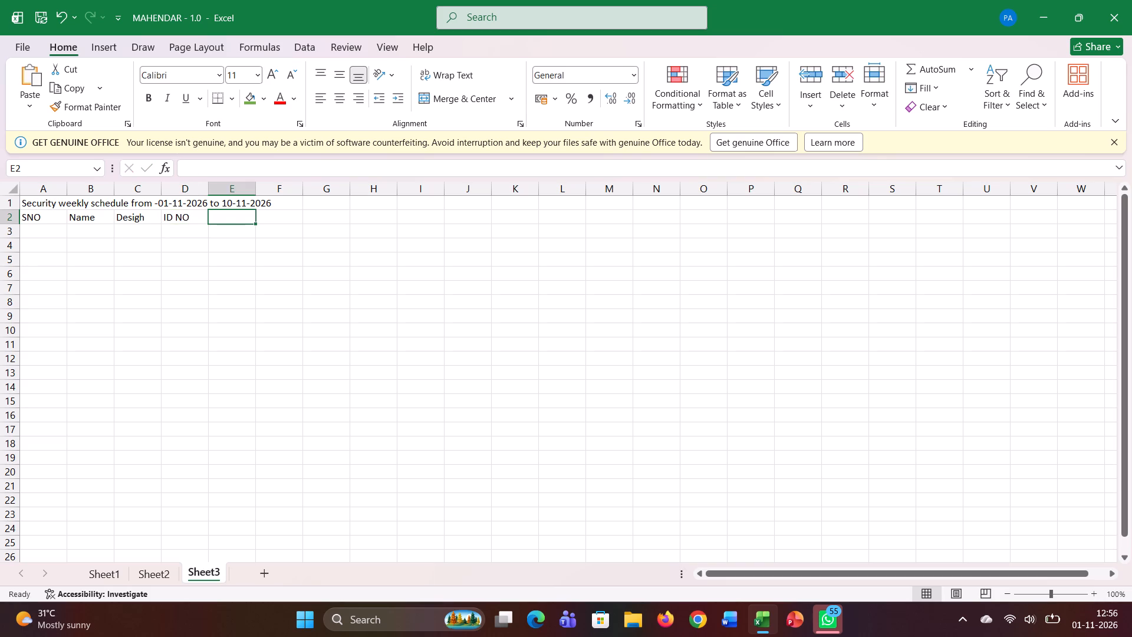
pyautogui.press('c')
pyautogui.write('ontact')
pyautogui.press('space')
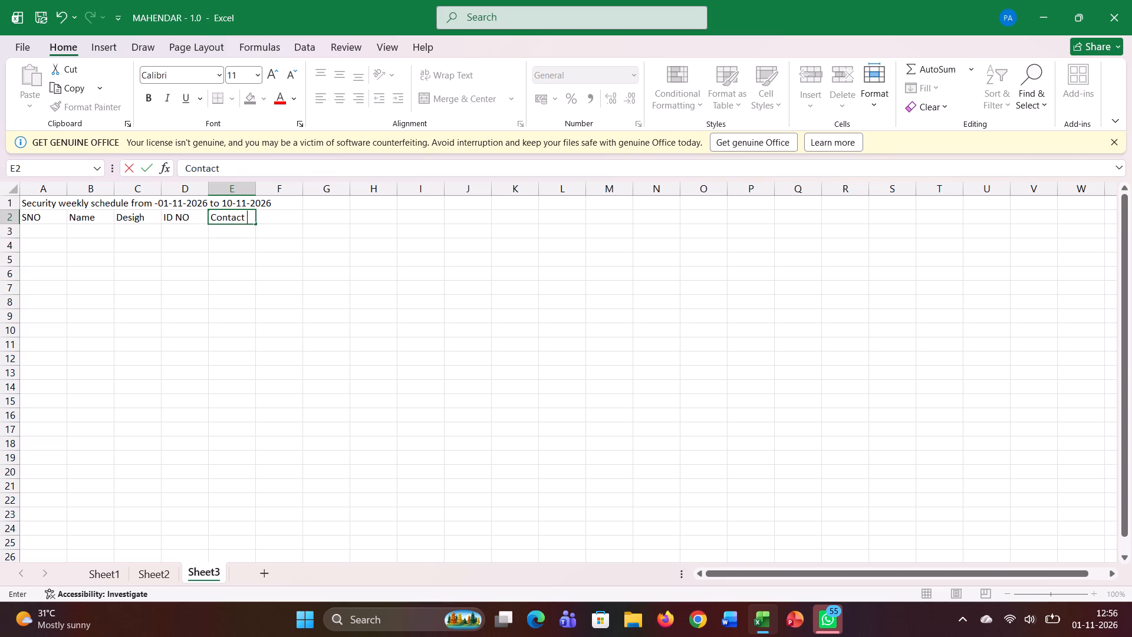
pyautogui.write('n')
pyautogui.press('o')
pyautogui.press('Right')
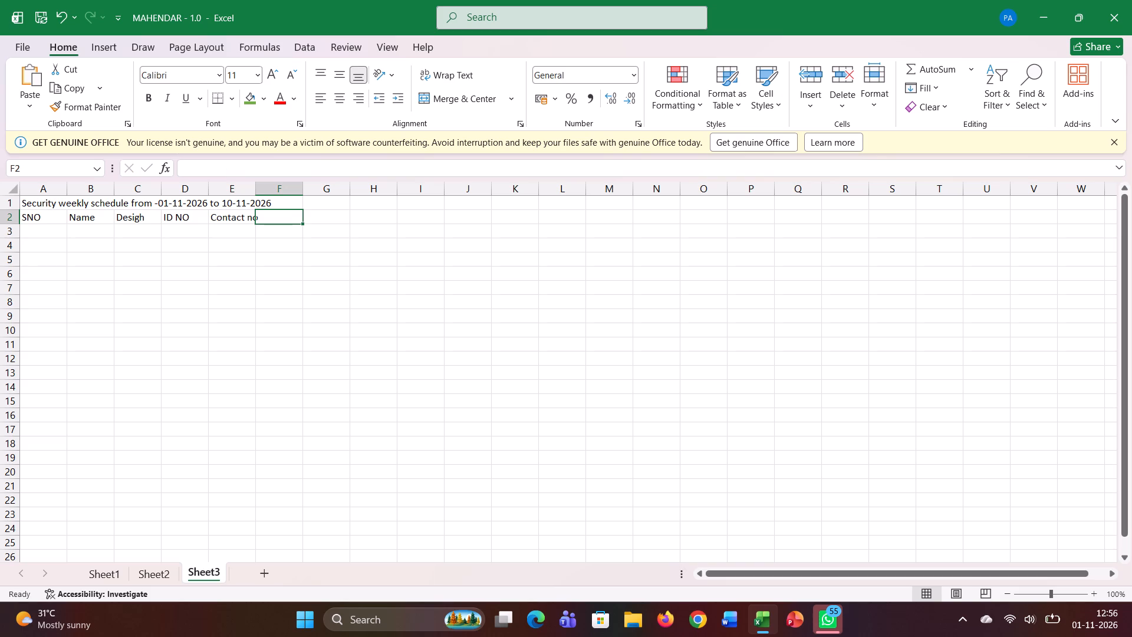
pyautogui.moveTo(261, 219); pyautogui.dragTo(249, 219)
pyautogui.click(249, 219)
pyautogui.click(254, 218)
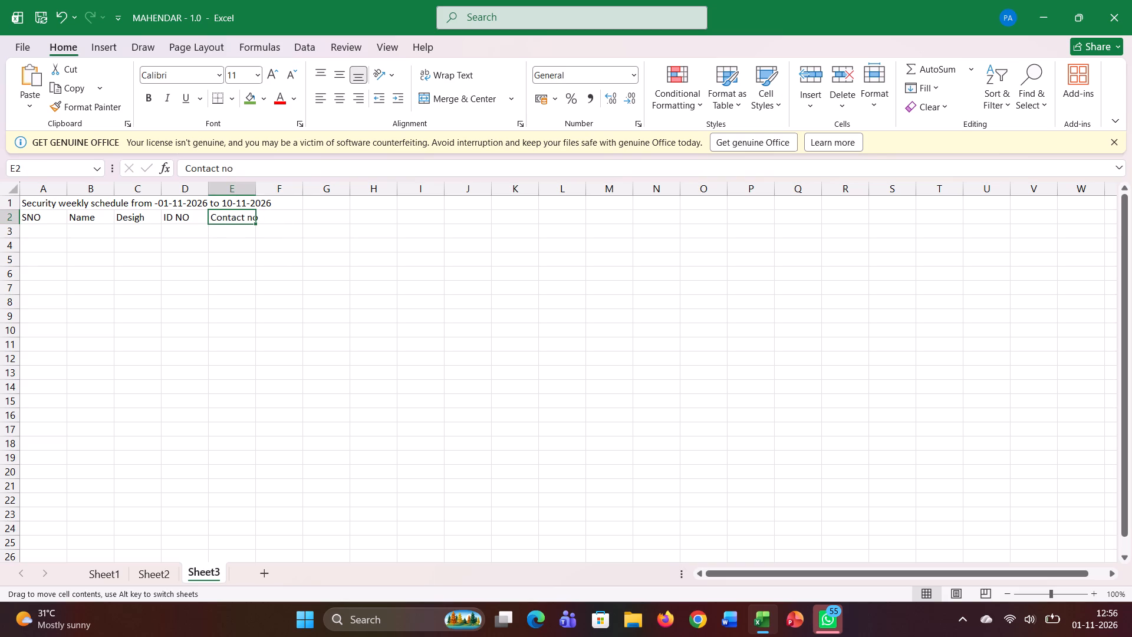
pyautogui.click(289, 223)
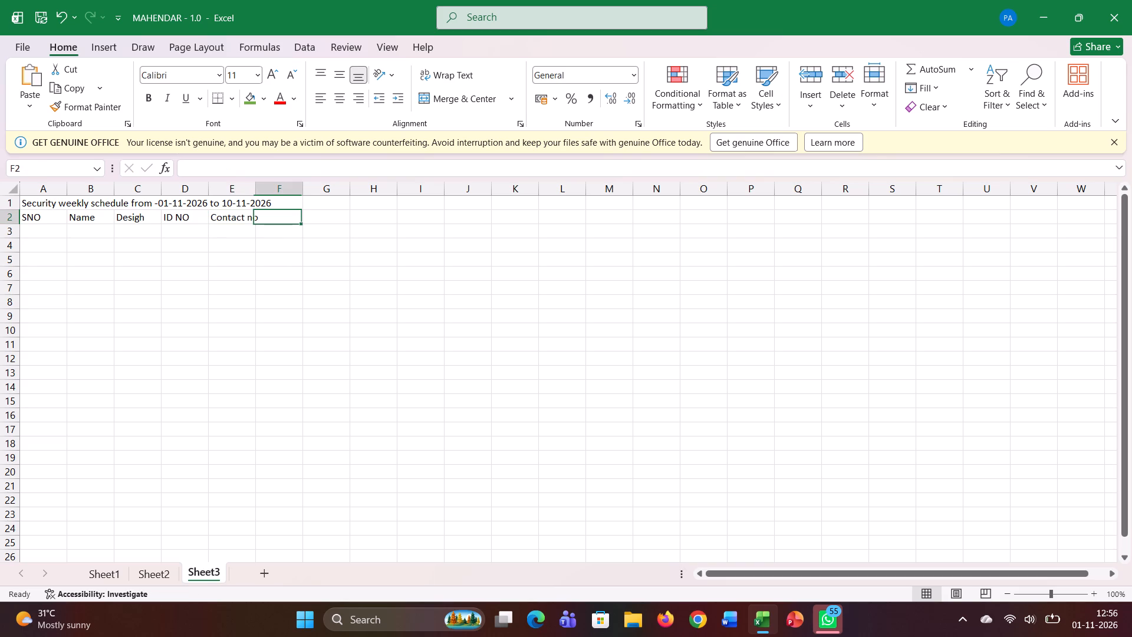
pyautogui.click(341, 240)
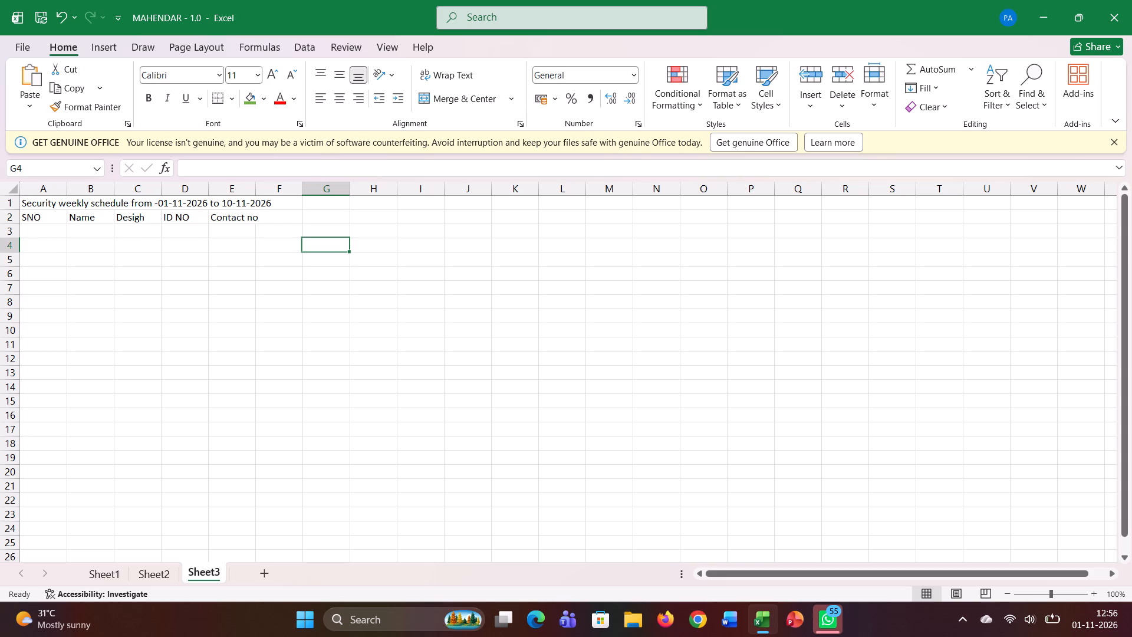
# Re-enter the heading in cell E2 as "Contact NO".
pyautogui.click(246, 218)
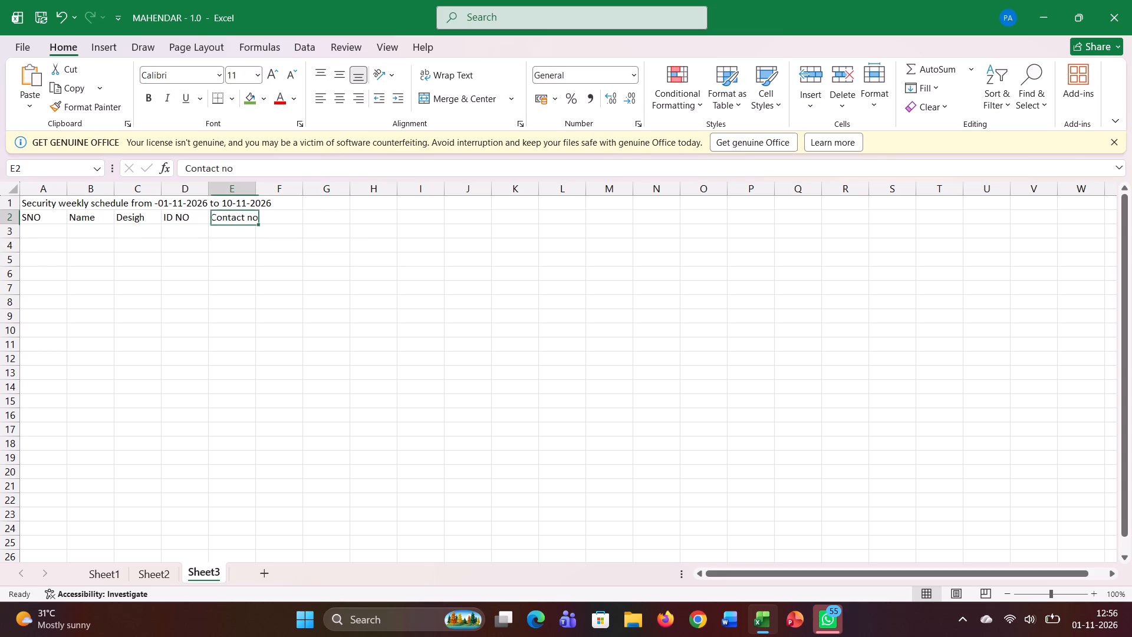
pyautogui.press('BackSpace')
pyautogui.press('c')
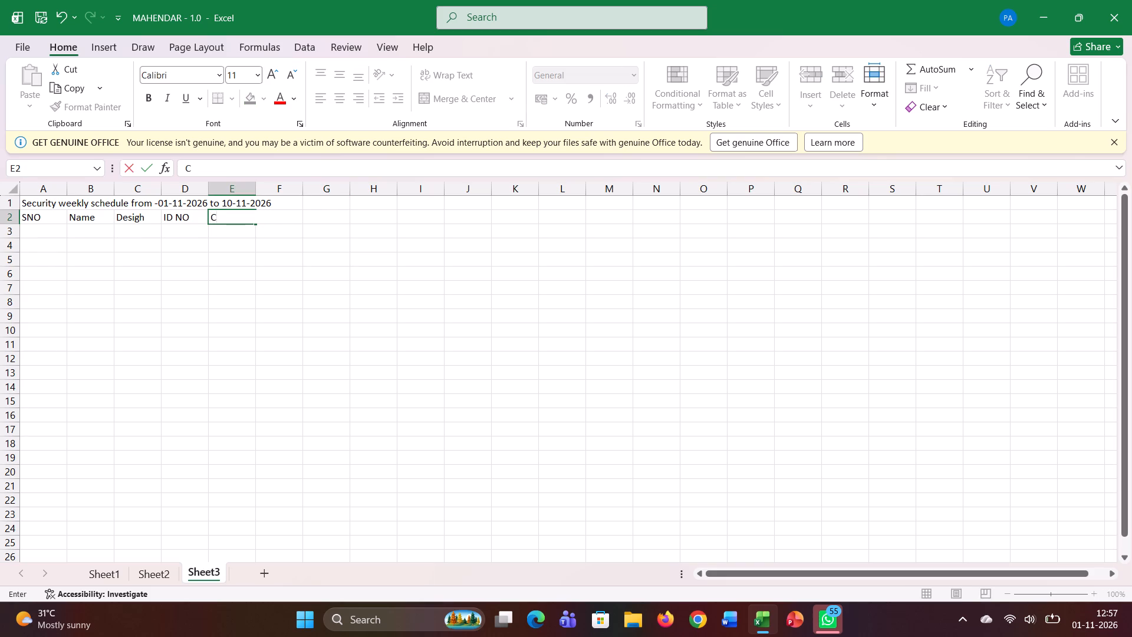
pyautogui.write('ontct')
pyautogui.press('BackSpace')
pyautogui.press('BackSpace')
pyautogui.press('BackSpace')
pyautogui.write('ta')
pyautogui.write('ct')
pyautogui.press('space')
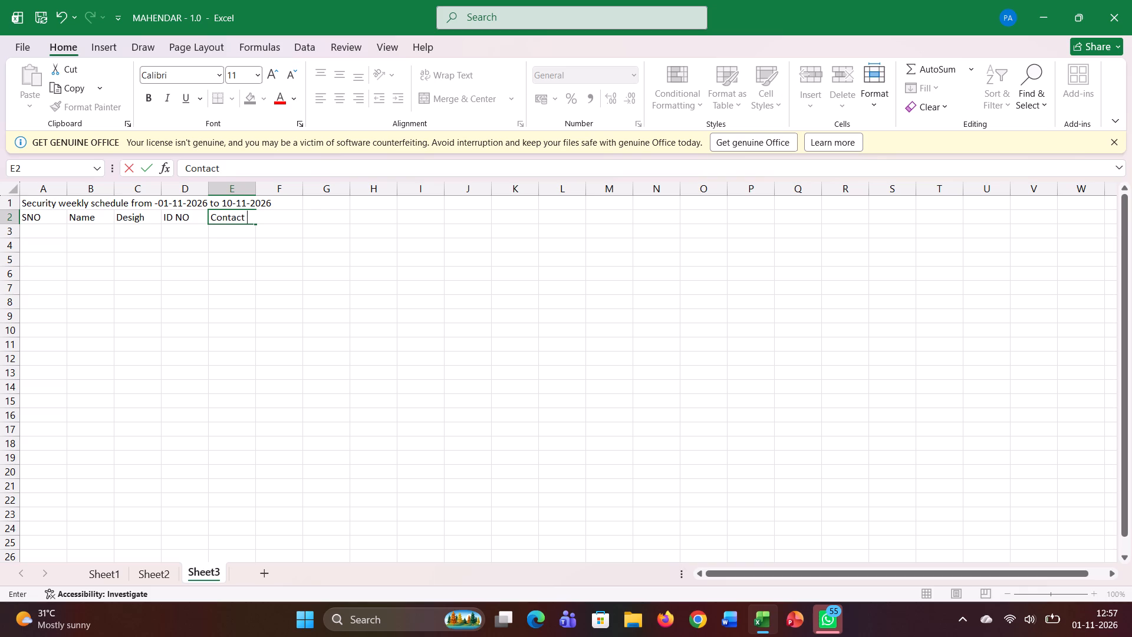
pyautogui.write('NO')
pyautogui.press('Right')
pyautogui.click(316, 239)
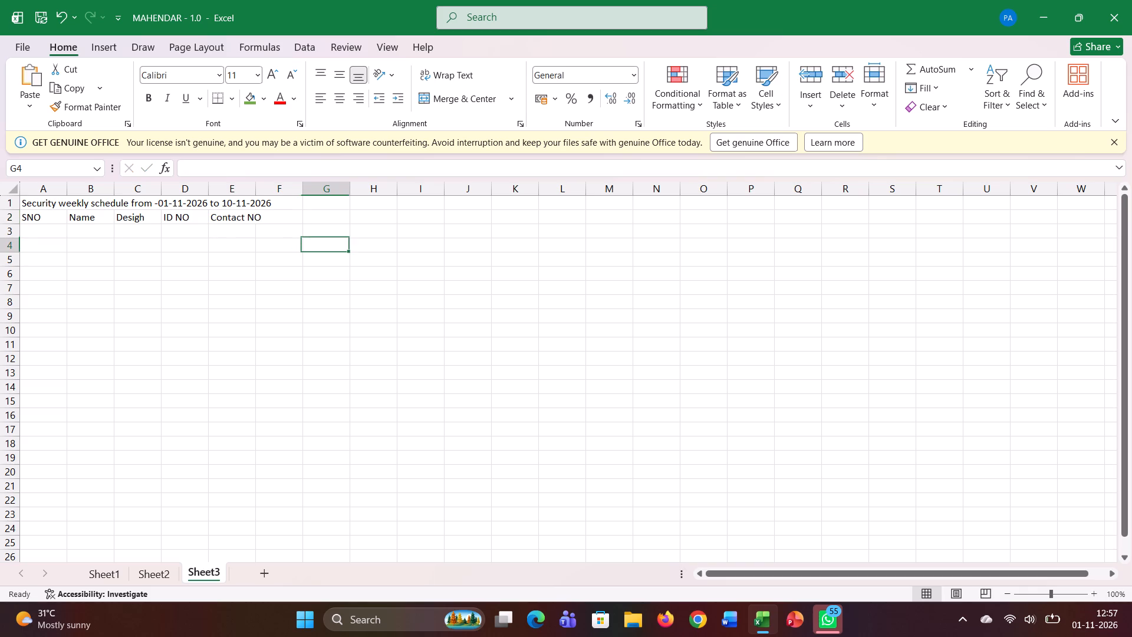
pyautogui.click(316, 239)
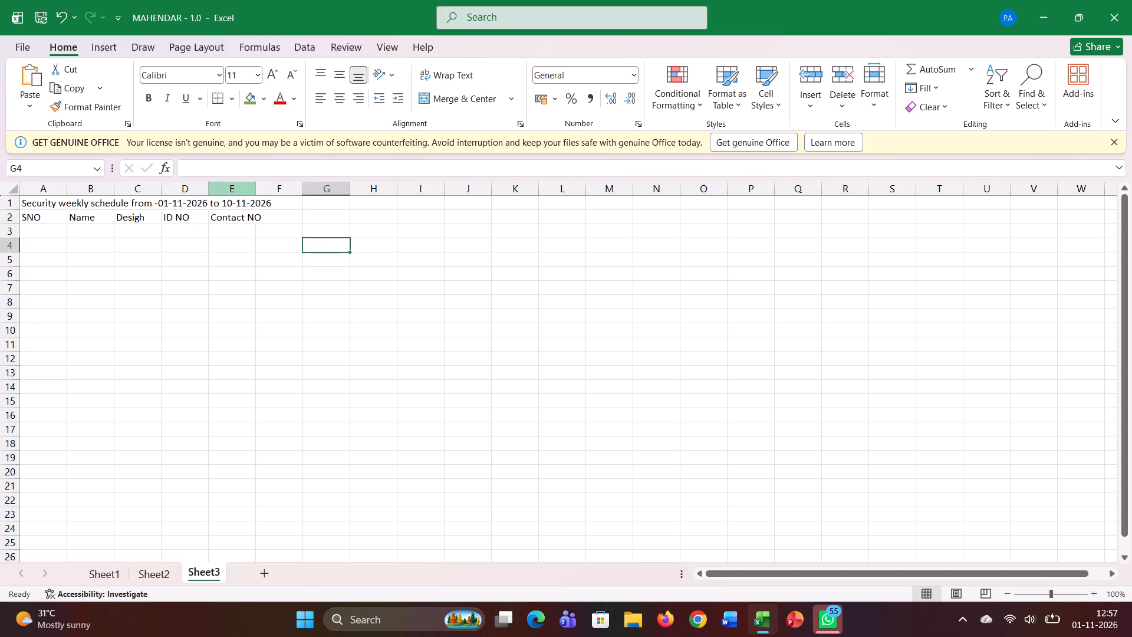
# Widen column E to a width of about 9.9 so the contact heading fits.
pyautogui.moveTo(256, 189); pyautogui.dragTo(266, 189)
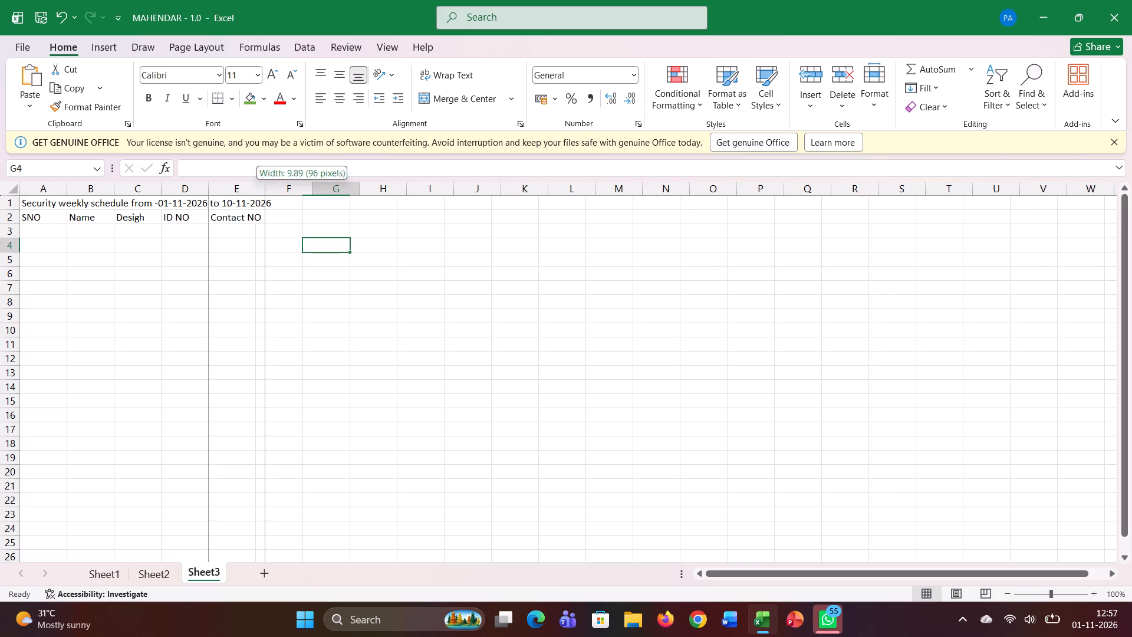
pyautogui.moveTo(266, 189); pyautogui.dragTo(266, 188)
# Enter the date headings "01-NOV" and "02-NOV" in cells F2 and G2.
pyautogui.click(285, 222)
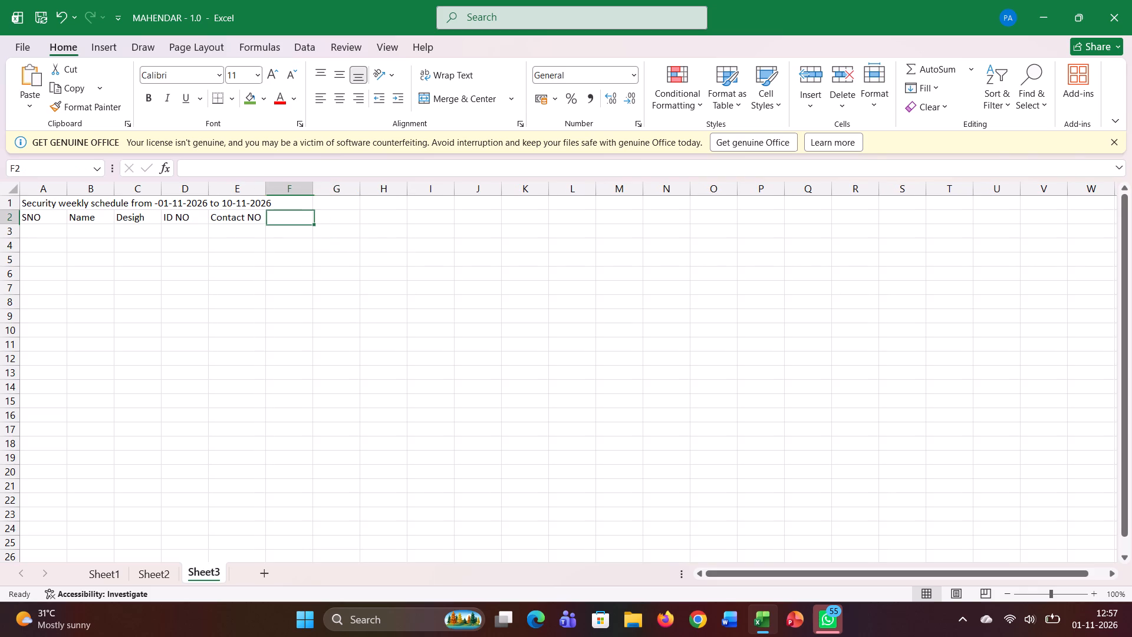
pyautogui.write('01')
pyautogui.write('-NOV')
pyautogui.press('Right')
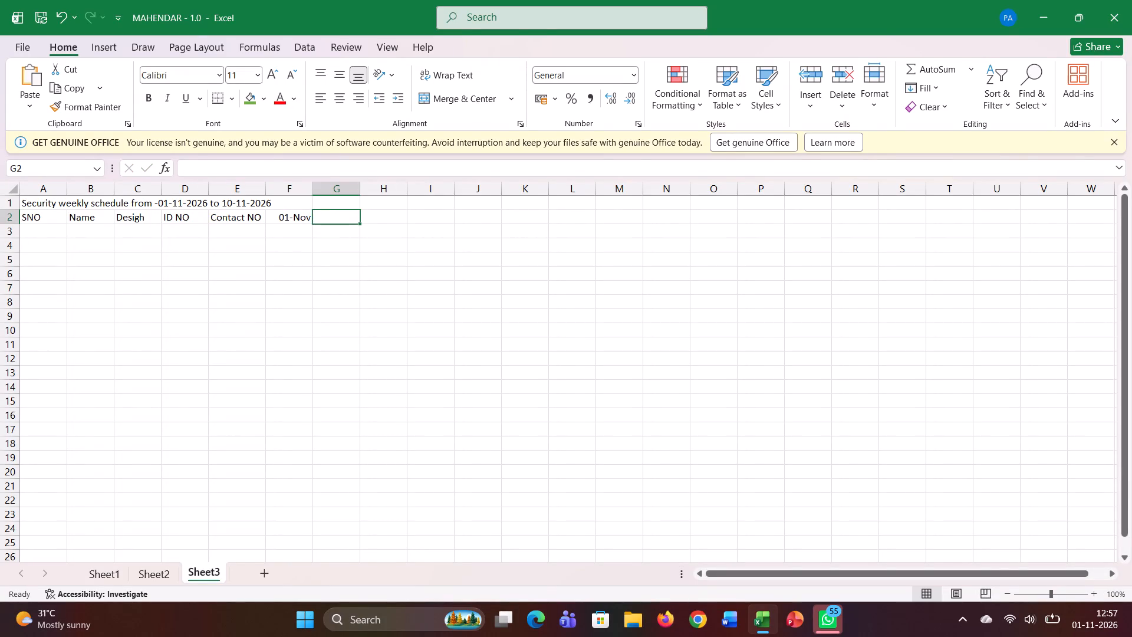
pyautogui.write('02')
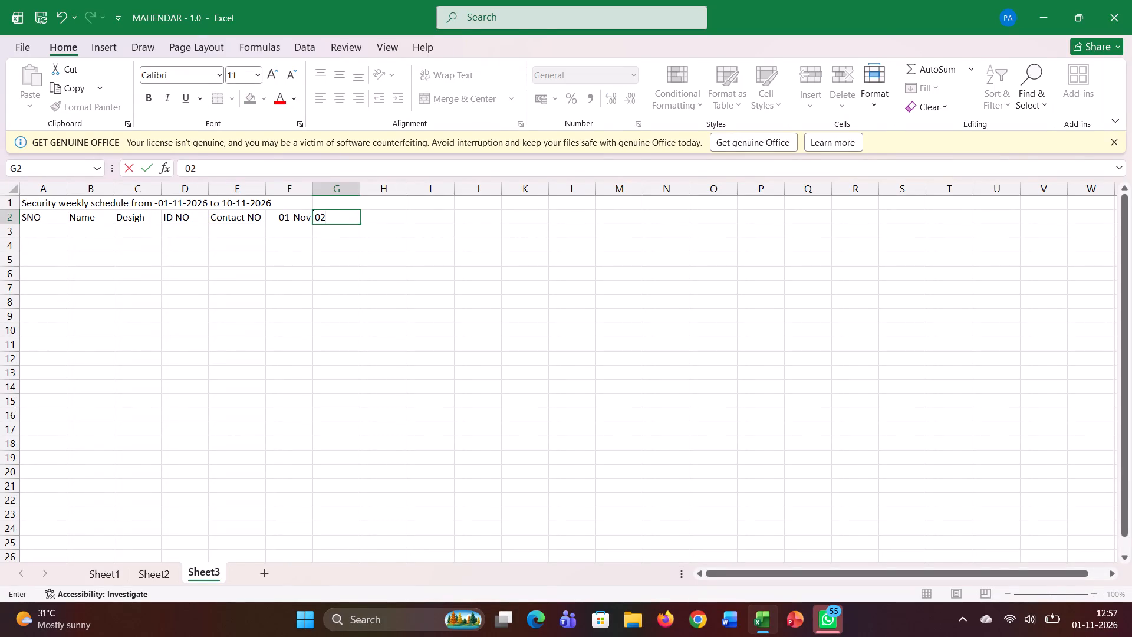
pyautogui.press('-')
pyautogui.write('NOV')
pyautogui.press('Right')
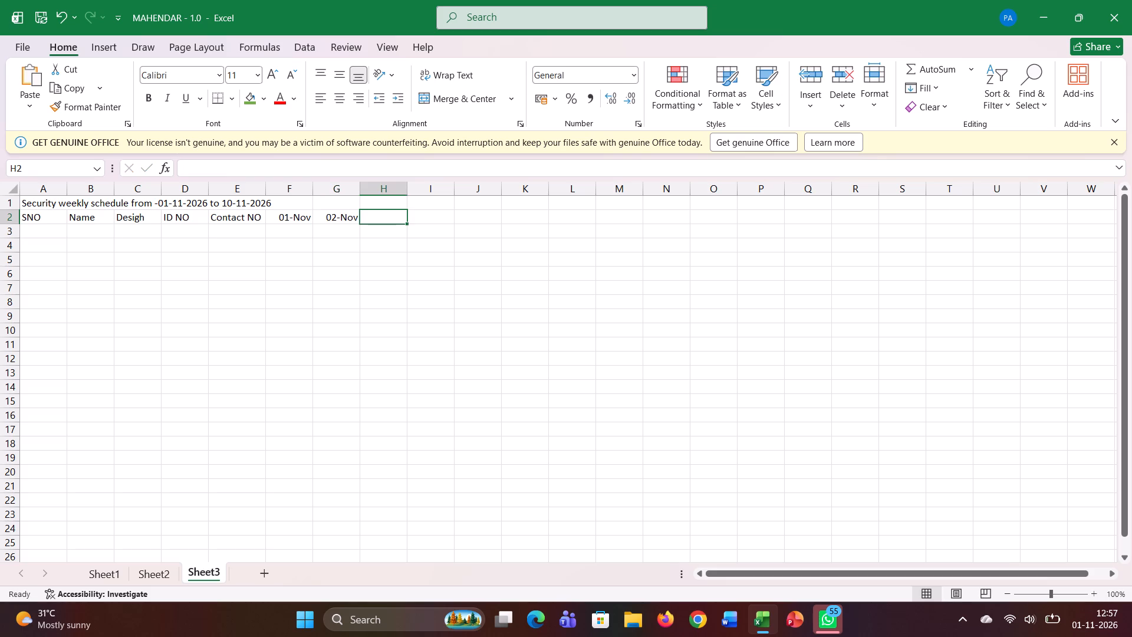
# Enter the date headings "03-N0V", "04-N0V", "05-N0V" and "06-N0V" in cells H2 to K2.
pyautogui.write('03')
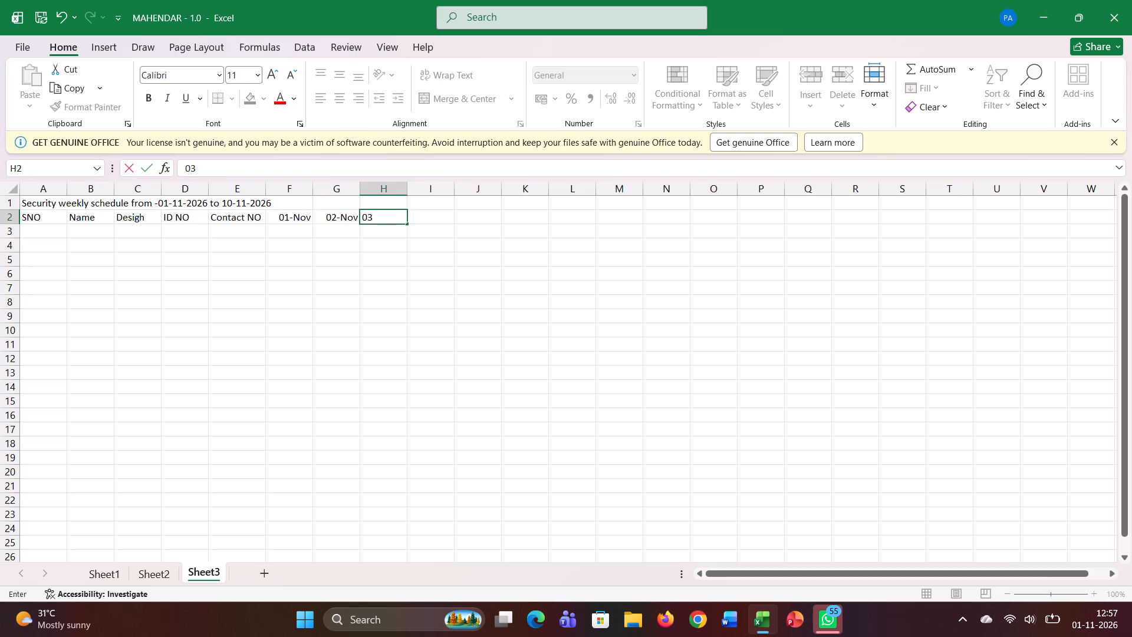
pyautogui.write('-N')
pyautogui.write('0V')
pyautogui.press('Right')
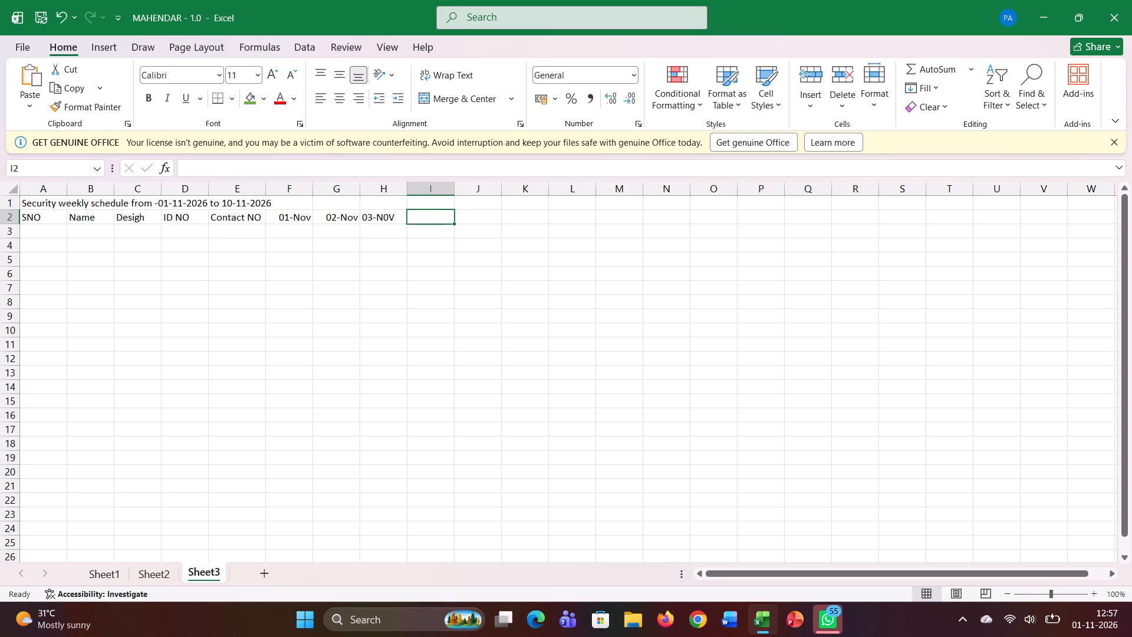
pyautogui.write('04')
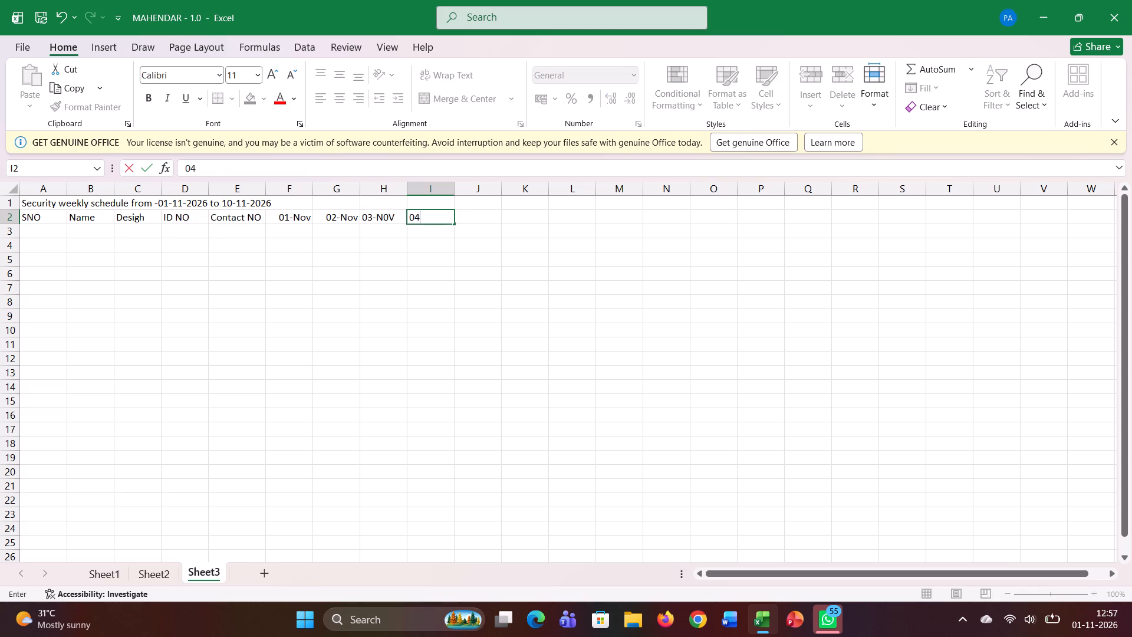
pyautogui.write('-N0V')
pyautogui.press('Right')
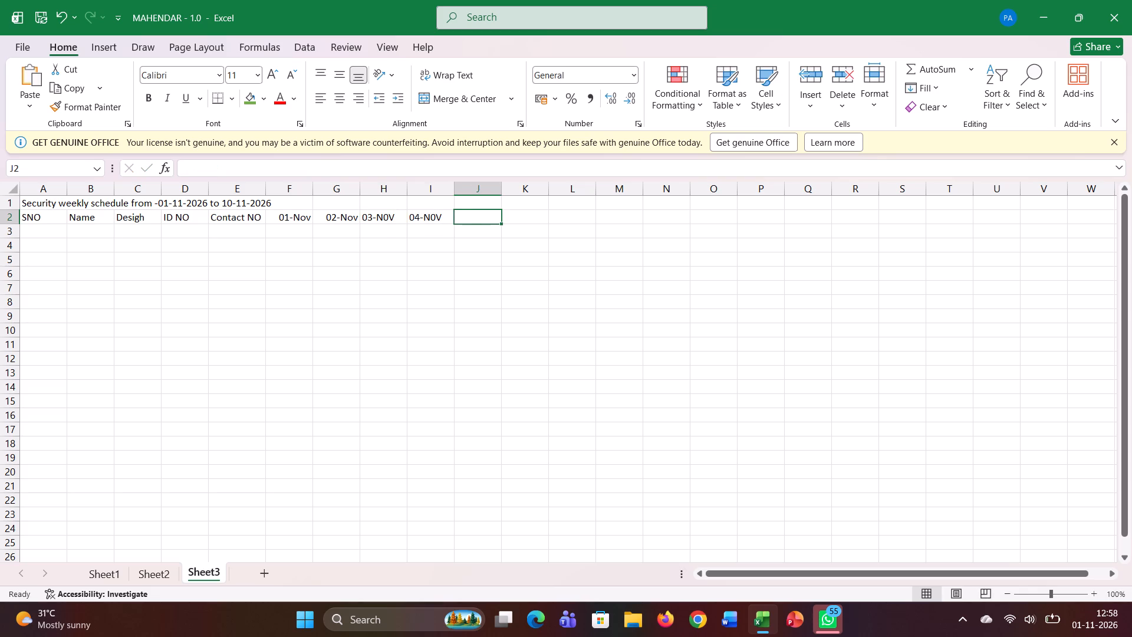
pyautogui.write('05')
pyautogui.write('-N0V')
pyautogui.press('Right')
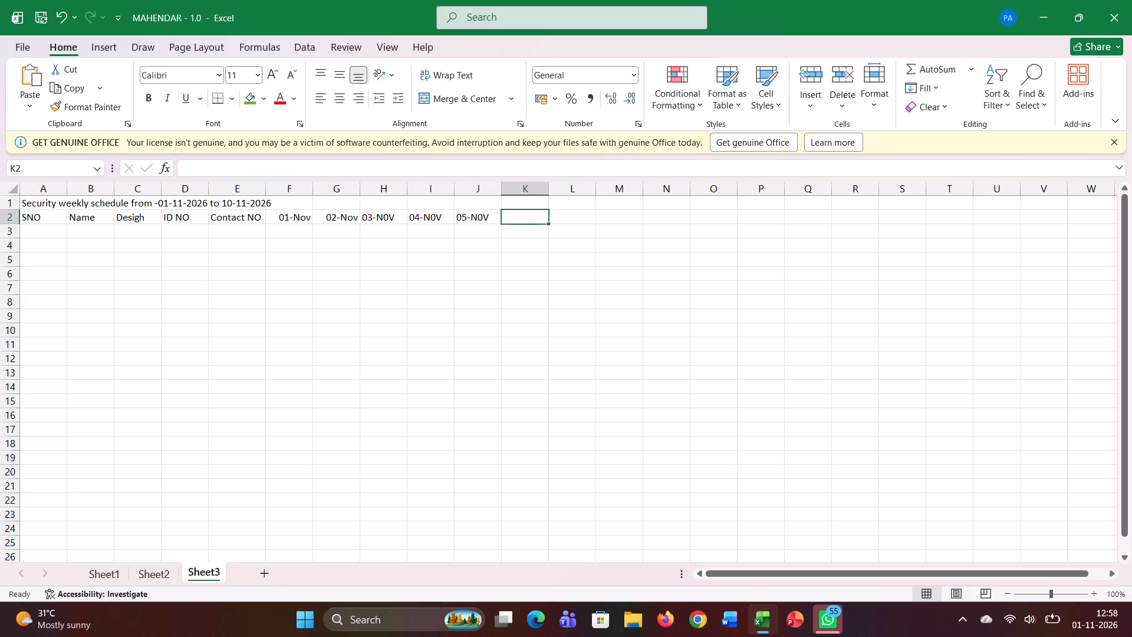
pyautogui.write('06')
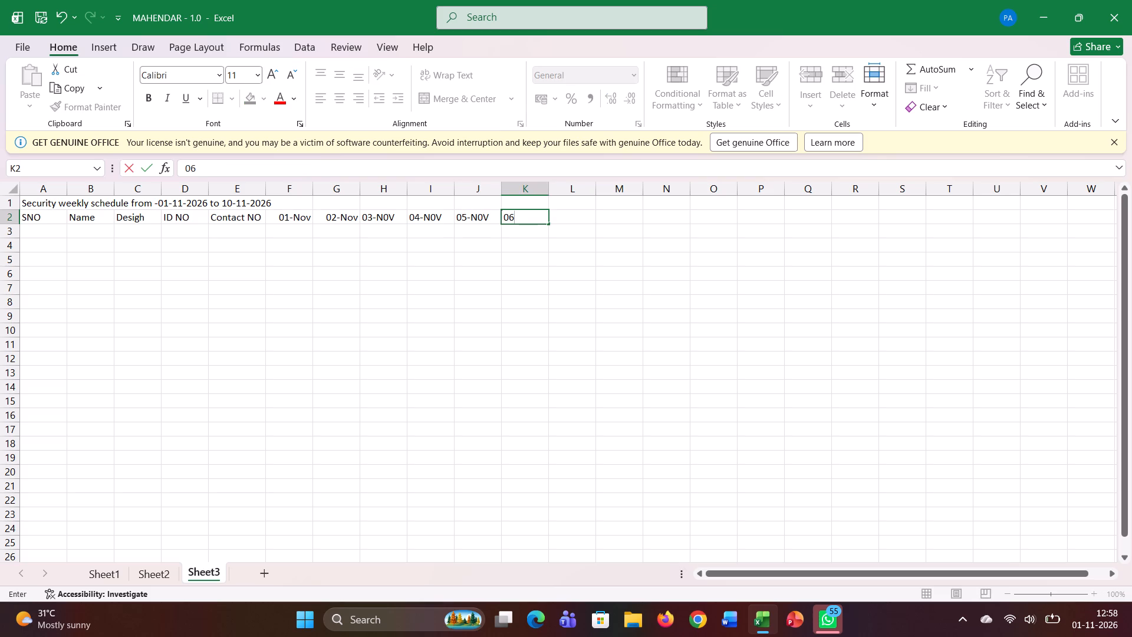
pyautogui.write('-N0V')
pyautogui.press('Right')
# Enter the date headings "07-N0V", "08-N0V", "09-N0V" and "10-N0V" in cells L2 to O2.
pyautogui.write('07')
pyautogui.write('-N0V')
pyautogui.press('Right')
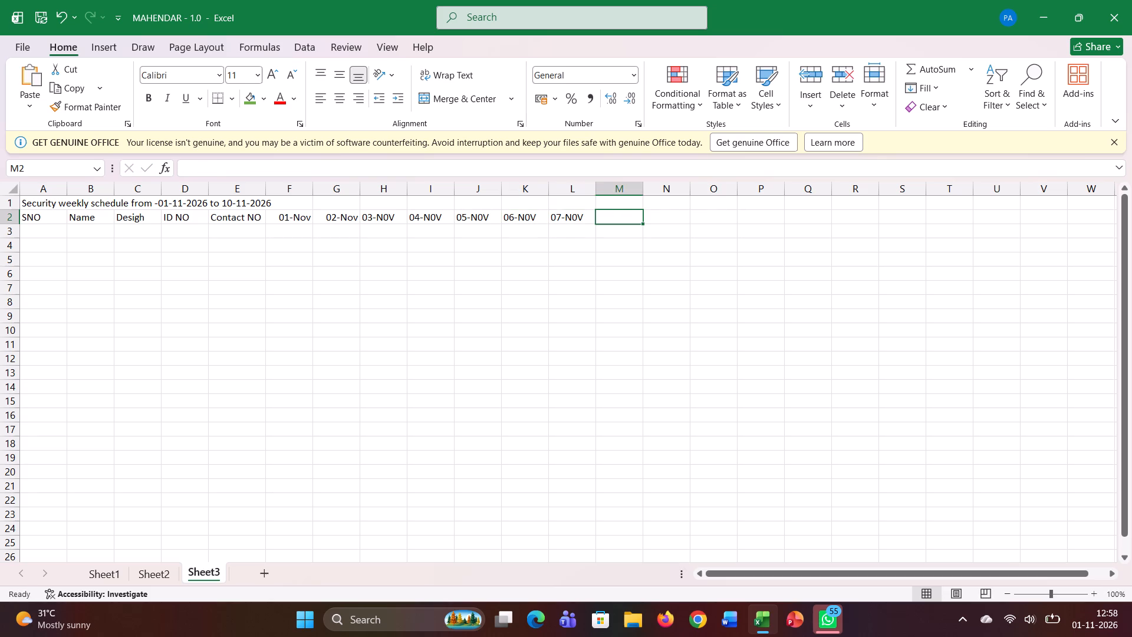
pyautogui.write('08')
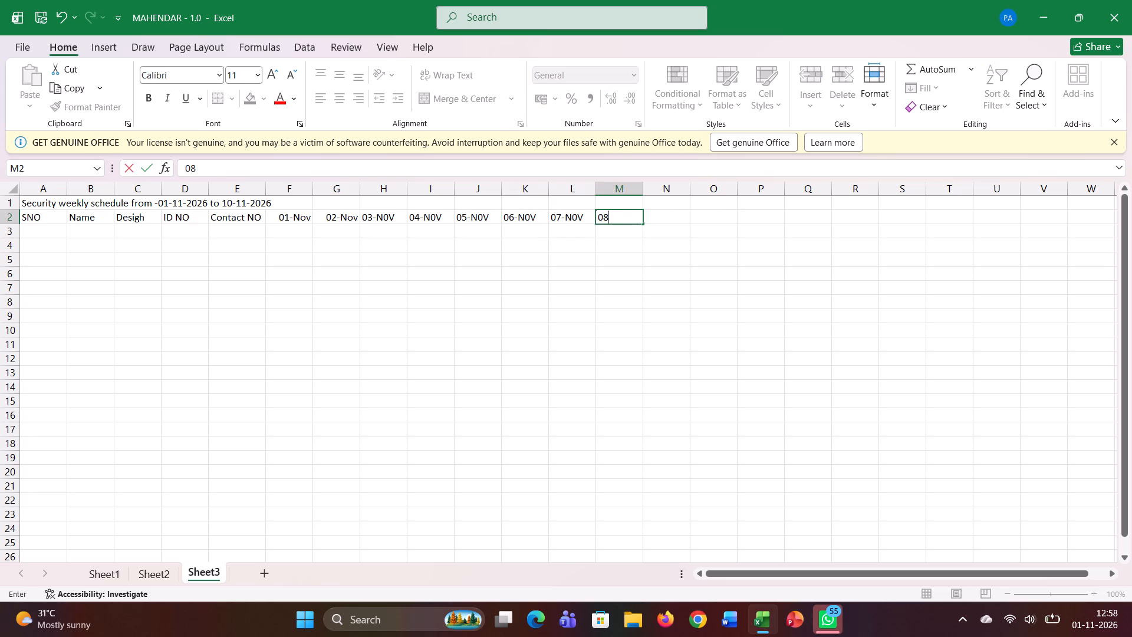
pyautogui.write('-N0V')
pyautogui.press('Right')
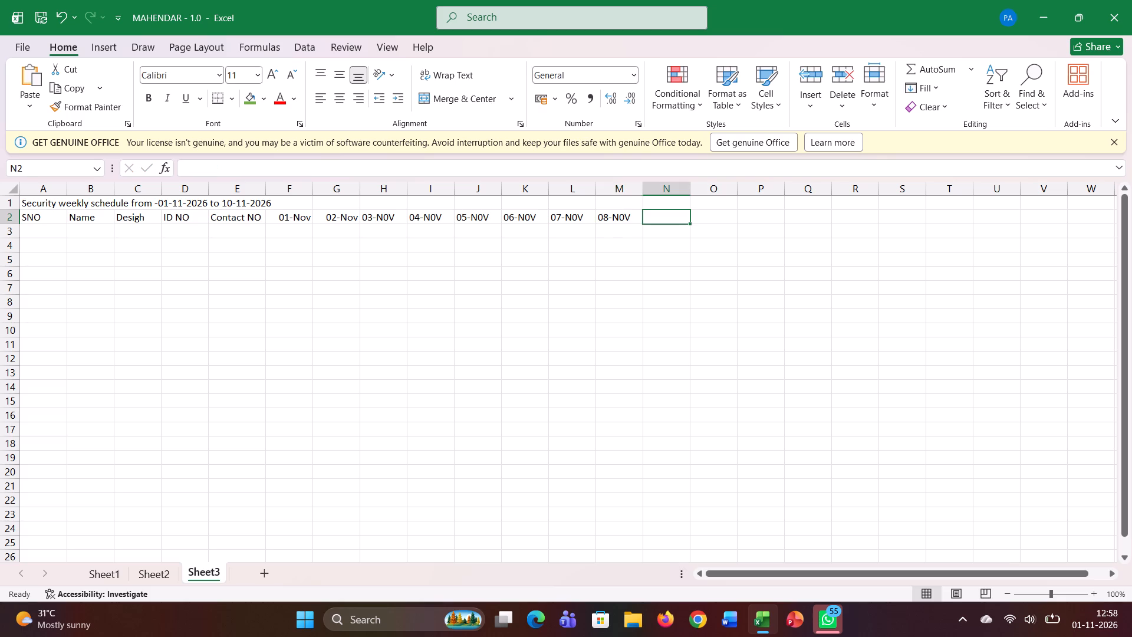
pyautogui.write('09')
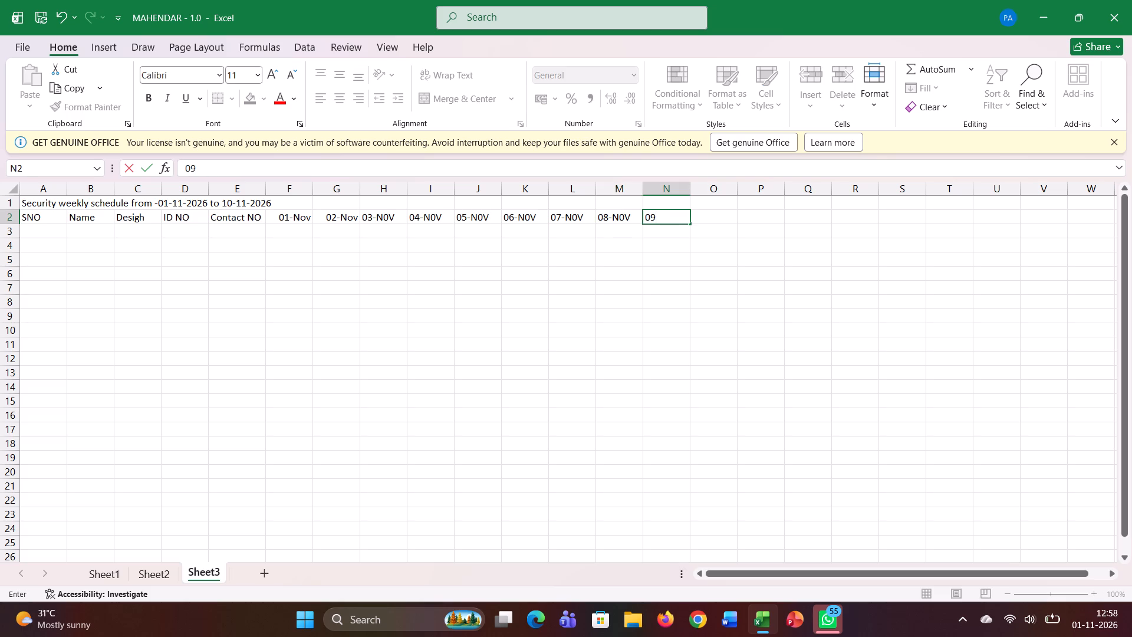
pyautogui.write('-N0V')
pyautogui.press('Right')
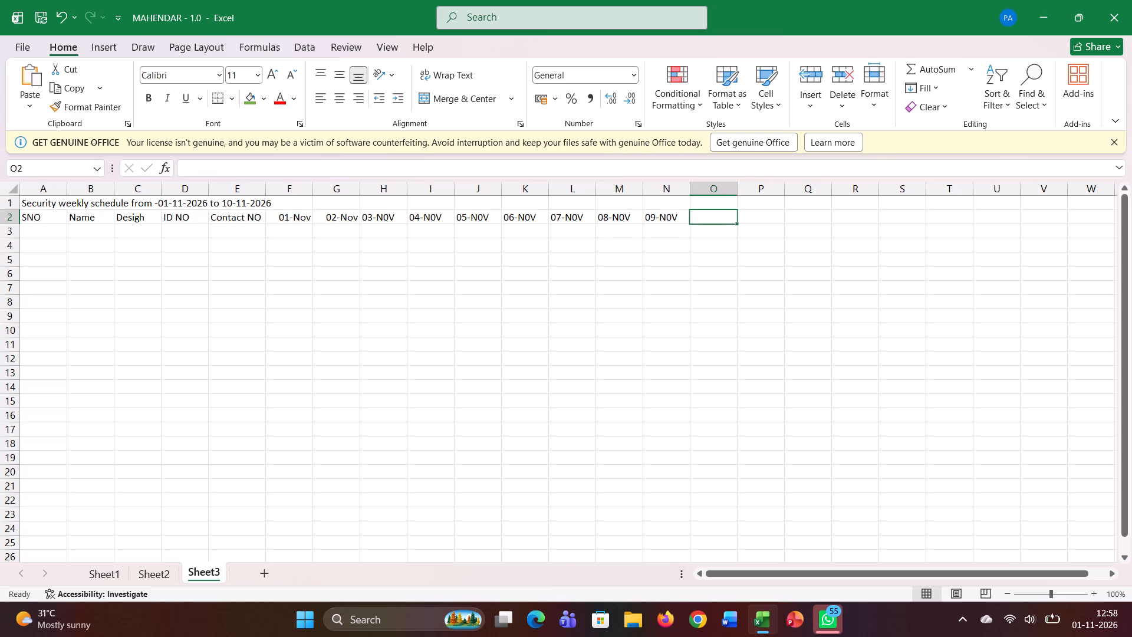
pyautogui.press('1')
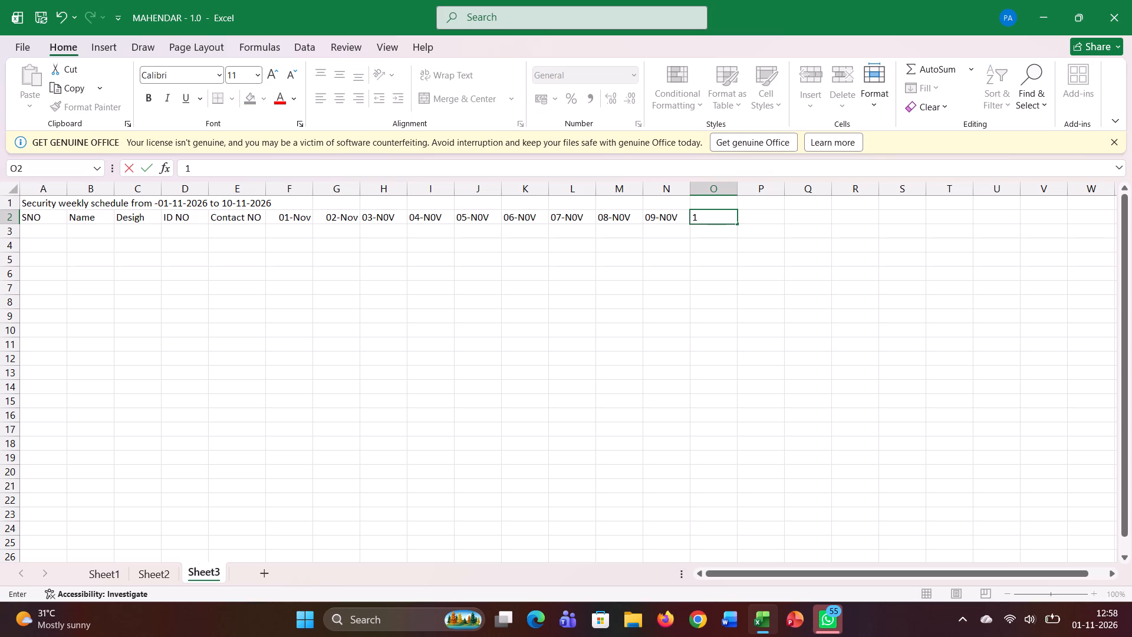
pyautogui.write('0-N0V')
pyautogui.click(366, 286)
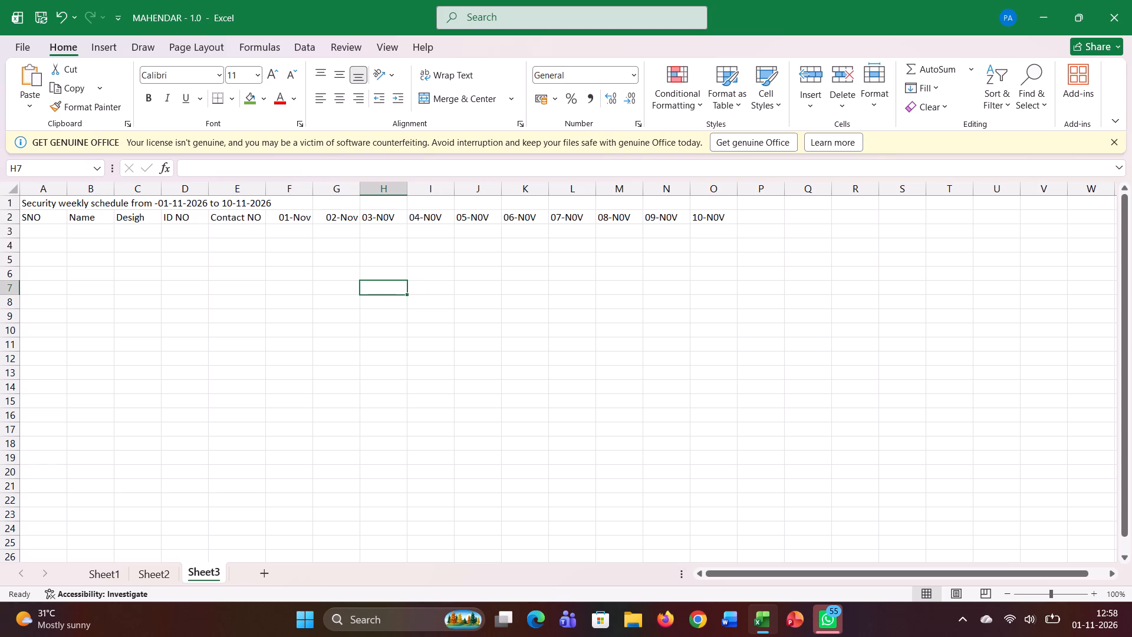
# Enter the weekdays "sun", "mon" and "tue" in cells F3 to H3, beneath the first three dates.
pyautogui.click(291, 228)
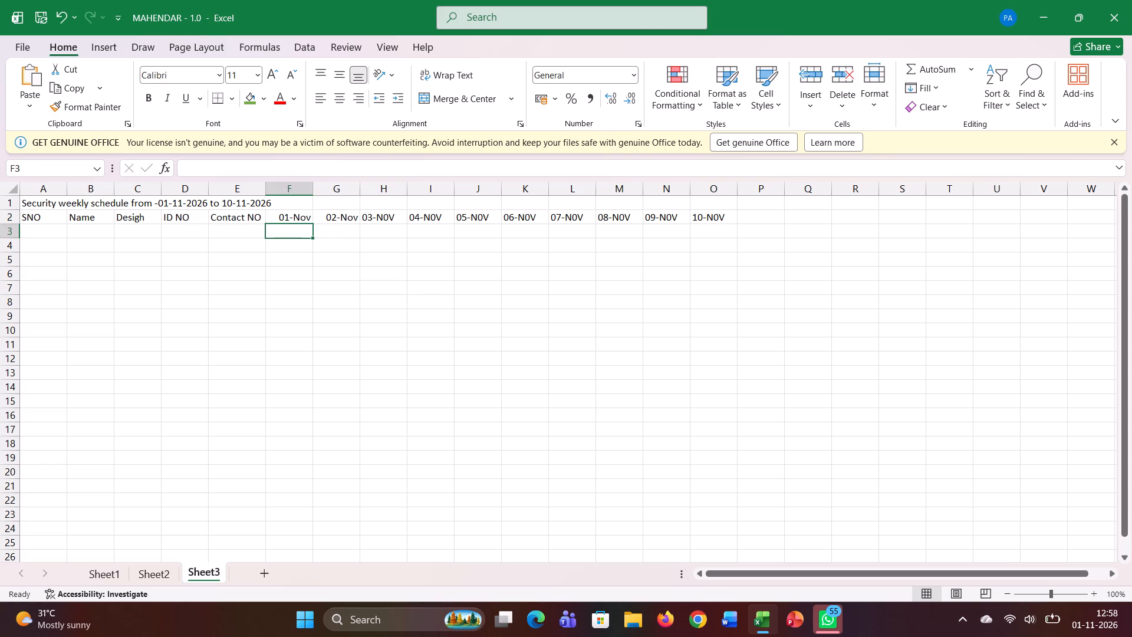
pyautogui.write('sun')
pyautogui.press('Right')
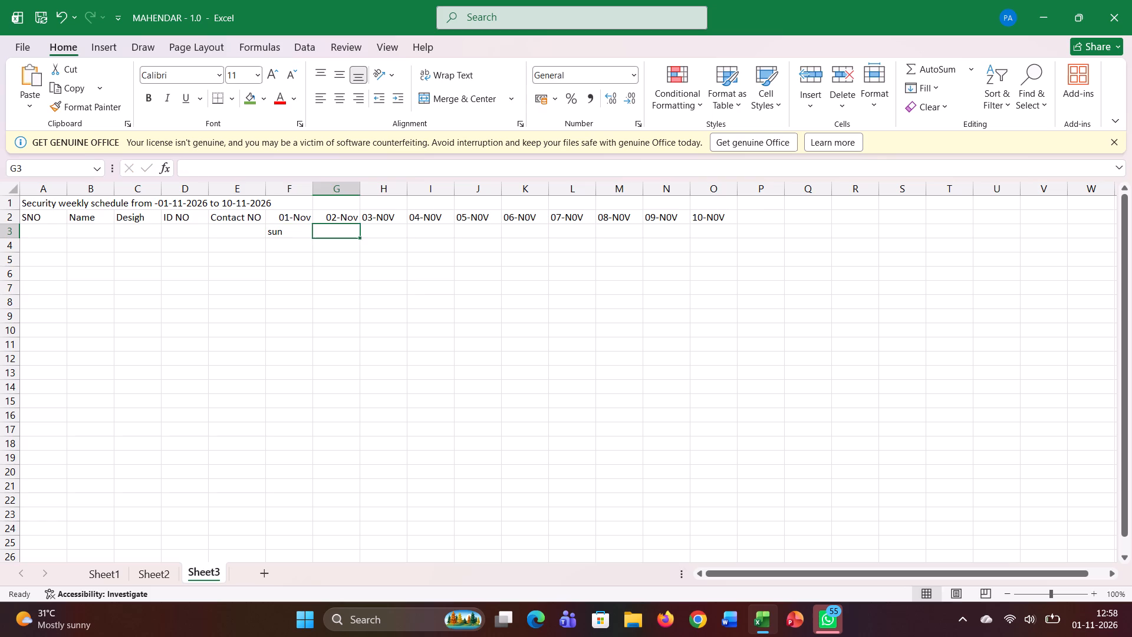
pyautogui.write('mon')
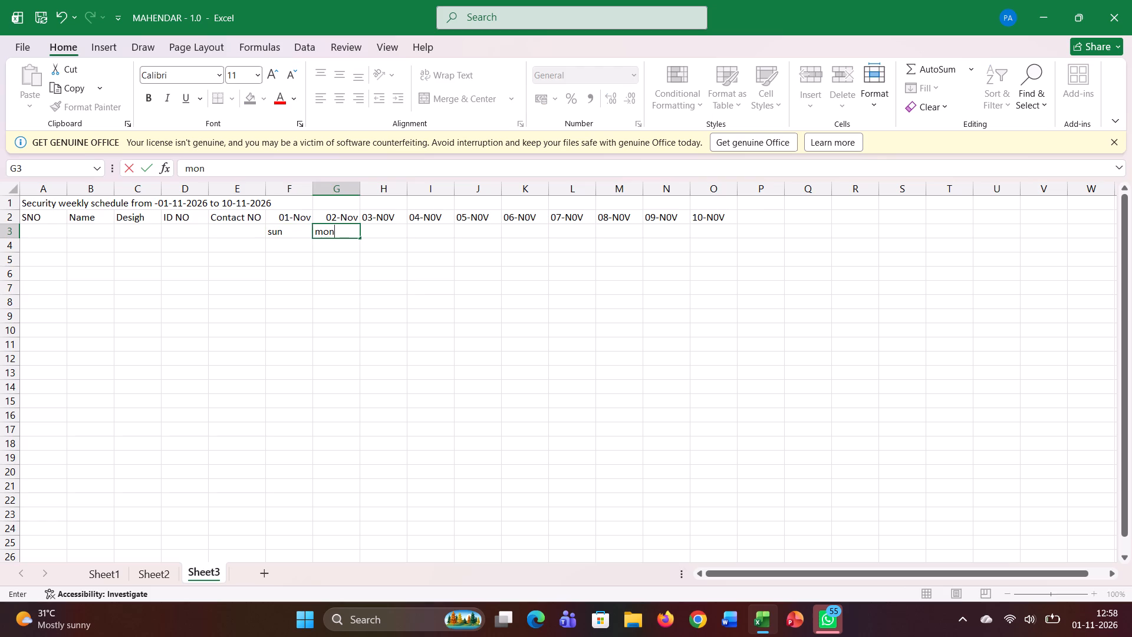
pyautogui.press('Right')
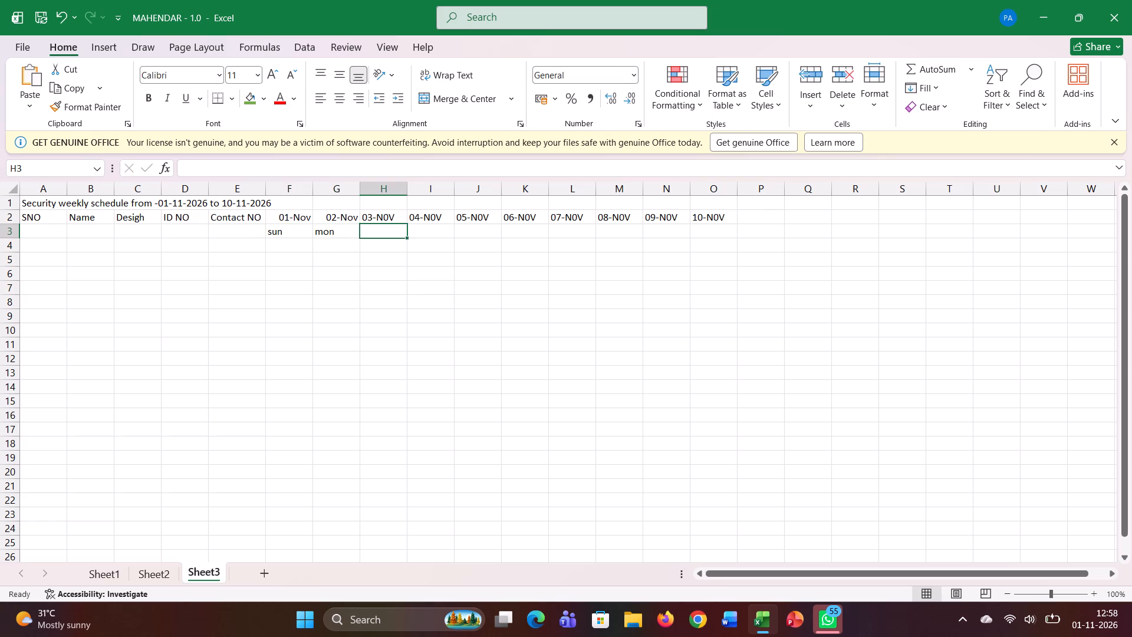
pyautogui.write('tue')
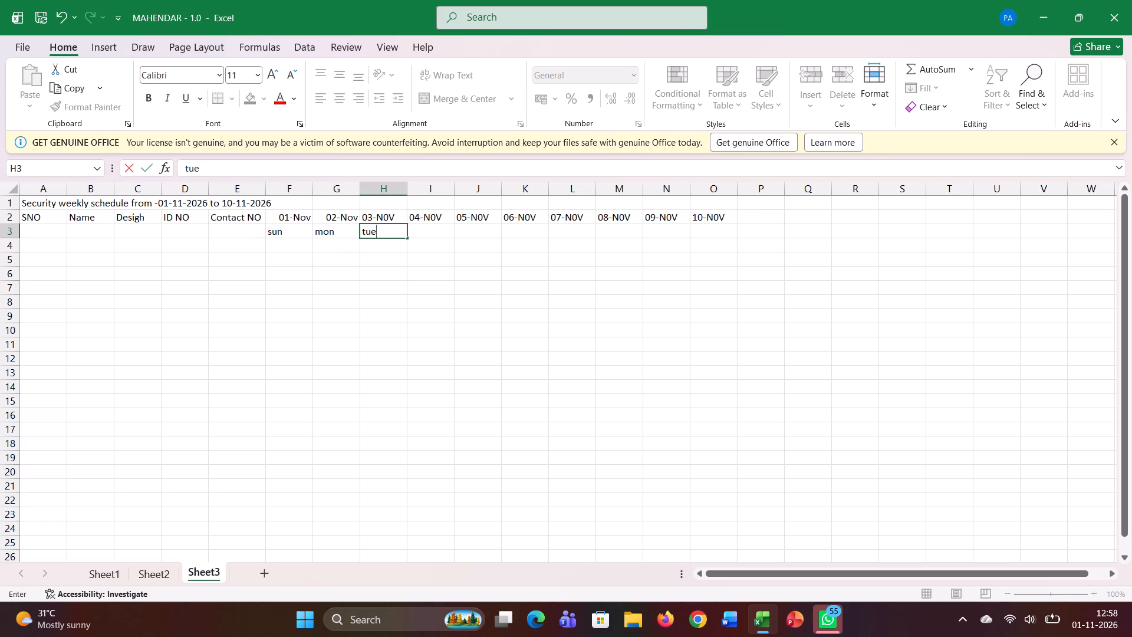
pyautogui.press('Right')
# Enter the weekdays "wed" and "thu" in cells I3 and J3, beneath 04-N0V and 05-N0V.
pyautogui.press('t')
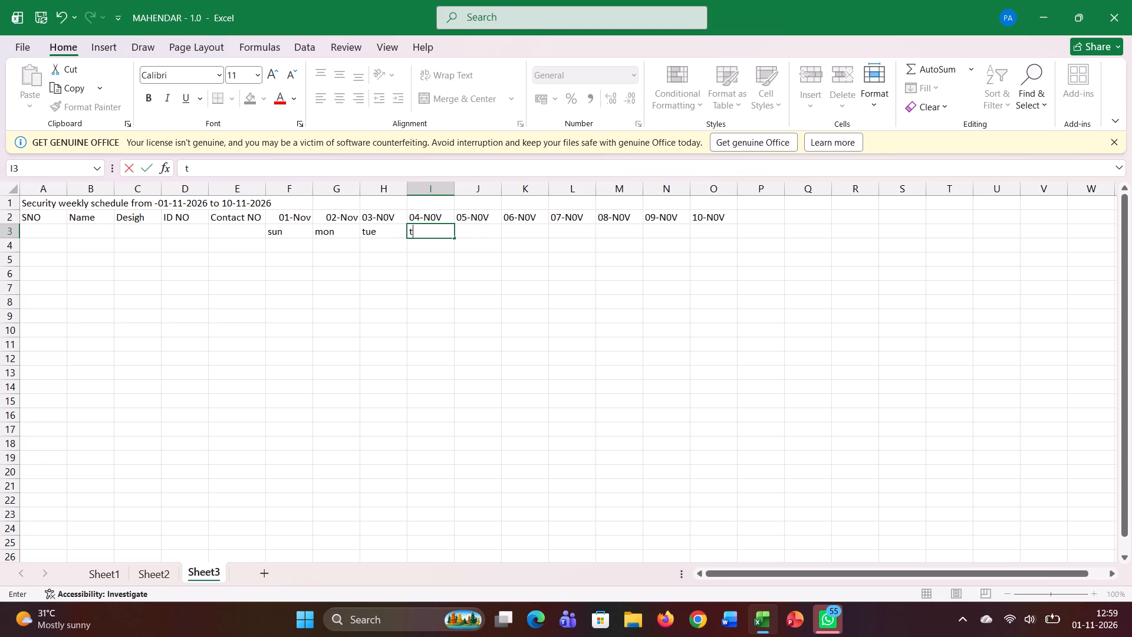
pyautogui.write('wed')
pyautogui.press('BackSpace')
pyautogui.press('BackSpace')
pyautogui.press('BackSpace')
pyautogui.write('ed')
pyautogui.press('BackSpace')
pyautogui.press('BackSpace')
pyautogui.press('BackSpace')
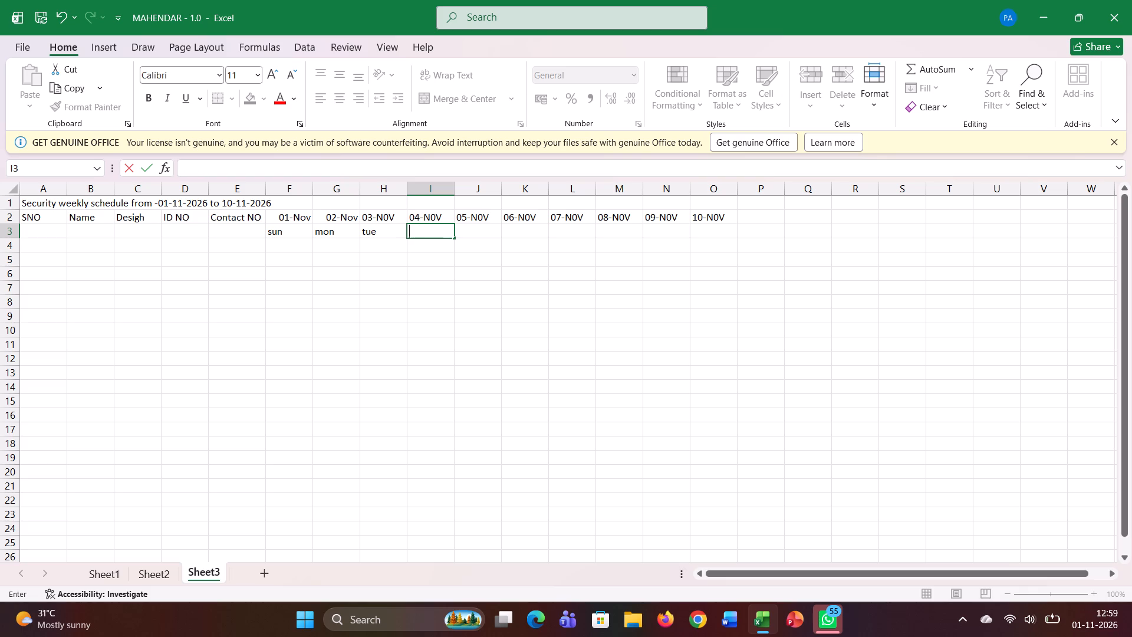
pyautogui.press('w')
pyautogui.write('ed')
pyautogui.press('Right')
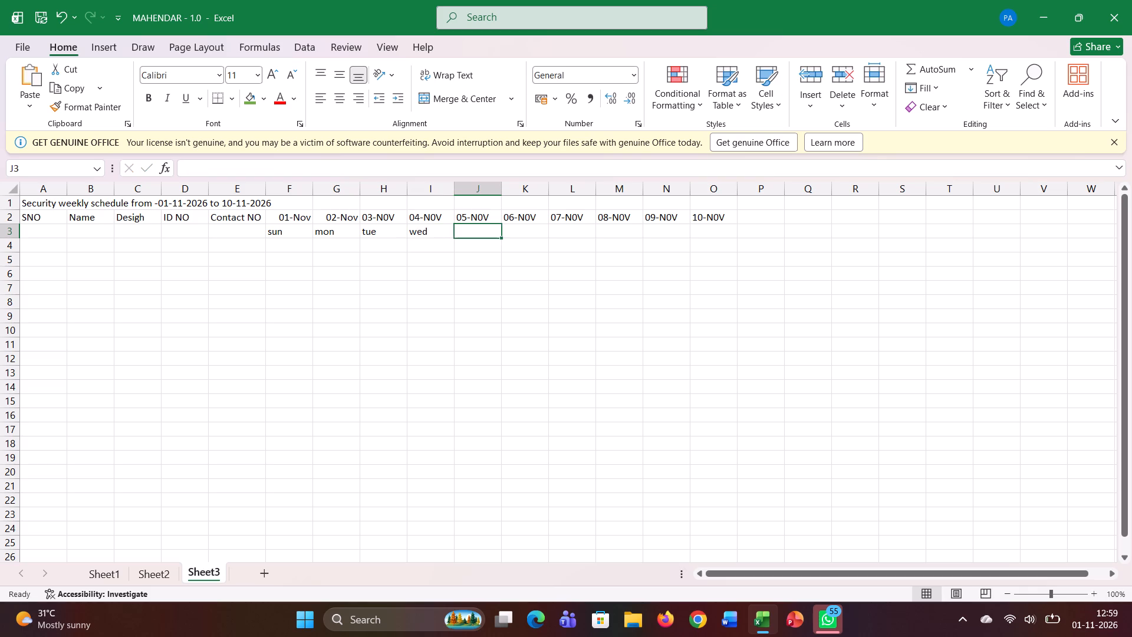
pyautogui.write('thu')
pyautogui.press('Right')
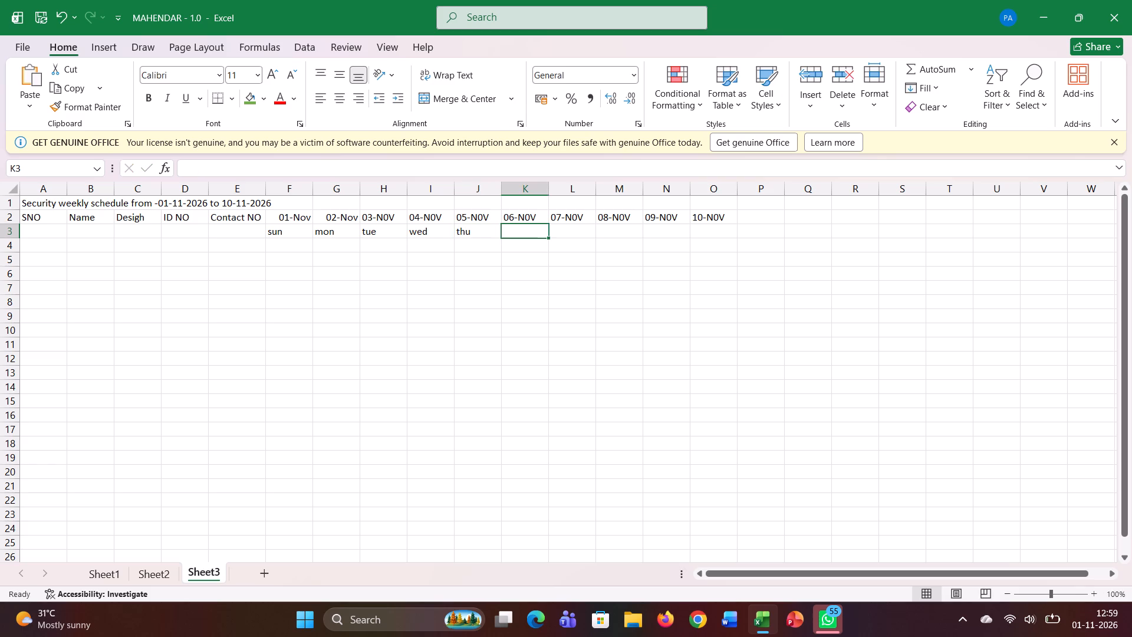
# Enter the weekdays "fri", "sat" and "sun" in cells K3 to M3.
pyautogui.press('f')
pyautogui.write('ri')
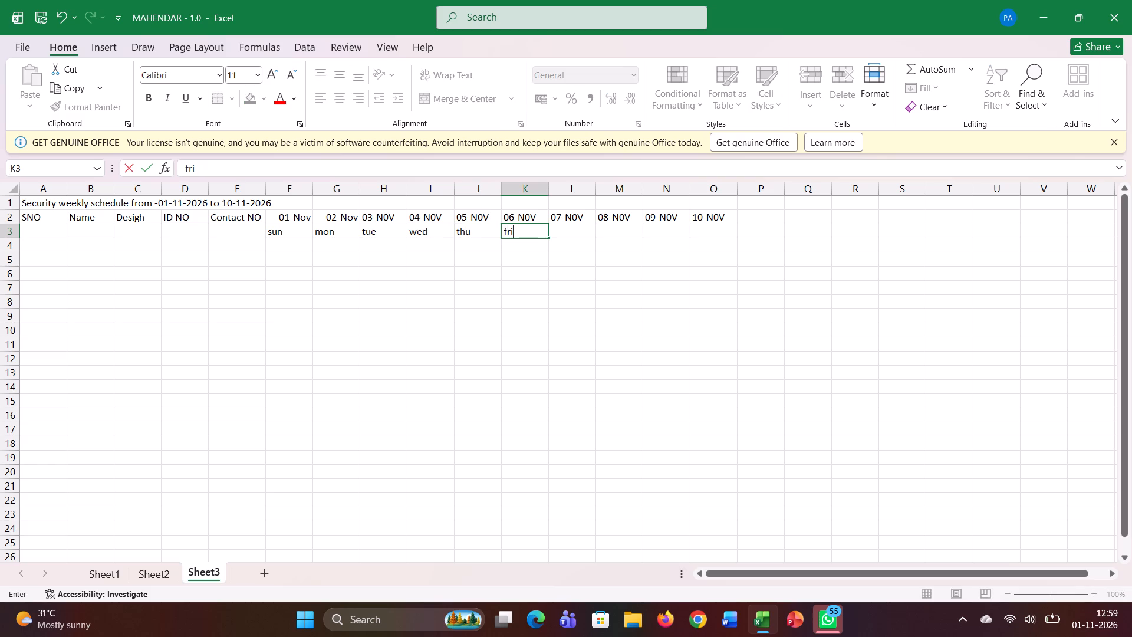
pyautogui.press('Right')
pyautogui.write('sat')
pyautogui.press('Right')
pyautogui.write('sun')
pyautogui.press('Right')
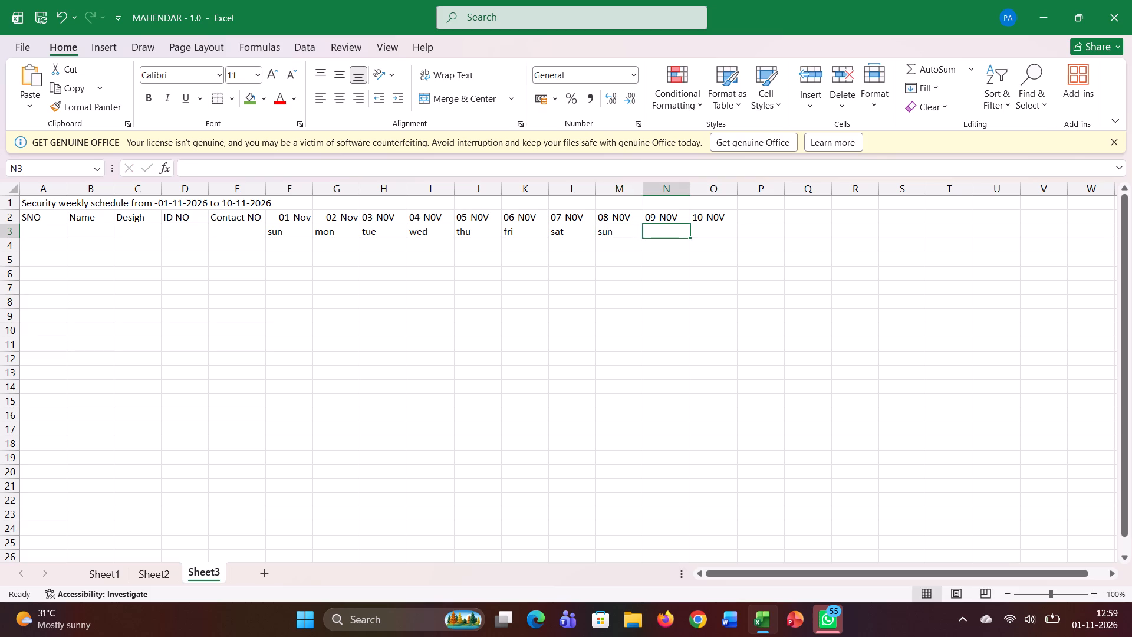
# Enter the weekdays "mon" and "tue" in cells N3 and O3, beneath the last two dates.
pyautogui.write('mpon')
pyautogui.press('BackSpace')
pyautogui.press('BackSpace')
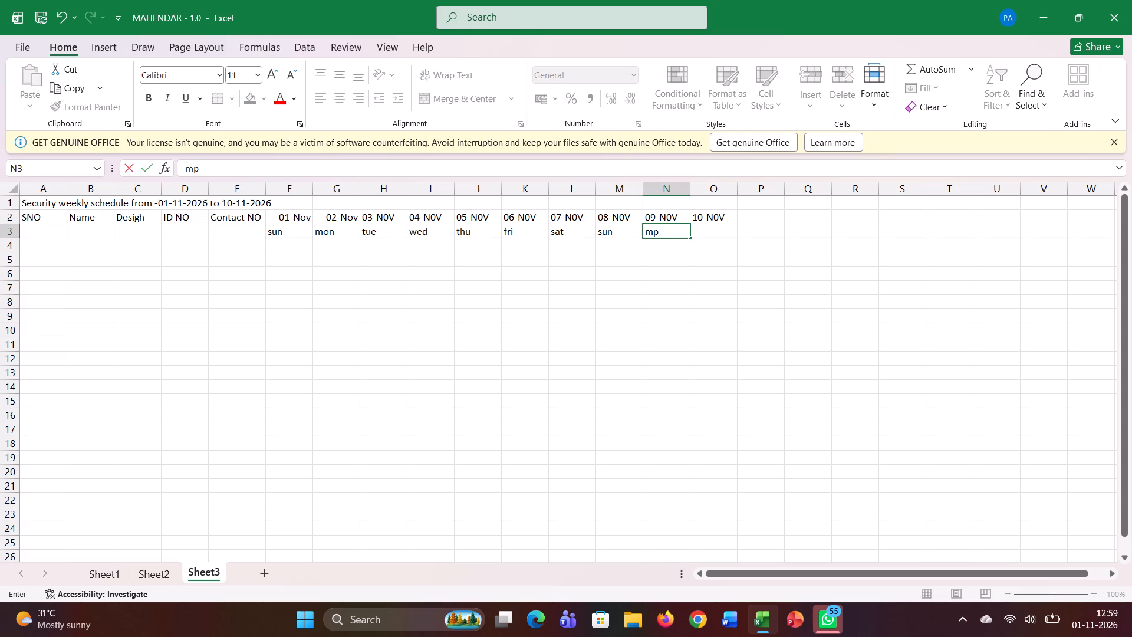
pyautogui.press('BackSpace')
pyautogui.write('on')
pyautogui.press('Right')
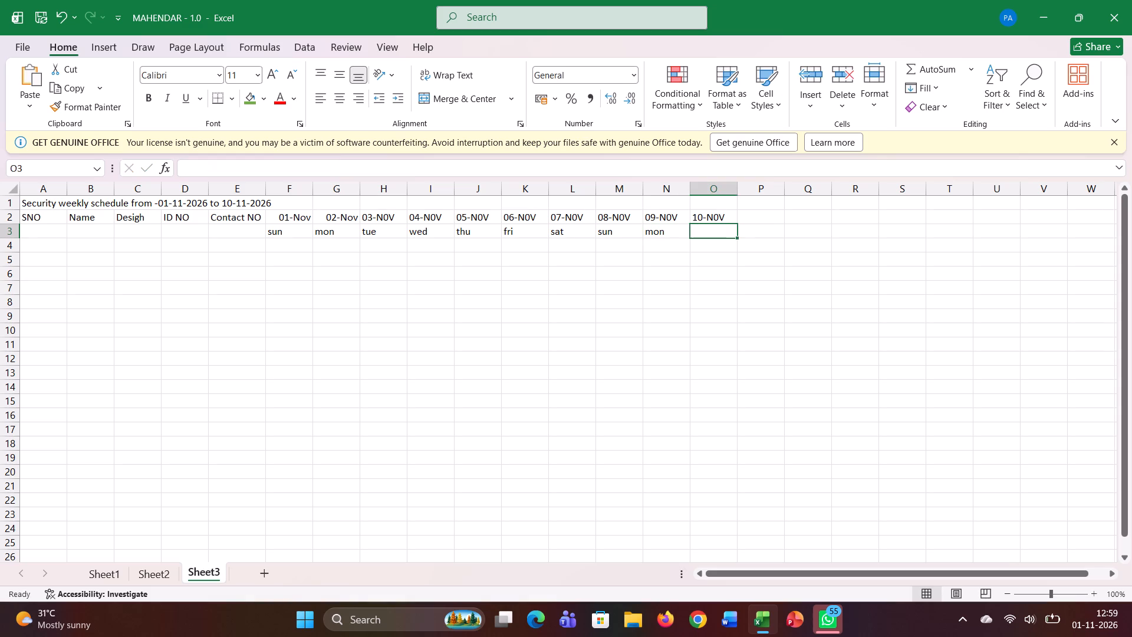
pyautogui.press('y')
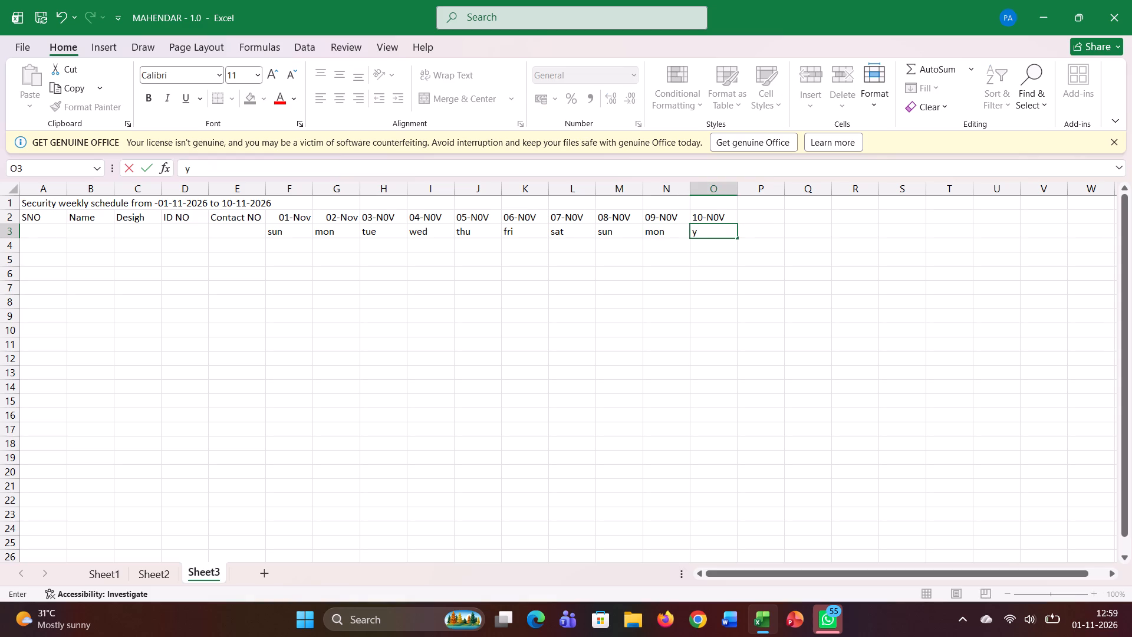
pyautogui.press('BackSpace')
pyautogui.write('tue')
pyautogui.click(344, 283)
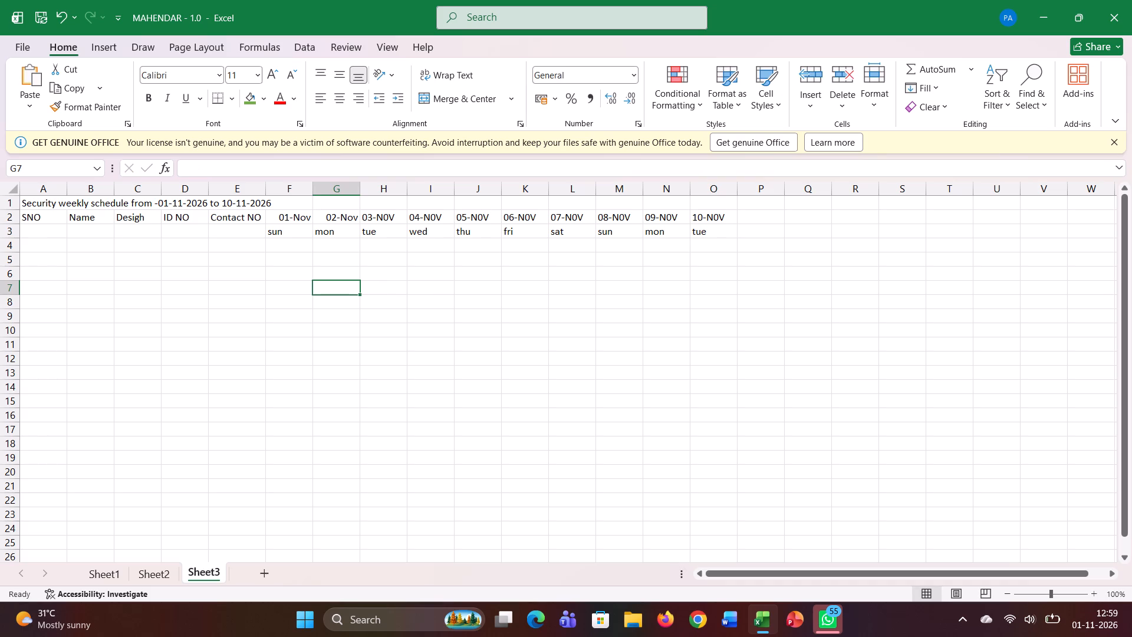
# Merge and center the "SNO" heading over A2:A3 and the "Name" heading over B2:B3.
pyautogui.click(55, 218)
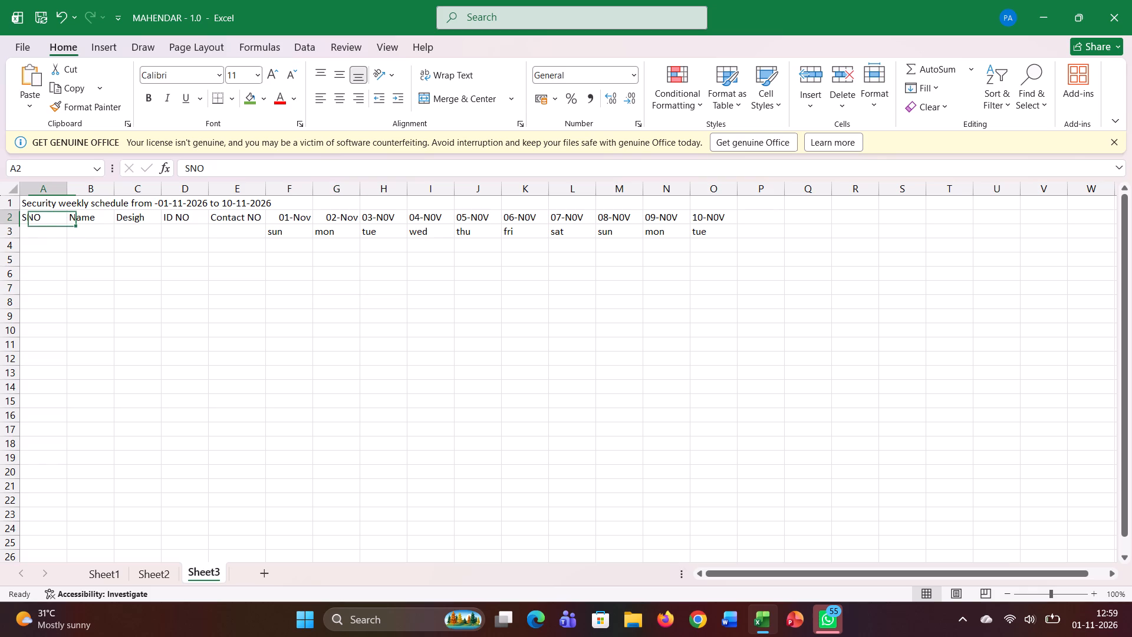
pyautogui.moveTo(60, 217); pyautogui.dragTo(60, 231)
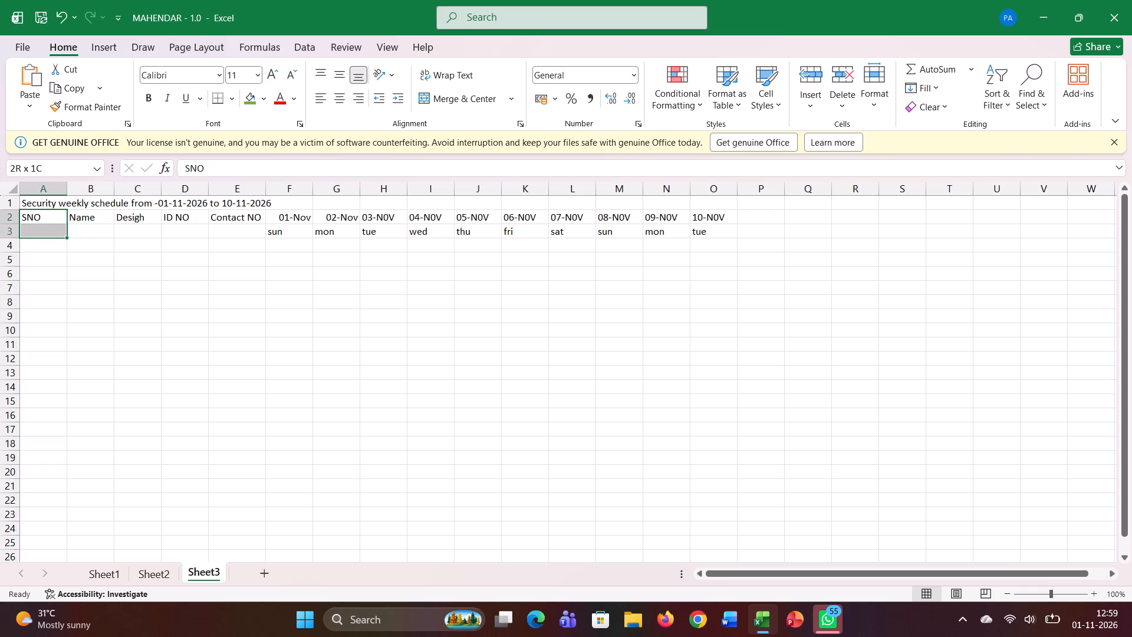
pyautogui.moveTo(60, 231); pyautogui.dragTo(60, 229)
pyautogui.click(458, 100)
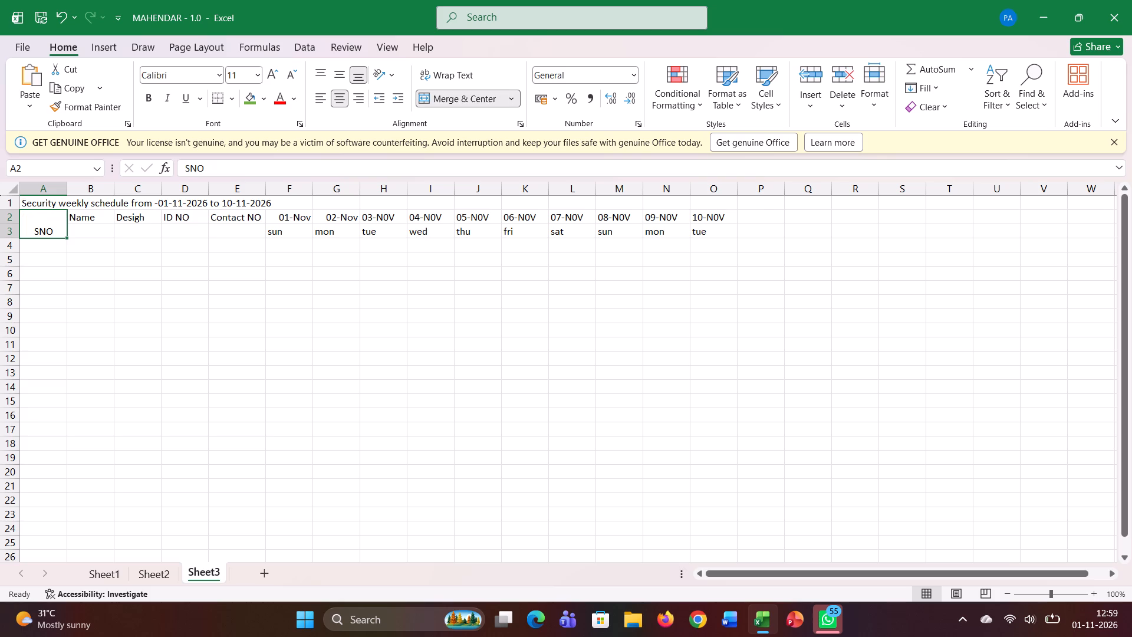
pyautogui.click(97, 221)
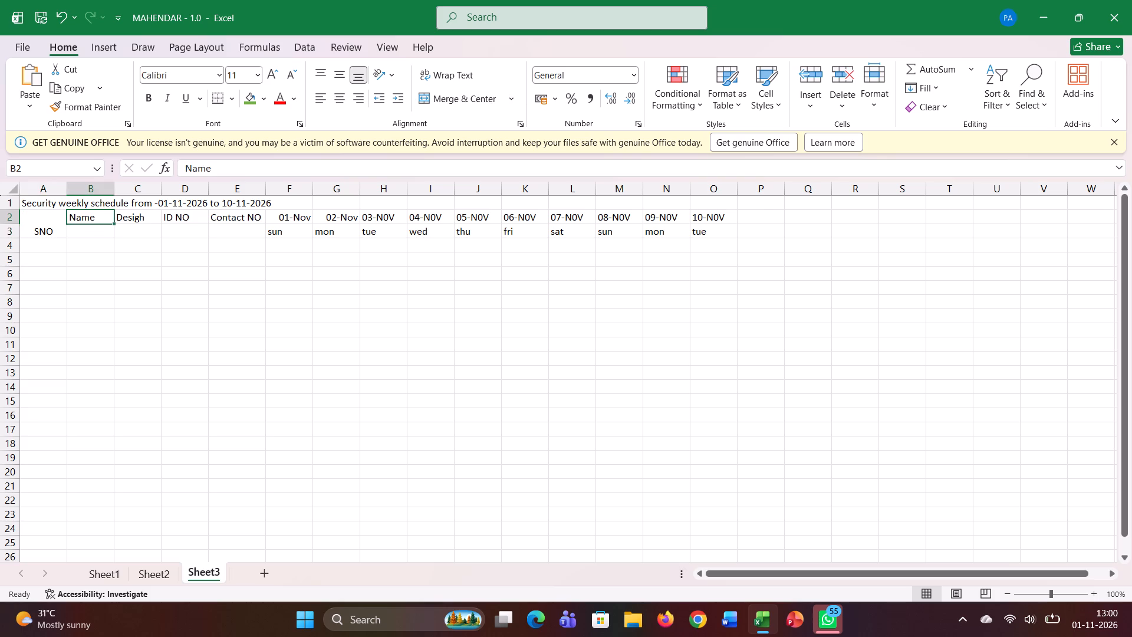
pyautogui.moveTo(103, 218); pyautogui.dragTo(102, 231)
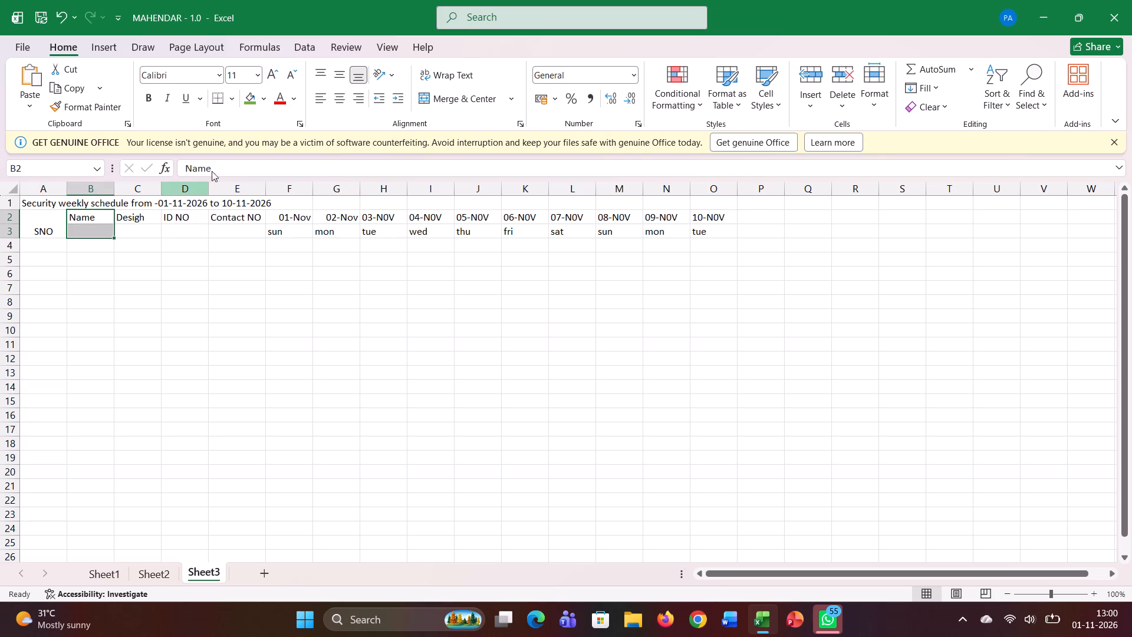
pyautogui.click(469, 97)
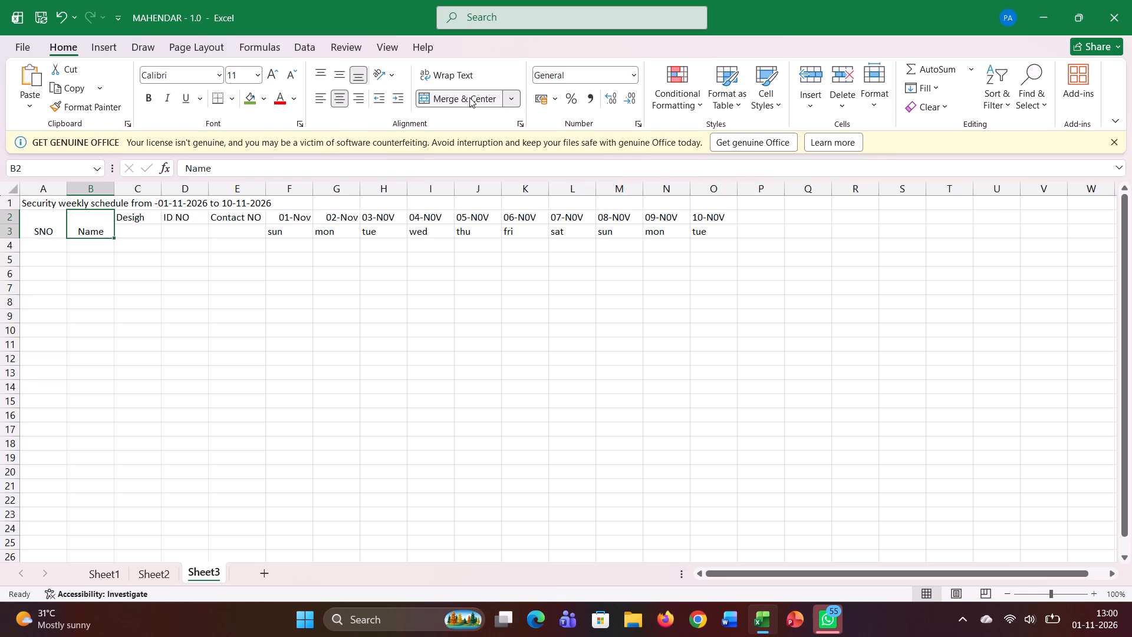
# Merge and center the "Desigh" heading over C2:C3 and the "ID NO" heading over D2:D3.
pyautogui.click(149, 216)
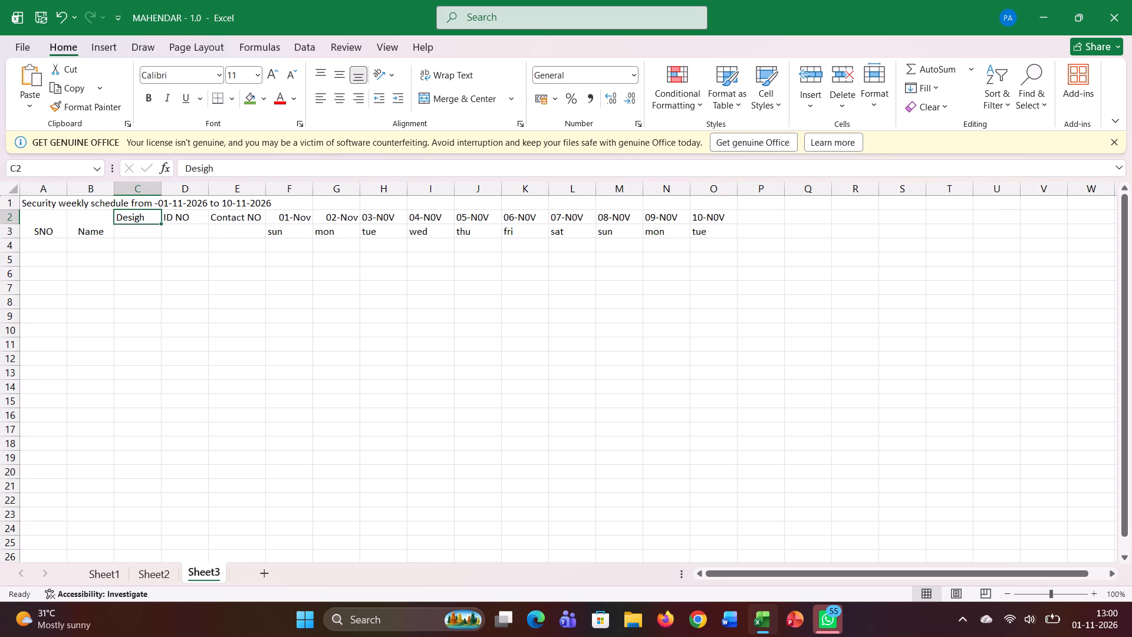
pyautogui.moveTo(153, 218); pyautogui.dragTo(152, 230)
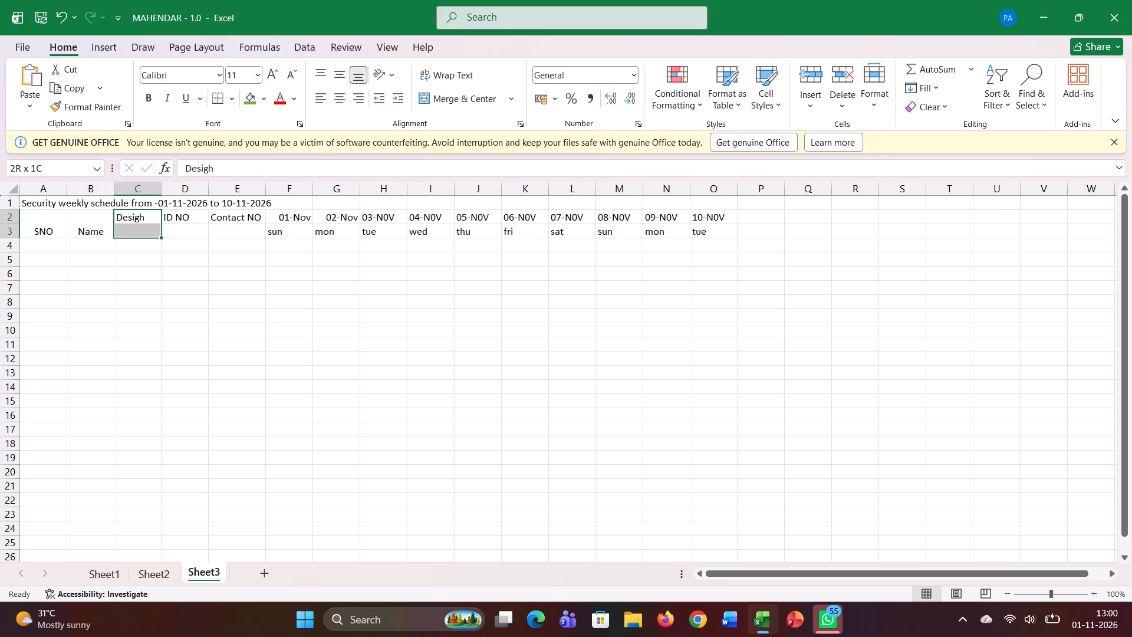
pyautogui.moveTo(152, 230); pyautogui.dragTo(152, 231)
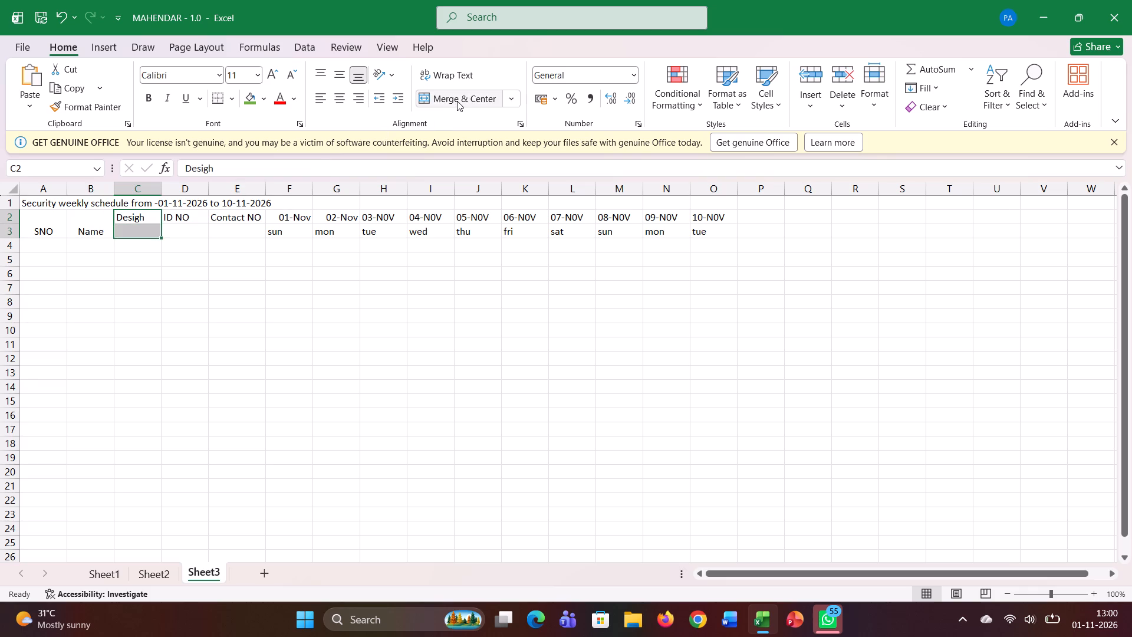
pyautogui.click(457, 101)
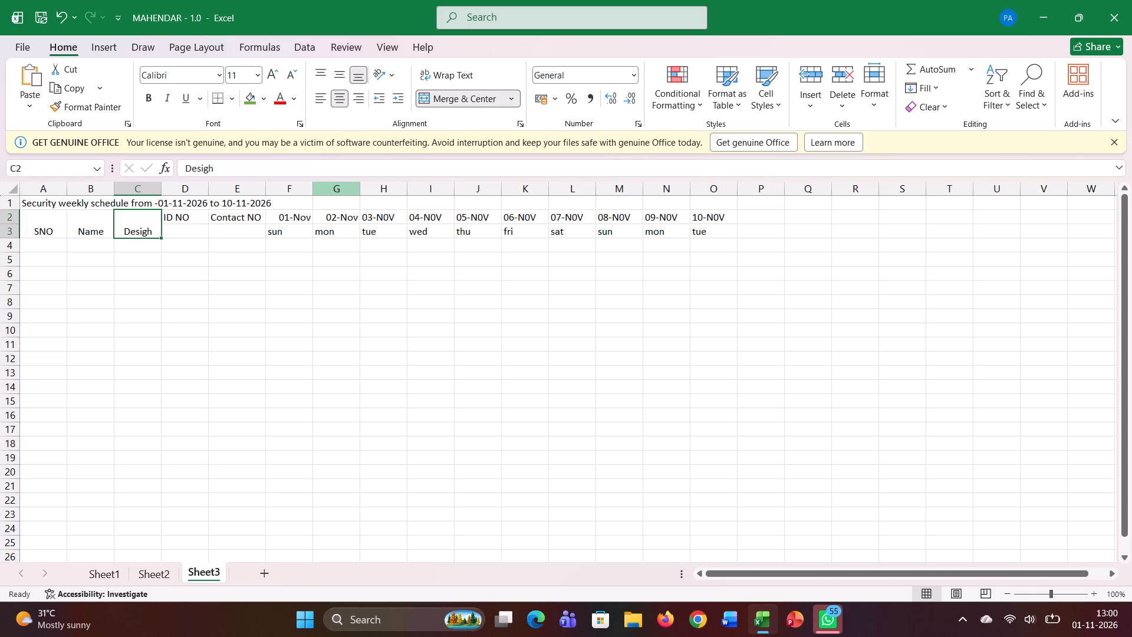
pyautogui.click(199, 219)
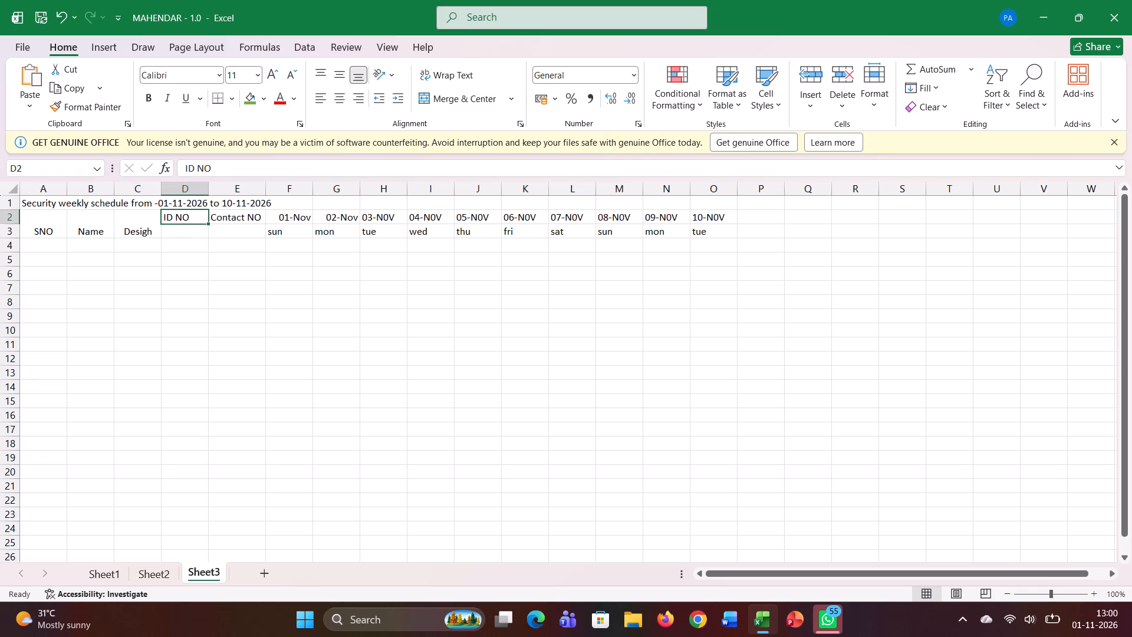
pyautogui.moveTo(201, 218); pyautogui.dragTo(202, 230)
pyautogui.click(477, 103)
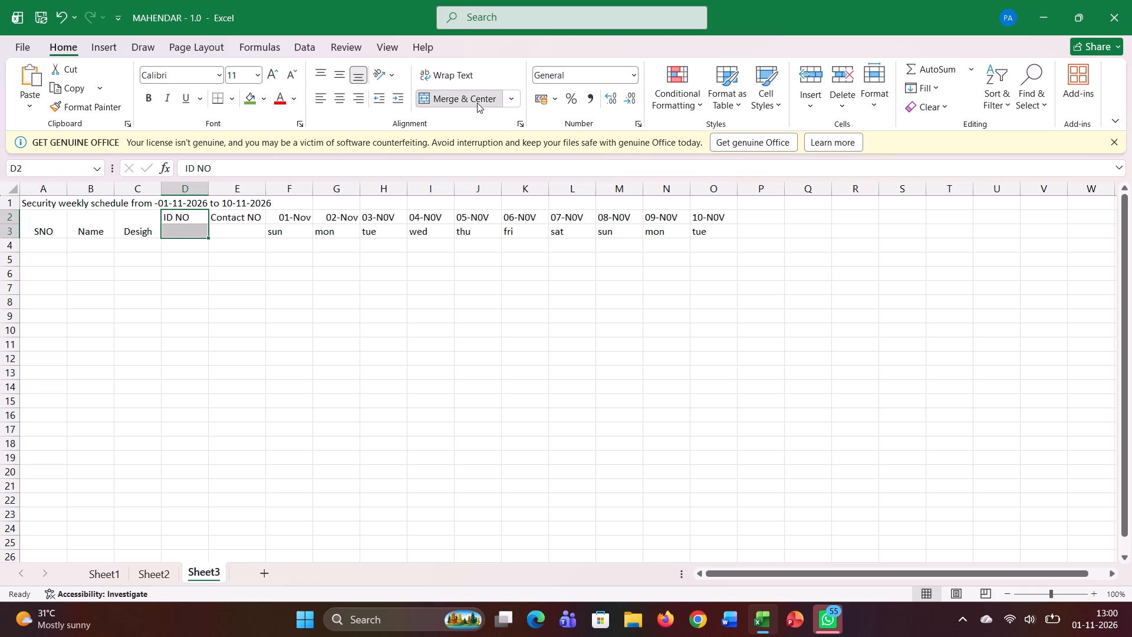
# Merge and center the "Contact NO" heading over E2:E3.
pyautogui.click(252, 224)
pyautogui.moveTo(252, 224); pyautogui.dragTo(256, 211)
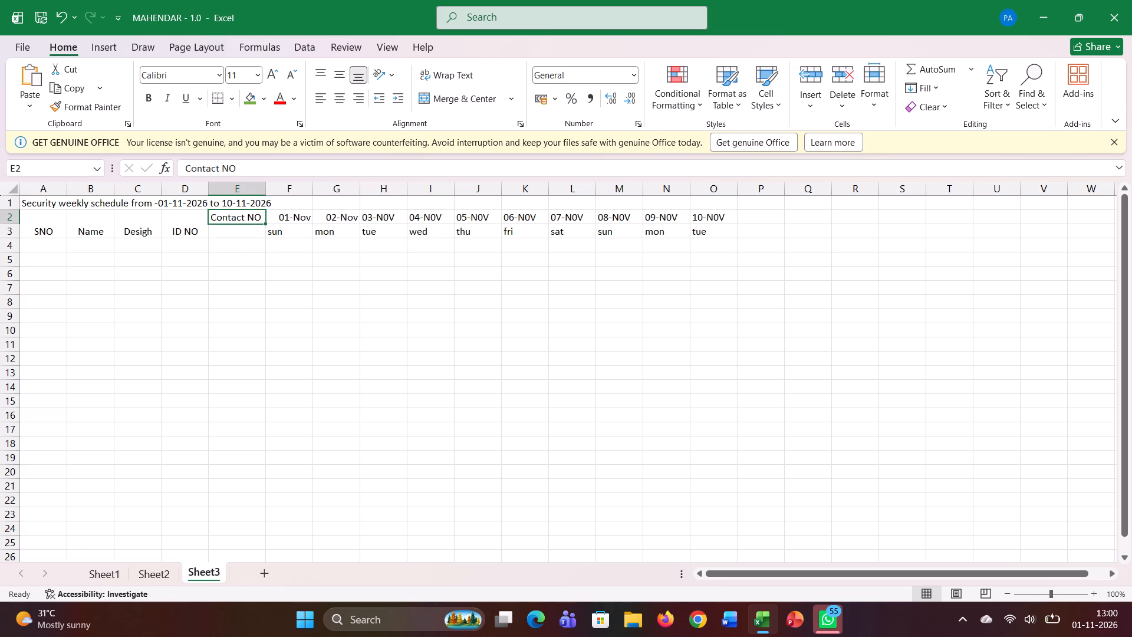
pyautogui.moveTo(256, 211); pyautogui.dragTo(258, 219)
pyautogui.moveTo(256, 218); pyautogui.dragTo(256, 221)
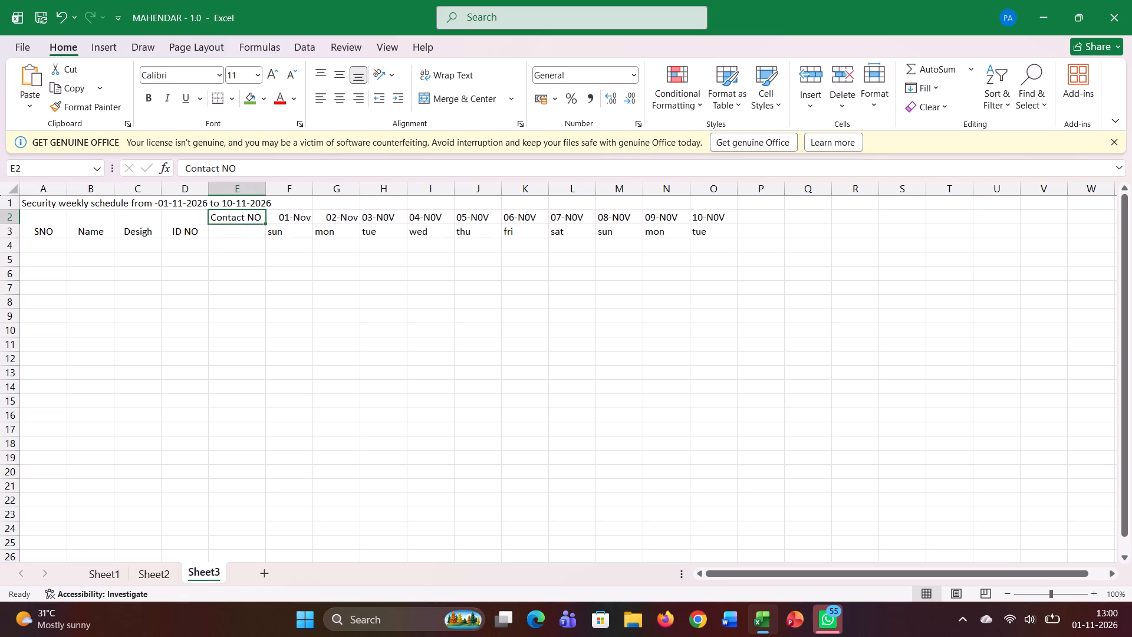
pyautogui.moveTo(256, 221); pyautogui.dragTo(258, 230)
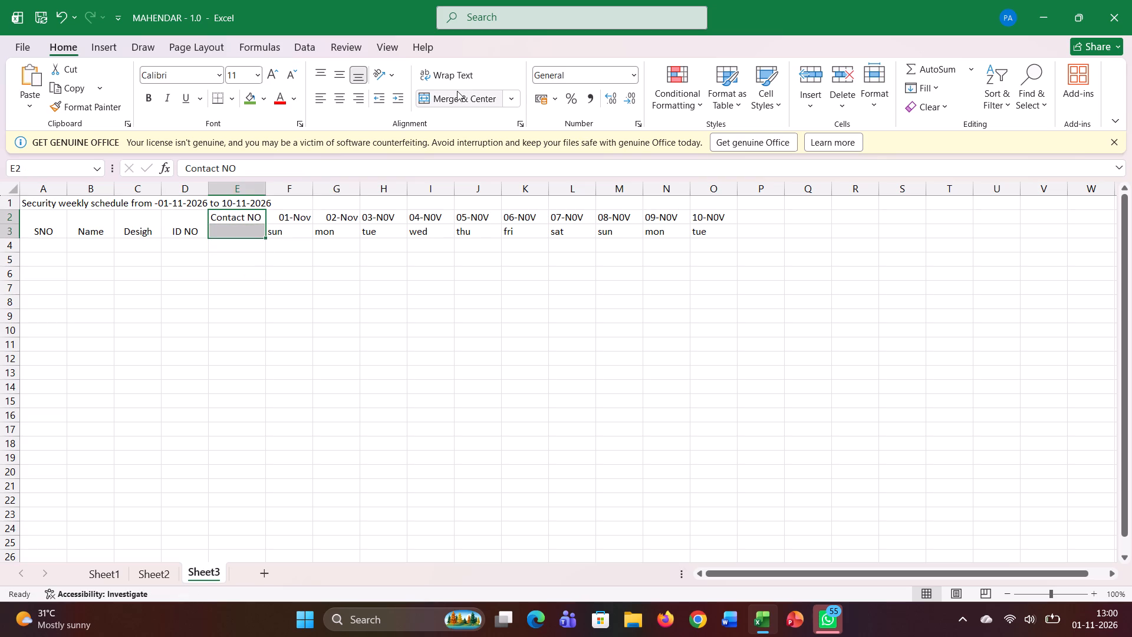
pyautogui.click(457, 91)
pyautogui.click(452, 268)
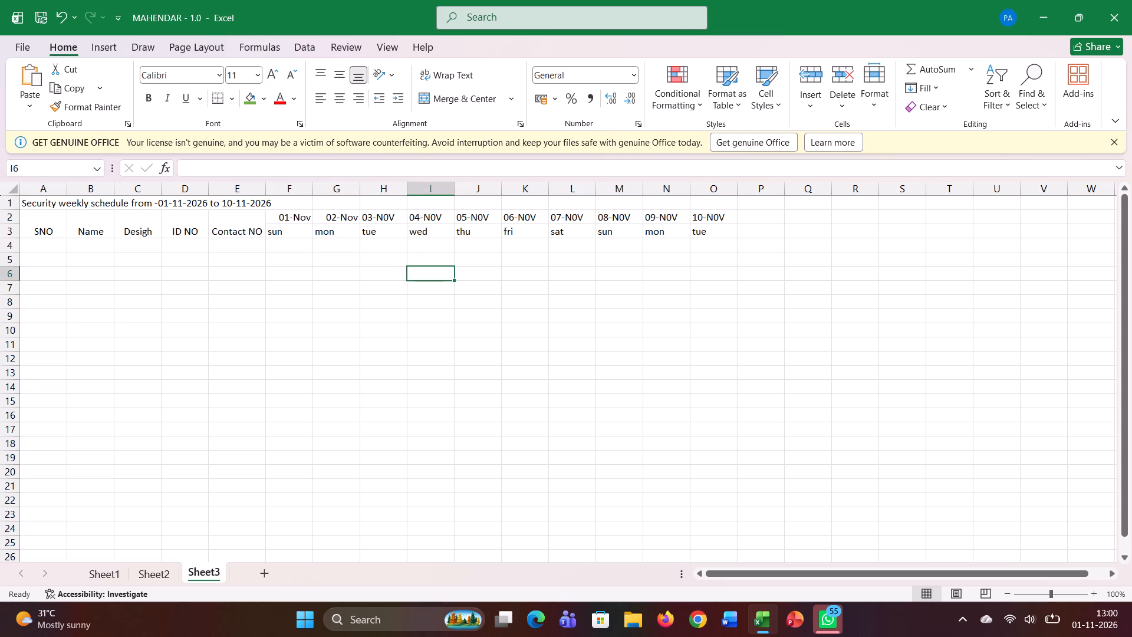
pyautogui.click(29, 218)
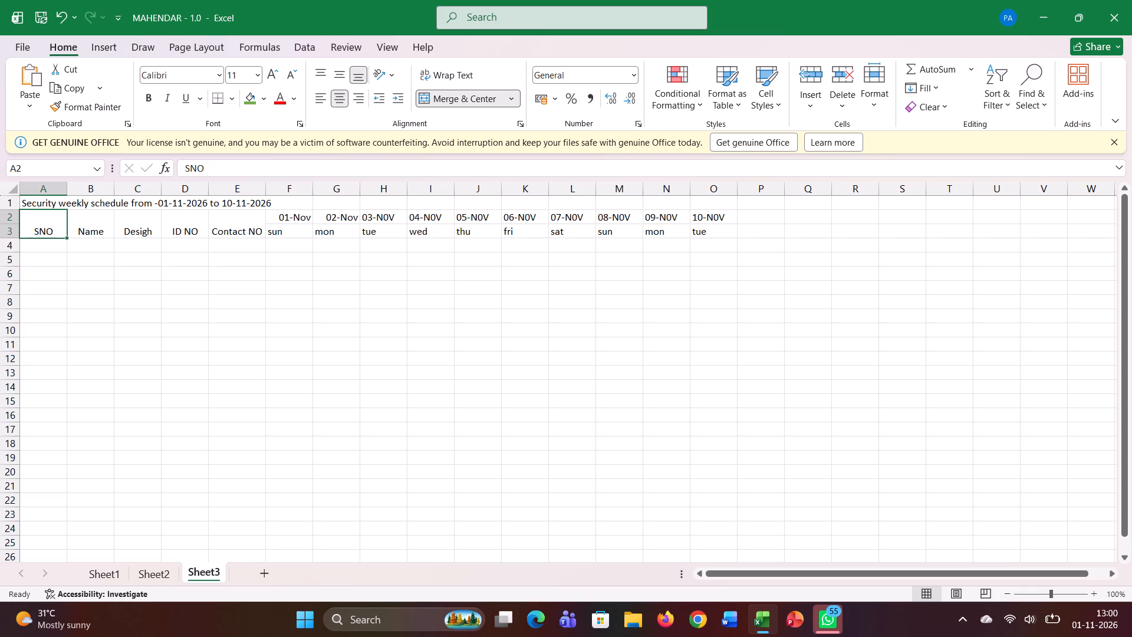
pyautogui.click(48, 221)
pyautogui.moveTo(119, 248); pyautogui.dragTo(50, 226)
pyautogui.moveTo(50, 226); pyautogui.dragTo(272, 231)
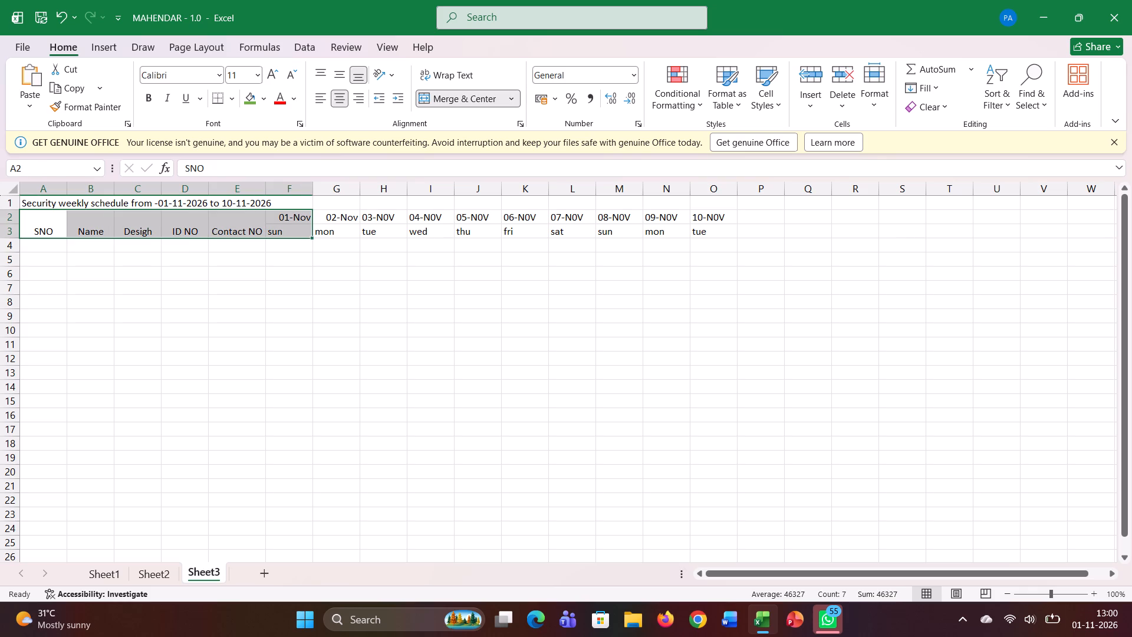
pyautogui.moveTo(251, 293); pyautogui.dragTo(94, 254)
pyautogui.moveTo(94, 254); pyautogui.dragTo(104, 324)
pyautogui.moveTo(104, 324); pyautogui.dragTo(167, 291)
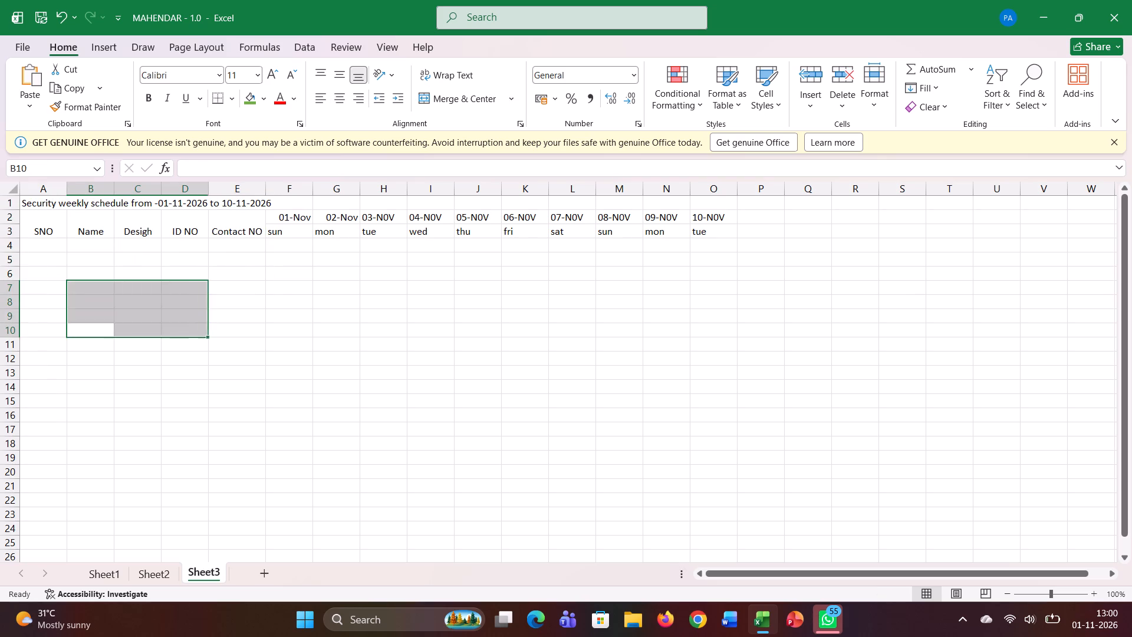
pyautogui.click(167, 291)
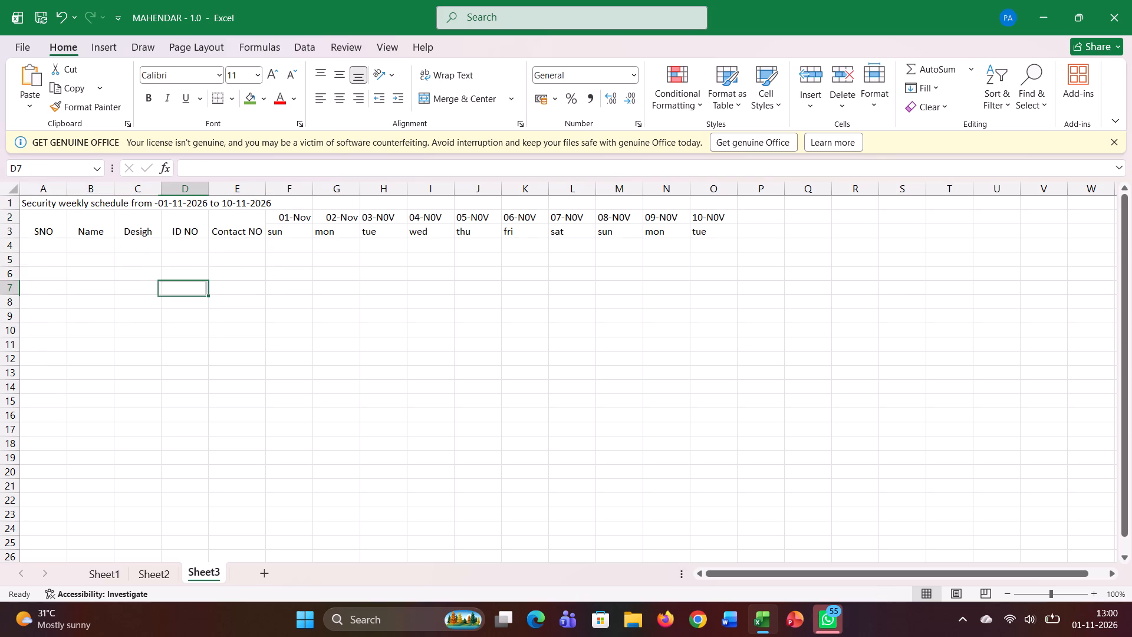
# Center the headings, dates and weekdays in A2:O3 horizontally.
pyautogui.moveTo(30, 215); pyautogui.dragTo(278, 232)
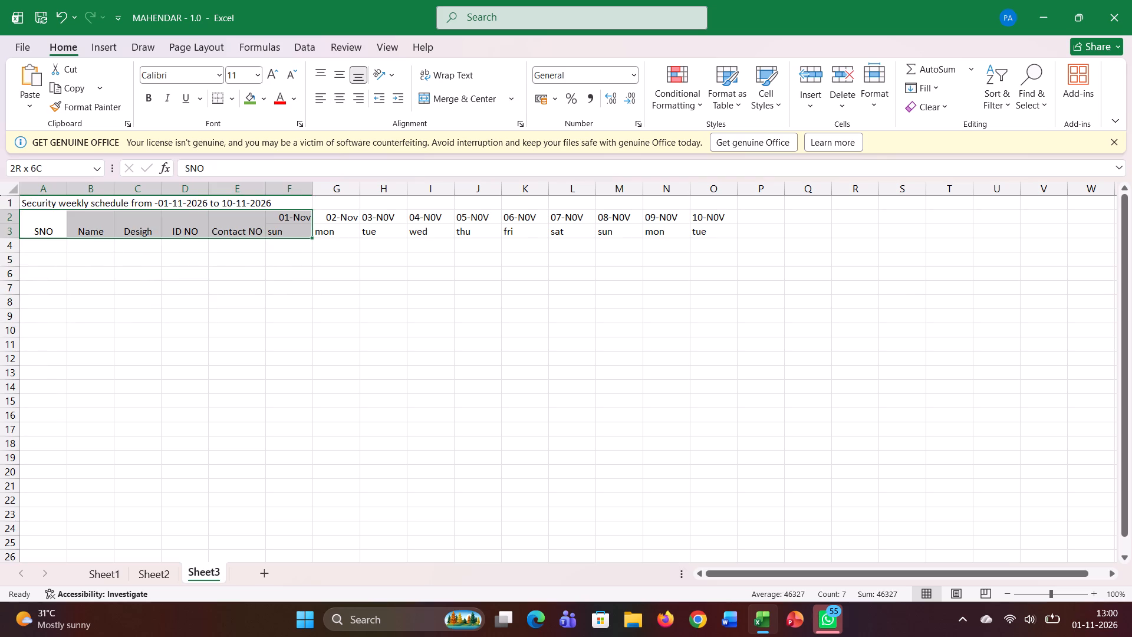
pyautogui.moveTo(278, 232); pyautogui.dragTo(530, 232)
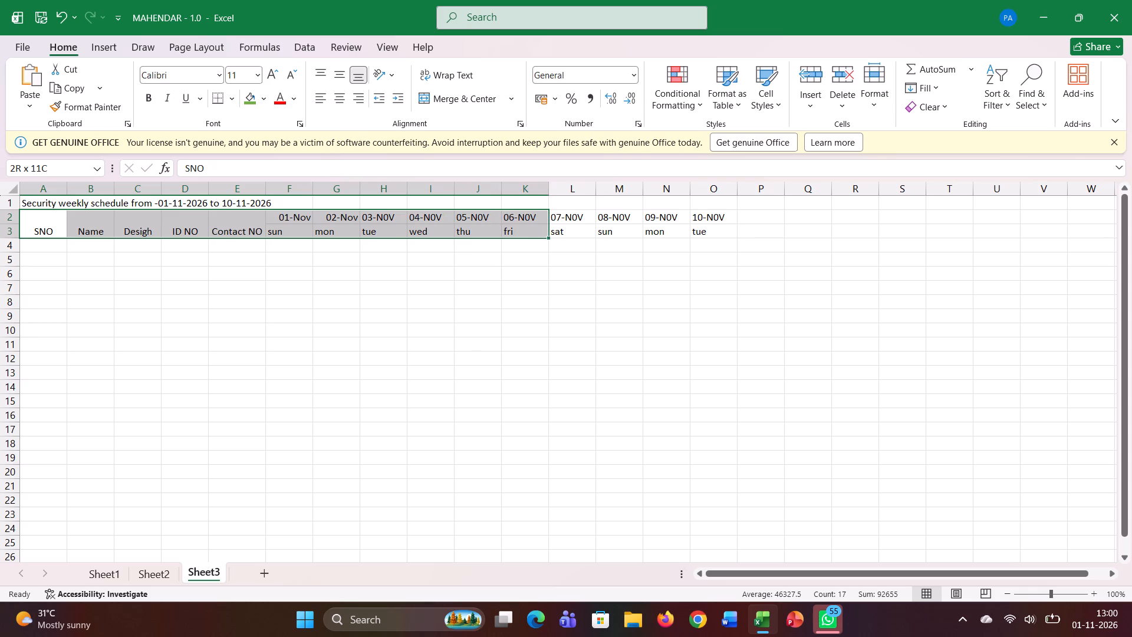
pyautogui.moveTo(530, 232); pyautogui.dragTo(723, 232)
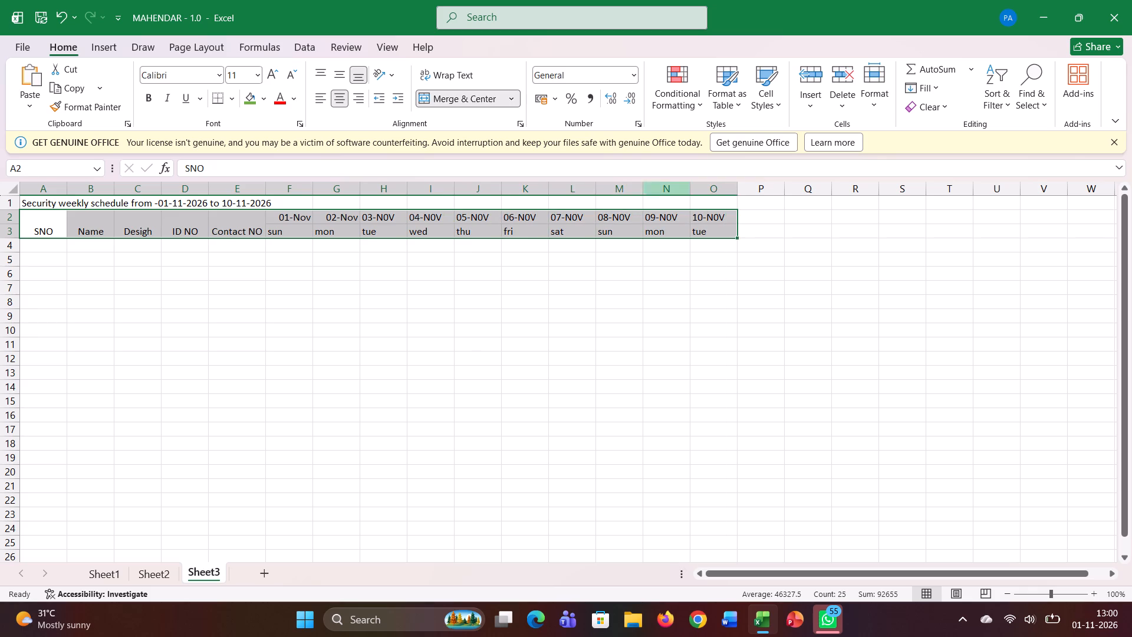
pyautogui.click(343, 106)
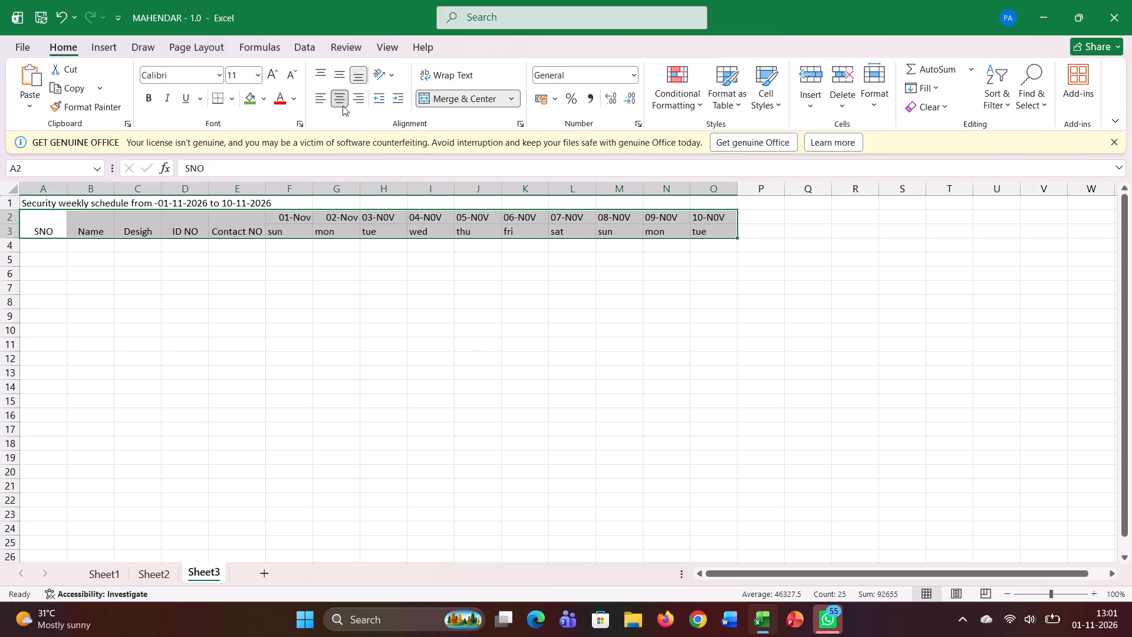
pyautogui.click(354, 104)
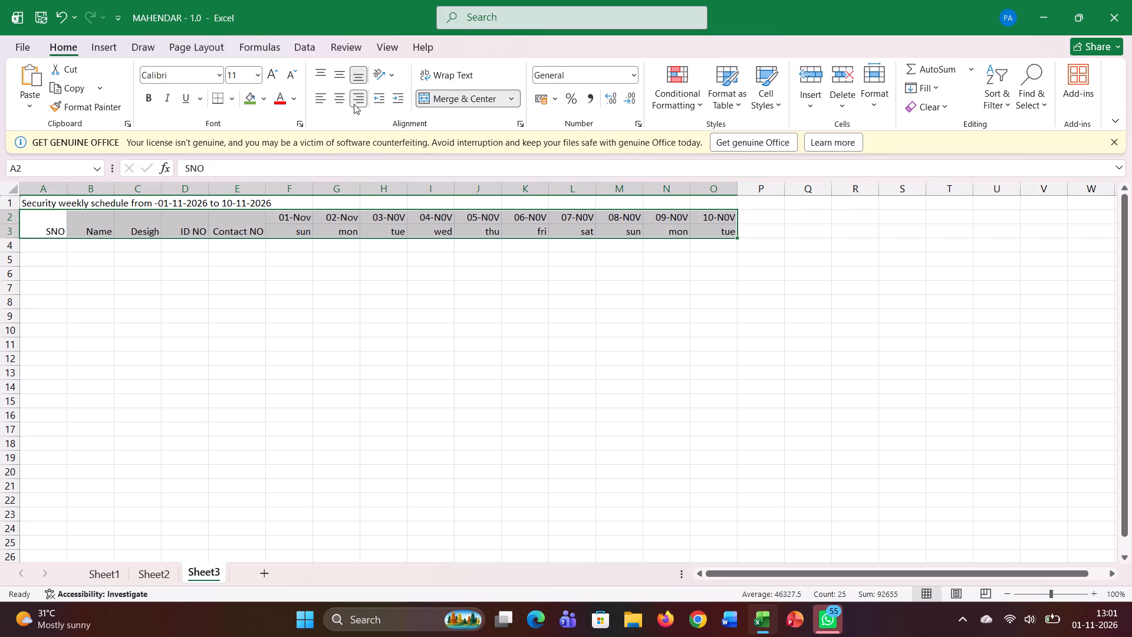
pyautogui.click(339, 102)
# Fill the heading rows A2:O3 with the lightest orange theme tint.
pyautogui.click(264, 98)
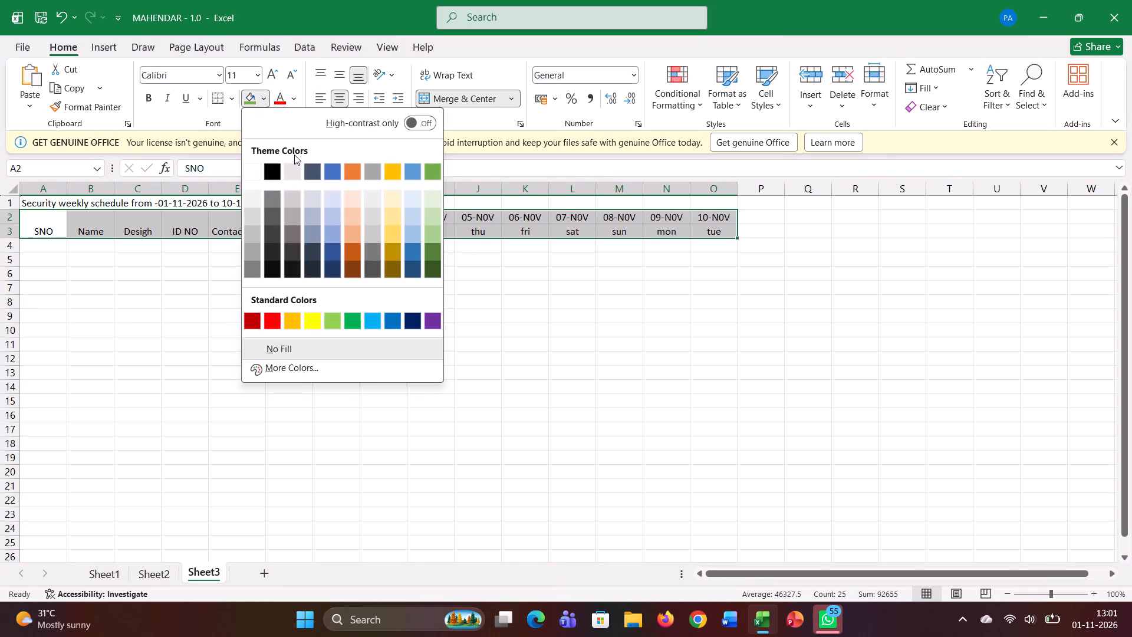
pyautogui.click(353, 193)
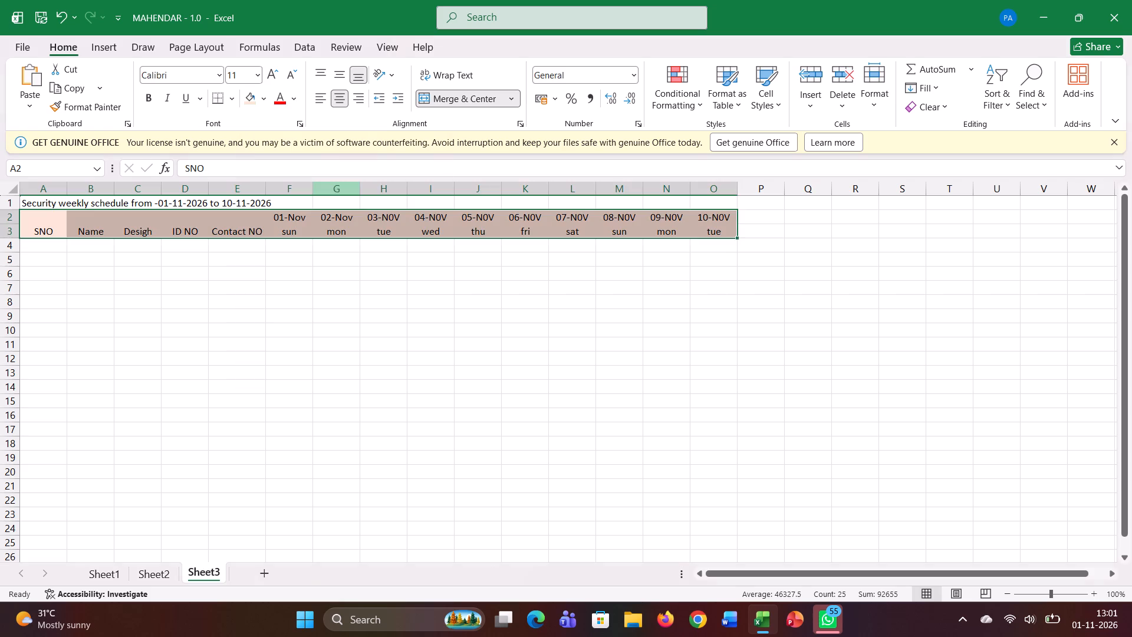
pyautogui.click(356, 386)
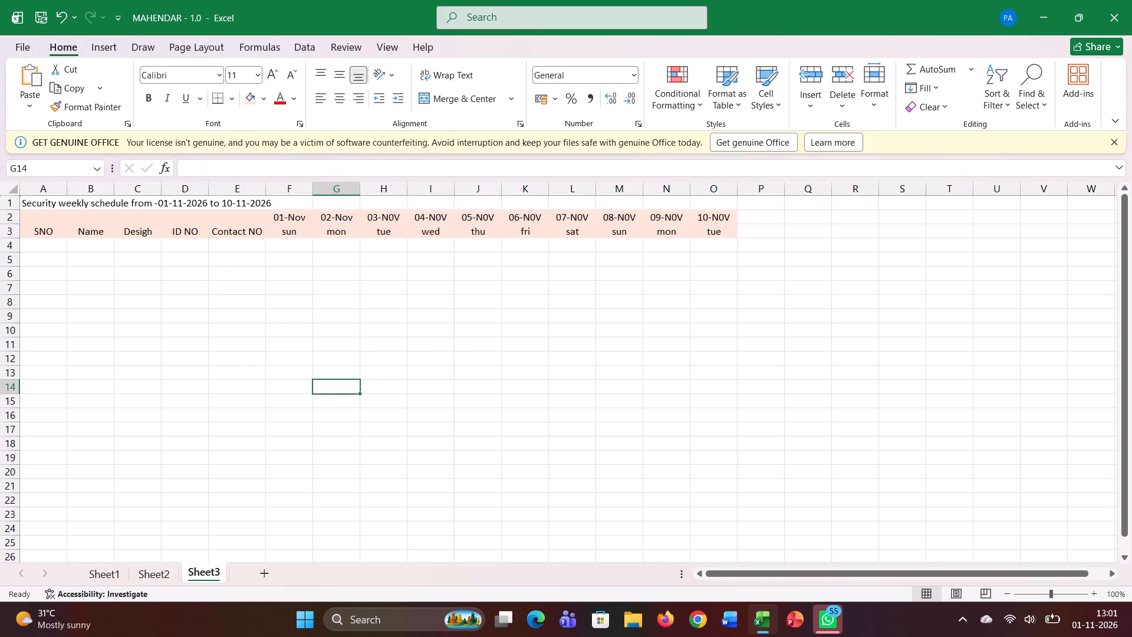
# Merge and center the schedule title in row 1 across A1:O1.
pyautogui.click(40, 200)
pyautogui.moveTo(60, 202); pyautogui.dragTo(182, 203)
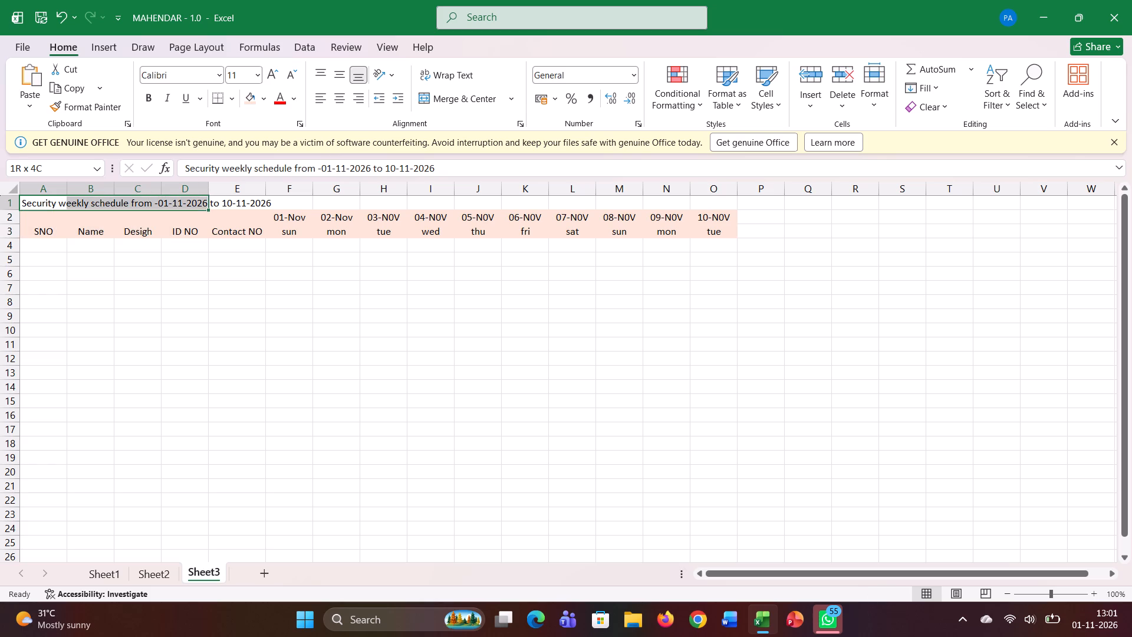
pyautogui.moveTo(182, 203); pyautogui.dragTo(278, 205)
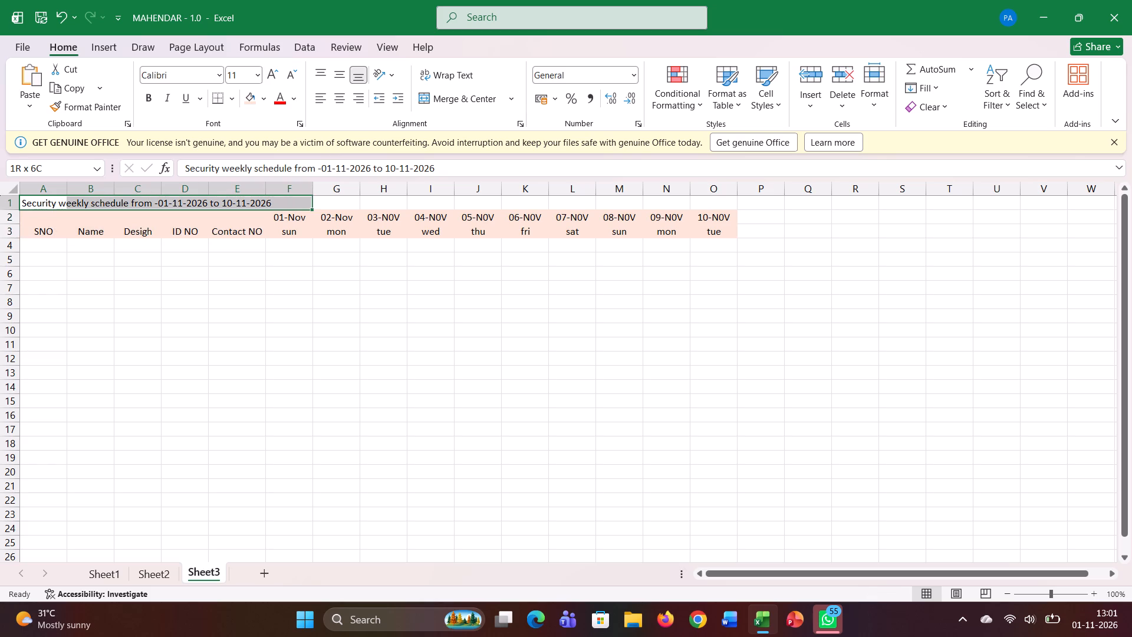
pyautogui.moveTo(278, 205); pyautogui.dragTo(456, 203)
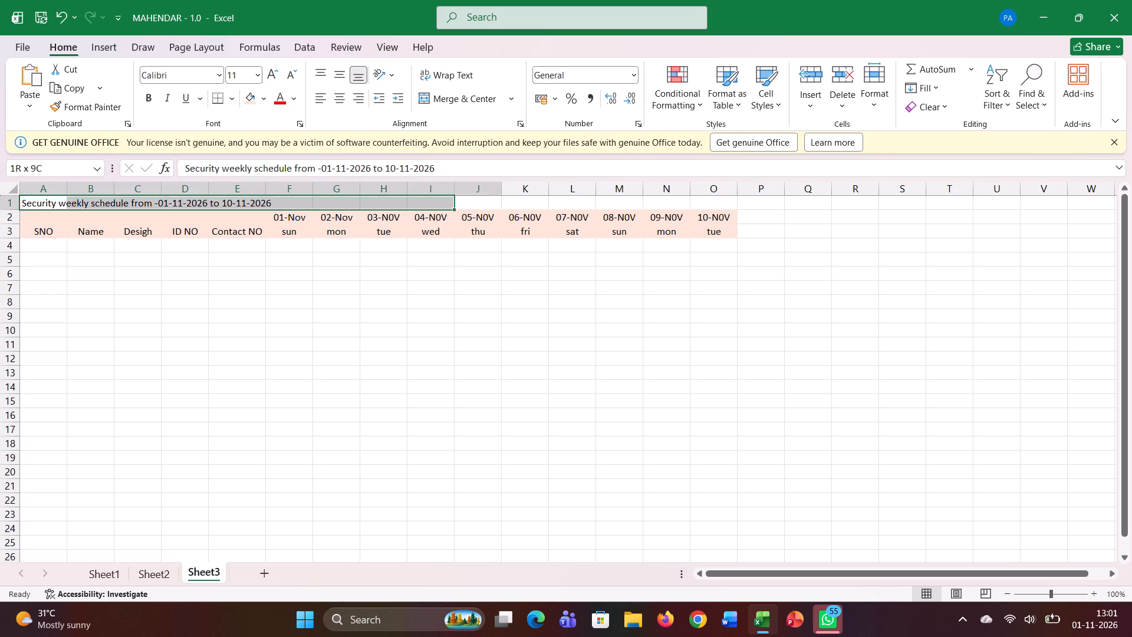
pyautogui.moveTo(456, 203); pyautogui.dragTo(705, 203)
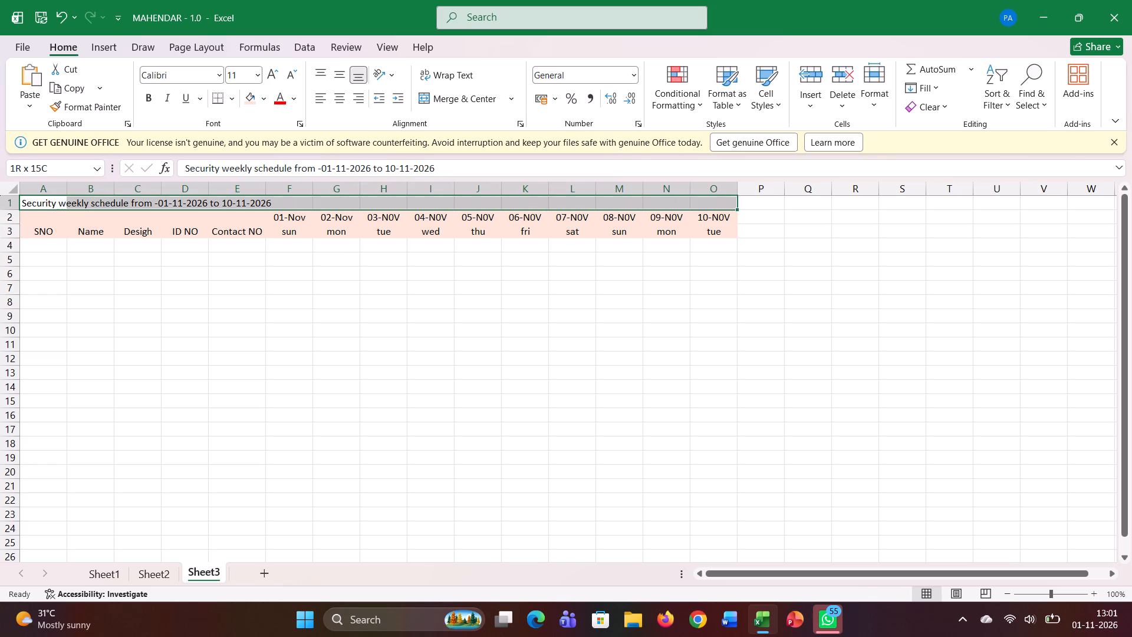
pyautogui.moveTo(705, 203); pyautogui.dragTo(720, 203)
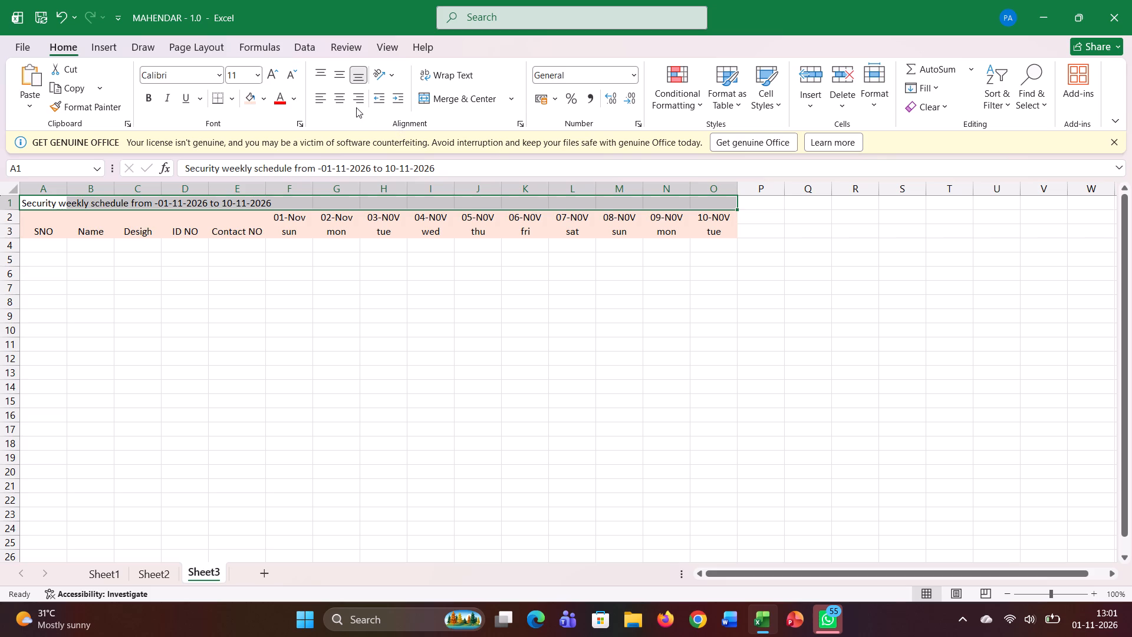
pyautogui.click(343, 107)
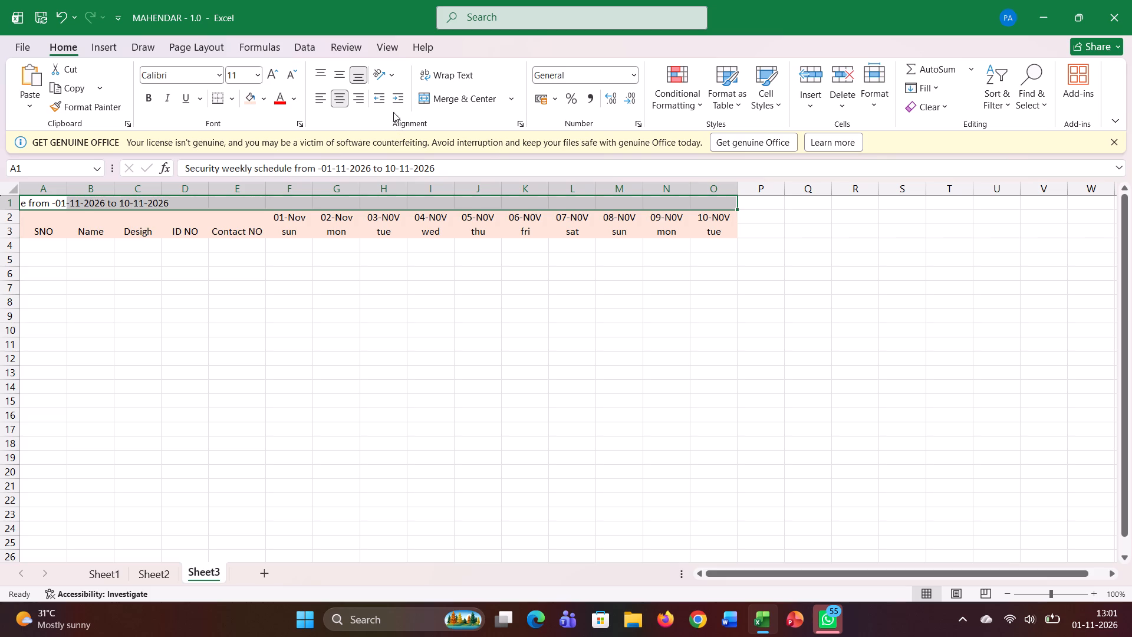
pyautogui.click(451, 102)
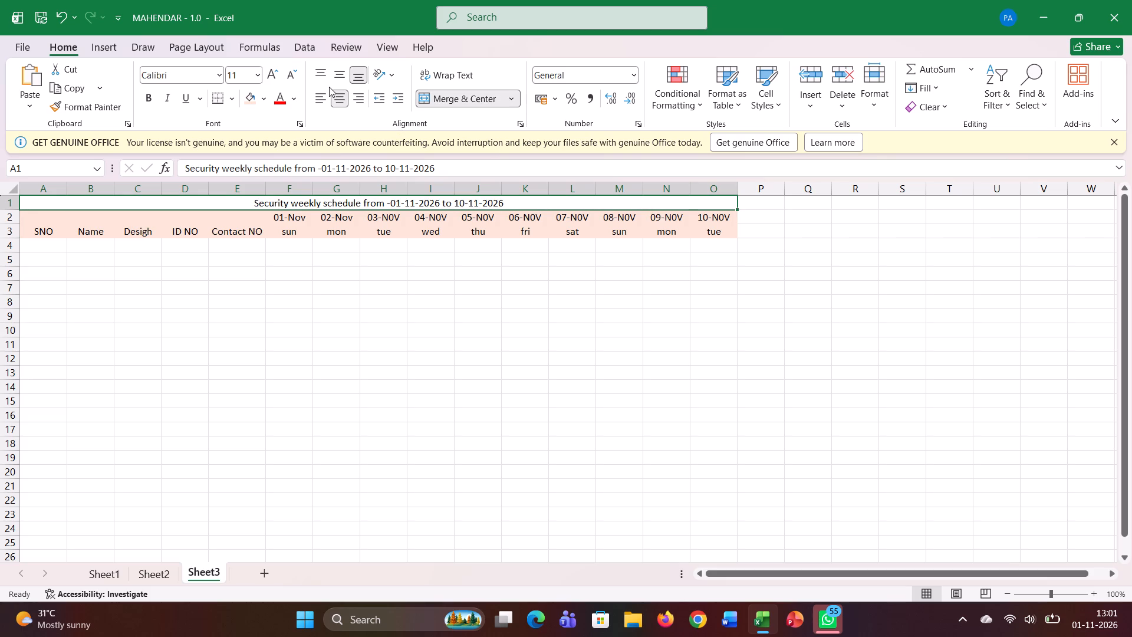
# Fill the merged title row with the second-lightest green theme tint.
pyautogui.click(266, 102)
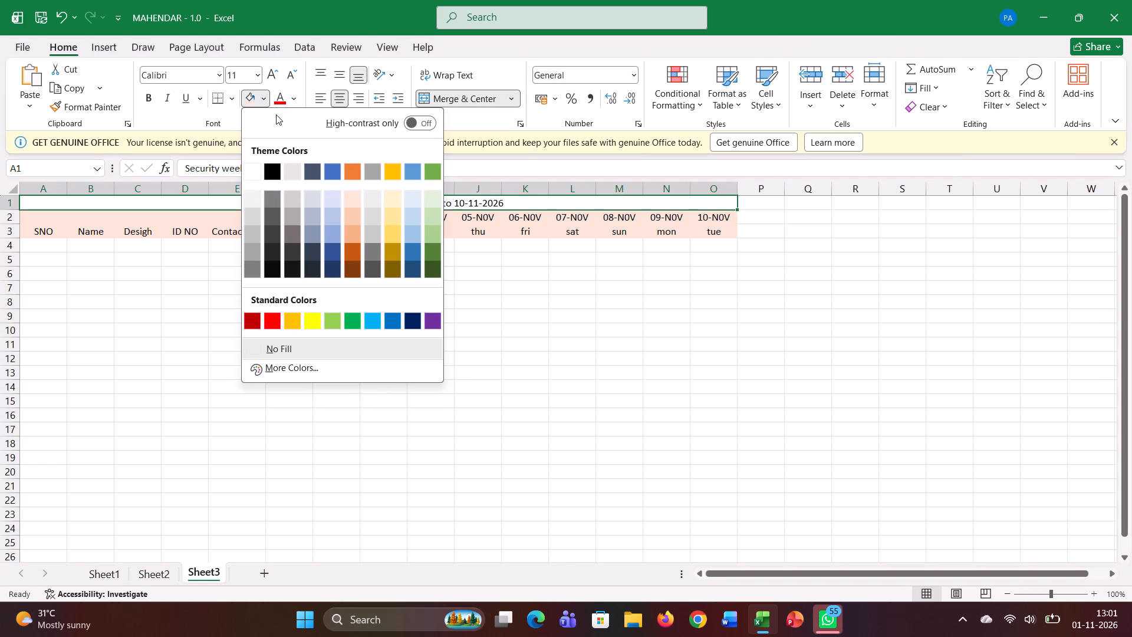
pyautogui.click(435, 214)
pyautogui.click(505, 362)
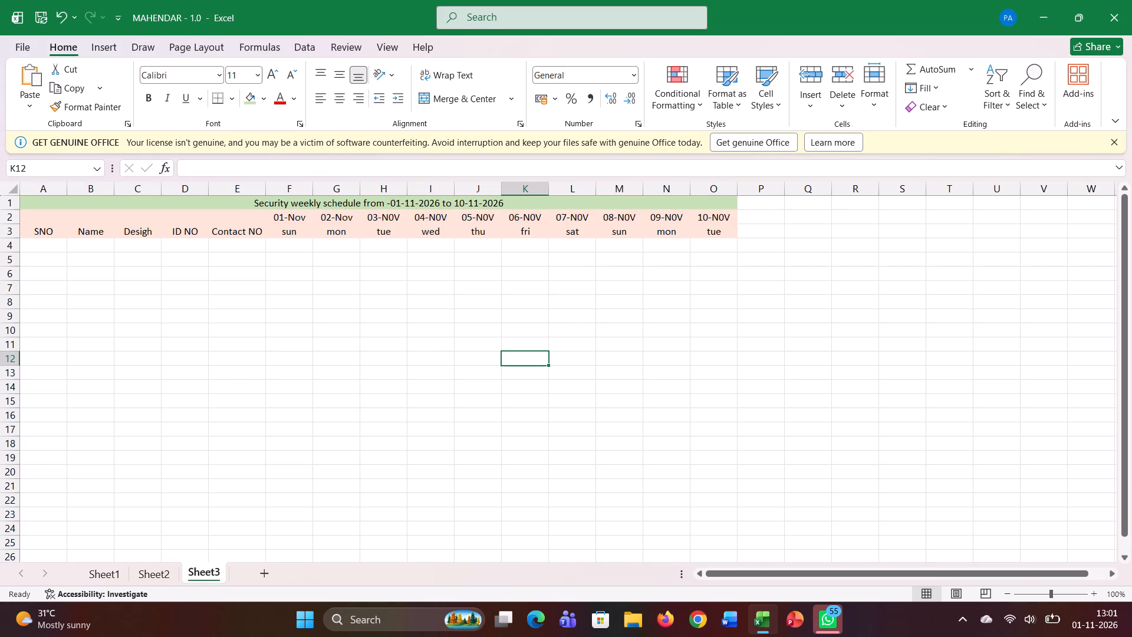
# Set the font size of the empty cell K12 to 12.
pyautogui.click(257, 77)
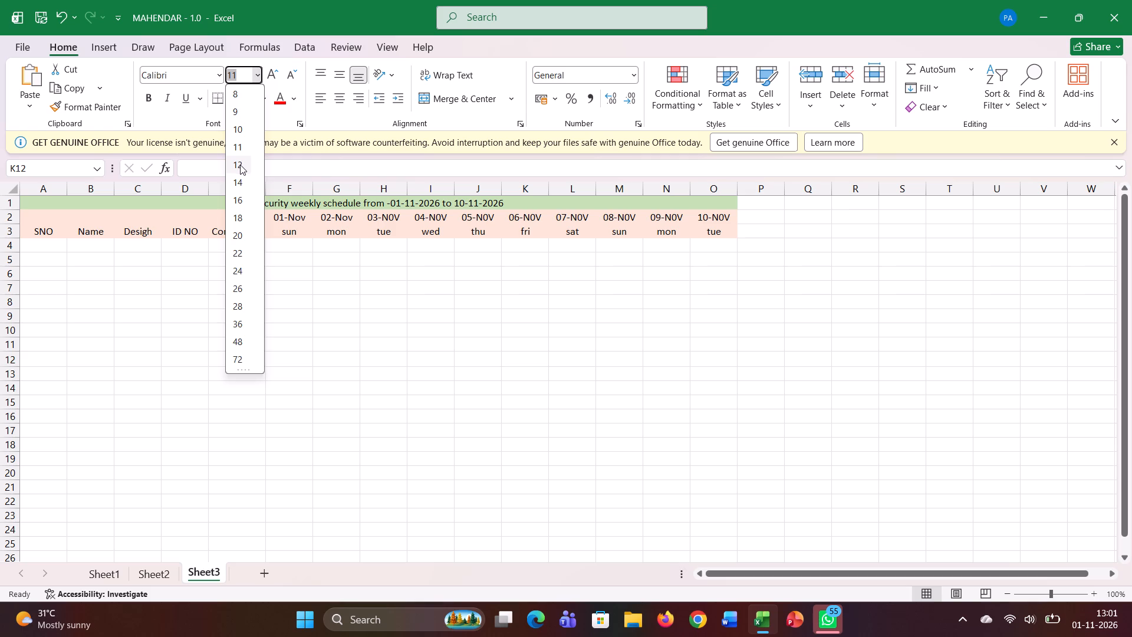
pyautogui.click(240, 165)
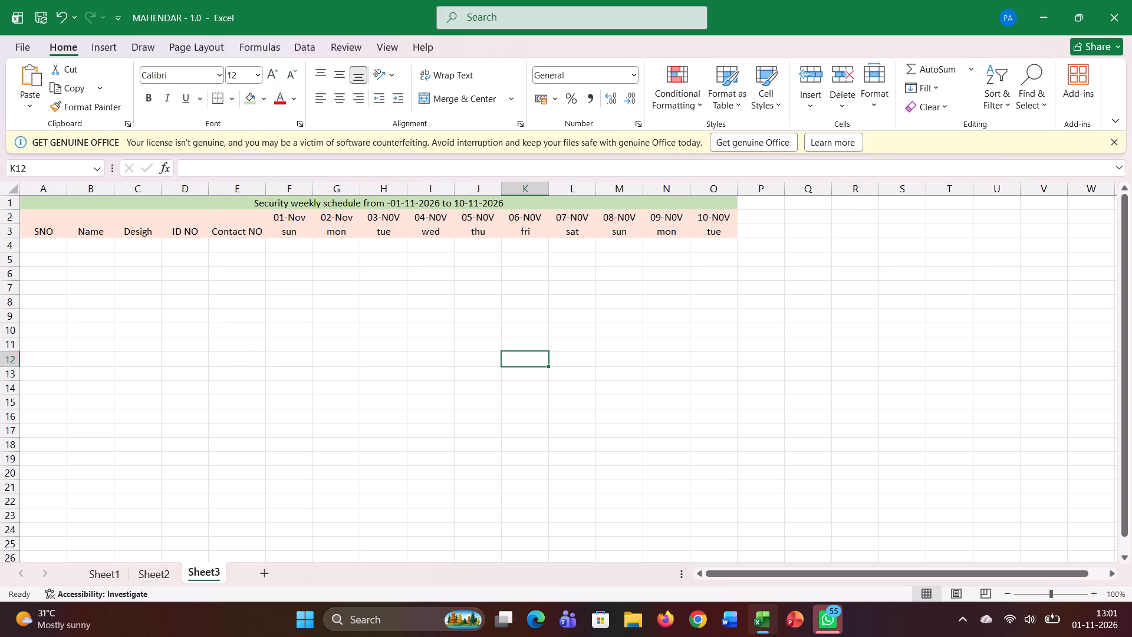
pyautogui.click(226, 314)
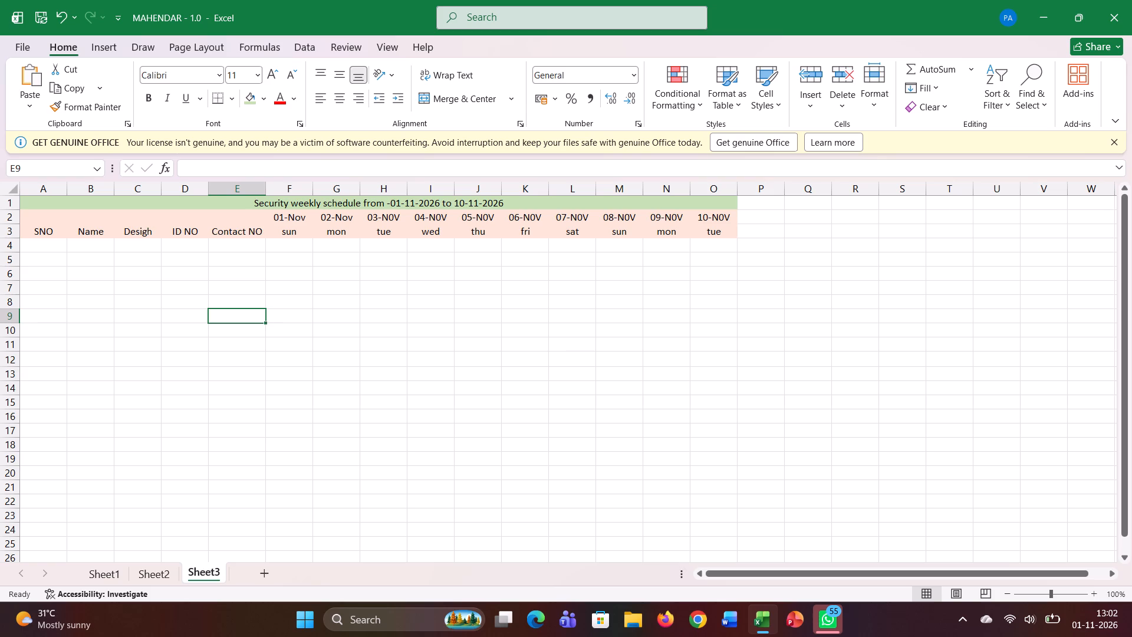
# Apply all borders to the heading rows A2:O3.
pyautogui.click(32, 215)
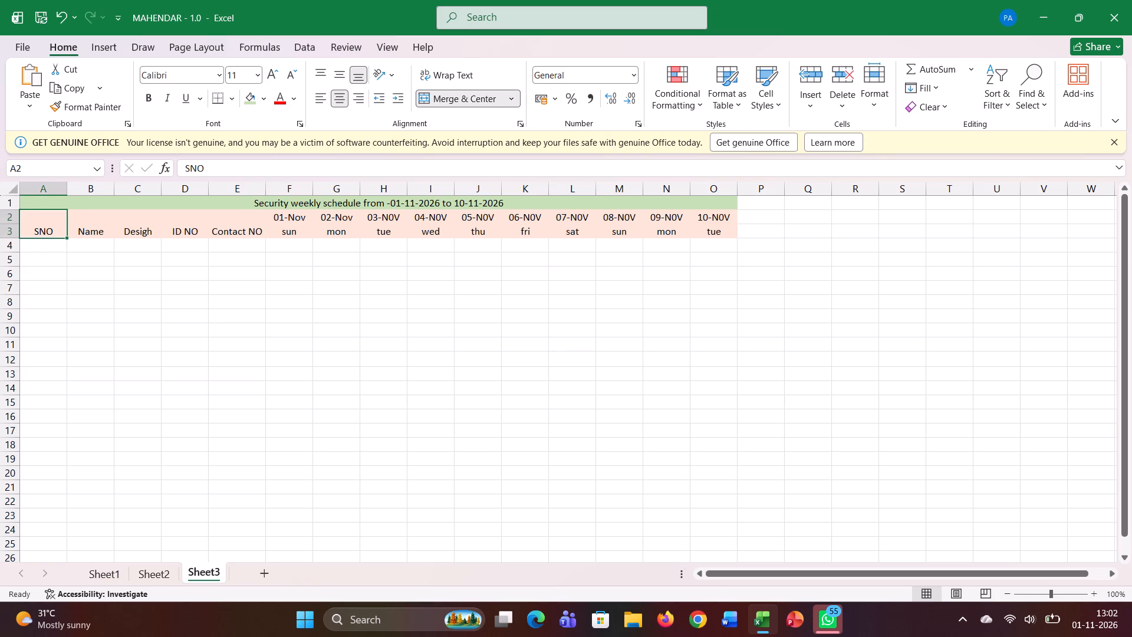
pyautogui.moveTo(64, 231); pyautogui.dragTo(315, 230)
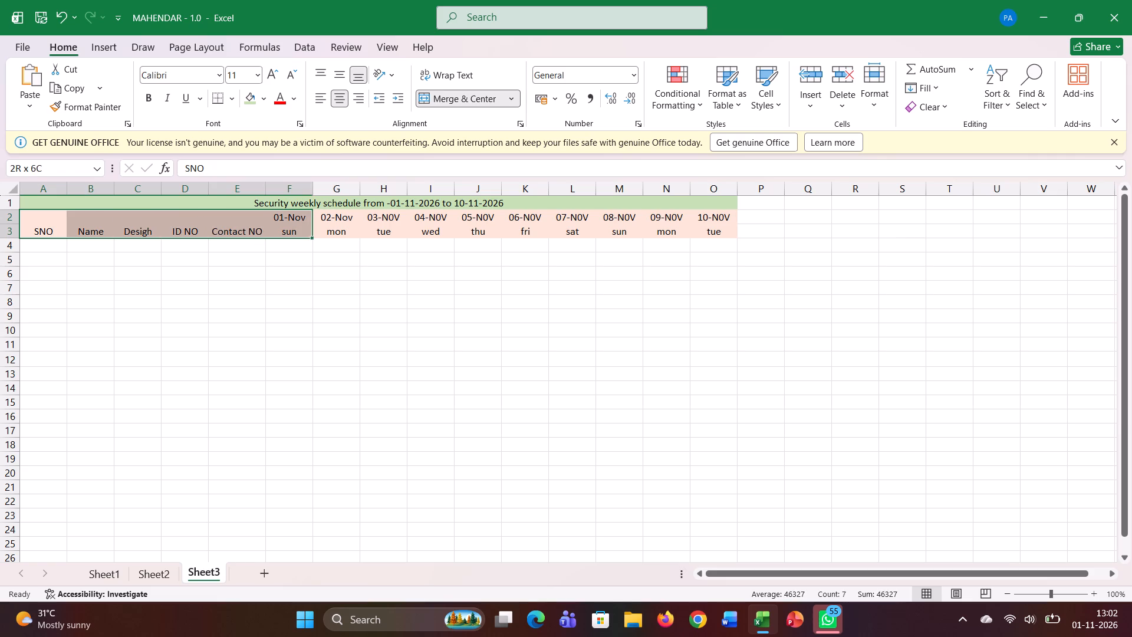
pyautogui.moveTo(315, 230); pyautogui.dragTo(607, 221)
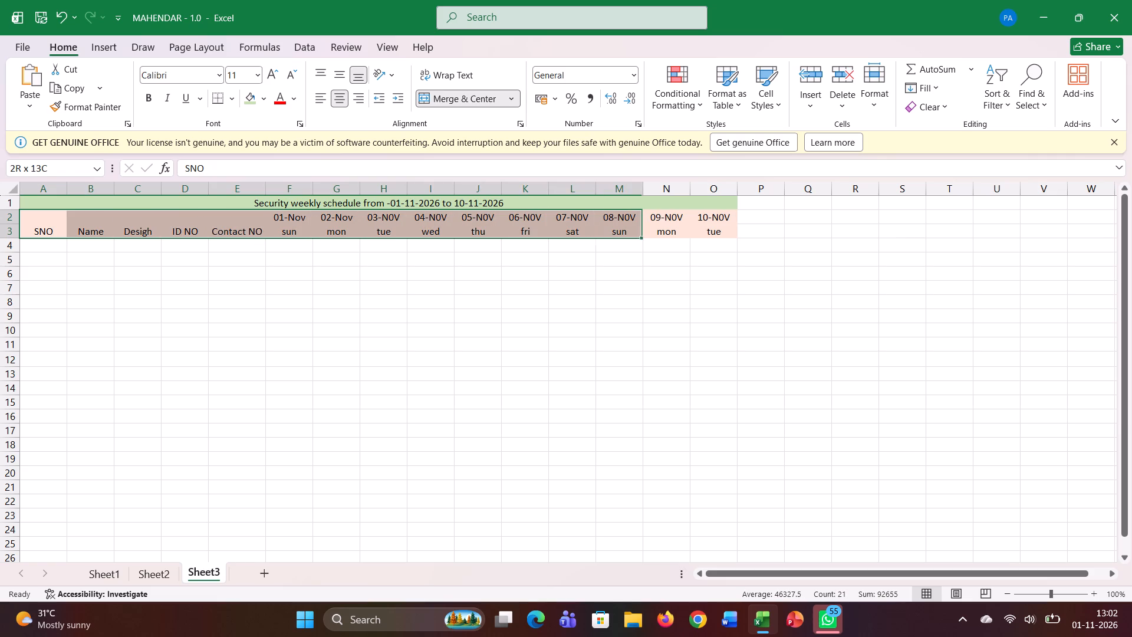
pyautogui.moveTo(607, 221); pyautogui.dragTo(719, 219)
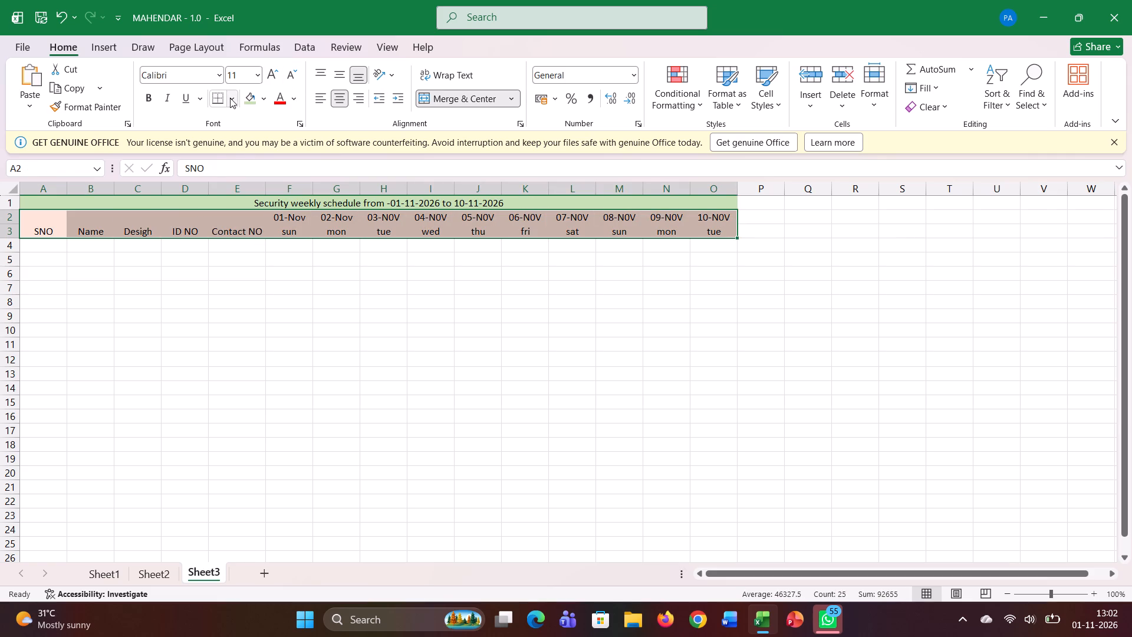
pyautogui.click(230, 98)
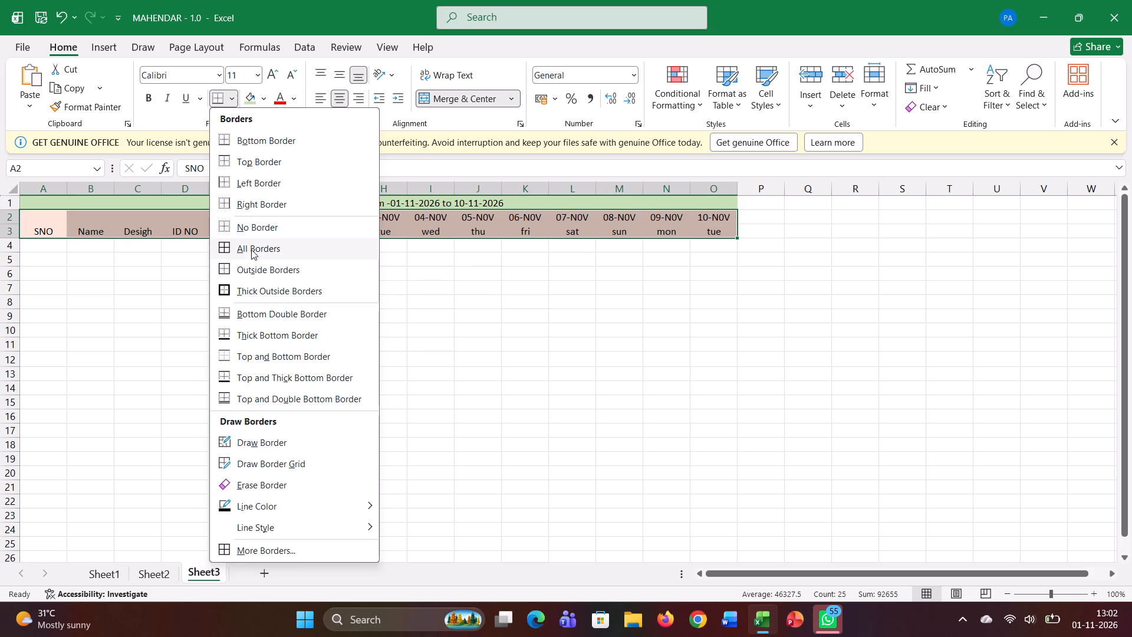
pyautogui.click(251, 249)
pyautogui.click(255, 331)
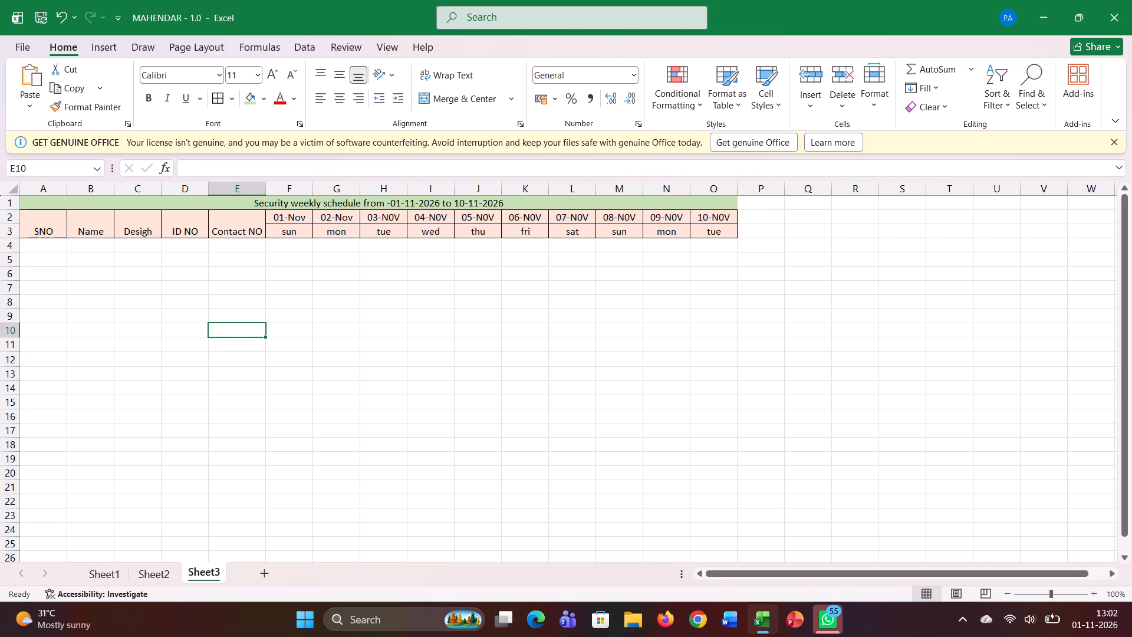
# Merge and center the empty cells A4:O4 below the headings.
pyautogui.click(45, 247)
pyautogui.moveTo(57, 245); pyautogui.dragTo(361, 254)
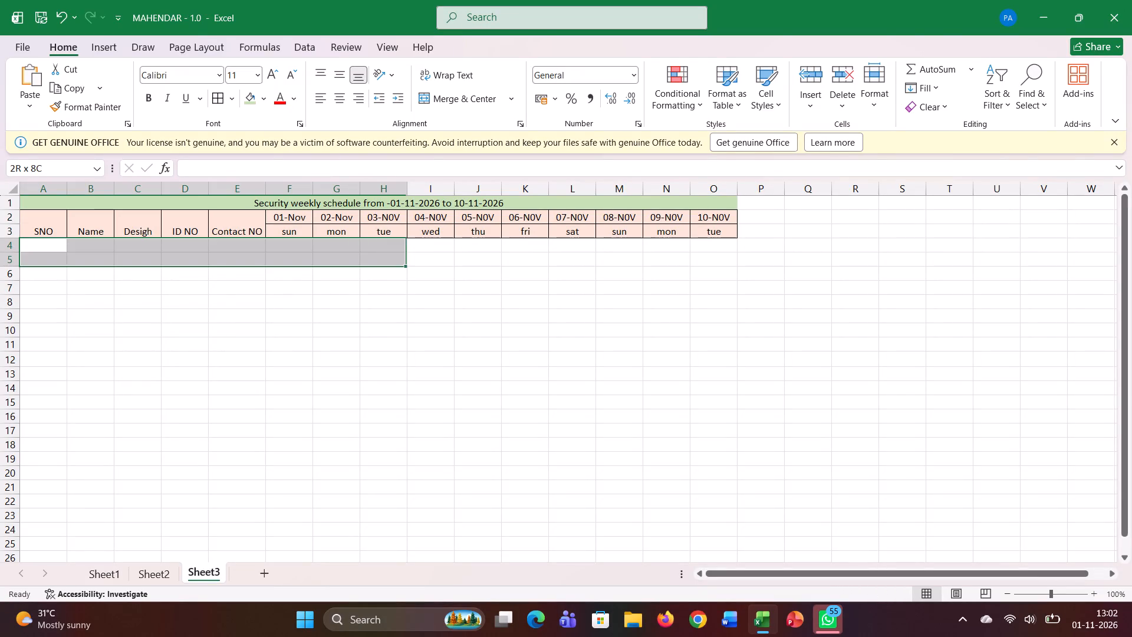
pyautogui.moveTo(361, 254); pyautogui.dragTo(576, 245)
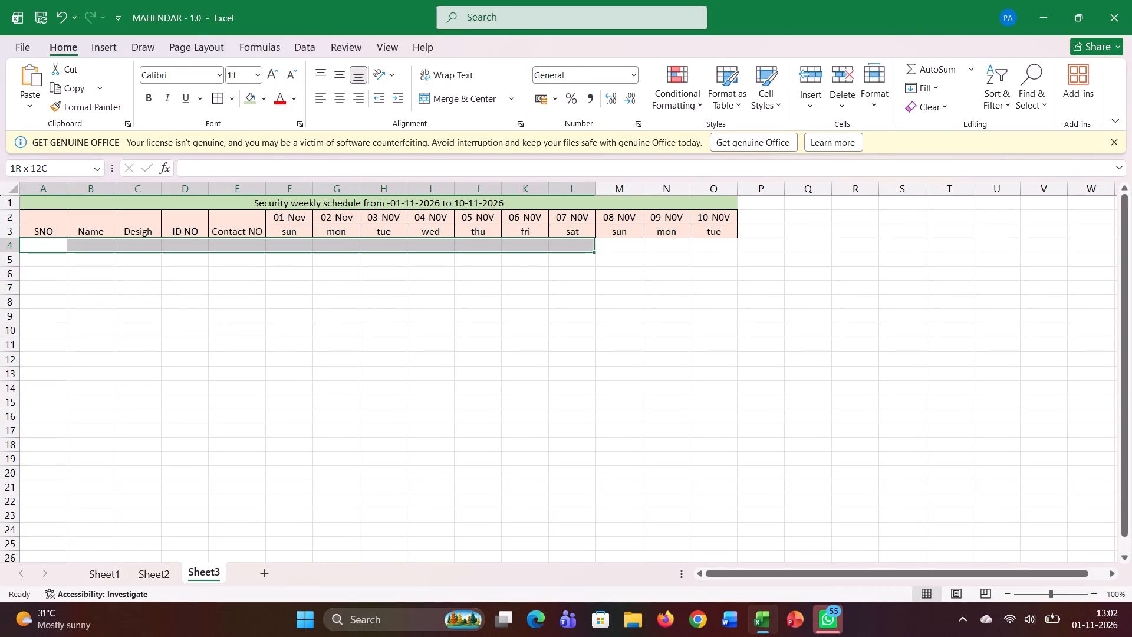
pyautogui.moveTo(576, 245); pyautogui.dragTo(721, 245)
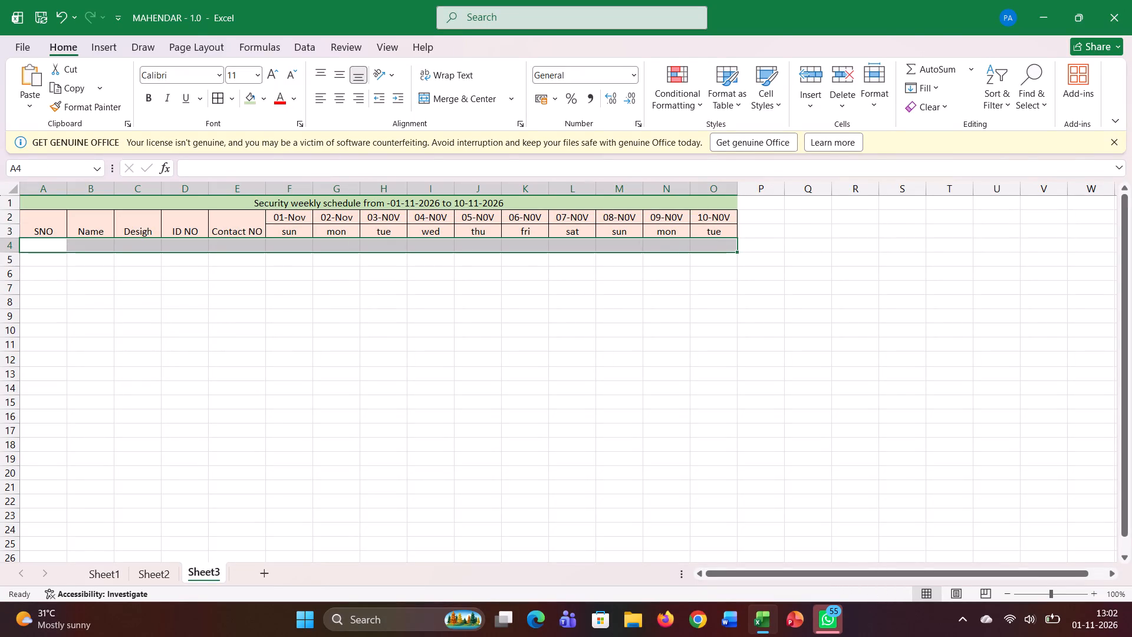
pyautogui.click(466, 104)
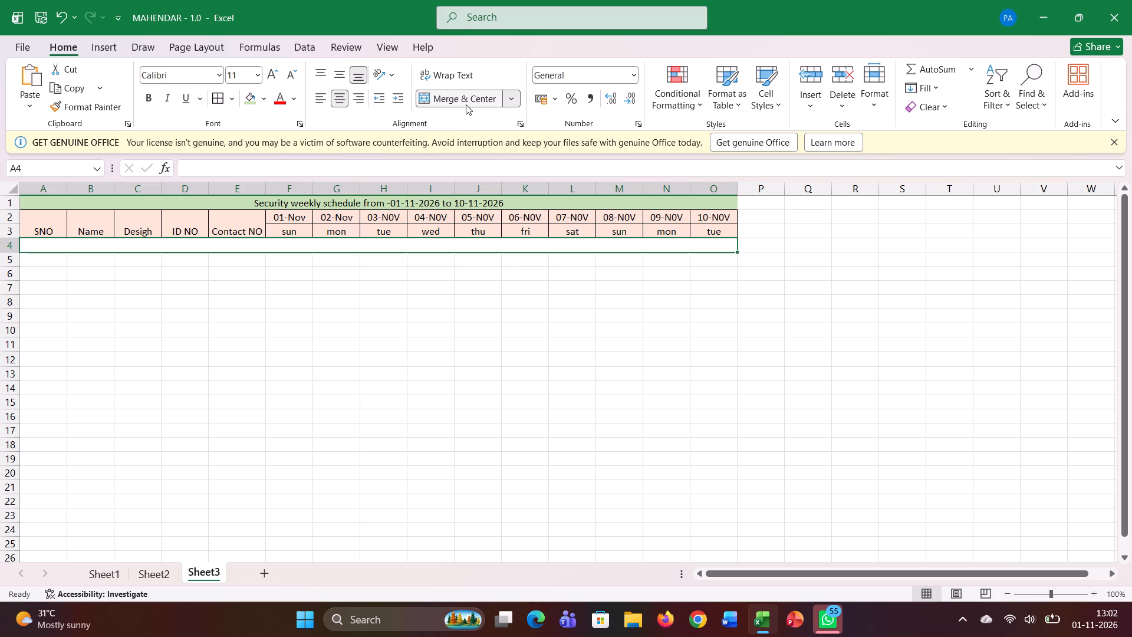
# Apply all borders to the merged row A4:O4.
pyautogui.click(236, 100)
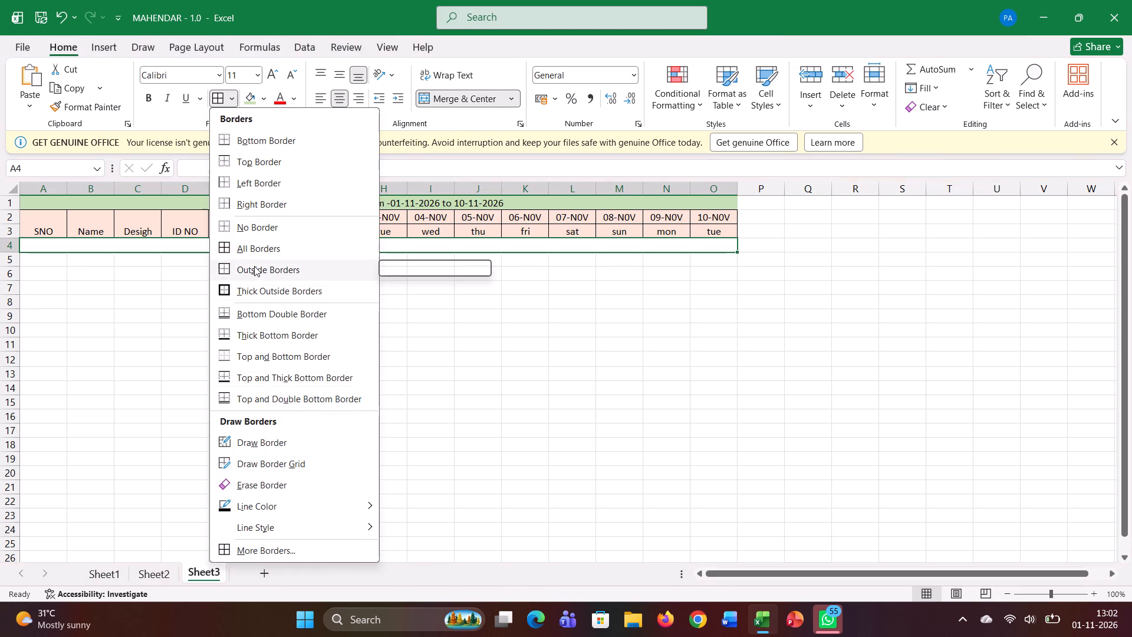
pyautogui.click(254, 247)
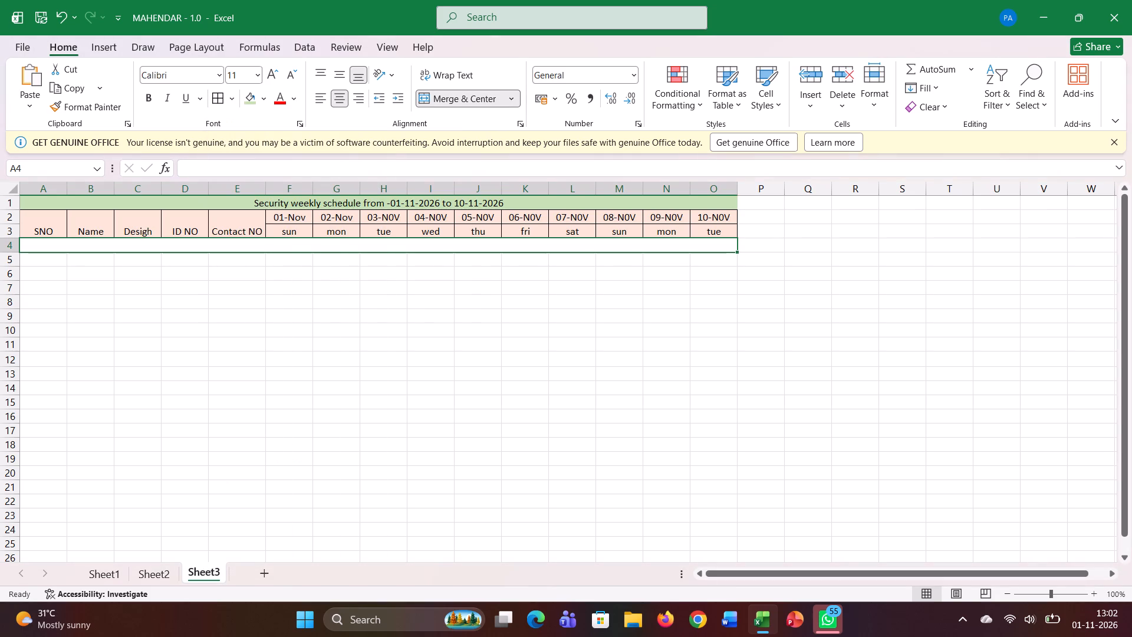
pyautogui.click(265, 310)
# Fill the merged row A4:O4 with the lightest gold theme tint.
pyautogui.click(243, 249)
pyautogui.click(265, 99)
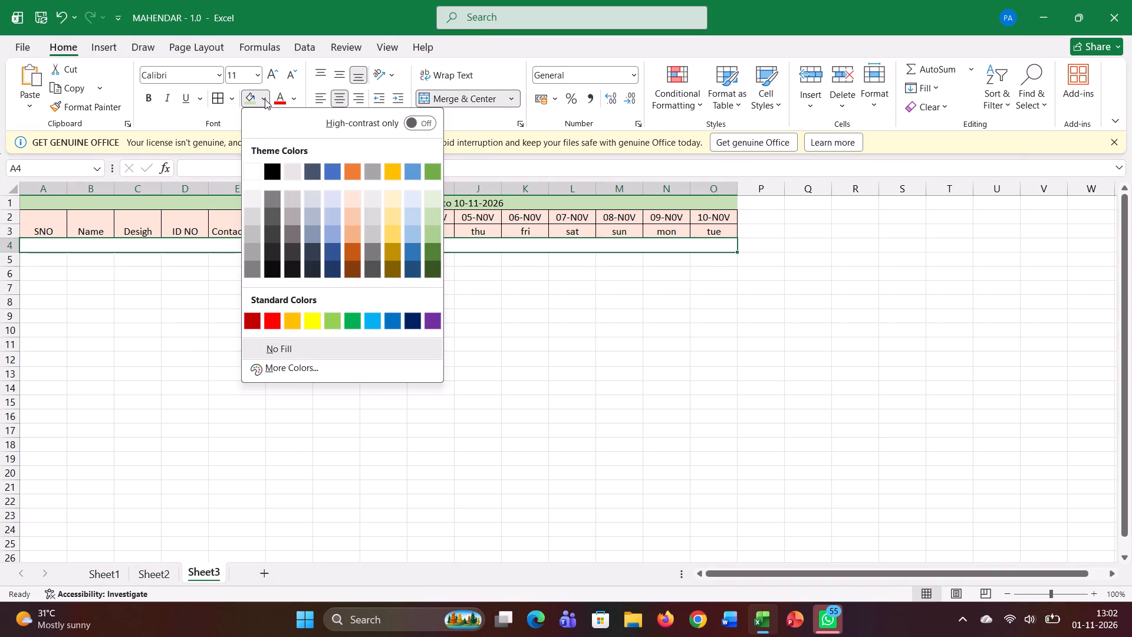
pyautogui.click(394, 196)
pyautogui.click(400, 351)
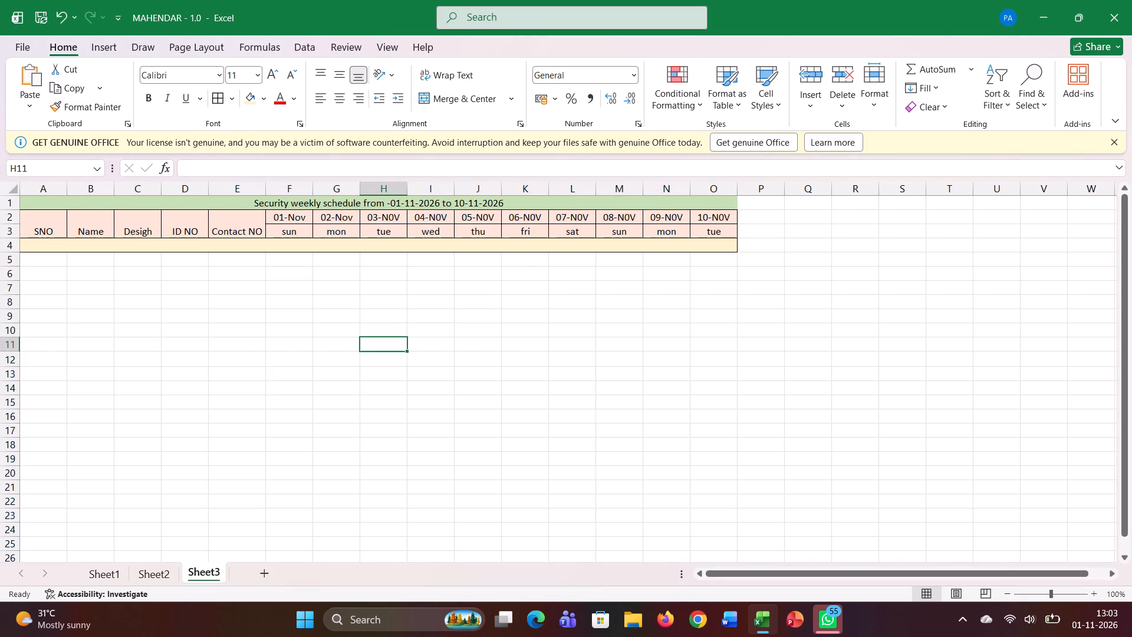
# Enter serial number 1 in cell A5 under the SNO heading.
pyautogui.click(41, 263)
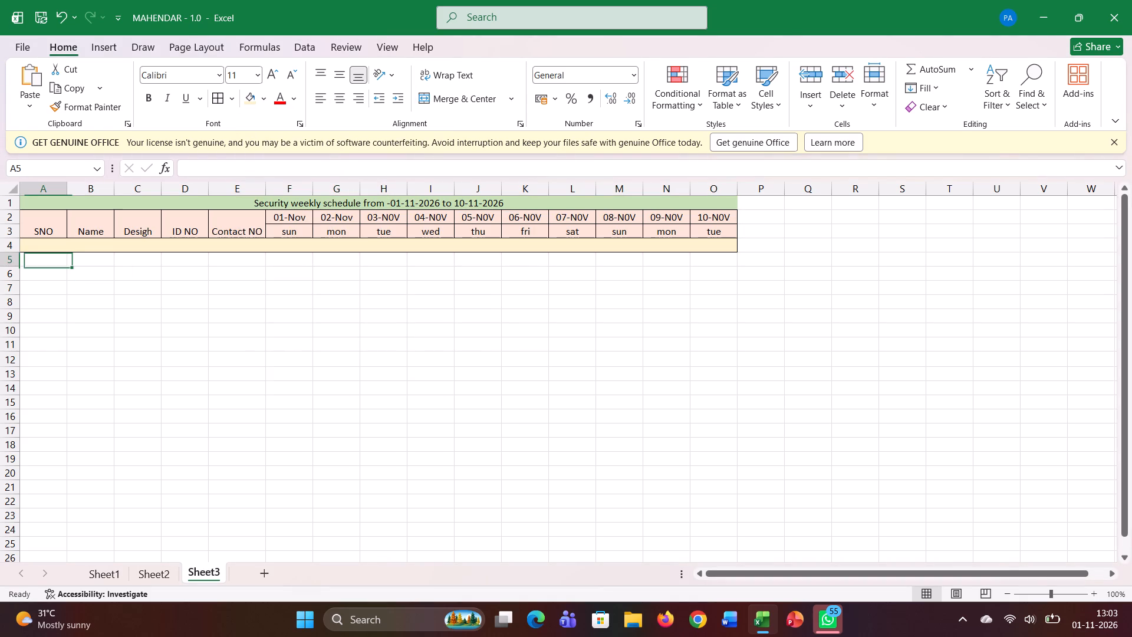
pyautogui.press('1')
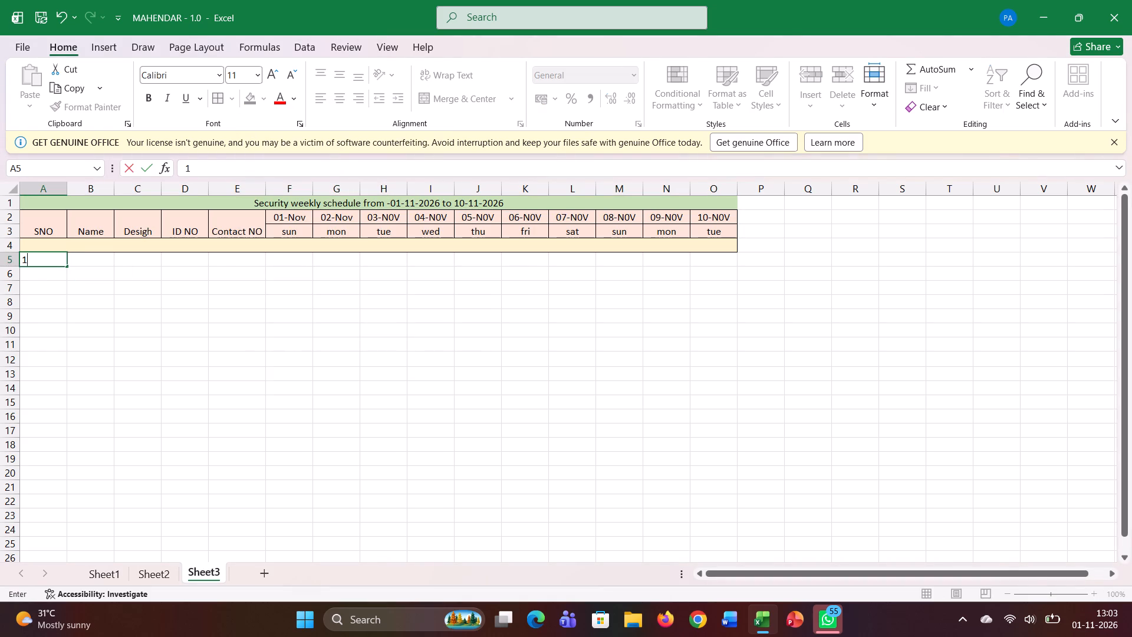
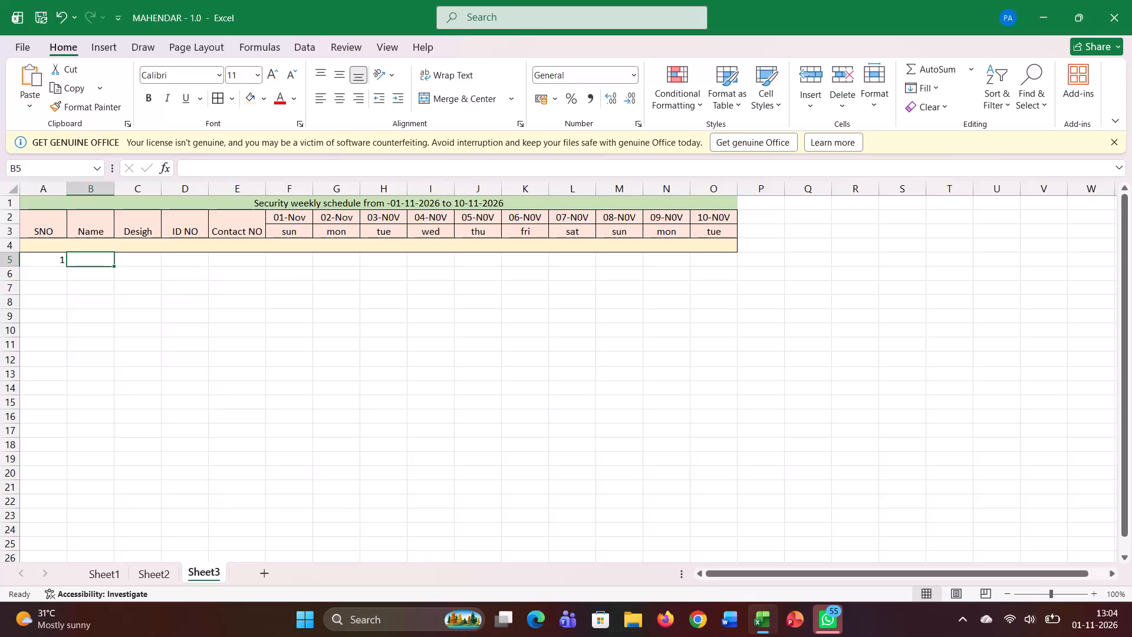
# Fill in the first roster row with the name Mahendar in B5 and the designation I/C in C5.
pyautogui.press('m')
pyautogui.write('ahendar')
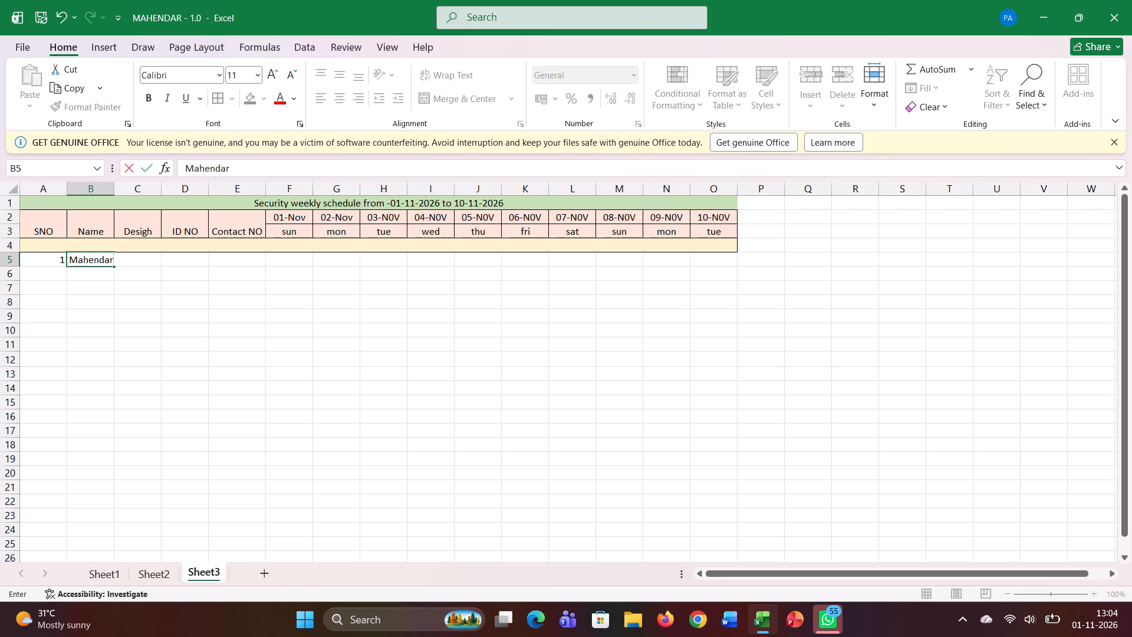
pyautogui.press('Right')
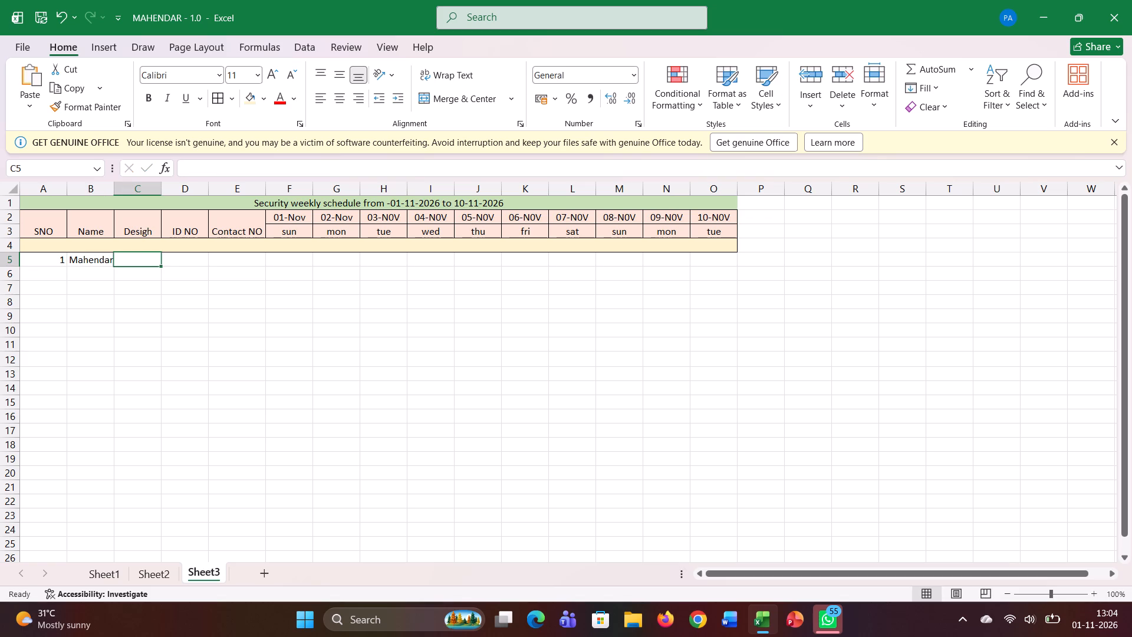
pyautogui.press('i')
pyautogui.press('/')
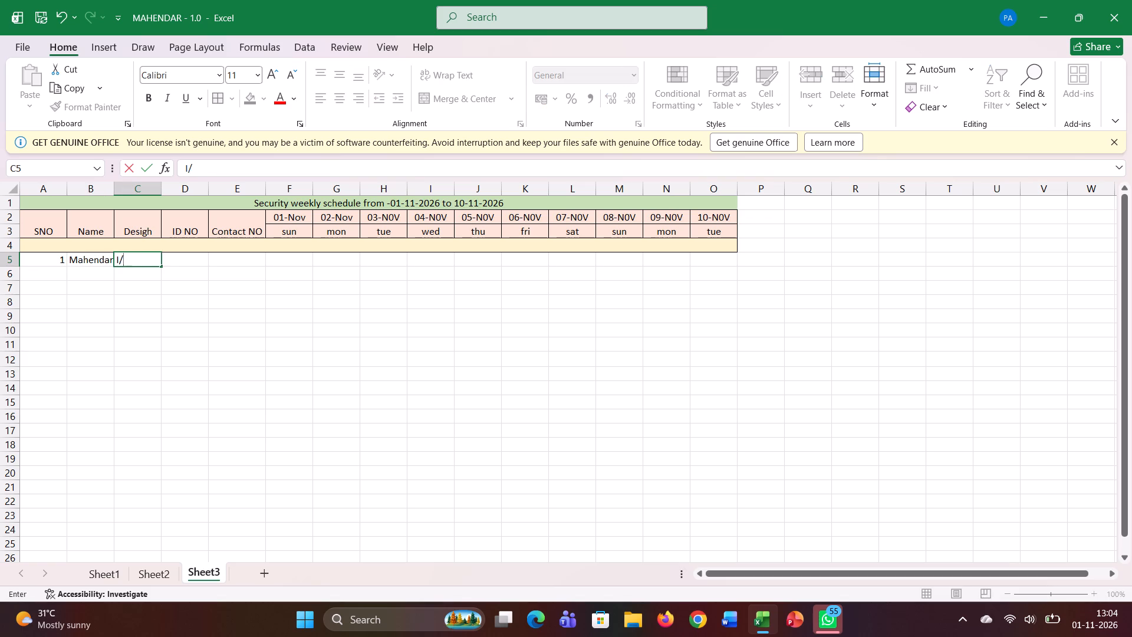
pyautogui.press('c')
pyautogui.press('Right')
# Enter the first staff member's ID number in cell D5 under the ID NO heading.
pyautogui.write('S')
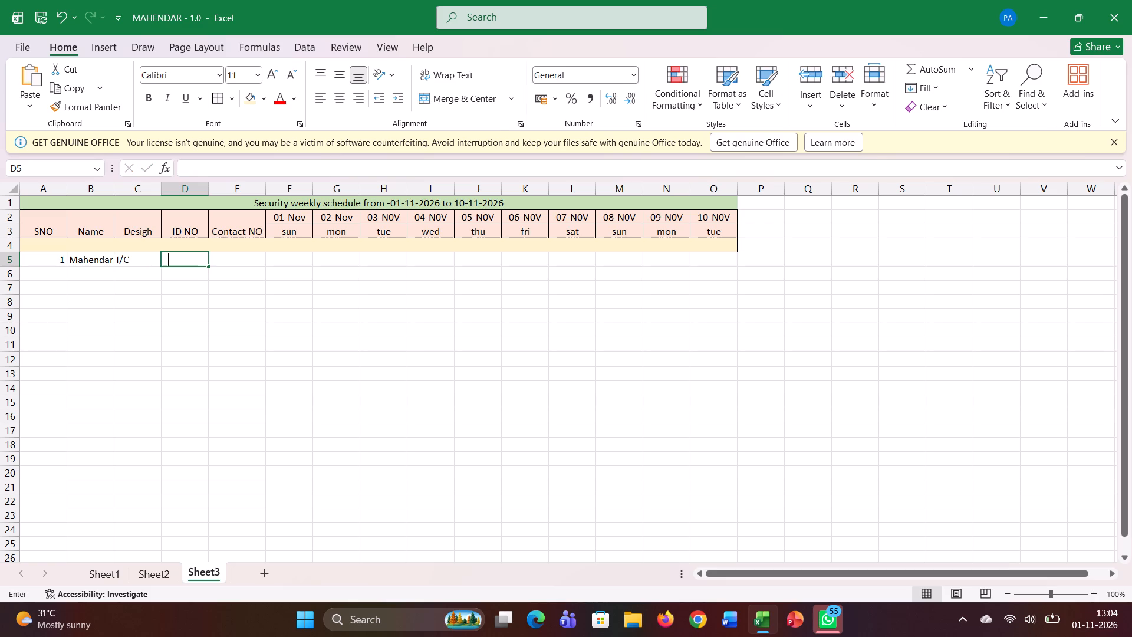
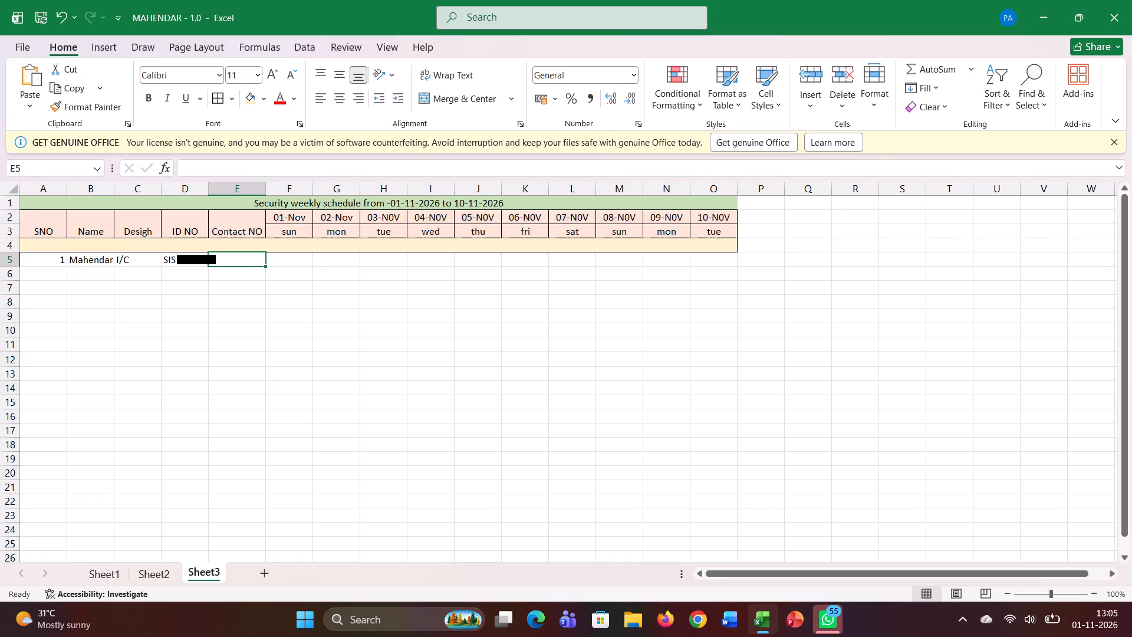
# Widen column D, the ID NO column, to about 9.89 (96 pixels) to fit the ID number.
pyautogui.click(288, 329)
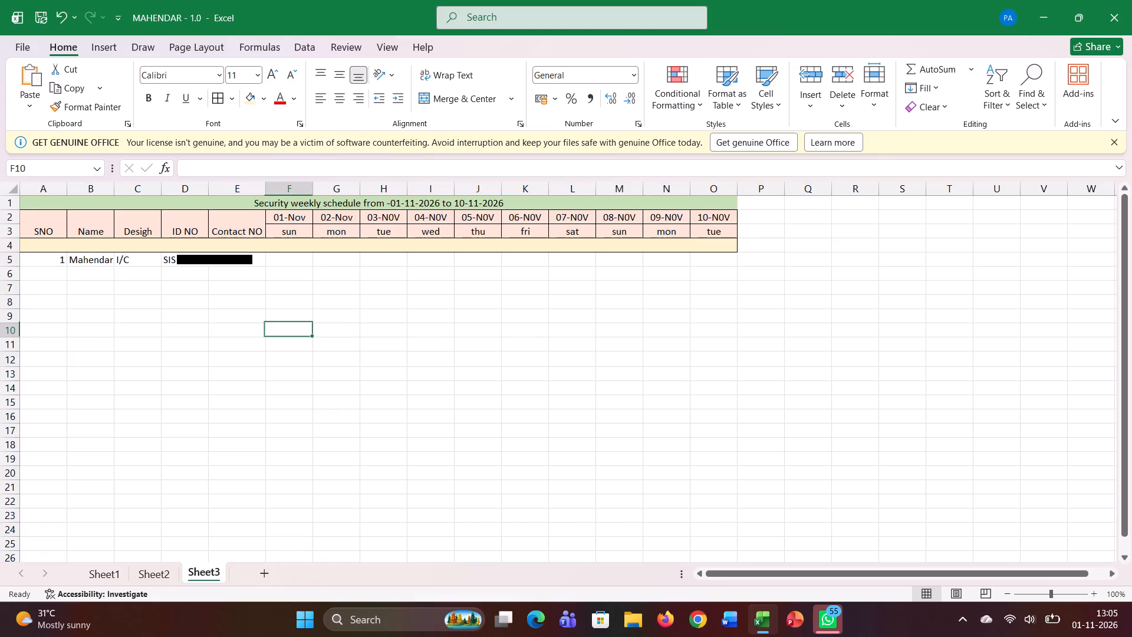
pyautogui.moveTo(208, 185); pyautogui.dragTo(217, 185)
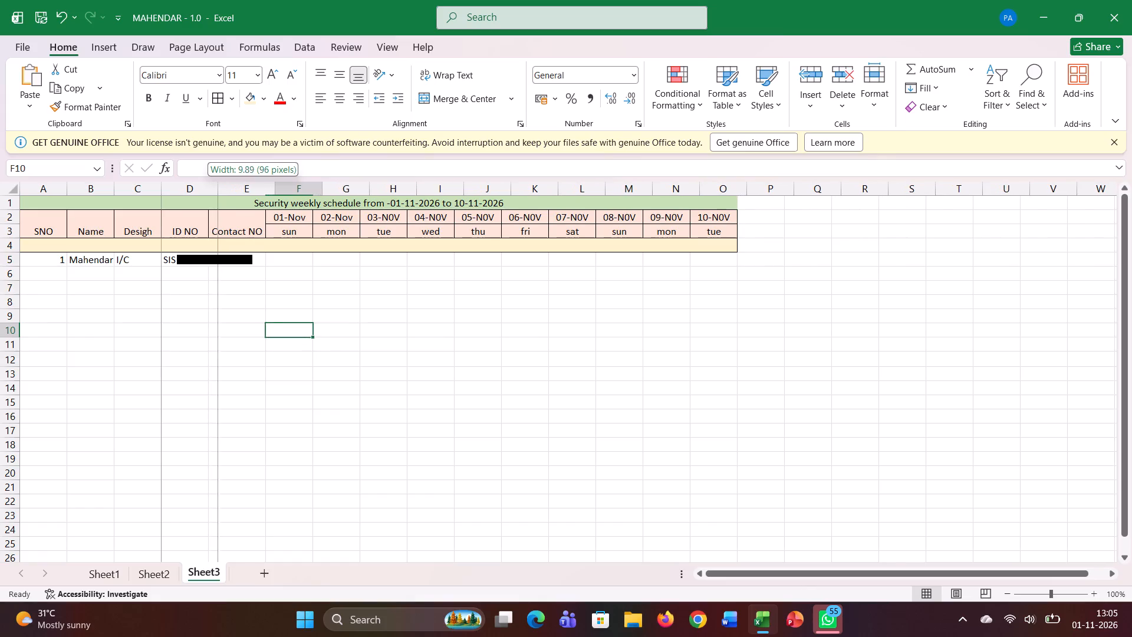
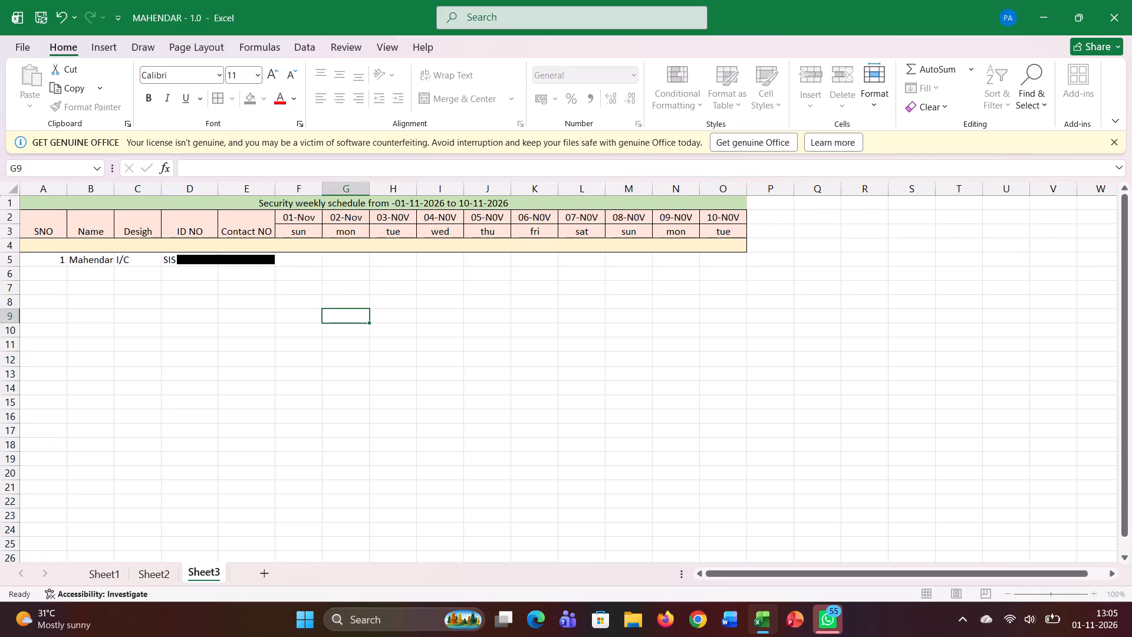
# Fill the row 5 shifts in F5:O5 with OFF for 01-Nov and 08-Nov and G for all the other dates.
pyautogui.click(291, 262)
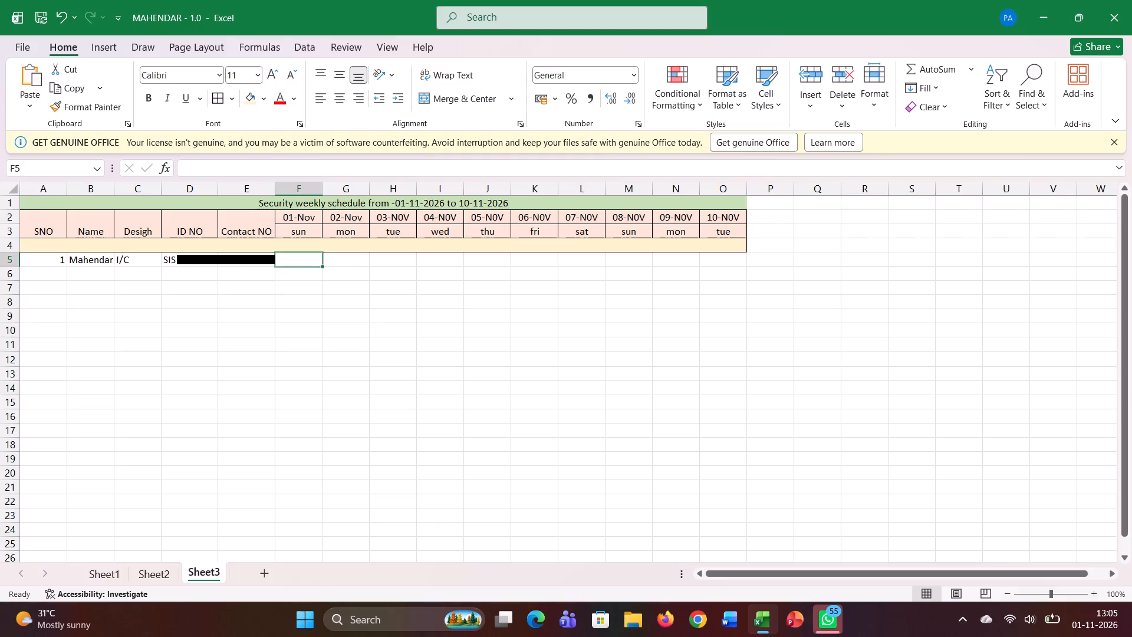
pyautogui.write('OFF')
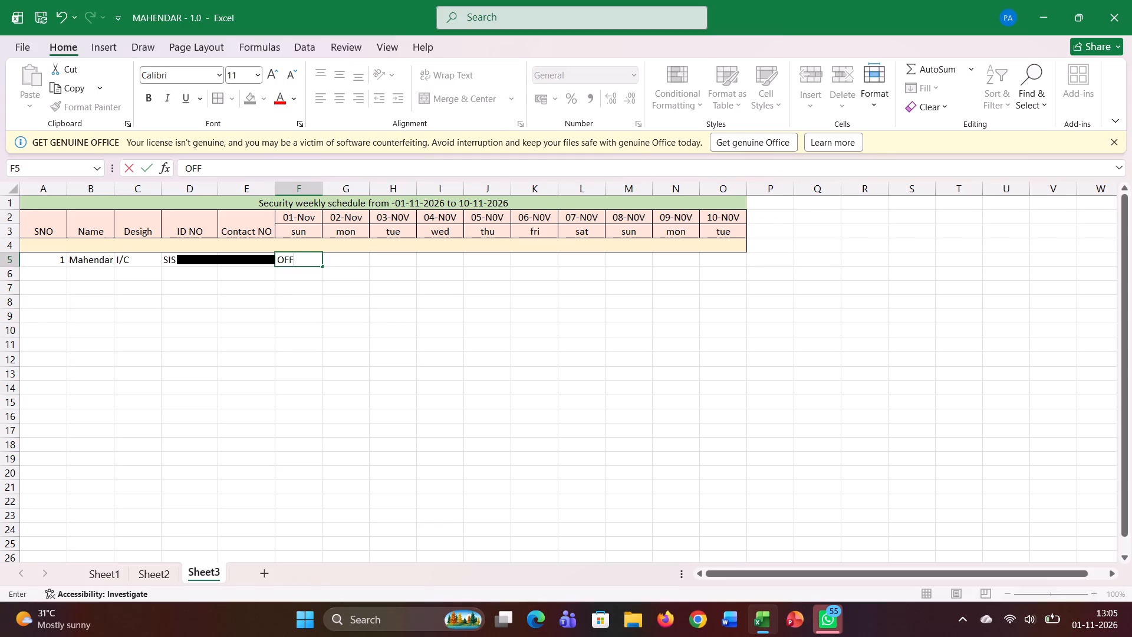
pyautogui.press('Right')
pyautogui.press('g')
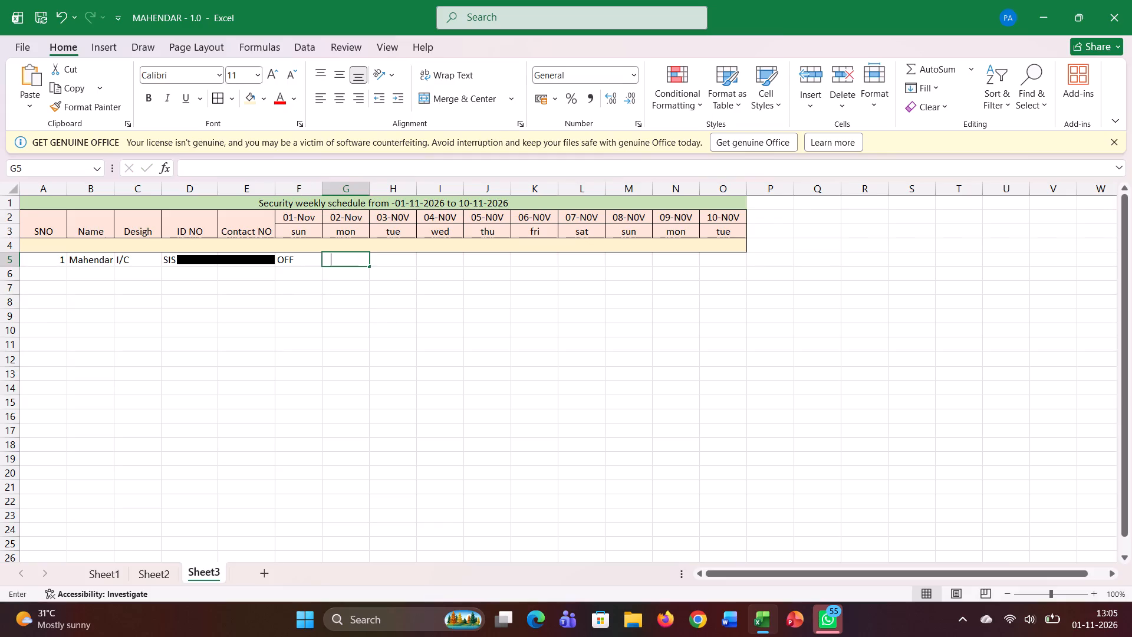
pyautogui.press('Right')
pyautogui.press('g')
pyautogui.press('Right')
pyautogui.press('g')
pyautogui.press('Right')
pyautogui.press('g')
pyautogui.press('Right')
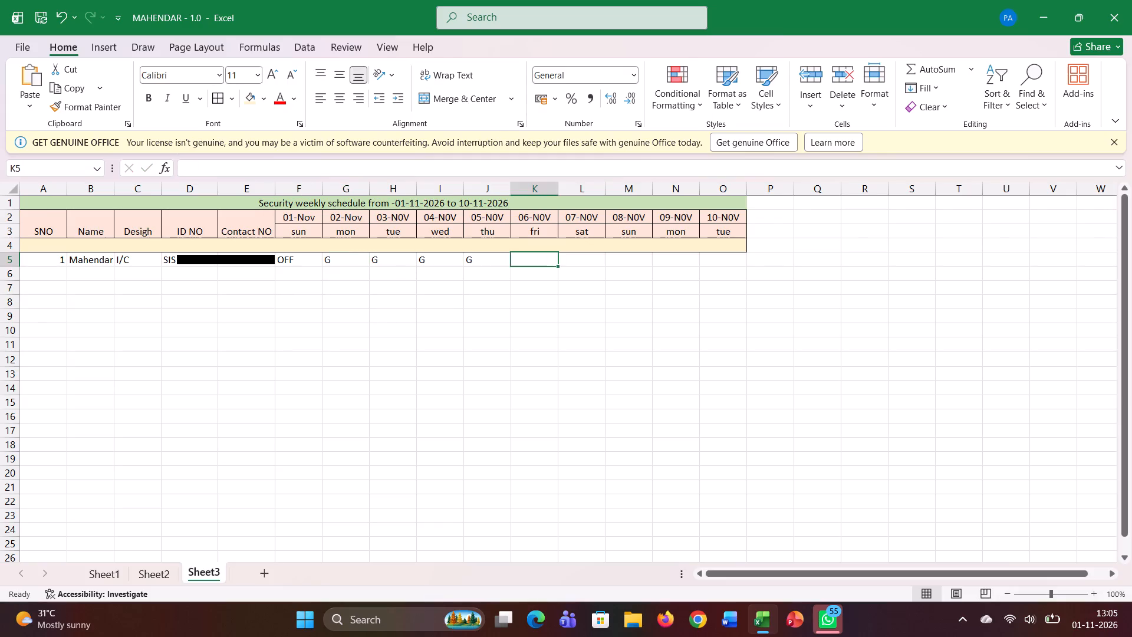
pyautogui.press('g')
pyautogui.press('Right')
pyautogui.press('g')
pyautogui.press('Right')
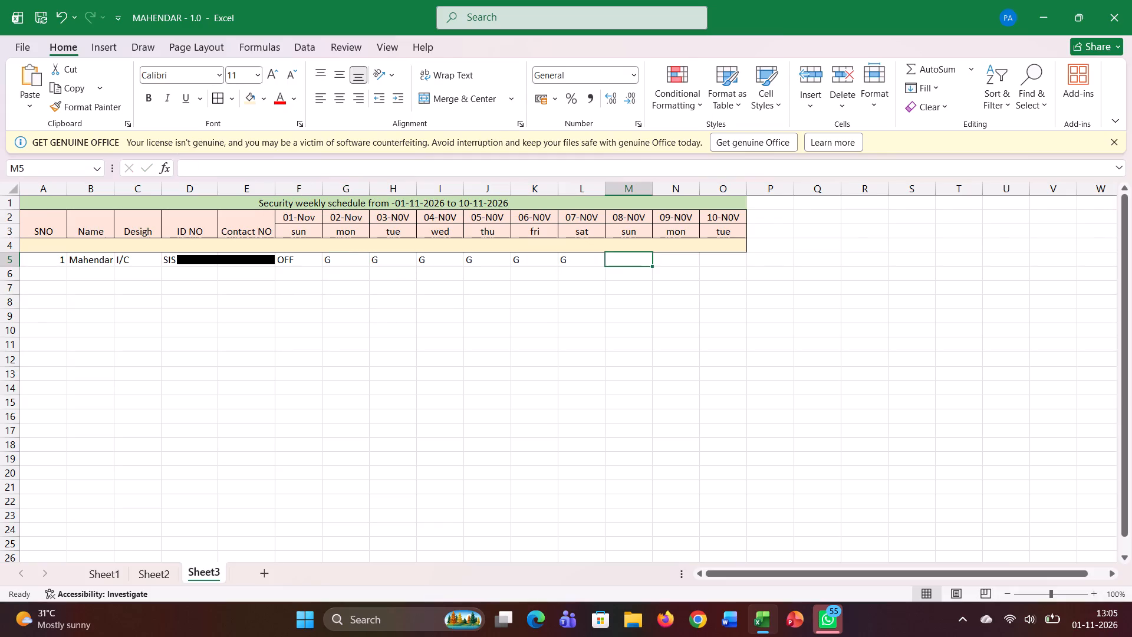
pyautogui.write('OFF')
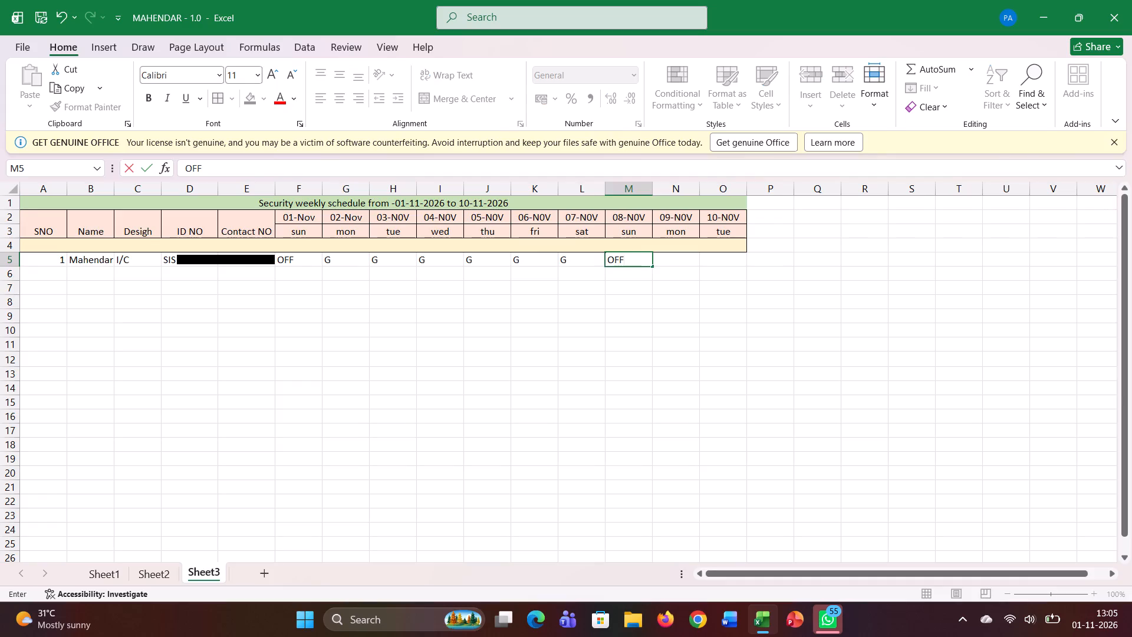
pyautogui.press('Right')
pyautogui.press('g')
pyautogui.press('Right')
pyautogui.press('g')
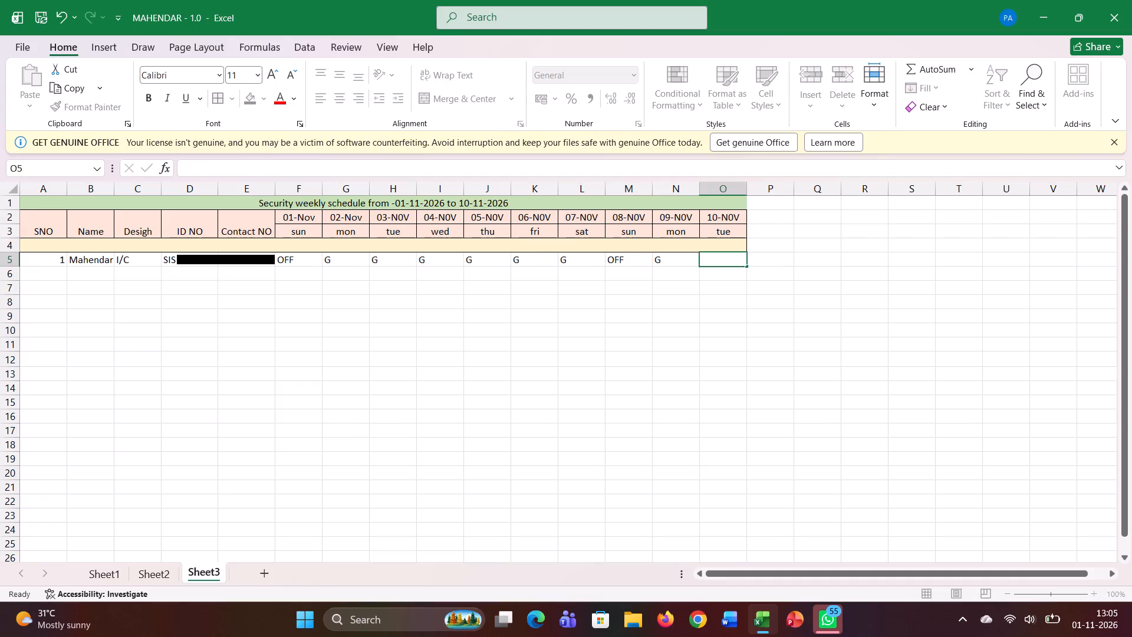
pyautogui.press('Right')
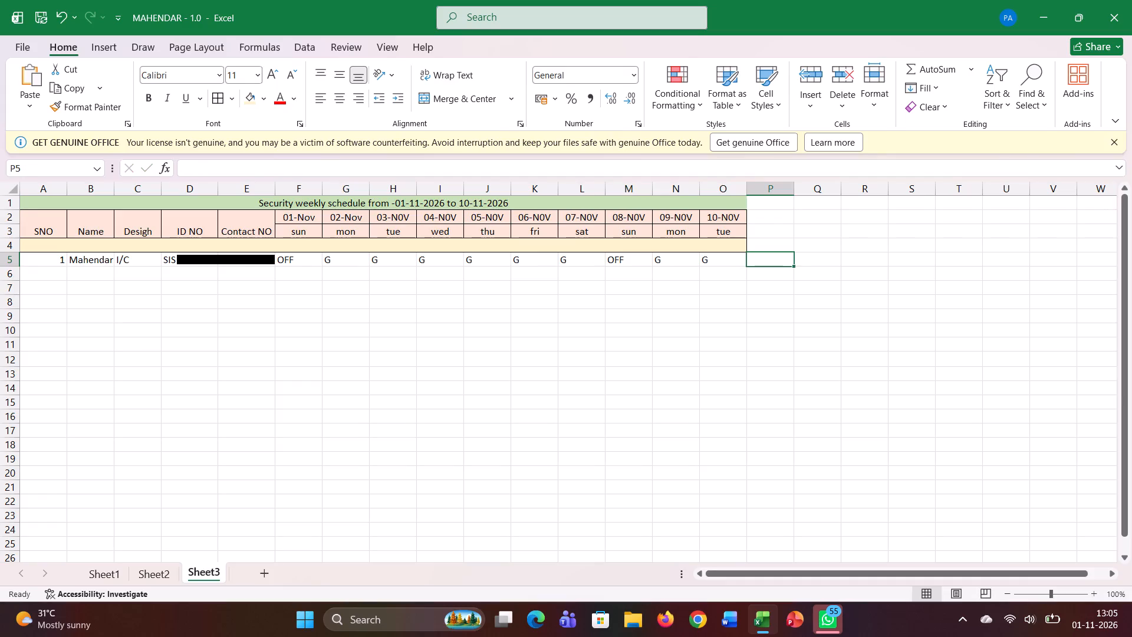
# Merge and center cells A6:O6 into one separator row below the in-charge's row.
pyautogui.click(55, 275)
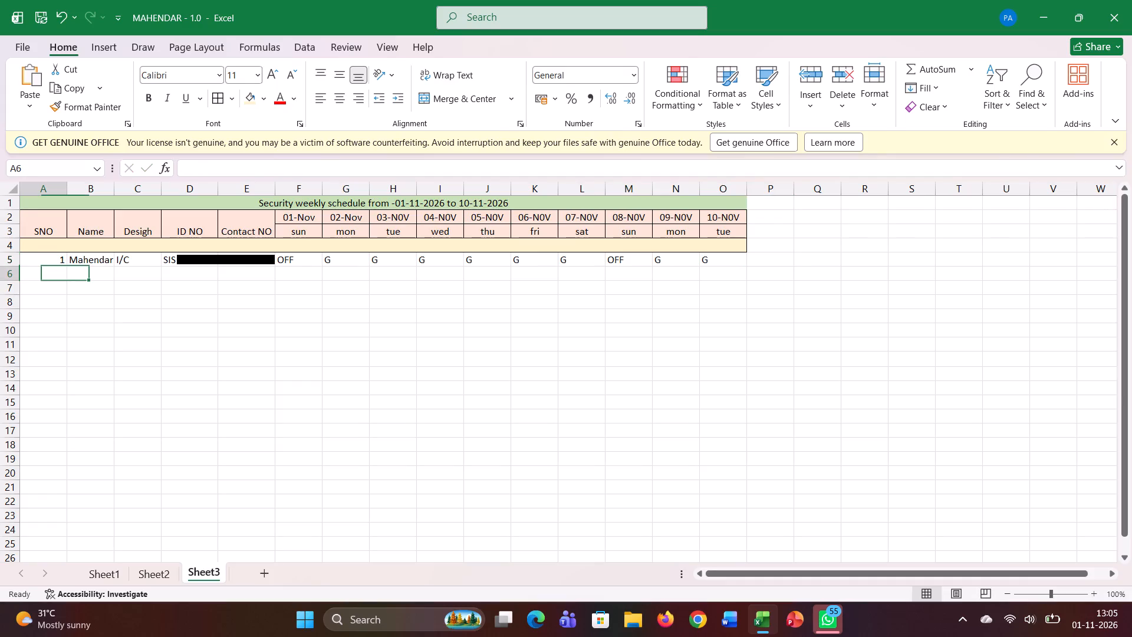
pyautogui.moveTo(61, 279); pyautogui.dragTo(55, 276)
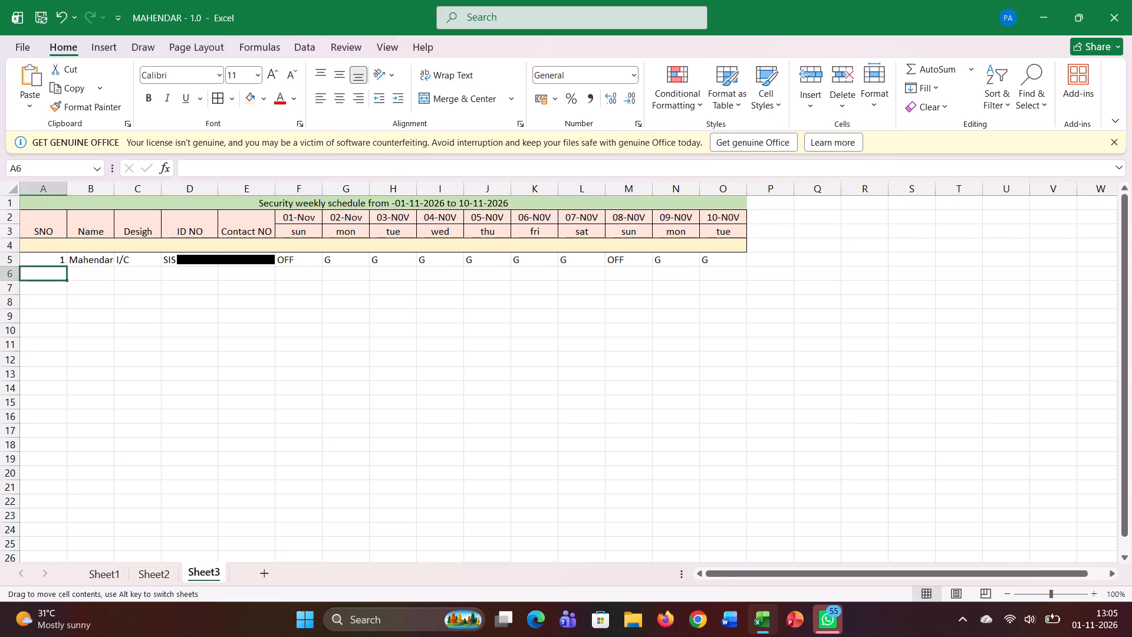
pyautogui.moveTo(54, 276); pyautogui.dragTo(266, 275)
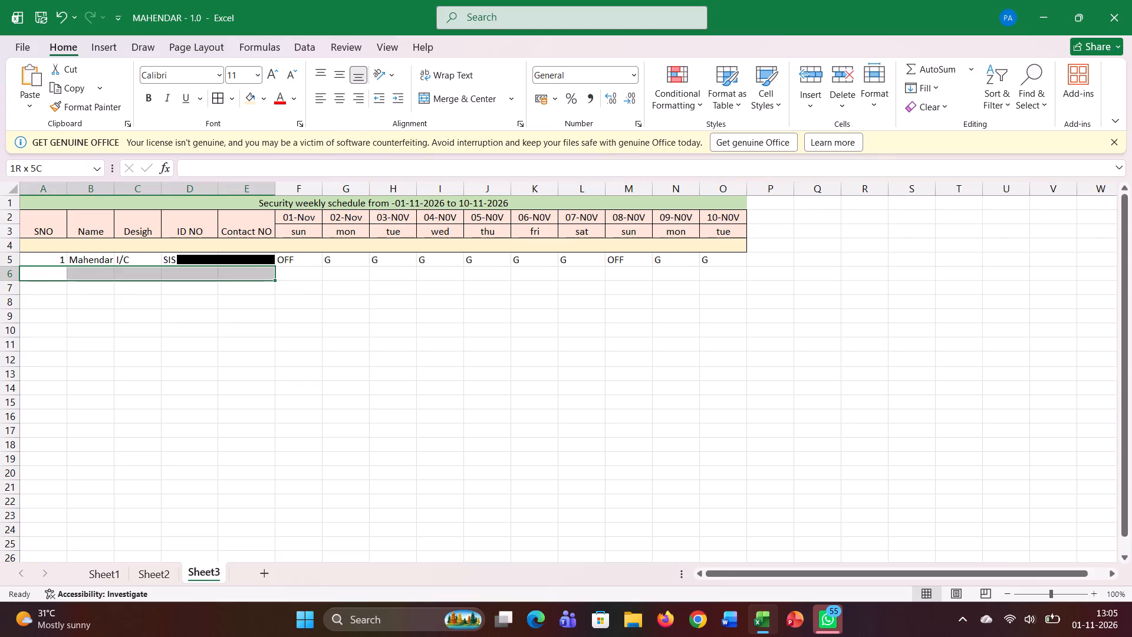
pyautogui.moveTo(266, 275); pyautogui.dragTo(380, 278)
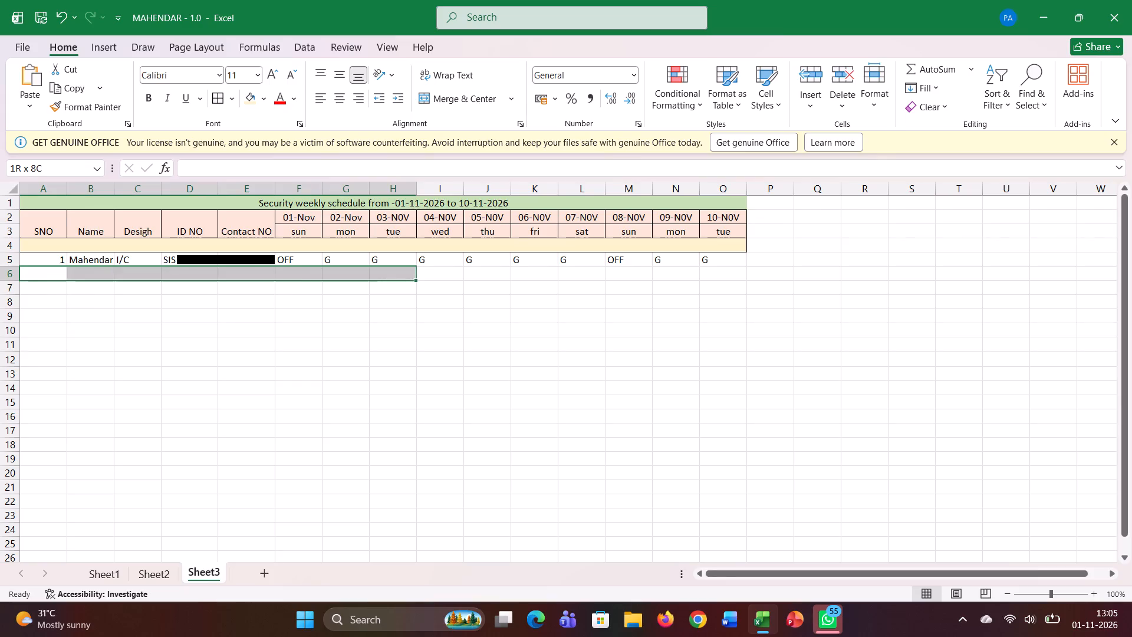
pyautogui.moveTo(380, 278); pyautogui.dragTo(659, 272)
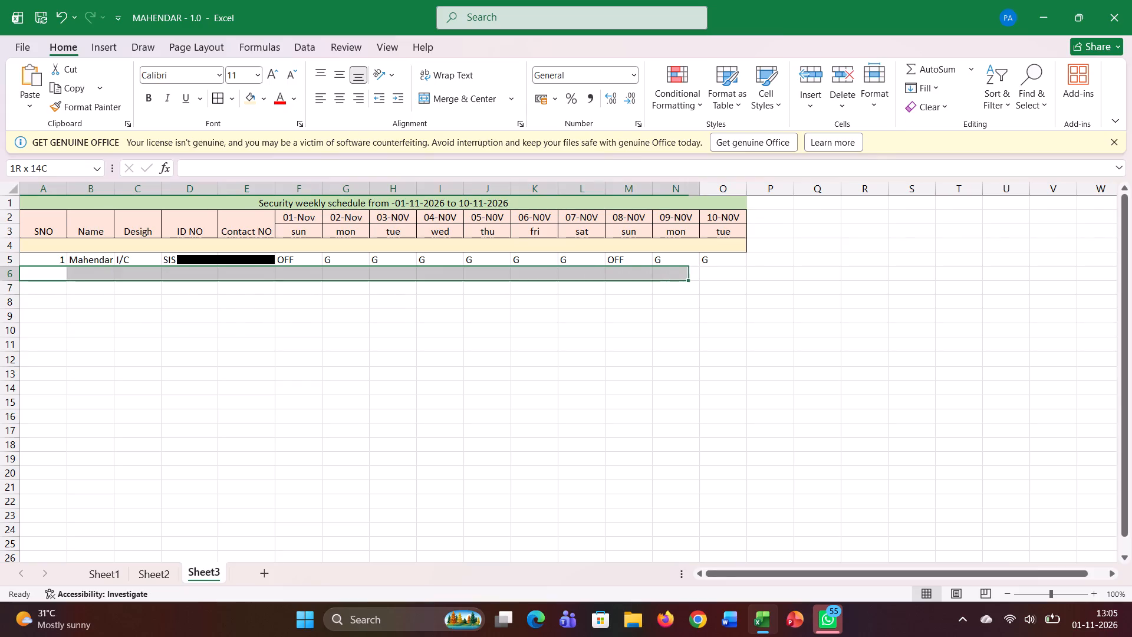
pyautogui.moveTo(659, 272); pyautogui.dragTo(735, 274)
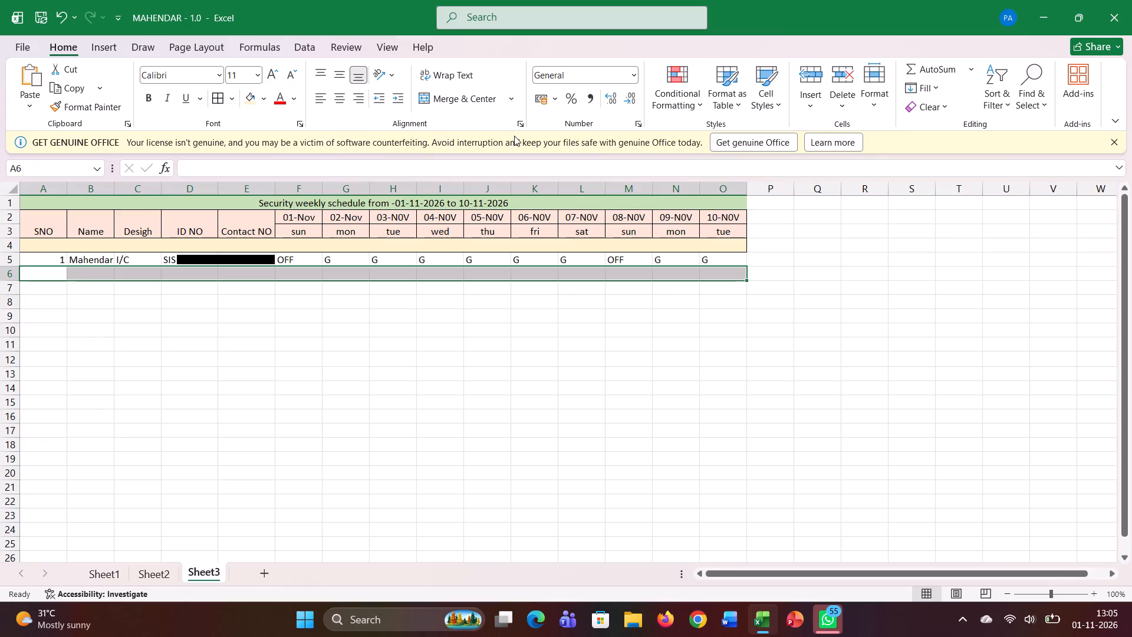
pyautogui.click(464, 104)
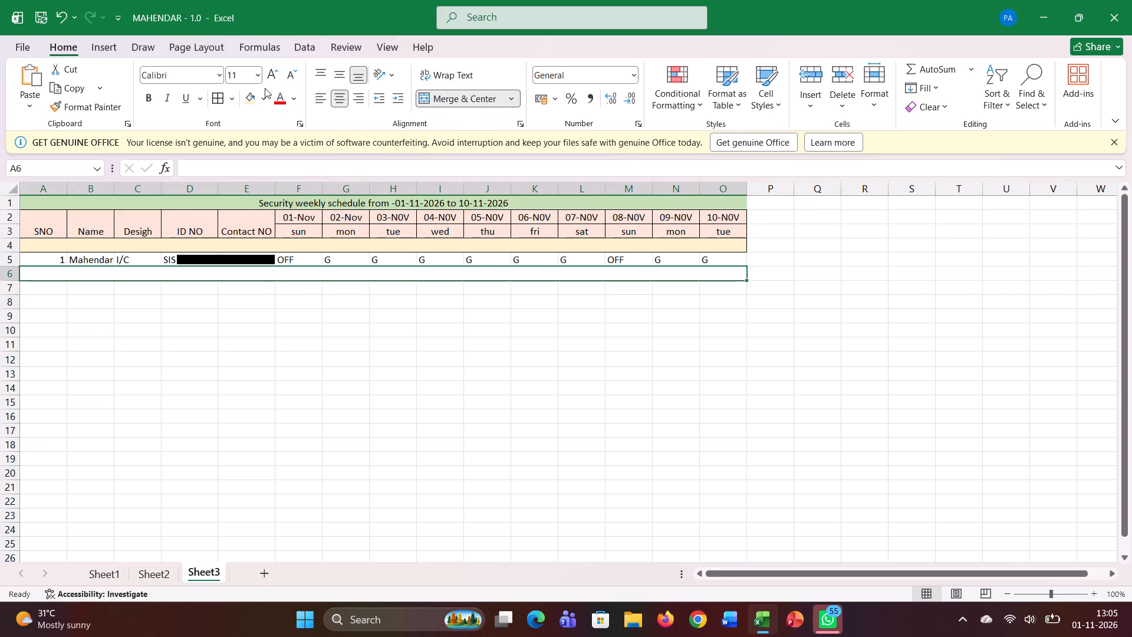
# Apply all borders and the same light cream fill as row 4 to the merged row 6.
pyautogui.click(229, 102)
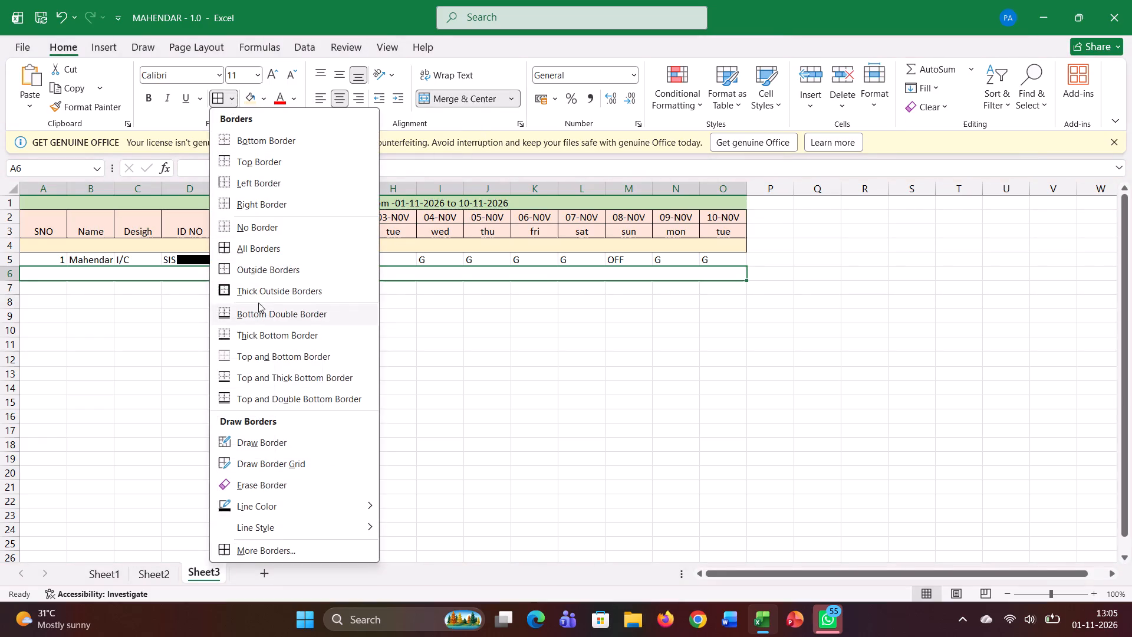
pyautogui.click(263, 246)
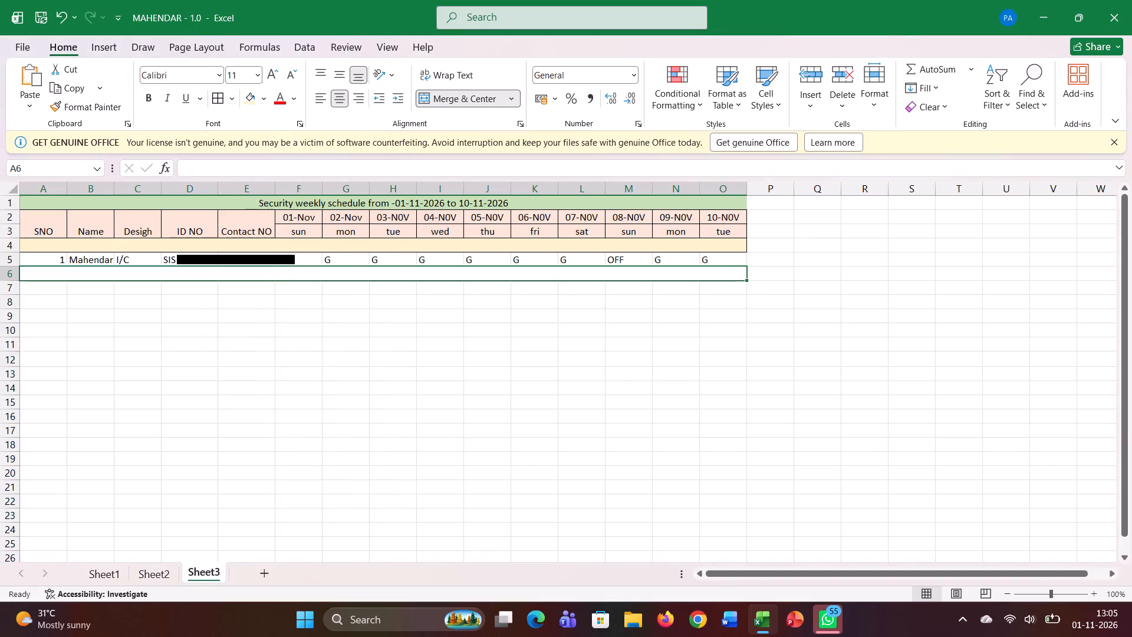
pyautogui.click(252, 272)
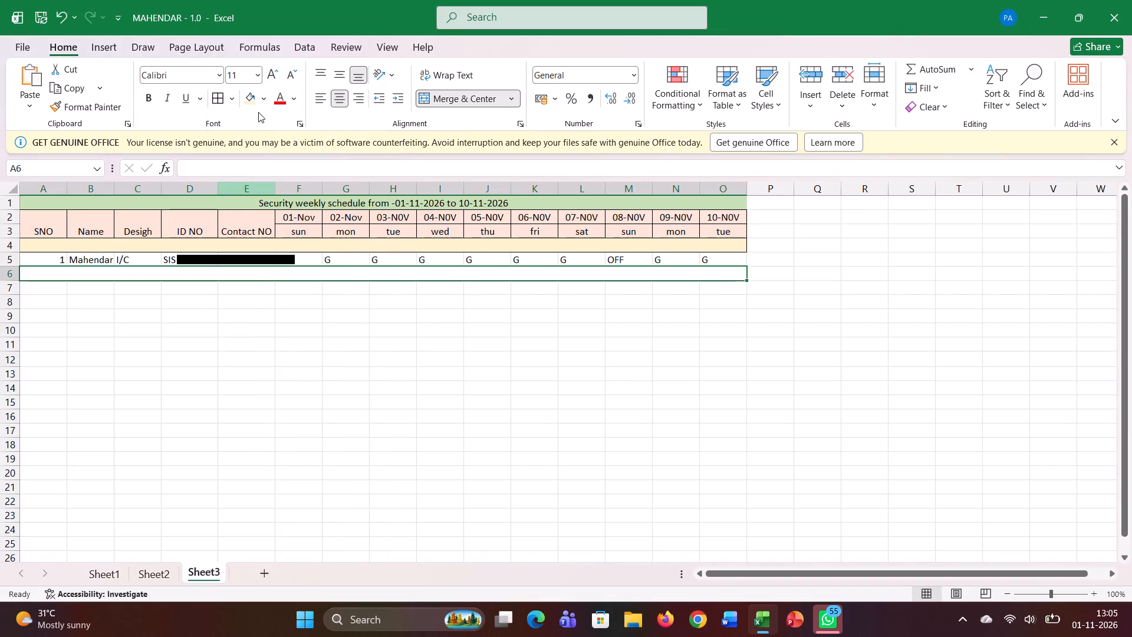
pyautogui.click(252, 103)
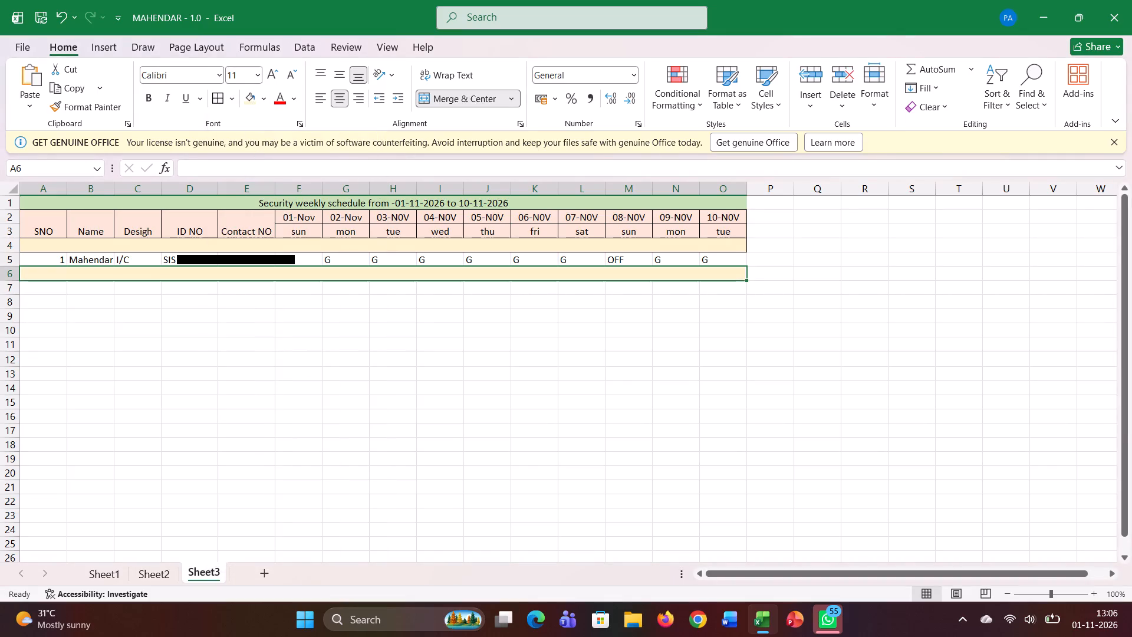
pyautogui.click(287, 313)
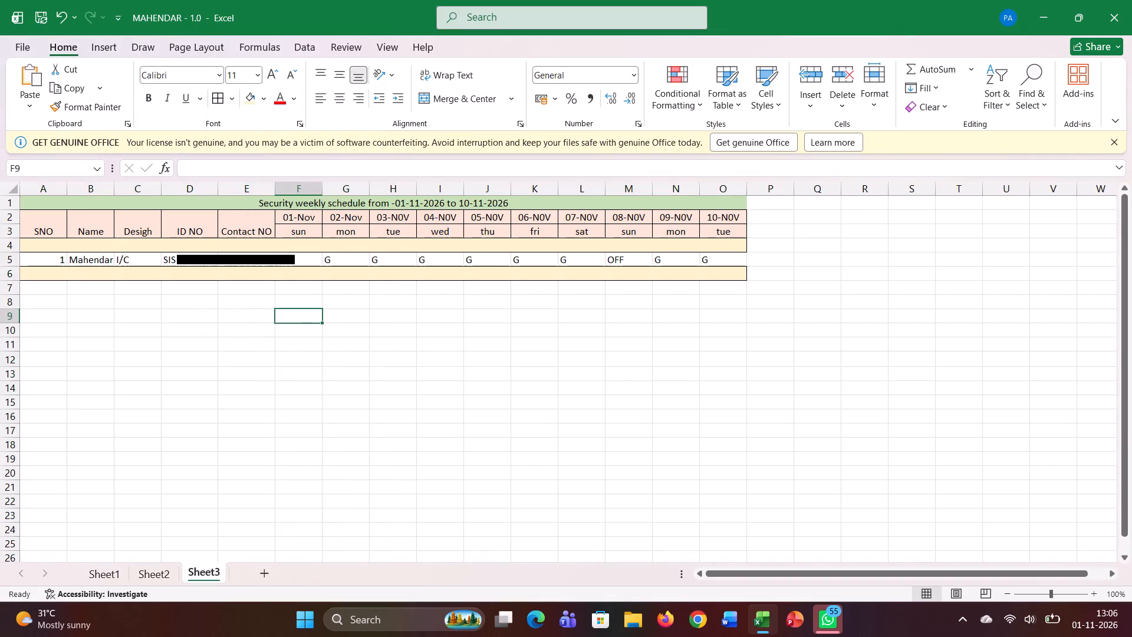
# Enter the serial numbers 1 to 9 down the SNO column in cells A7:A15.
pyautogui.click(52, 294)
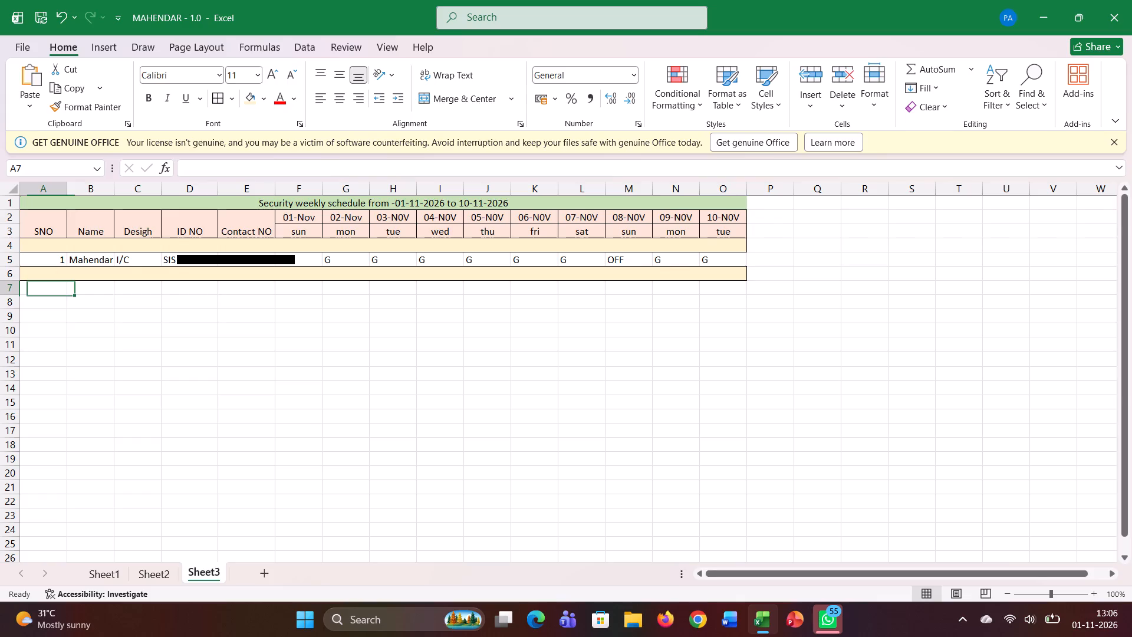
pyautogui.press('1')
pyautogui.press('Down')
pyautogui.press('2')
pyautogui.press('Down')
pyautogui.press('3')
pyautogui.press('Down')
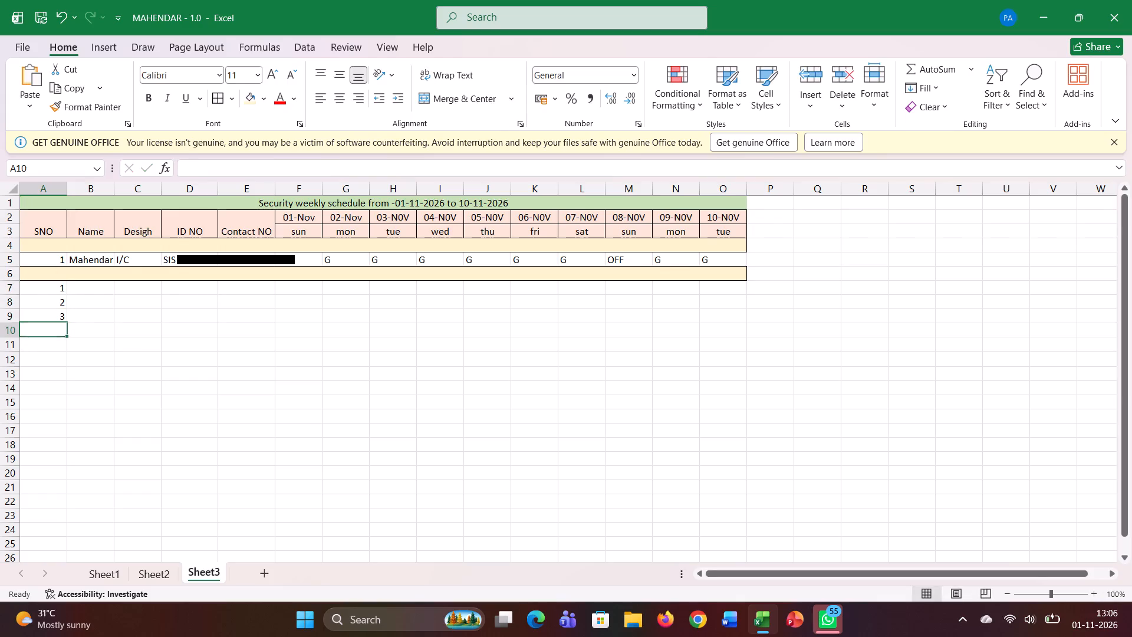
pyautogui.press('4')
pyautogui.press('Down')
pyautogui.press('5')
pyautogui.press('Down')
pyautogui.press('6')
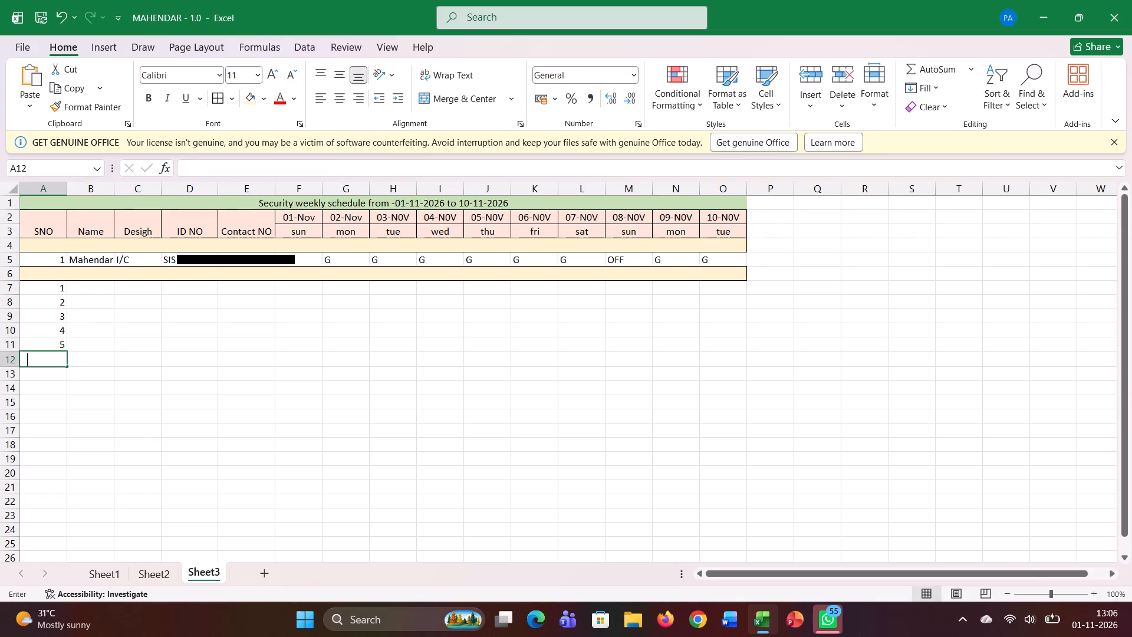
pyautogui.press('Down')
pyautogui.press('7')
pyautogui.press('Down')
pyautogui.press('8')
pyautogui.press('Down')
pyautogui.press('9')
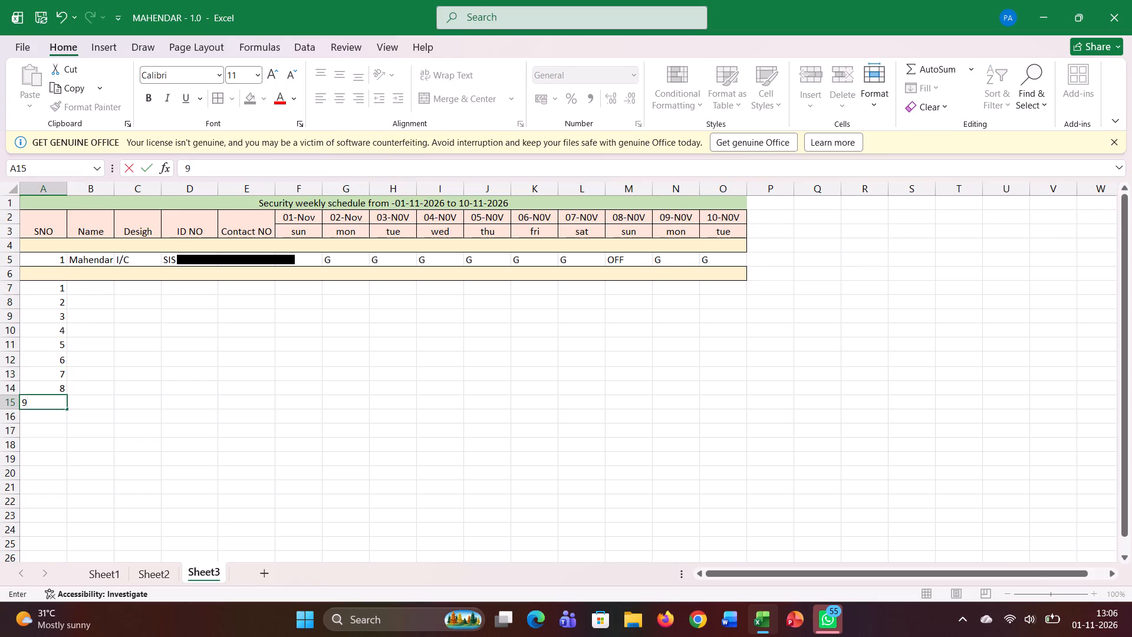
pyautogui.press('Right')
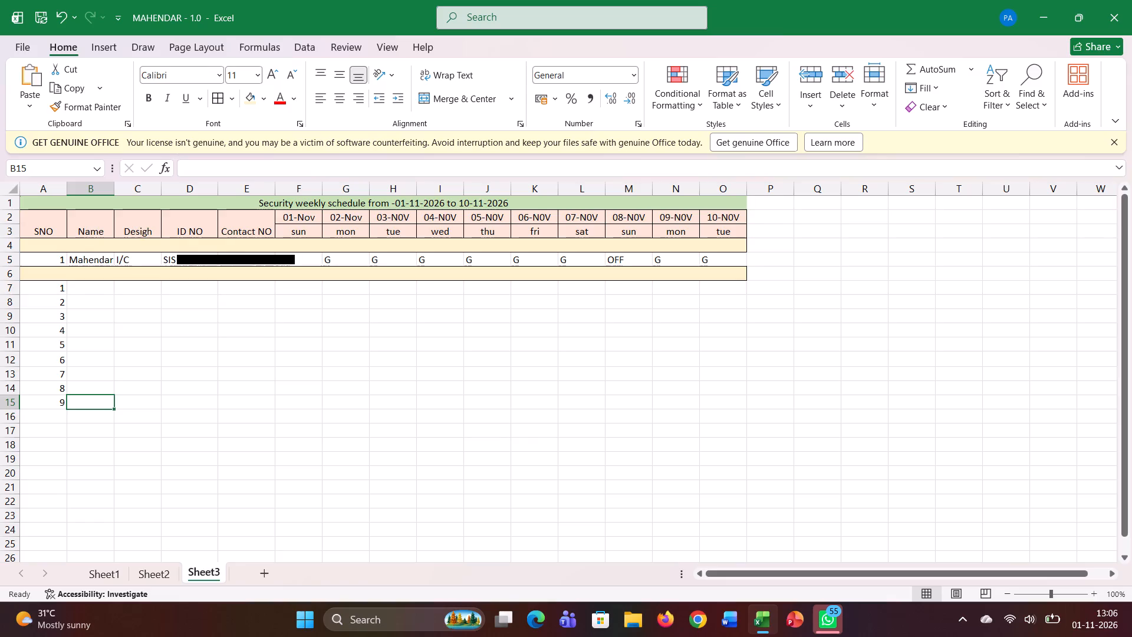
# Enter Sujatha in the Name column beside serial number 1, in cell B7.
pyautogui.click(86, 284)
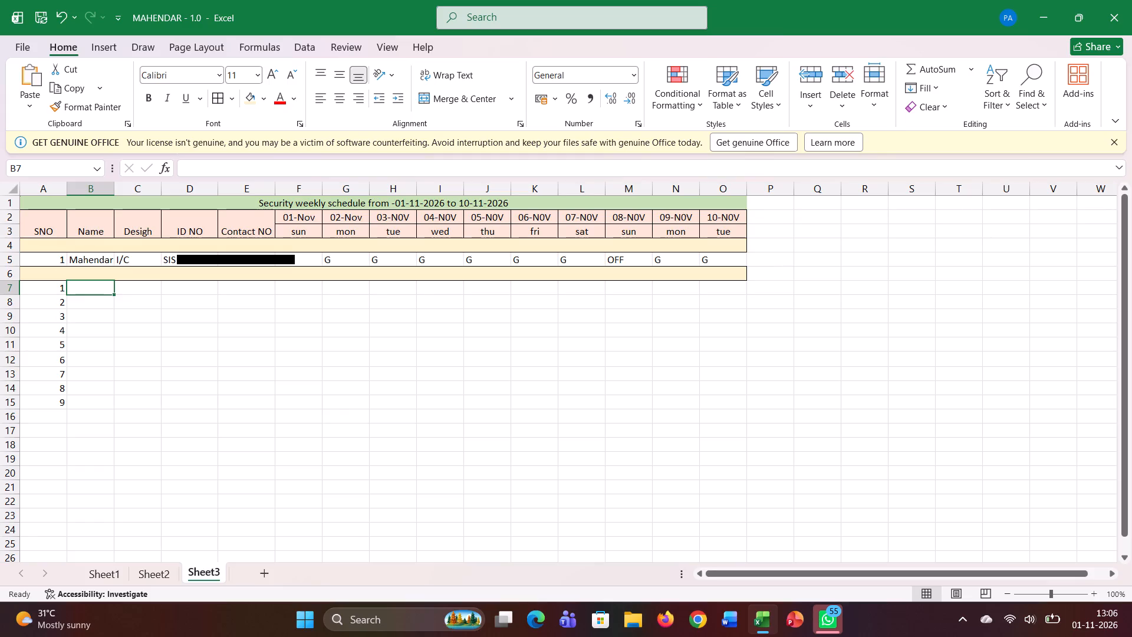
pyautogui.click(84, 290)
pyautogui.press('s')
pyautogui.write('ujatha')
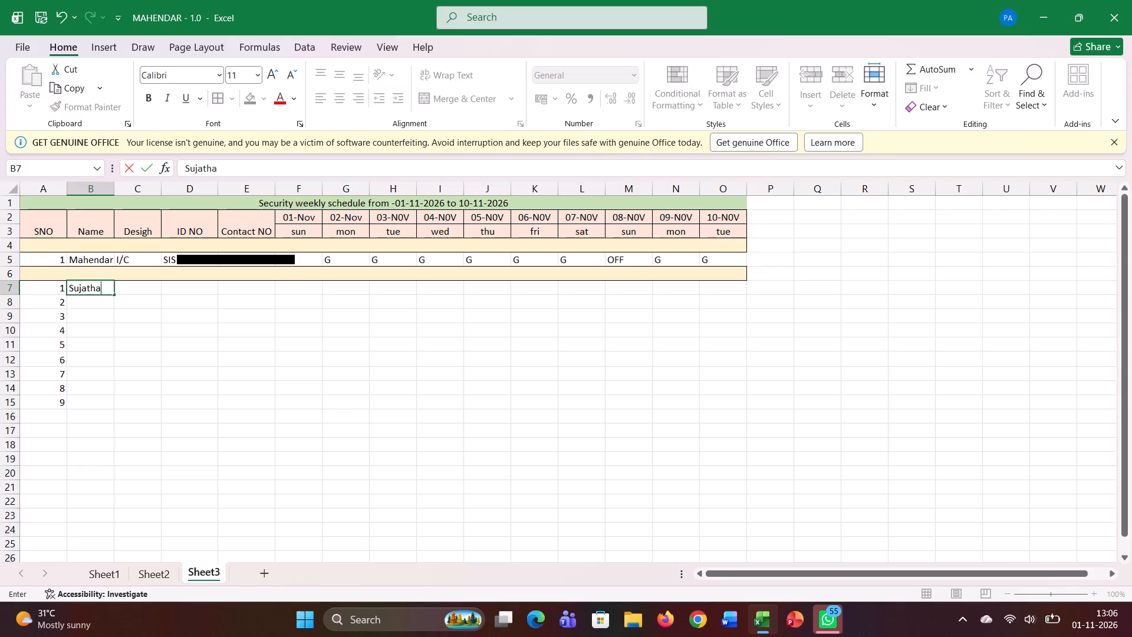
# Enter the staff member's name for serial number 2 in cell B8.
pyautogui.click(83, 307)
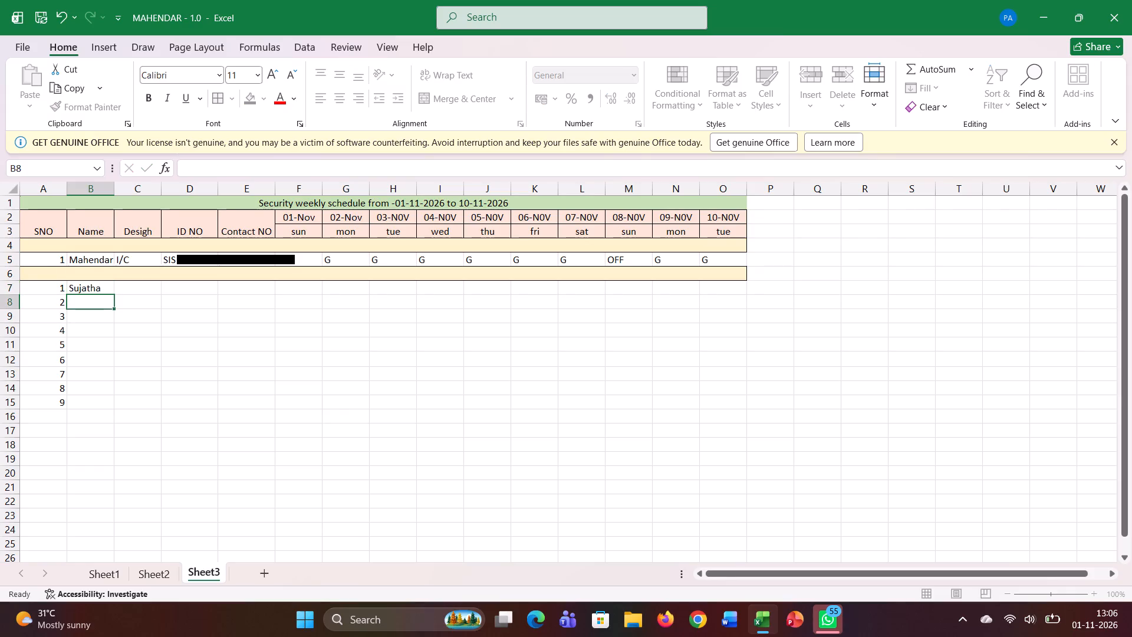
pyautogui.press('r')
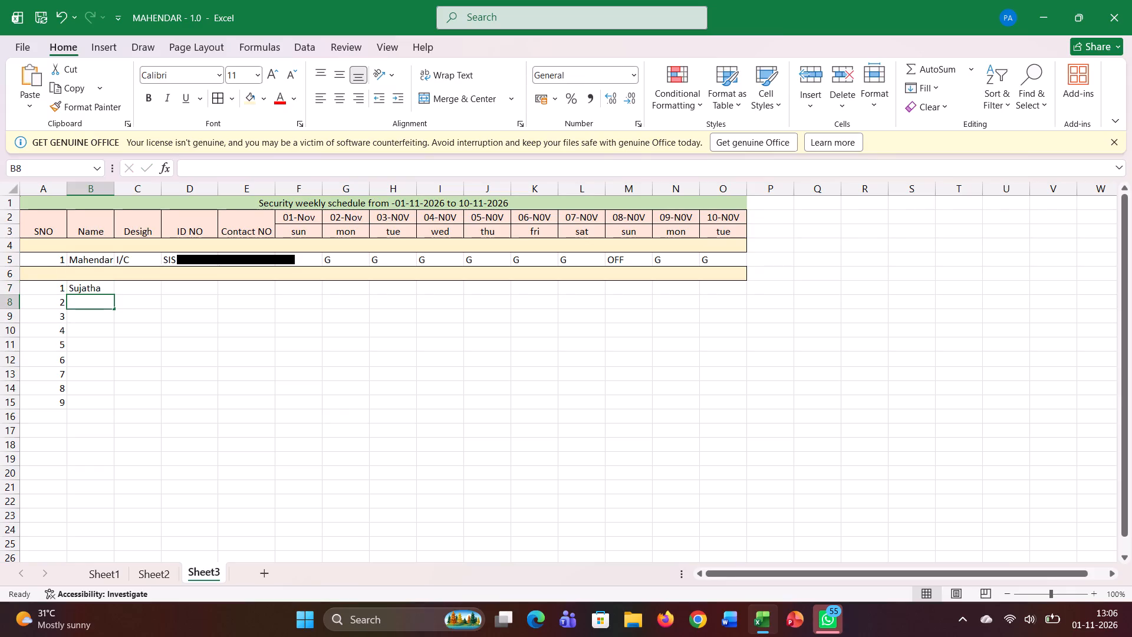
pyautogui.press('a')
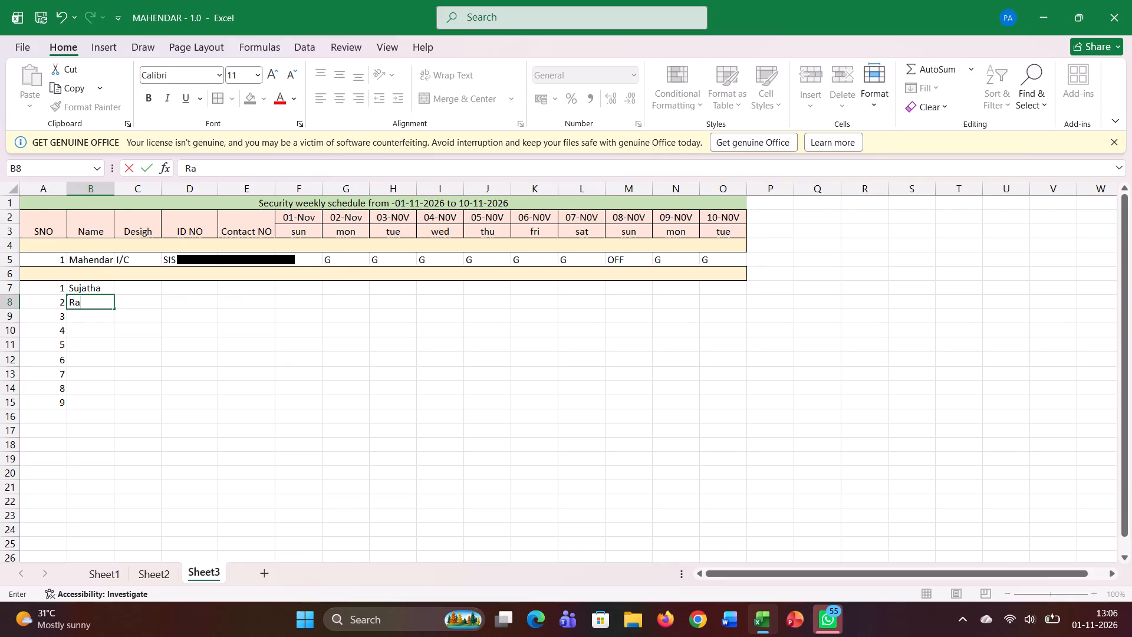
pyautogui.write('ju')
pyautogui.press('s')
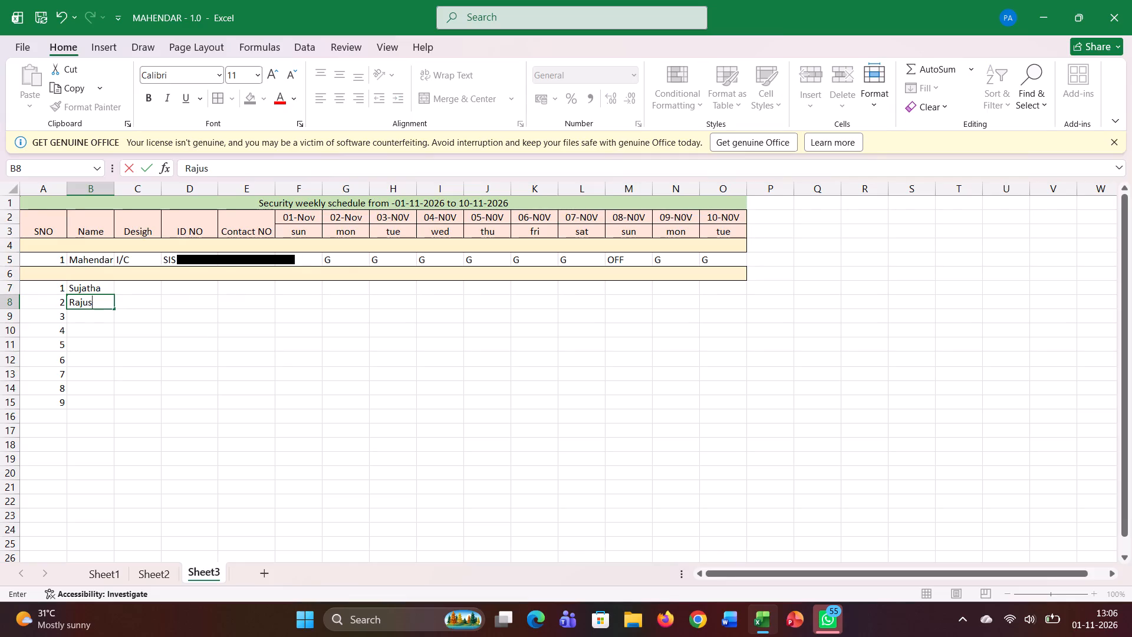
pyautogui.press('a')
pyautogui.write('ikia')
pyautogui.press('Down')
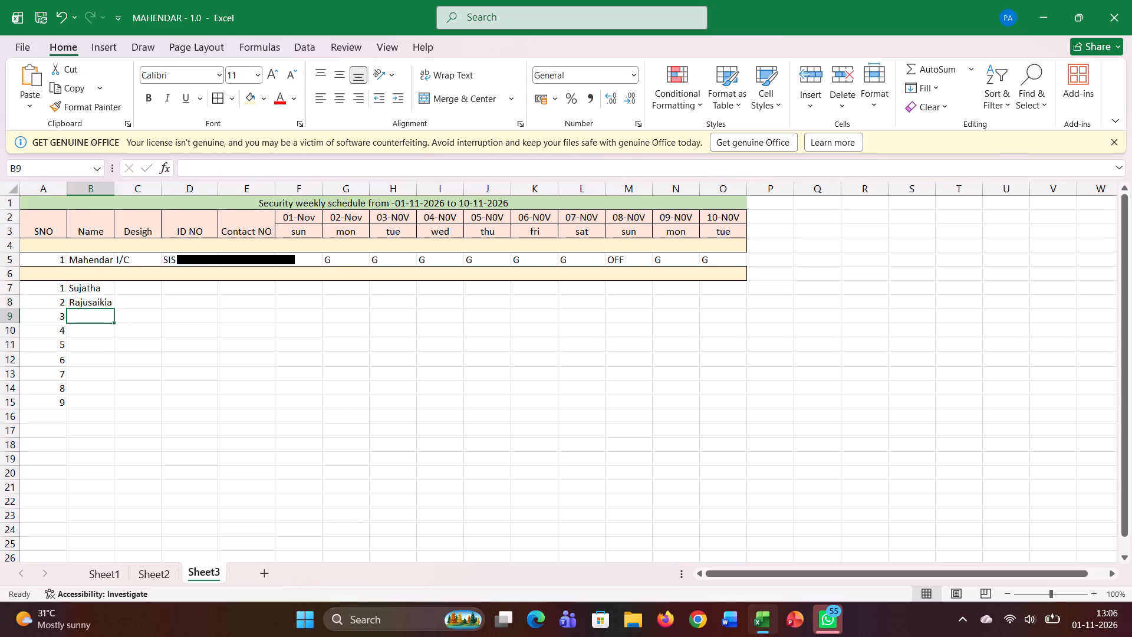
# Clear the names beside serial numbers 1 and 2, in cells B7 and B8.
pyautogui.click(88, 289)
pyautogui.press('BackSpace')
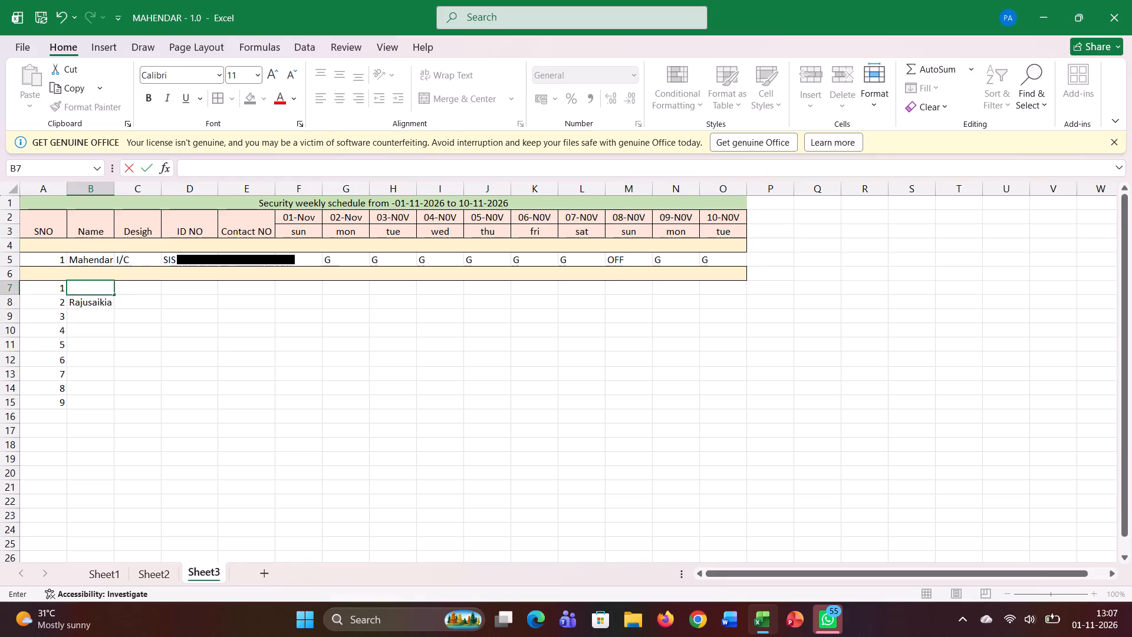
pyautogui.click(88, 310)
pyautogui.click(93, 303)
pyautogui.press('BackSpace')
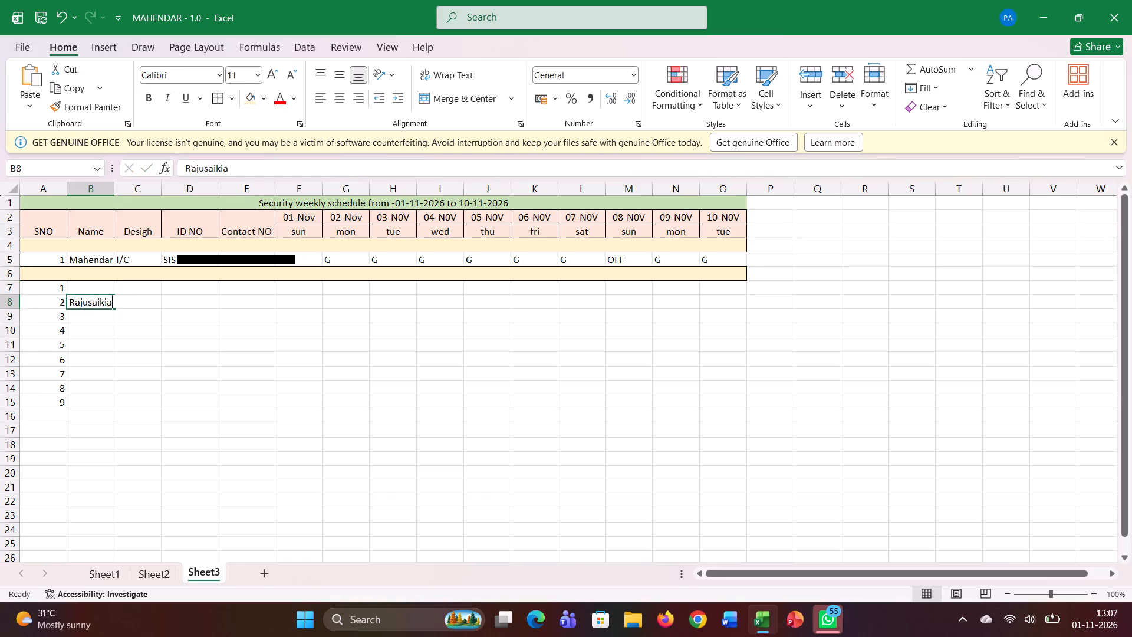
# Replace the in-charge's name in cell B5 with MAHENDAR in capitals.
pyautogui.click(97, 255)
pyautogui.press('BackSpace')
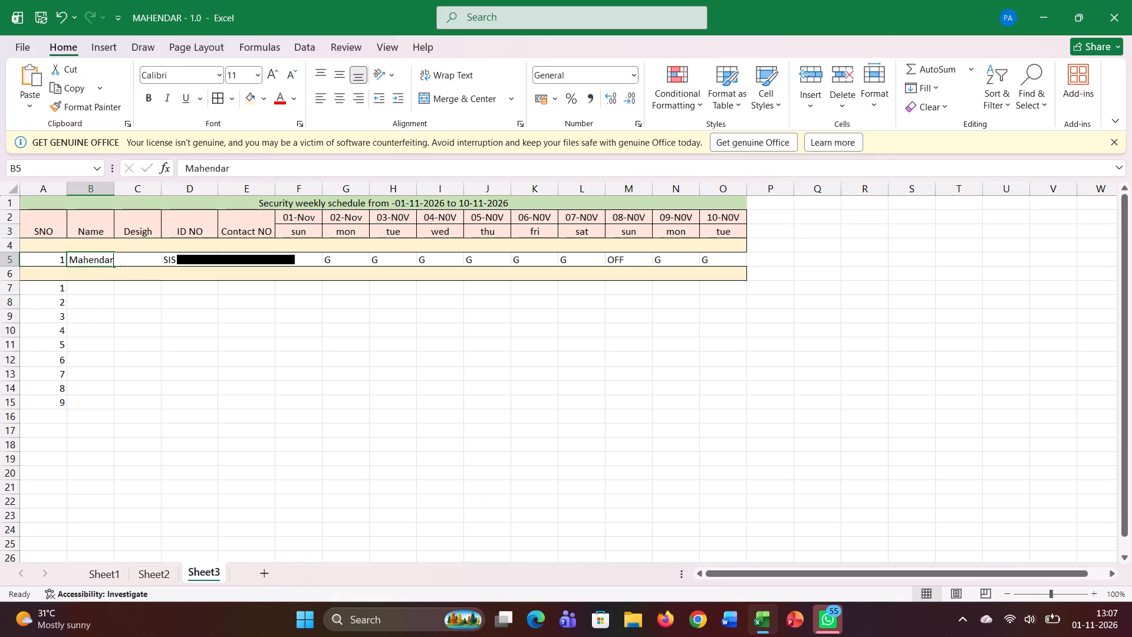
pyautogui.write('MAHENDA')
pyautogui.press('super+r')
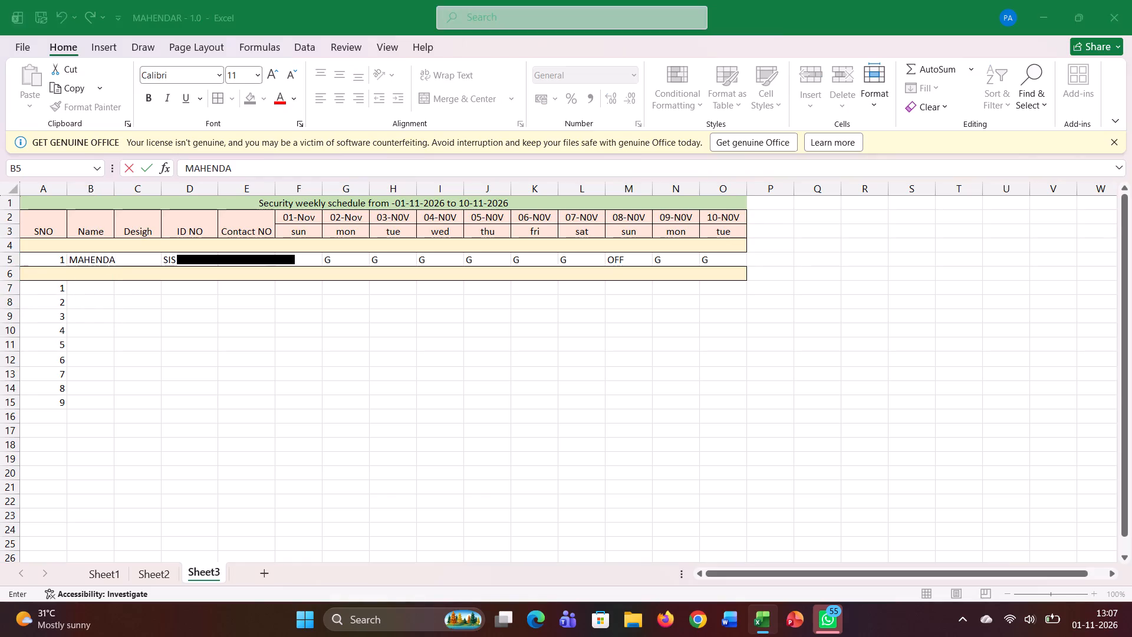
pyautogui.click(189, 320)
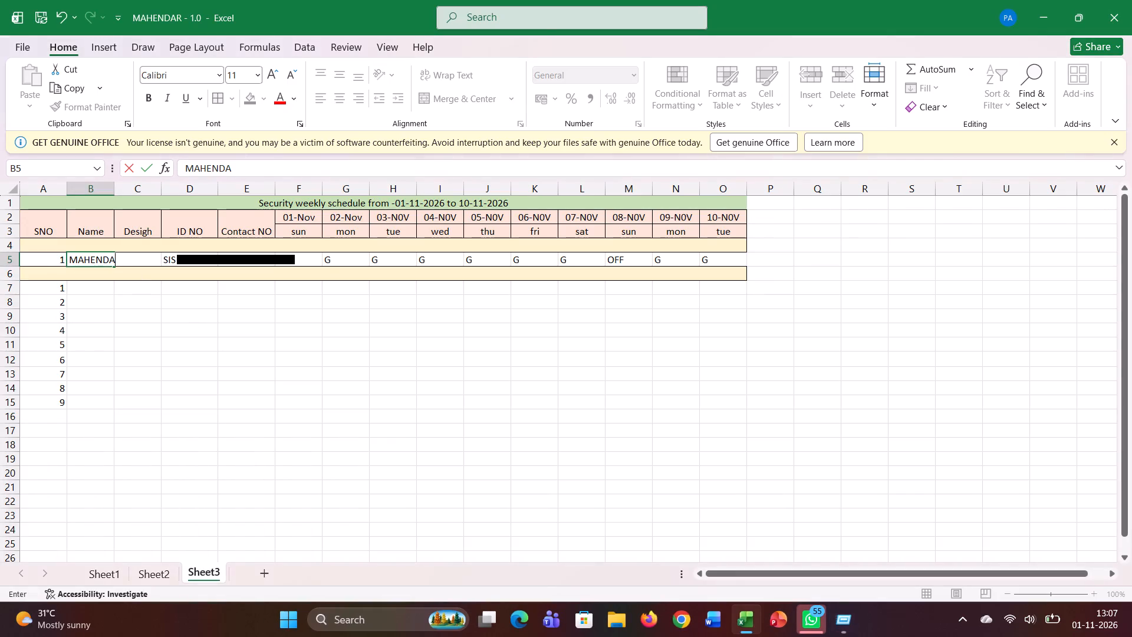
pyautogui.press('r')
pyautogui.click(225, 393)
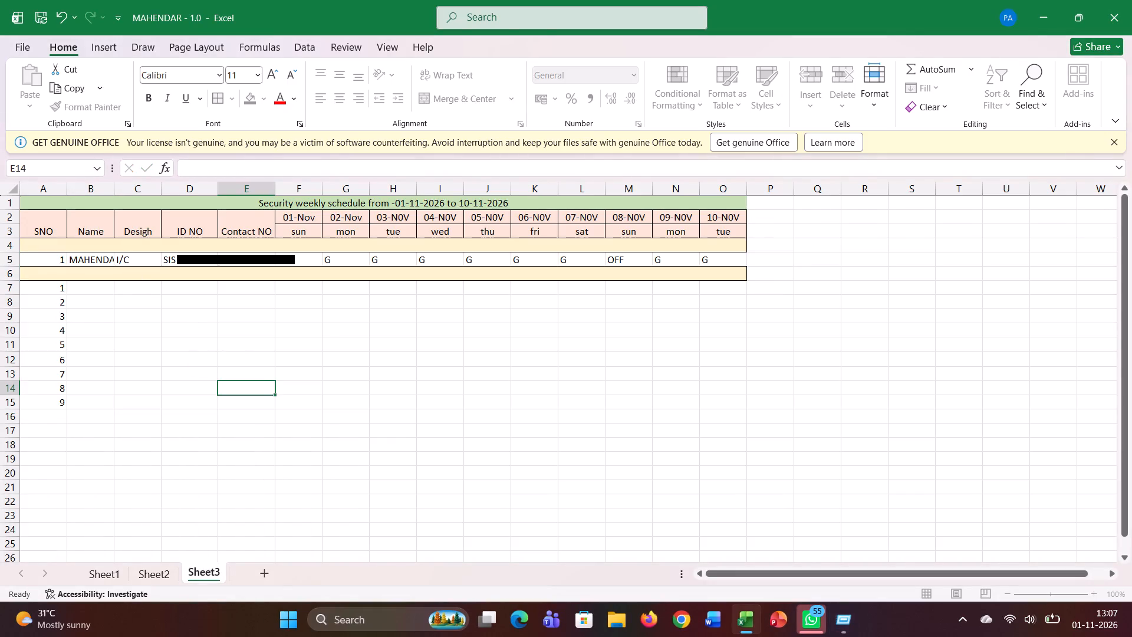
# Widen the Name column (column B) enough to fit MAHENDAR in cell B5.
pyautogui.click(111, 317)
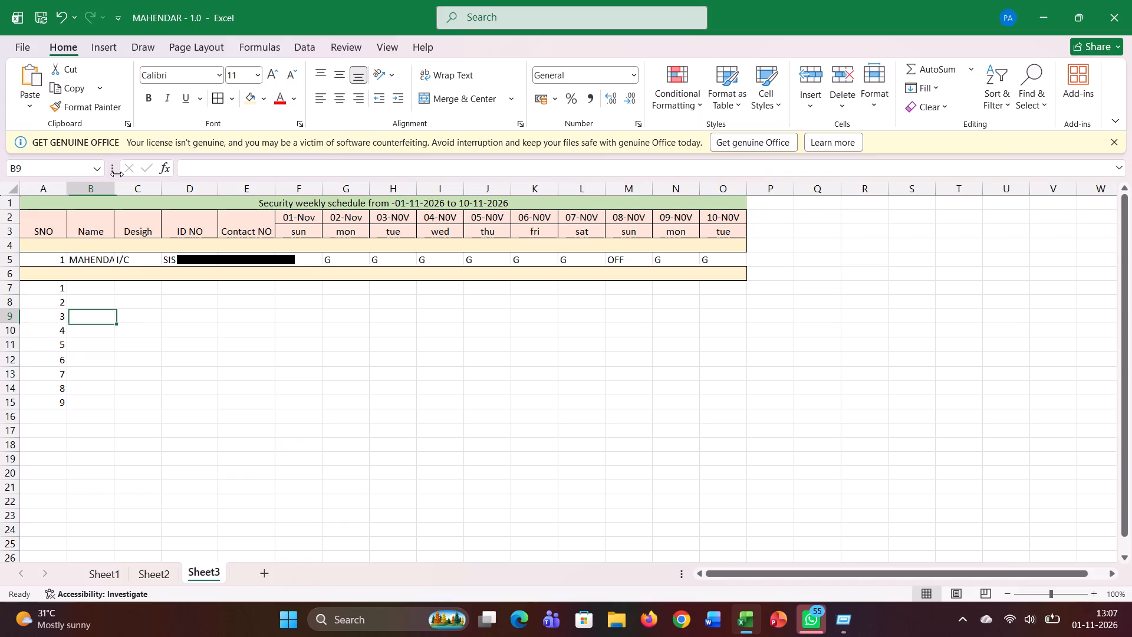
pyautogui.moveTo(115, 188); pyautogui.dragTo(117, 188)
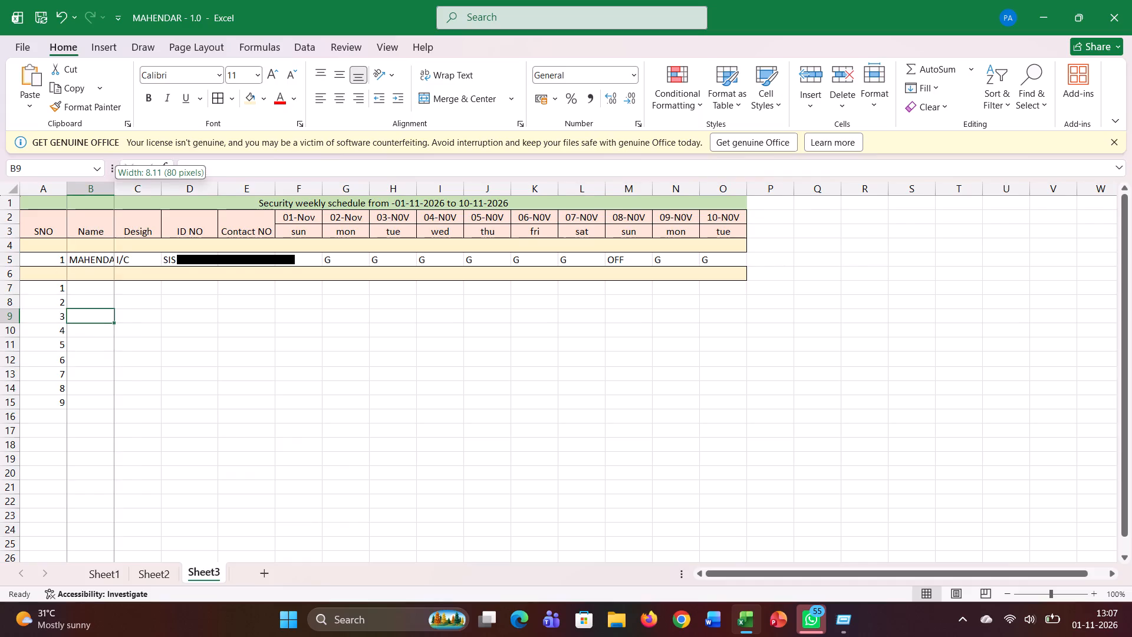
pyautogui.moveTo(117, 188); pyautogui.dragTo(132, 188)
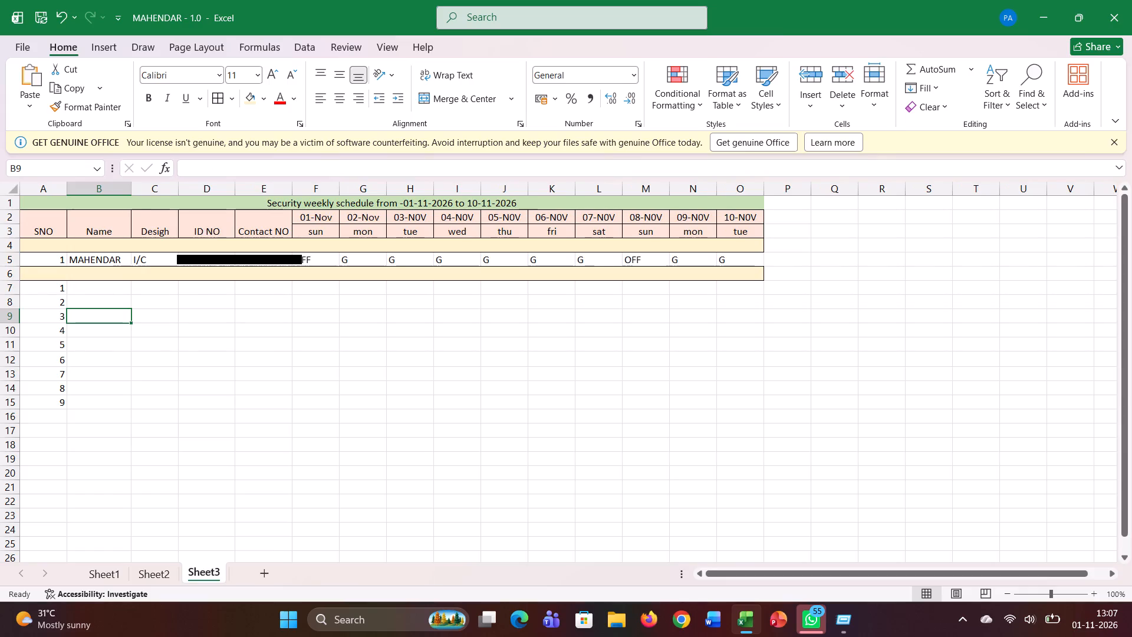
# In capitals, enter SUJATHA in cell B7 and the names of staff members 2 and 3 in cells B8 and B9.
pyautogui.click(88, 294)
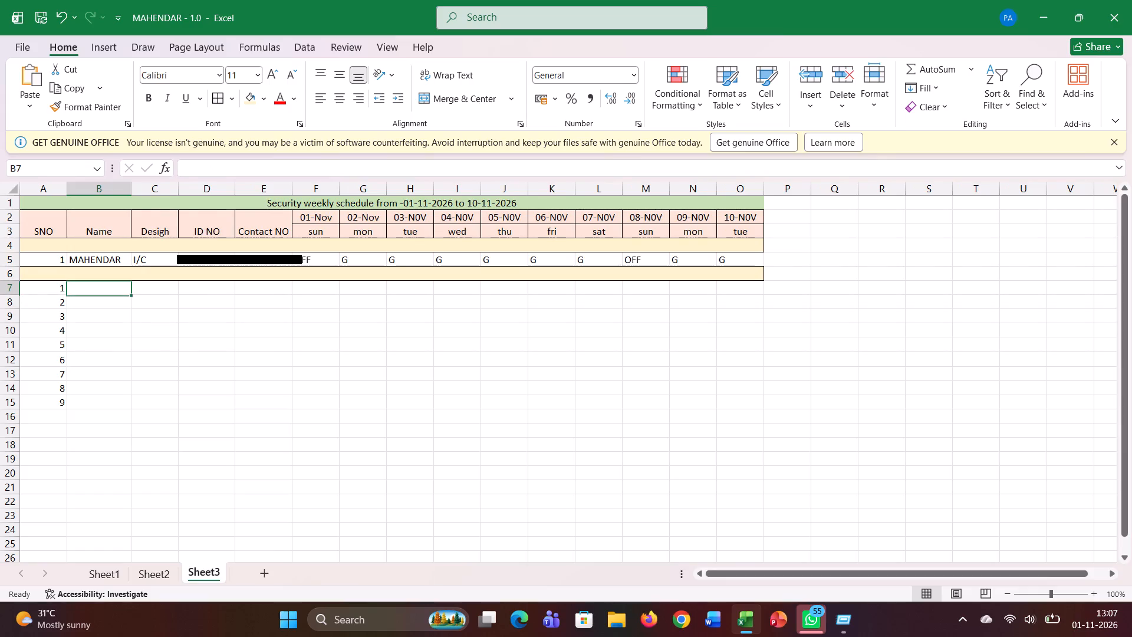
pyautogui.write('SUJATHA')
pyautogui.click(88, 306)
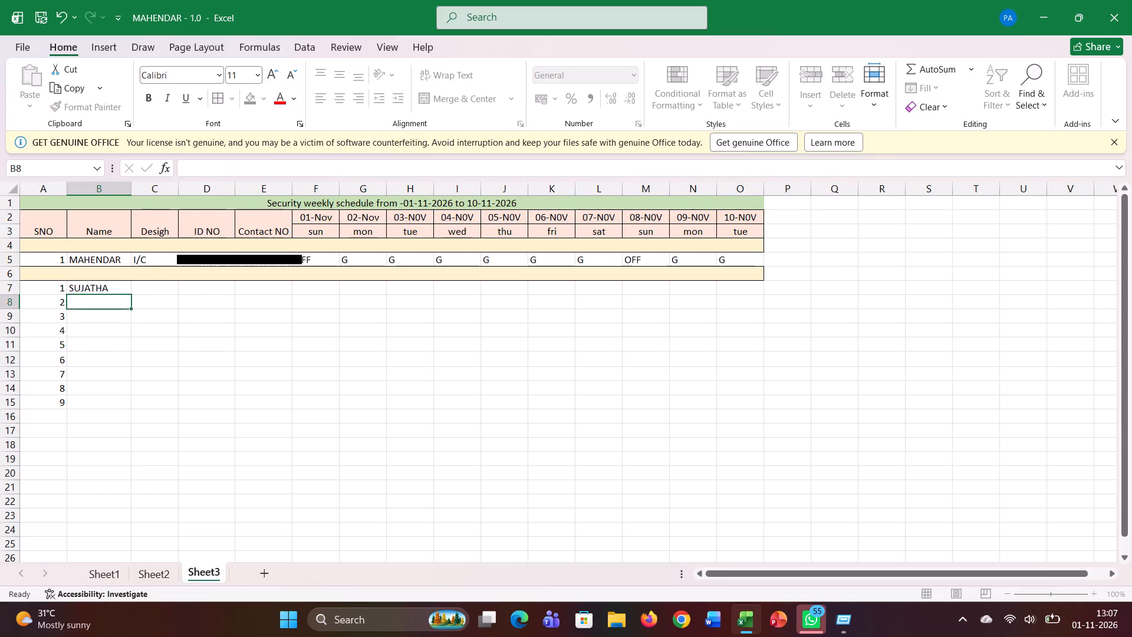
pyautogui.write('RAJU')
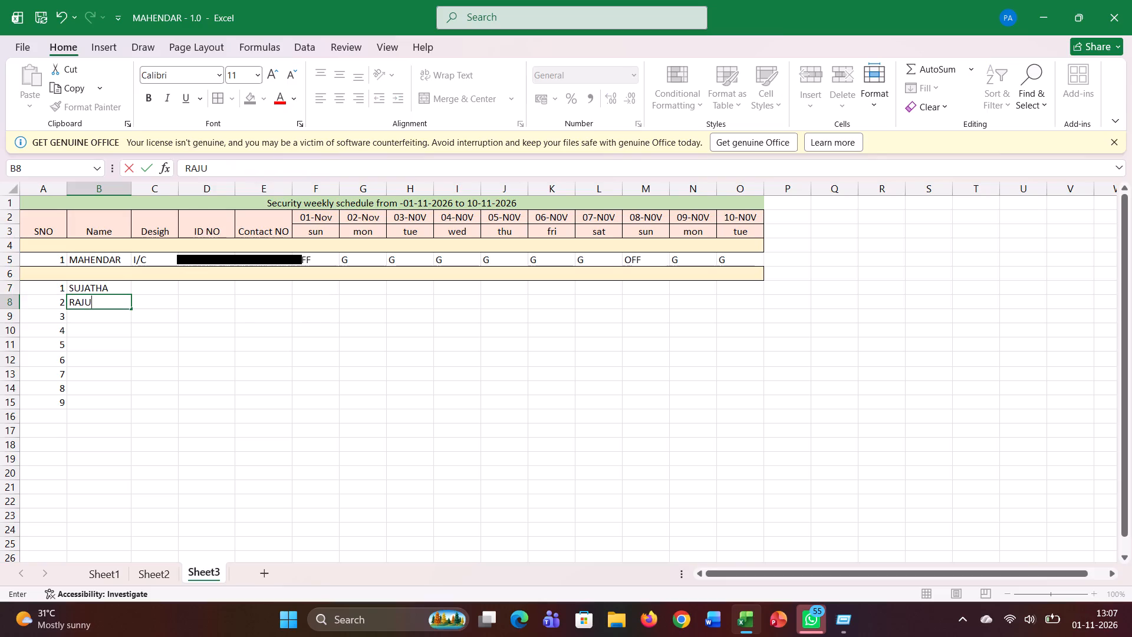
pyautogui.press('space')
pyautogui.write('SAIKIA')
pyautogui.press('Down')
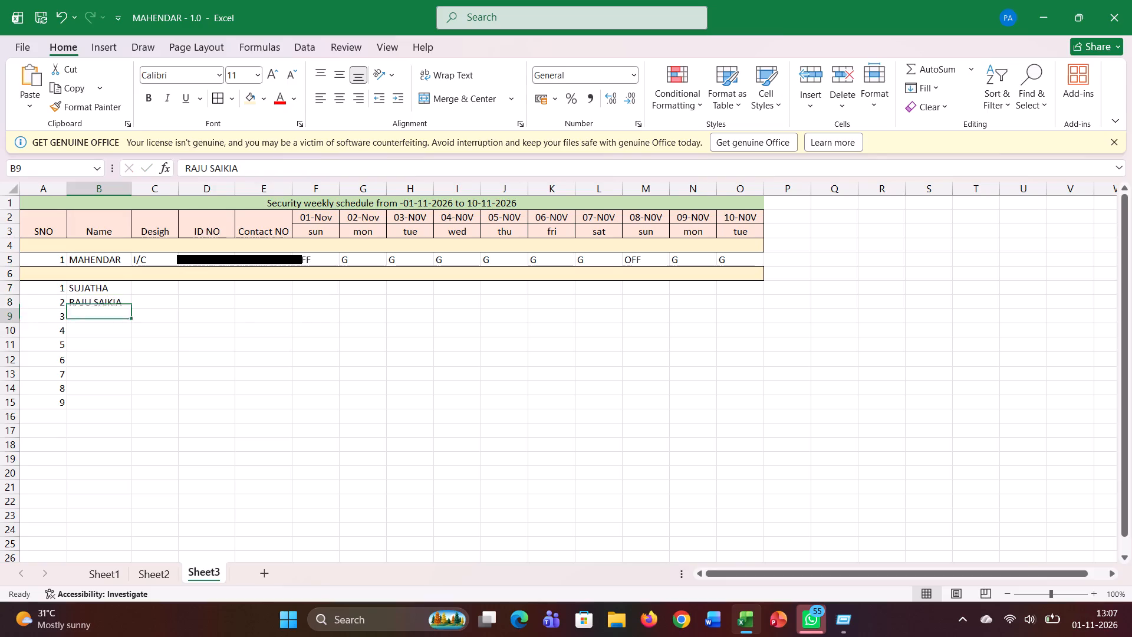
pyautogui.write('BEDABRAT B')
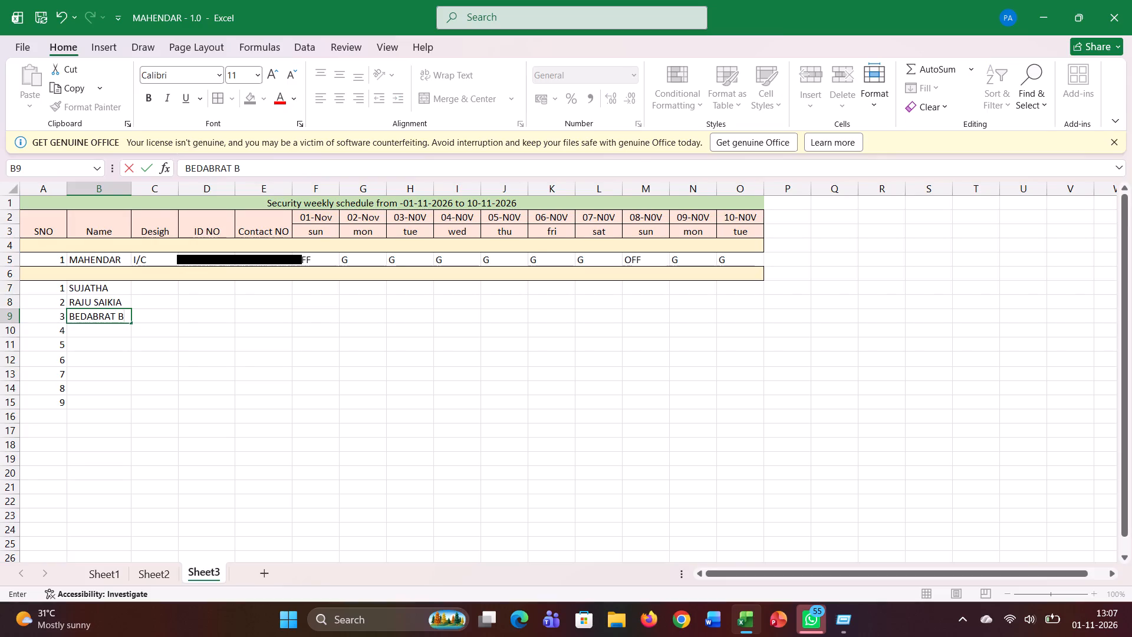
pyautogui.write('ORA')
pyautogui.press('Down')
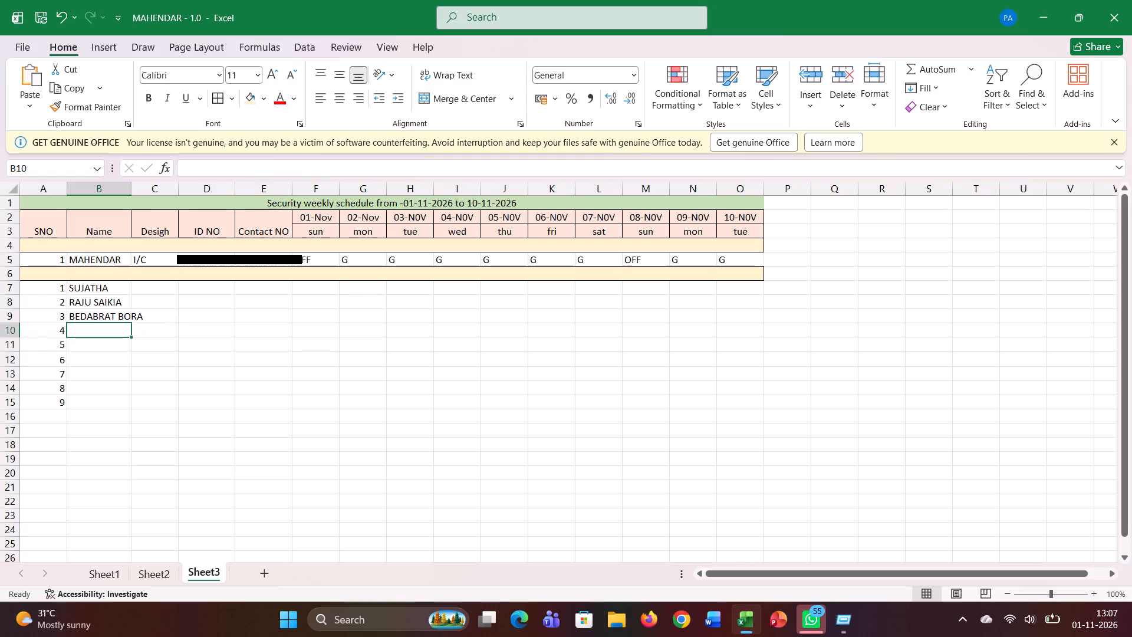
# In capitals, enter ANJANEYULU in cell B10 and the name of staff member 5 in cell B11.
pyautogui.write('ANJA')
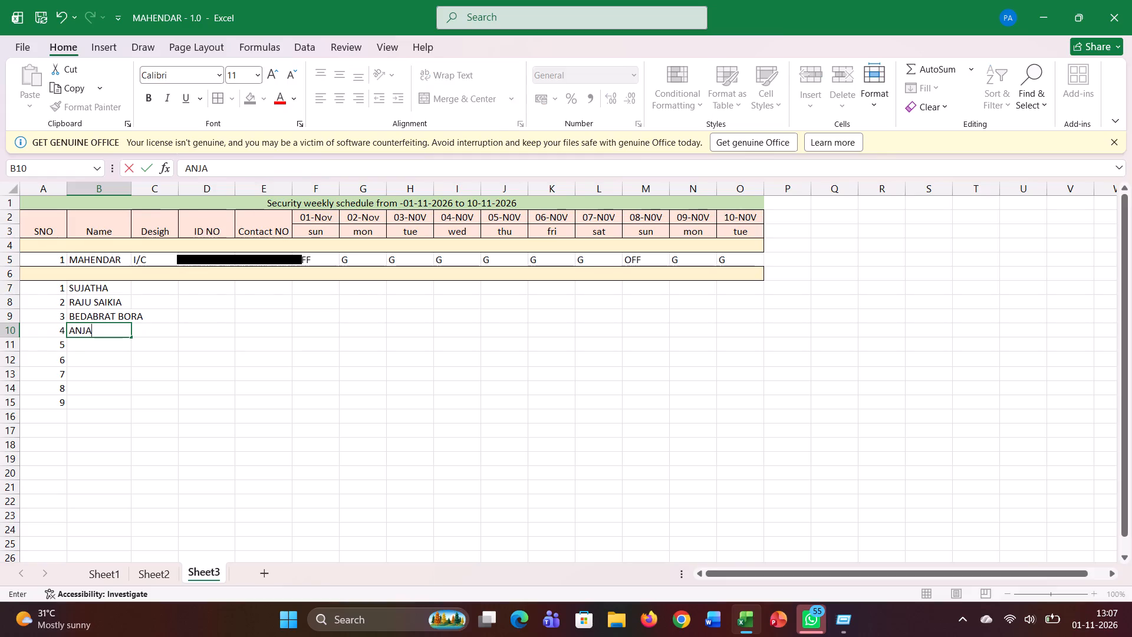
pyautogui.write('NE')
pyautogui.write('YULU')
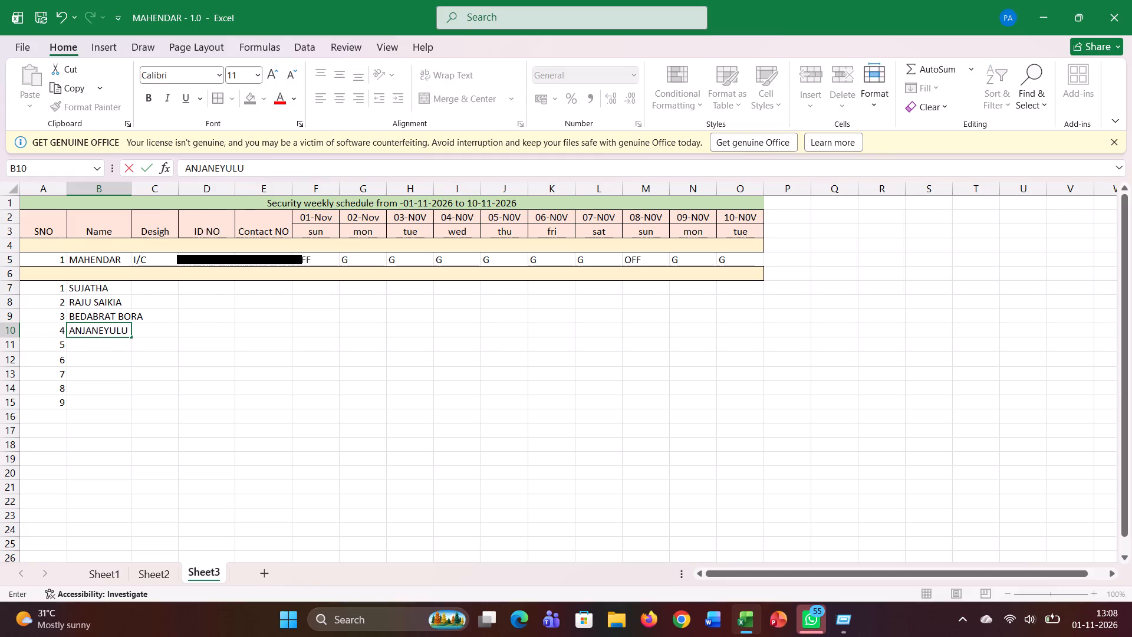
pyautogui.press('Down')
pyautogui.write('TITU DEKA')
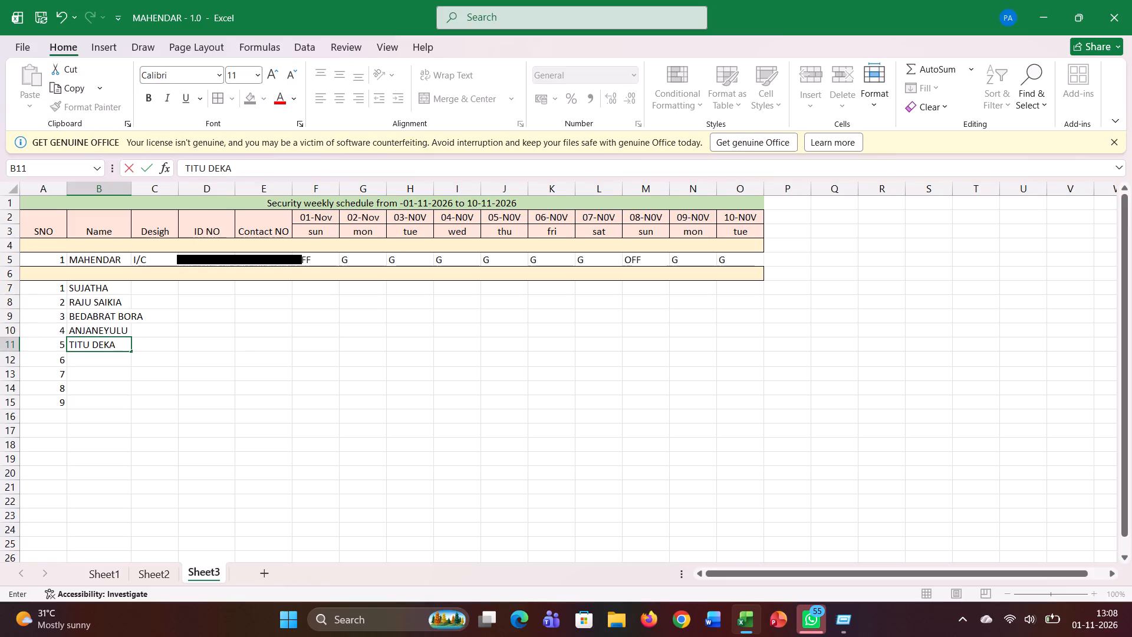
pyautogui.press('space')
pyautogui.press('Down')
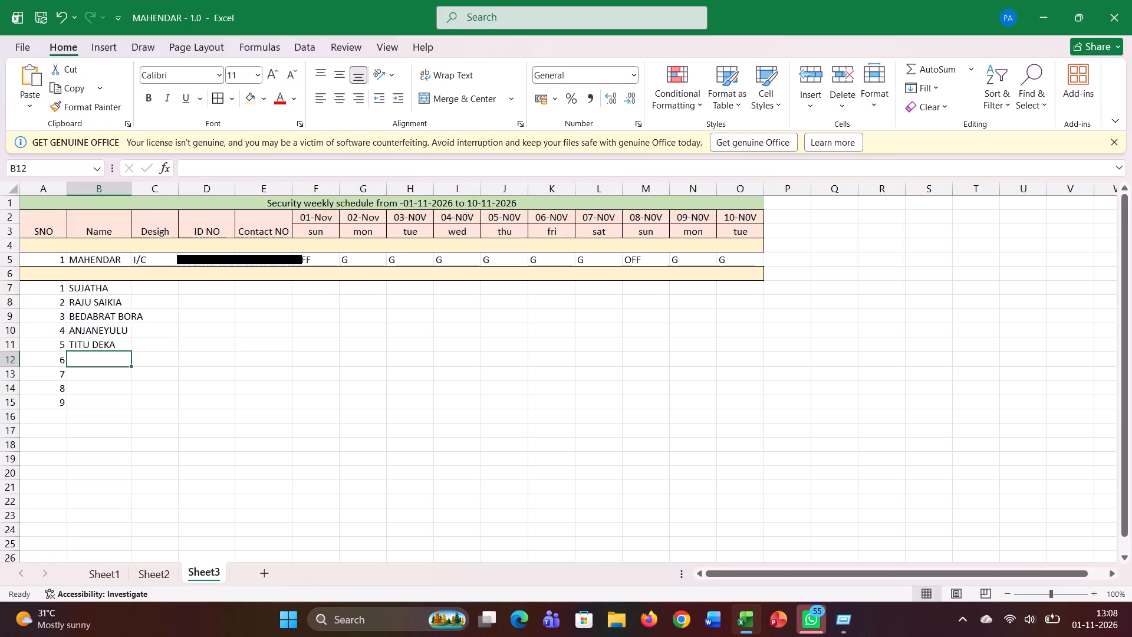
# Enter VITTAL beside serial number 6 in cell B12 and RAMESH beside serial number 7 in cell B13.
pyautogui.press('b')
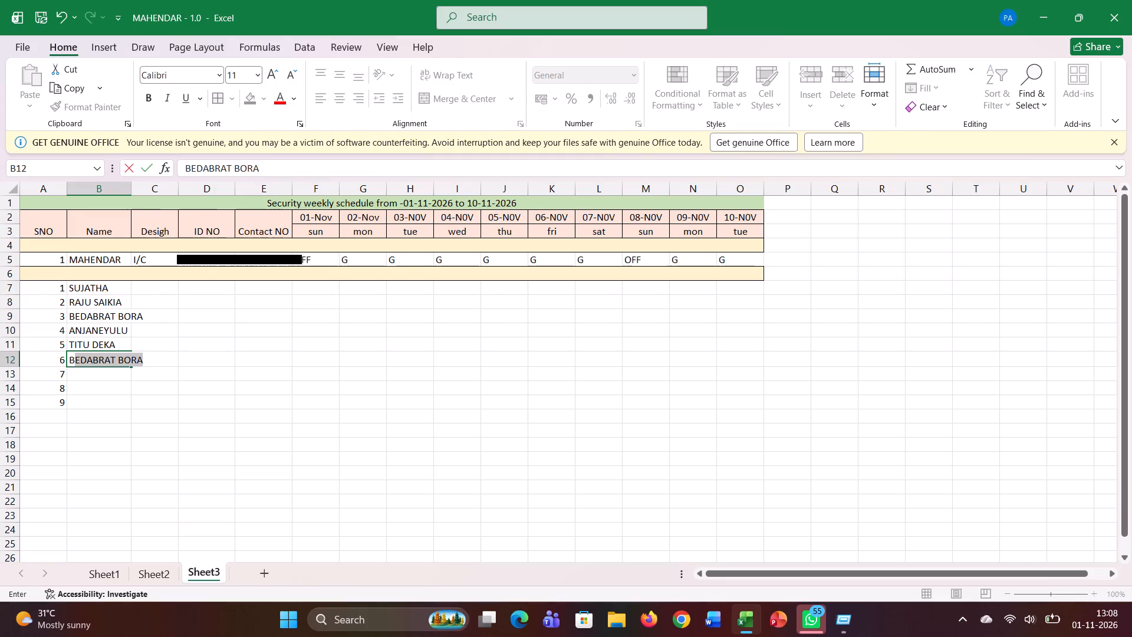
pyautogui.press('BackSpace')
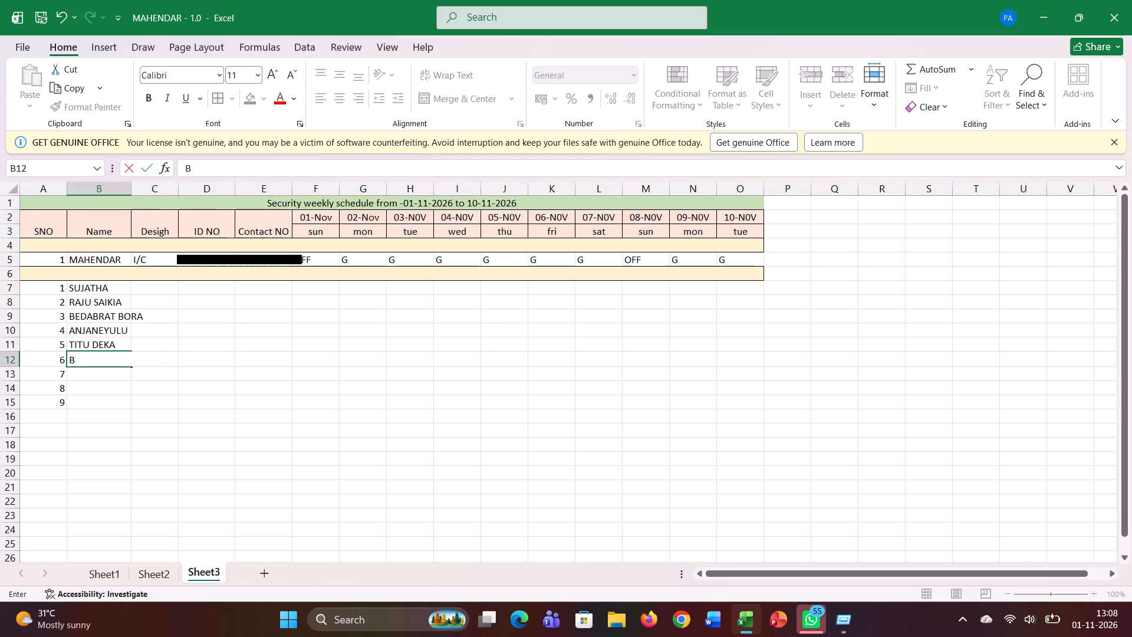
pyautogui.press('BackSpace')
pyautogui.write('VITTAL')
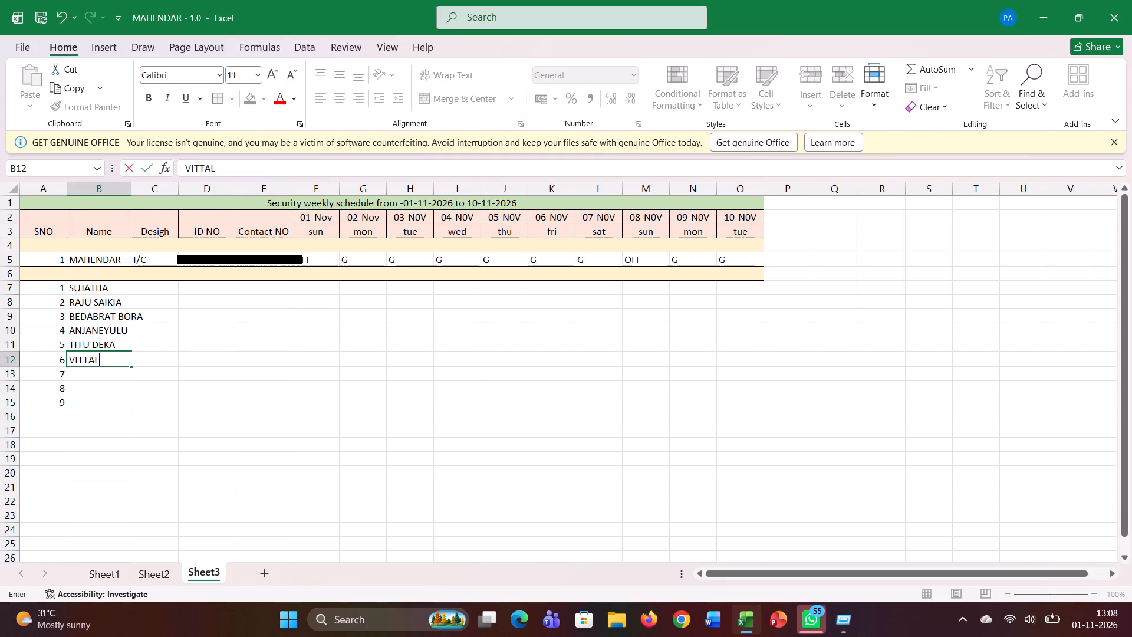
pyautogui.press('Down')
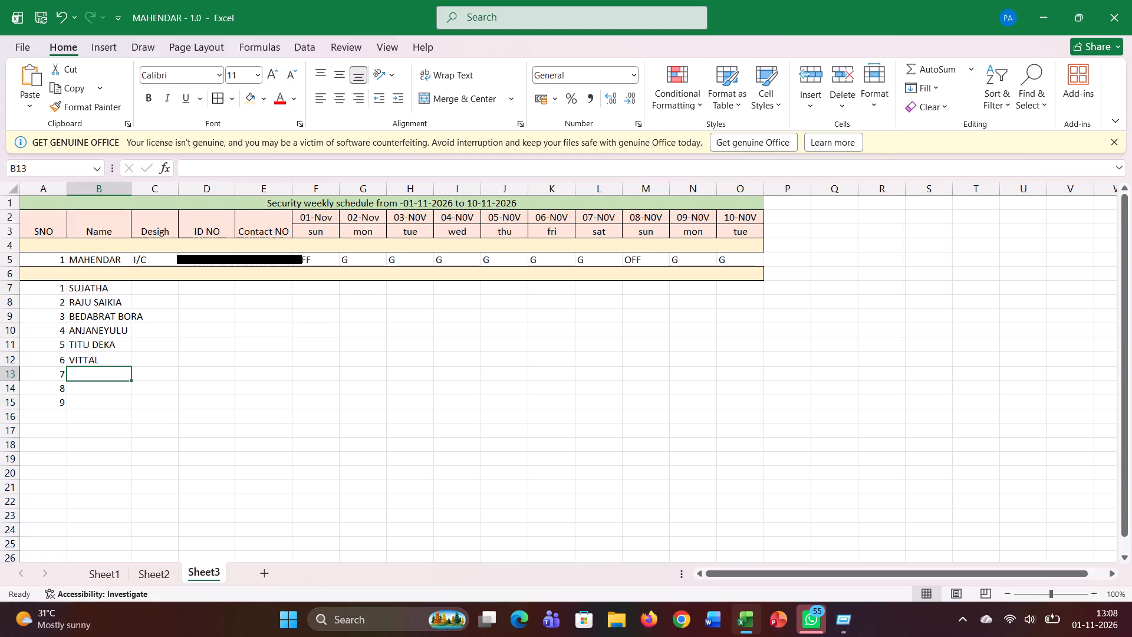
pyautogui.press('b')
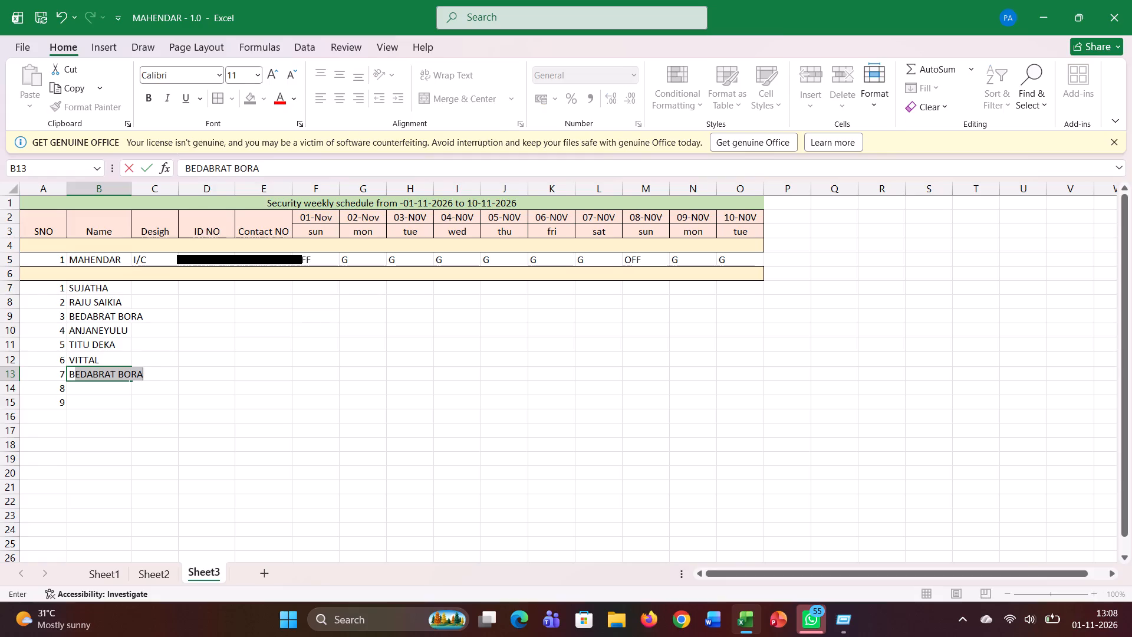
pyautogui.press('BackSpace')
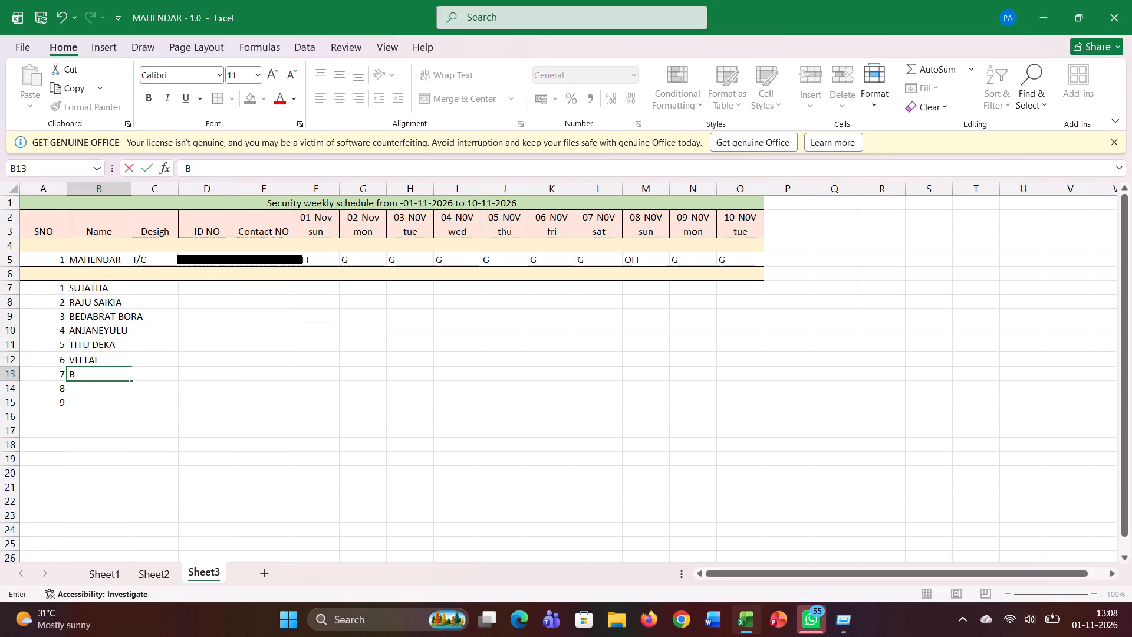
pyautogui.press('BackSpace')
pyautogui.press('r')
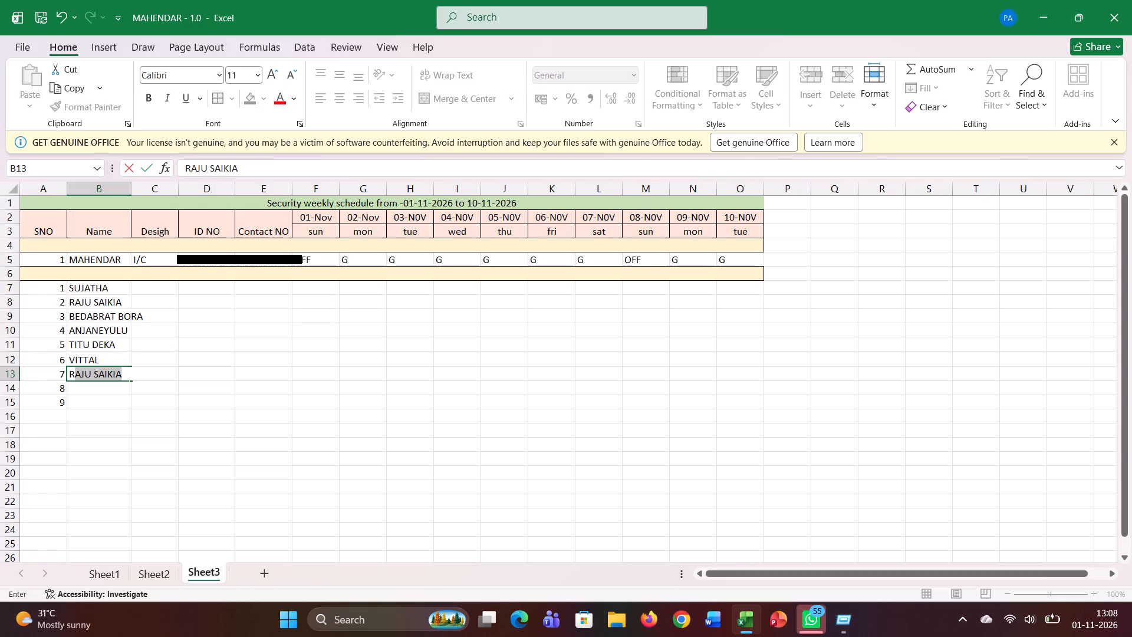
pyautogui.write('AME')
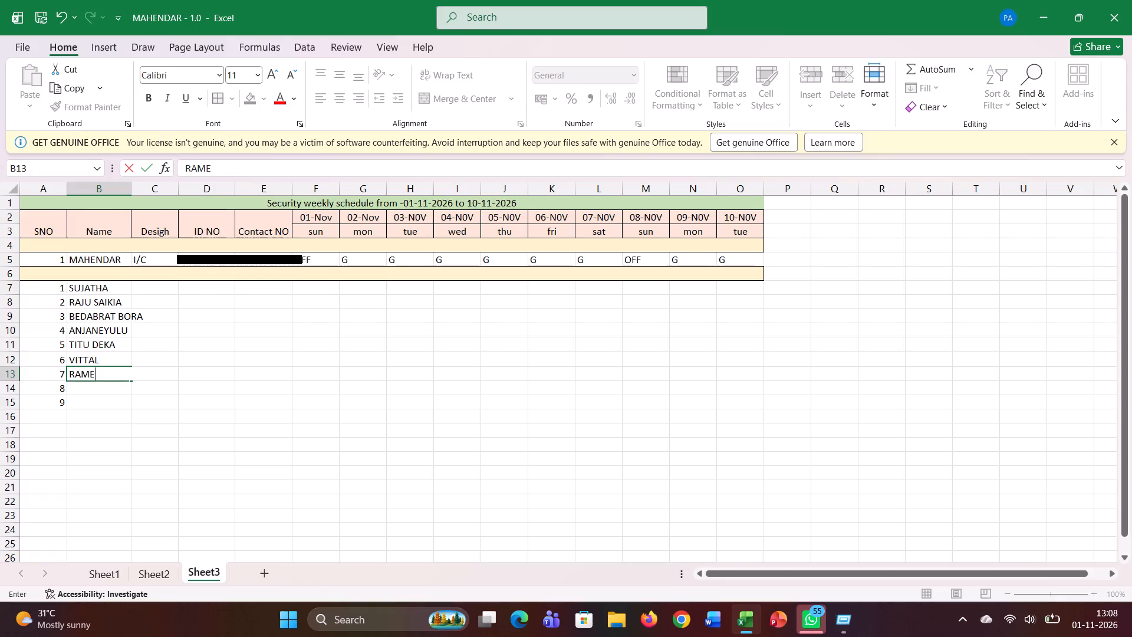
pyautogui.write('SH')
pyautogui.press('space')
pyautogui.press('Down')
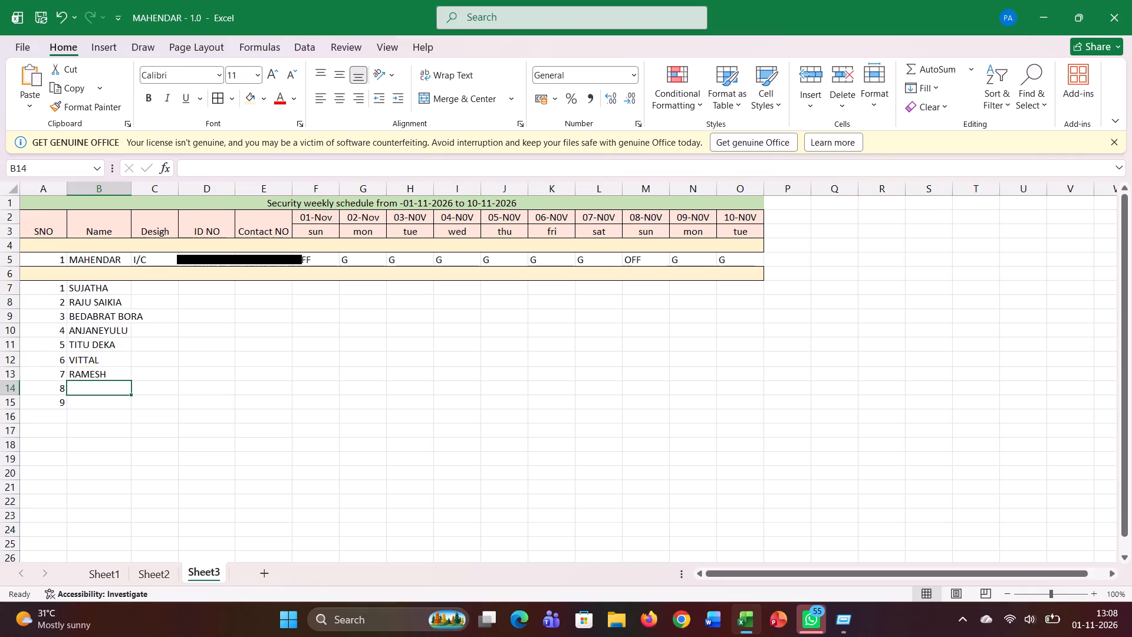
# In capitals, enter BALAKRISHNA beside serial number 8 in cell B14 and JANGAIAH beside serial number 9 in cell B15.
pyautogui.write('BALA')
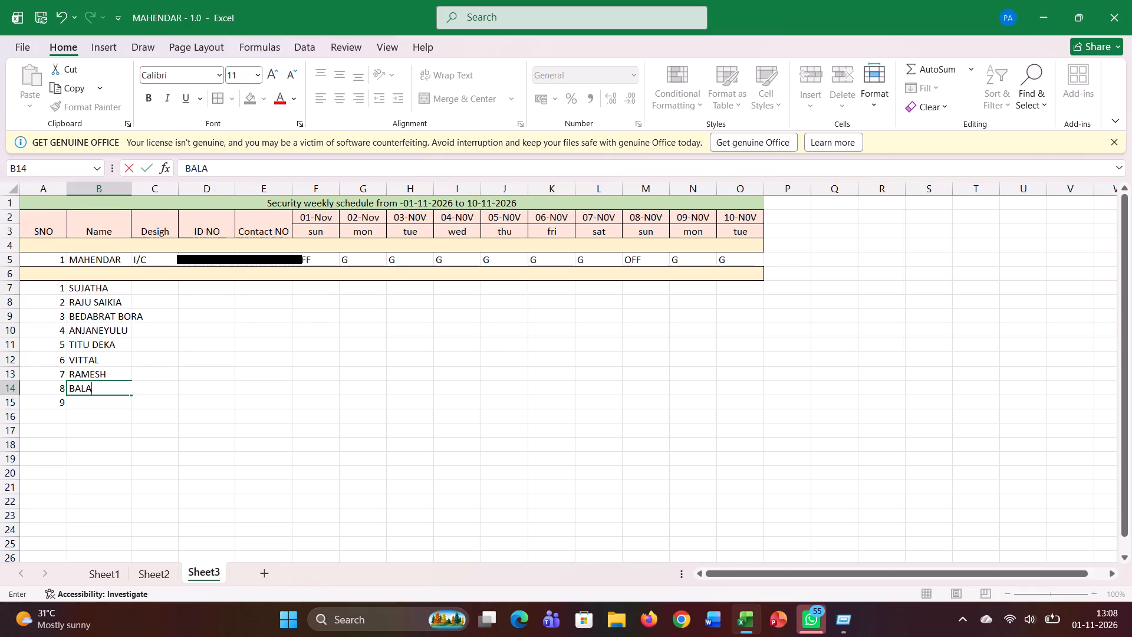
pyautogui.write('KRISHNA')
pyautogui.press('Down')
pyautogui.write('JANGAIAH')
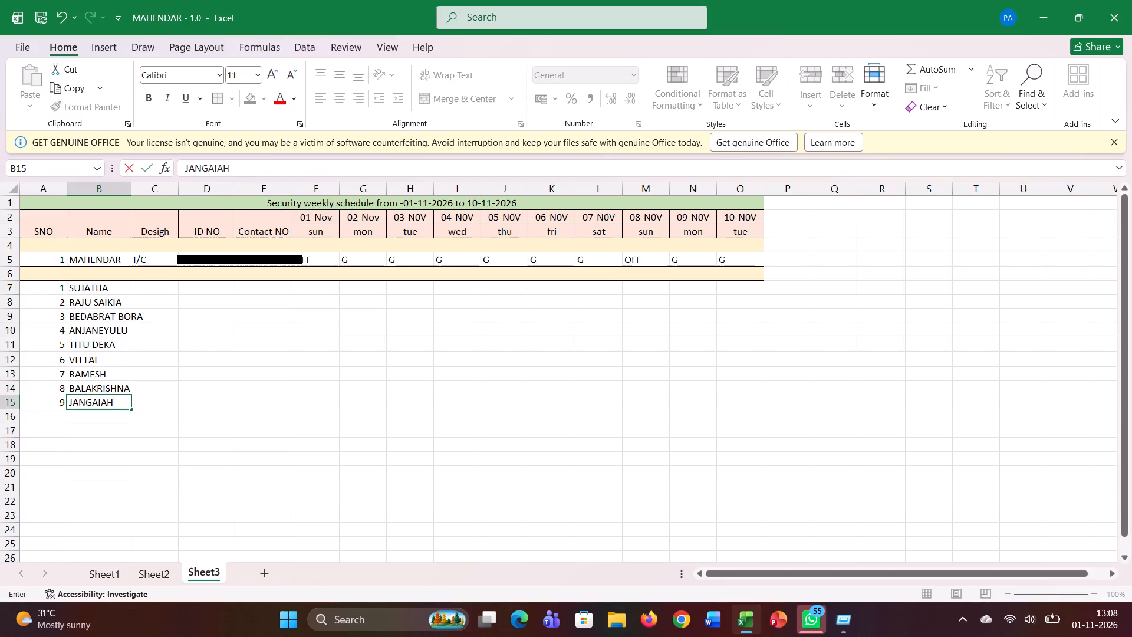
pyautogui.click(196, 307)
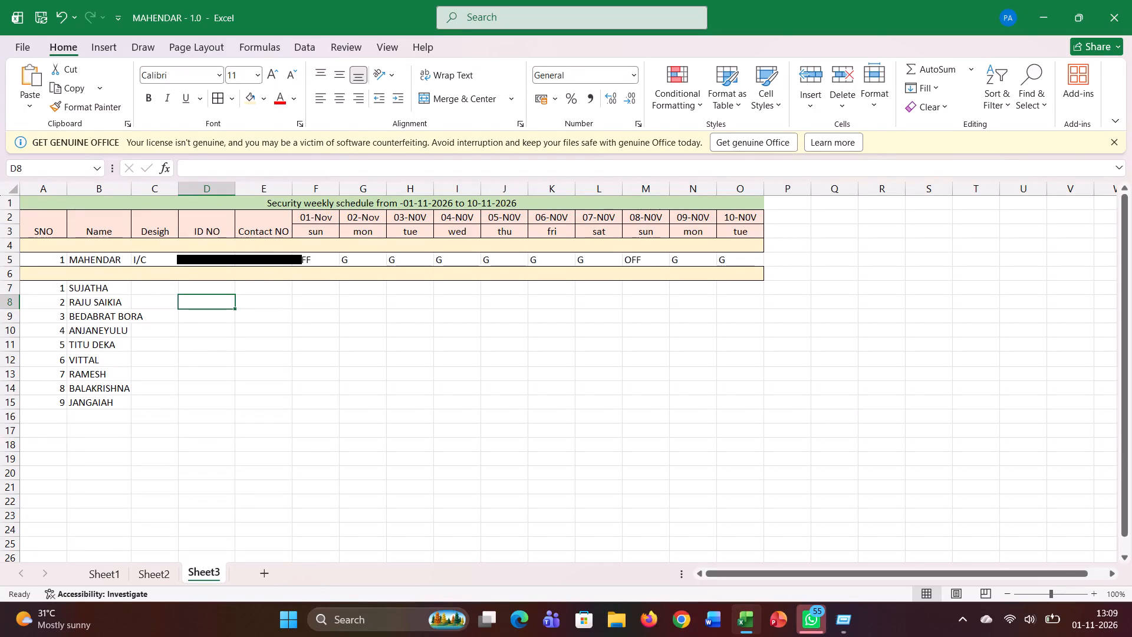
# Widen the Name column (column B) to about 14.78 so the longest staff name fits.
pyautogui.moveTo(130, 191); pyautogui.dragTo(148, 192)
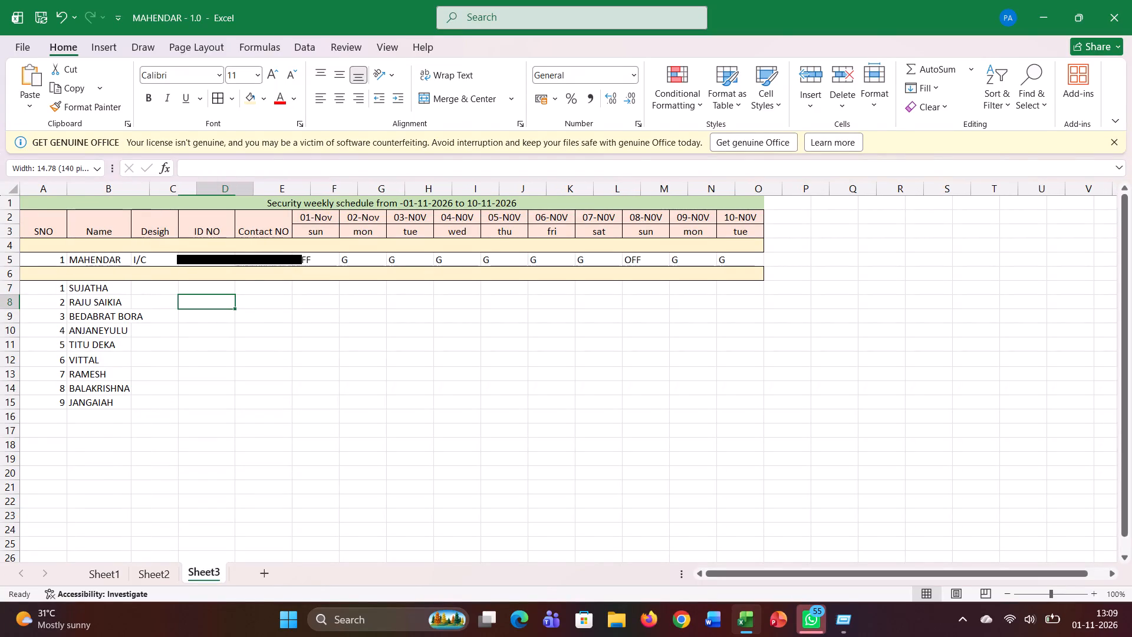
# In the Desigh column, enter I/C for SUJATHA in cell C7 and LSG for staff member 2 in cell C8.
pyautogui.click(162, 290)
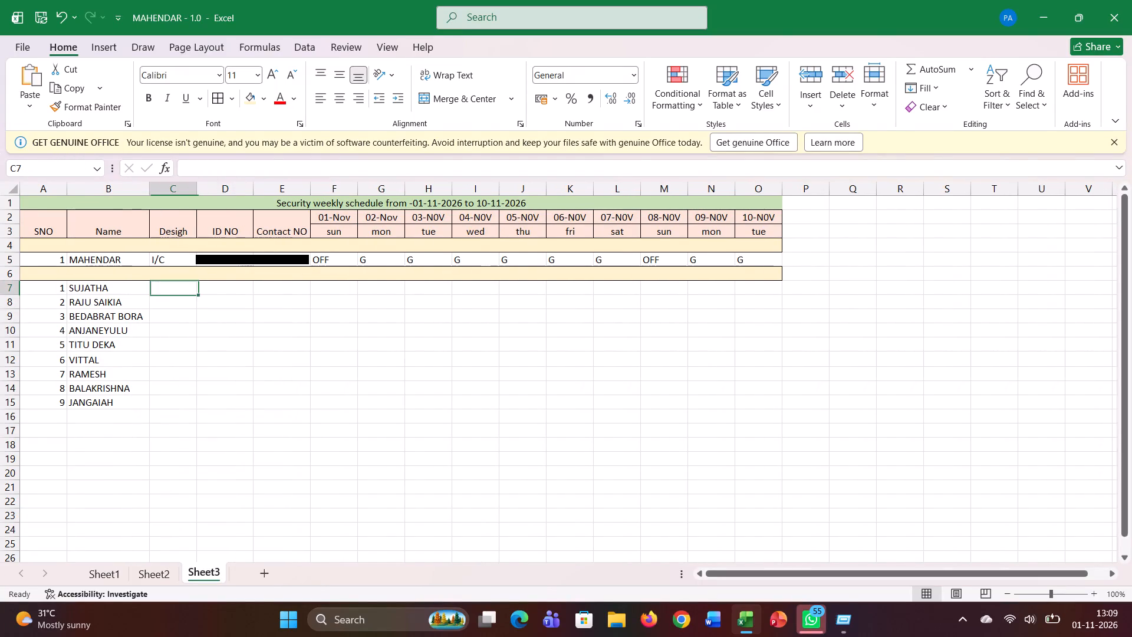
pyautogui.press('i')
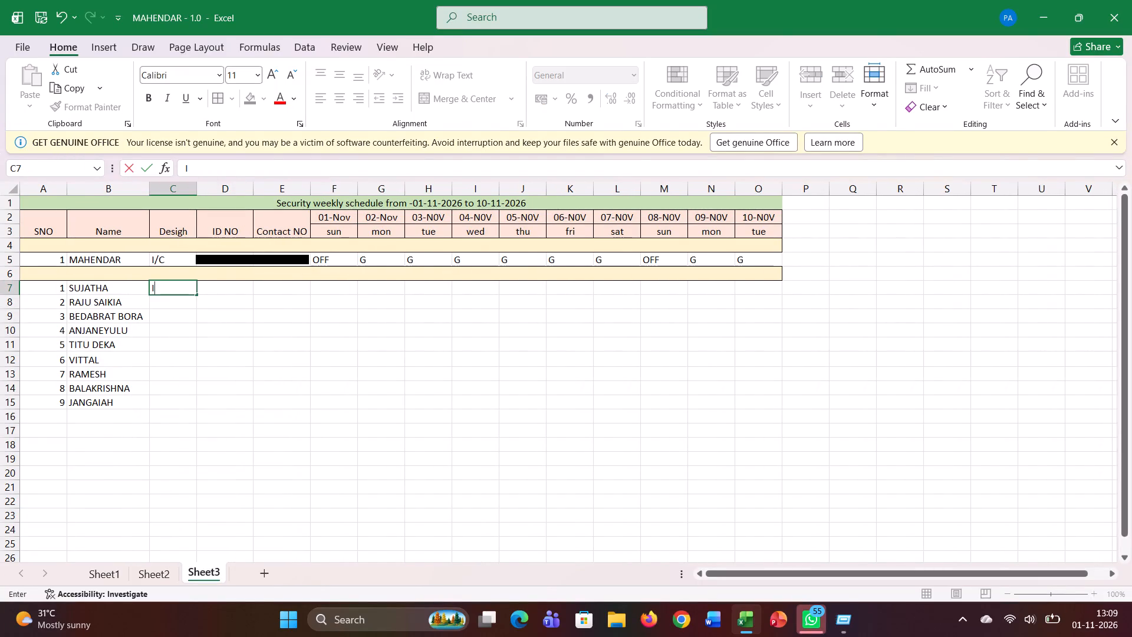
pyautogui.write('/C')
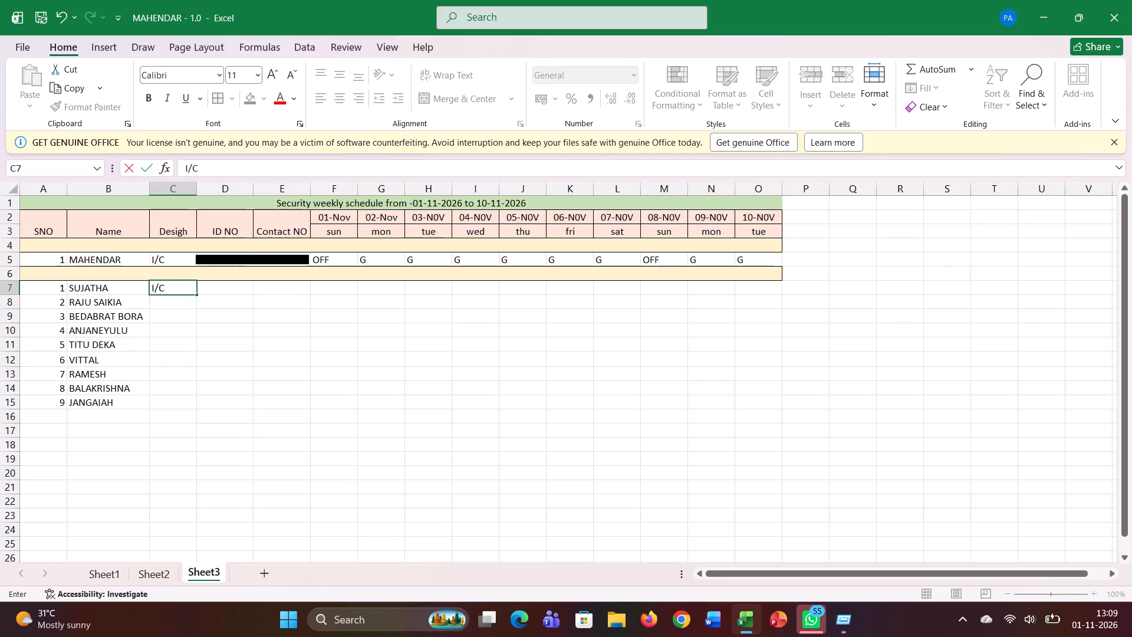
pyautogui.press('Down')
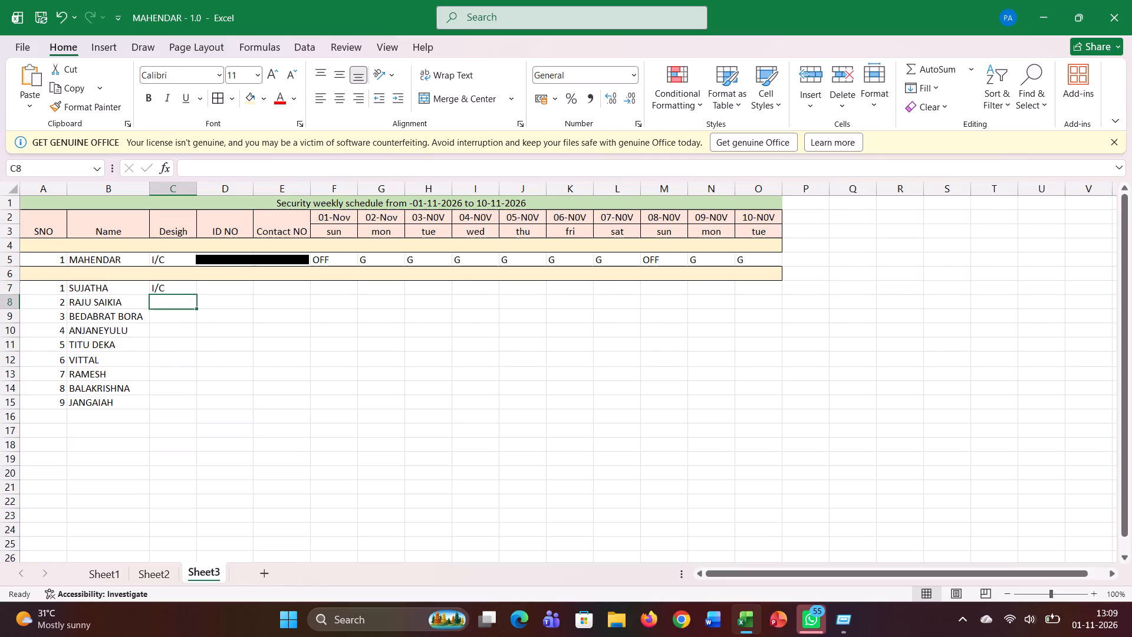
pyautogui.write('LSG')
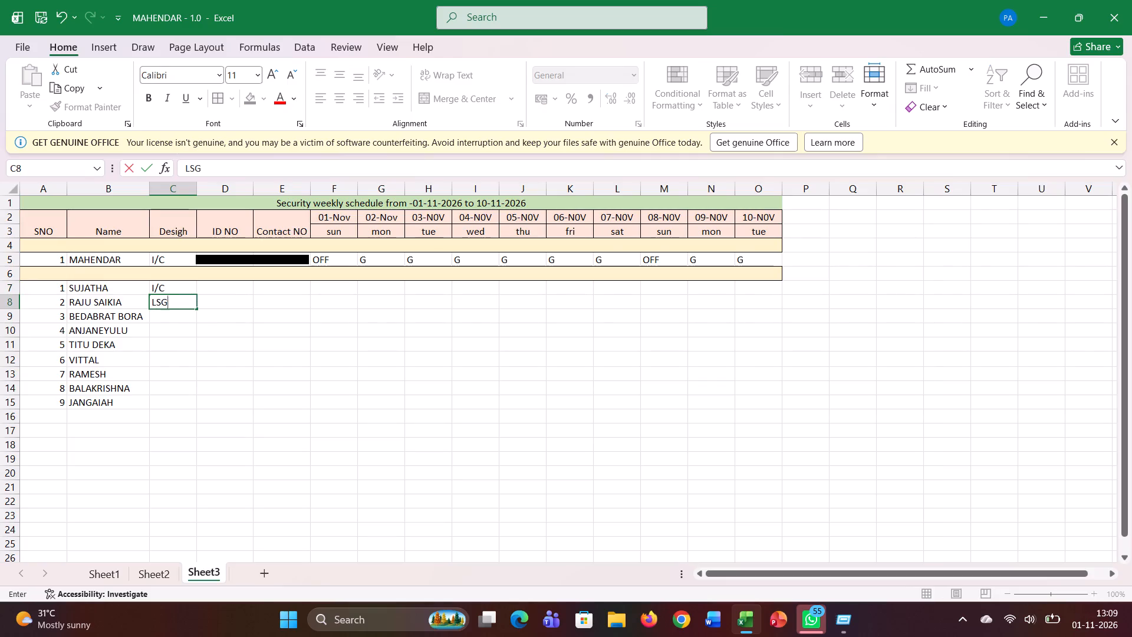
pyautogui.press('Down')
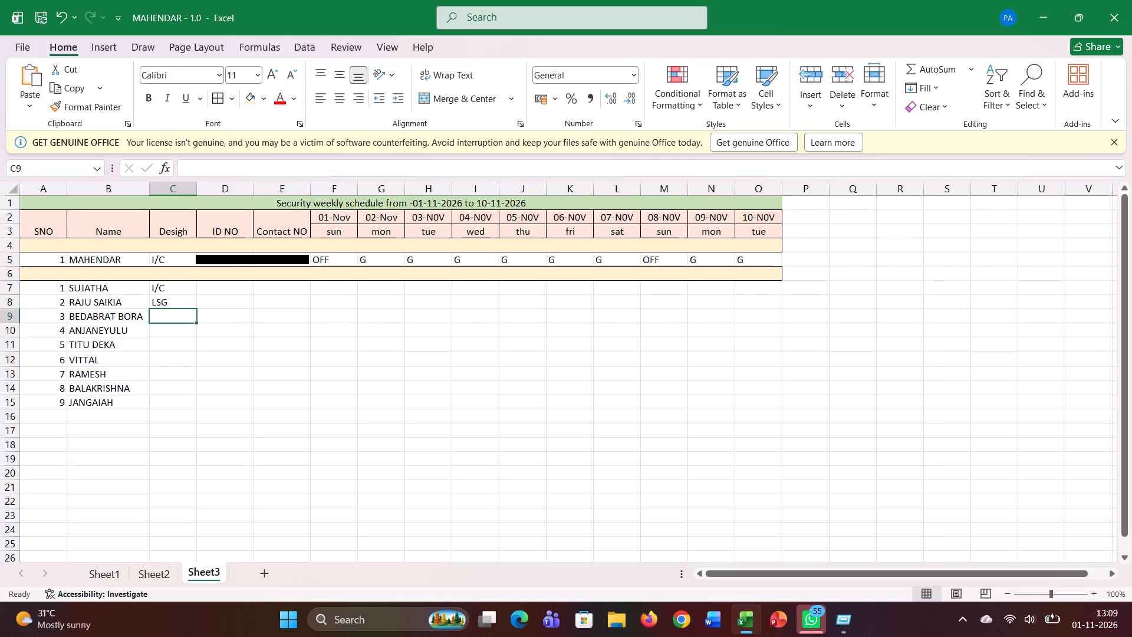
# Enter the designation SG for staff members 3 to 9 in cells C9 through C15.
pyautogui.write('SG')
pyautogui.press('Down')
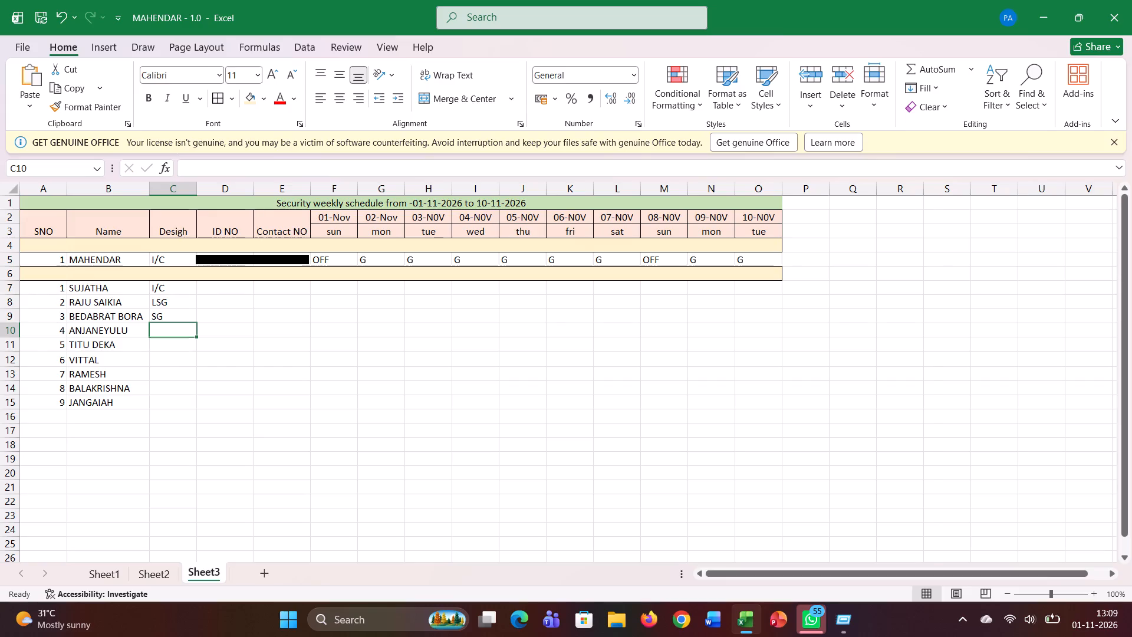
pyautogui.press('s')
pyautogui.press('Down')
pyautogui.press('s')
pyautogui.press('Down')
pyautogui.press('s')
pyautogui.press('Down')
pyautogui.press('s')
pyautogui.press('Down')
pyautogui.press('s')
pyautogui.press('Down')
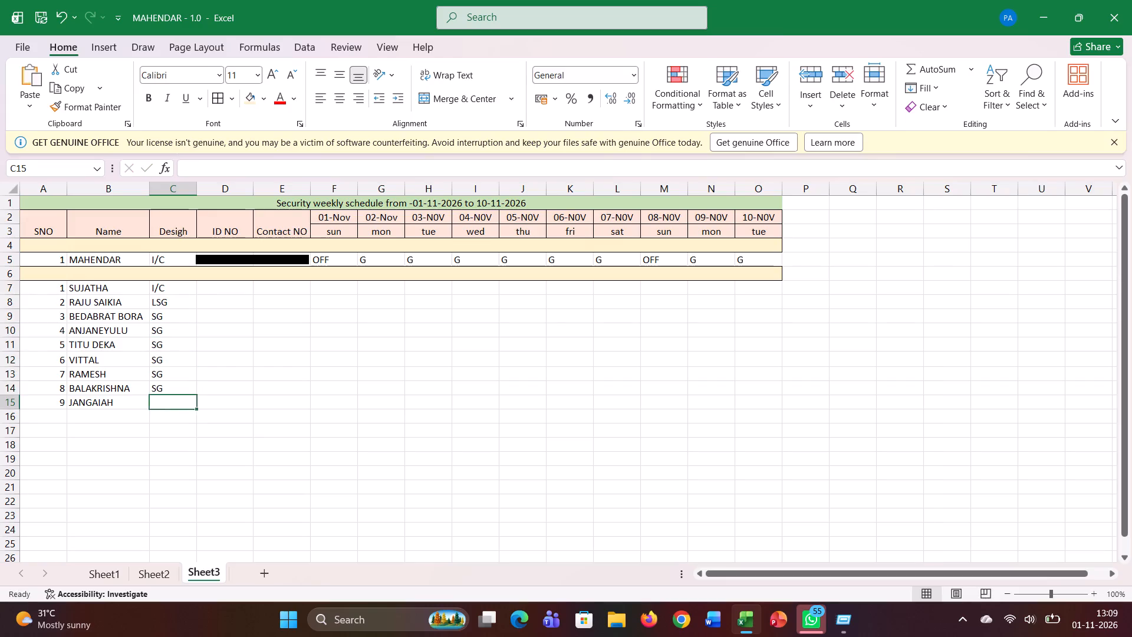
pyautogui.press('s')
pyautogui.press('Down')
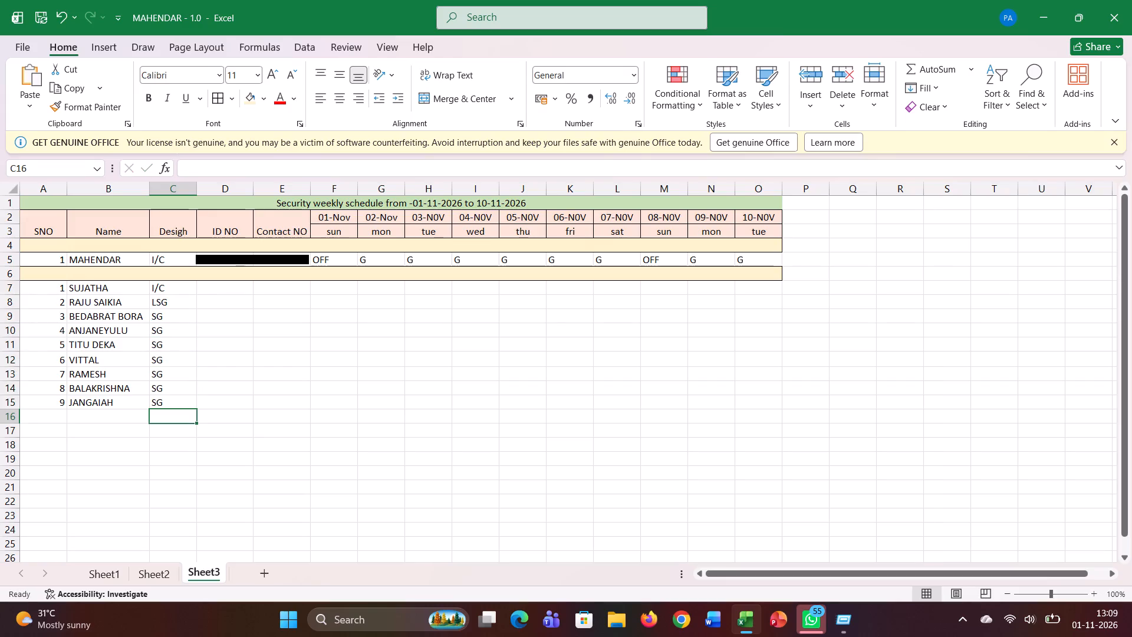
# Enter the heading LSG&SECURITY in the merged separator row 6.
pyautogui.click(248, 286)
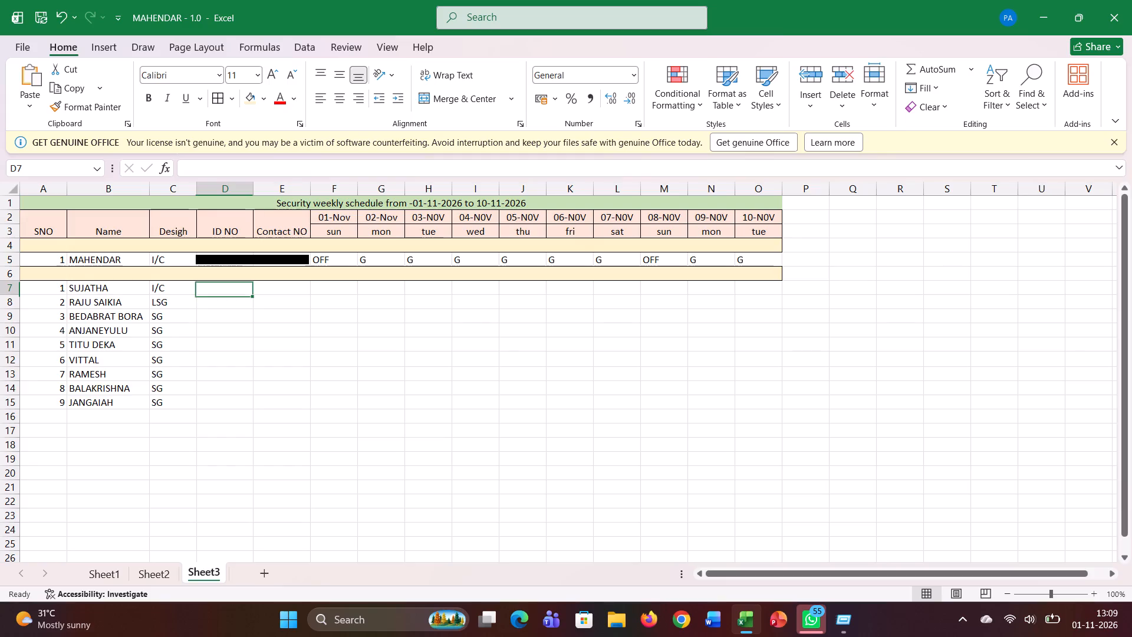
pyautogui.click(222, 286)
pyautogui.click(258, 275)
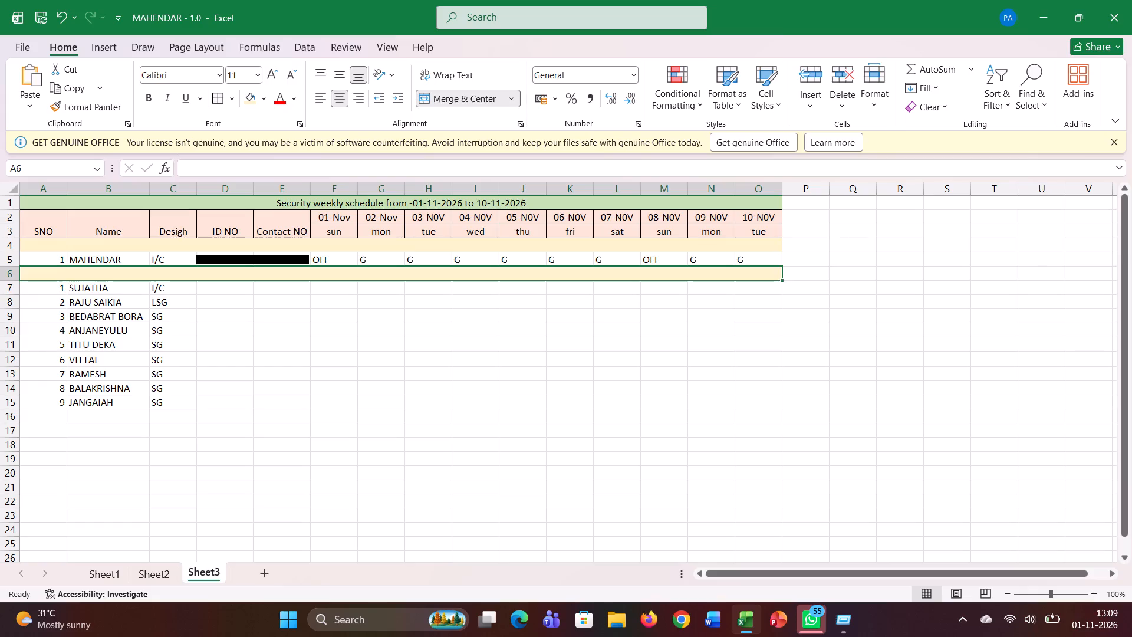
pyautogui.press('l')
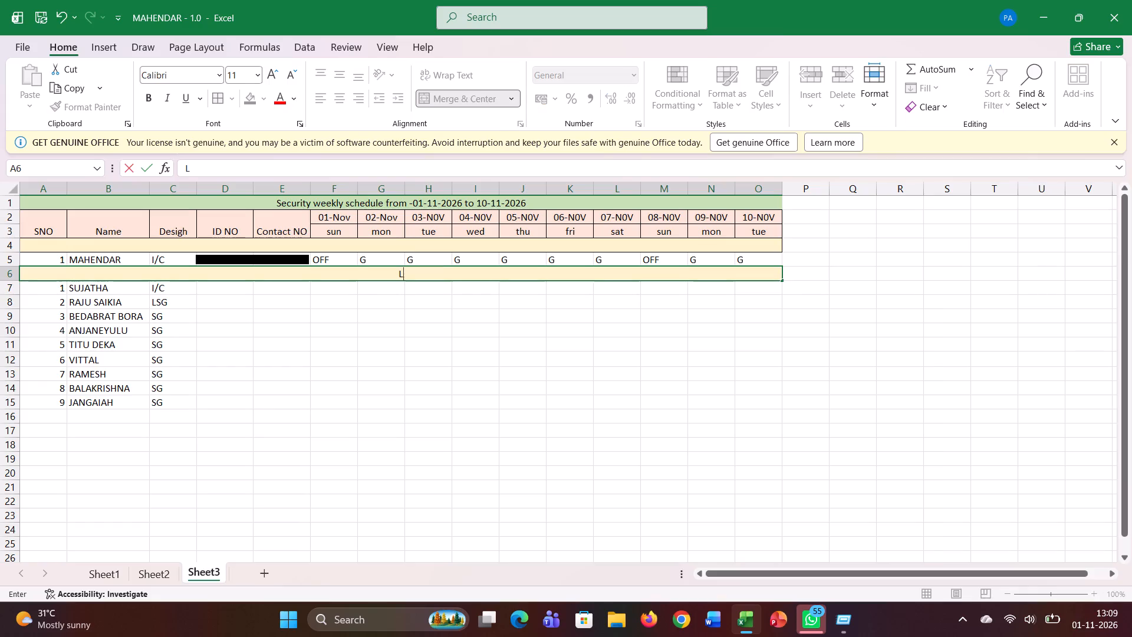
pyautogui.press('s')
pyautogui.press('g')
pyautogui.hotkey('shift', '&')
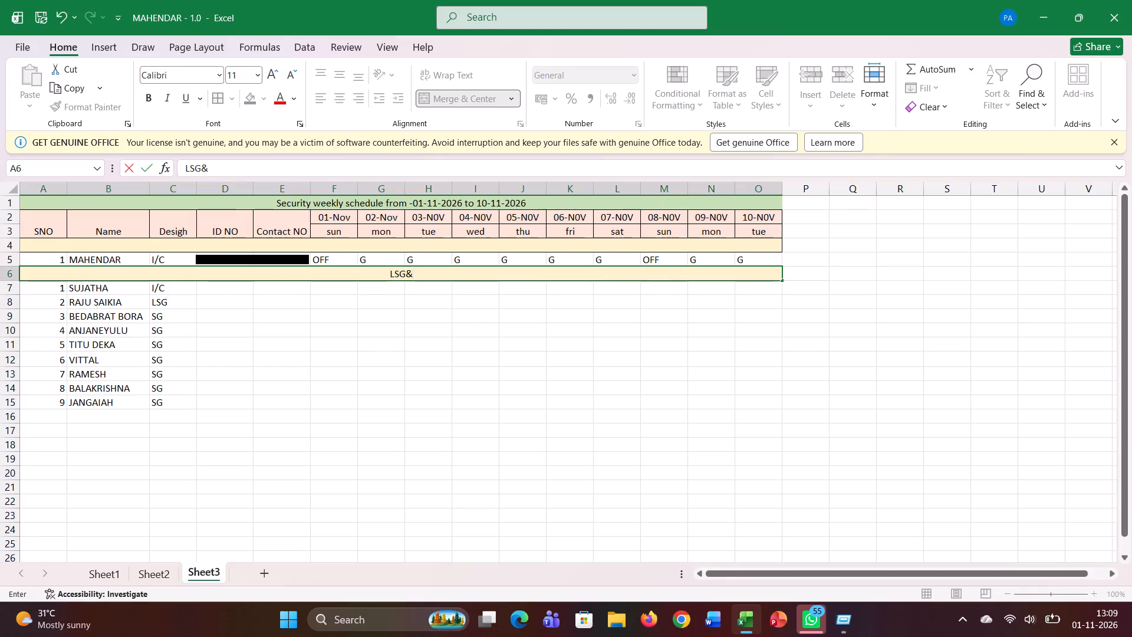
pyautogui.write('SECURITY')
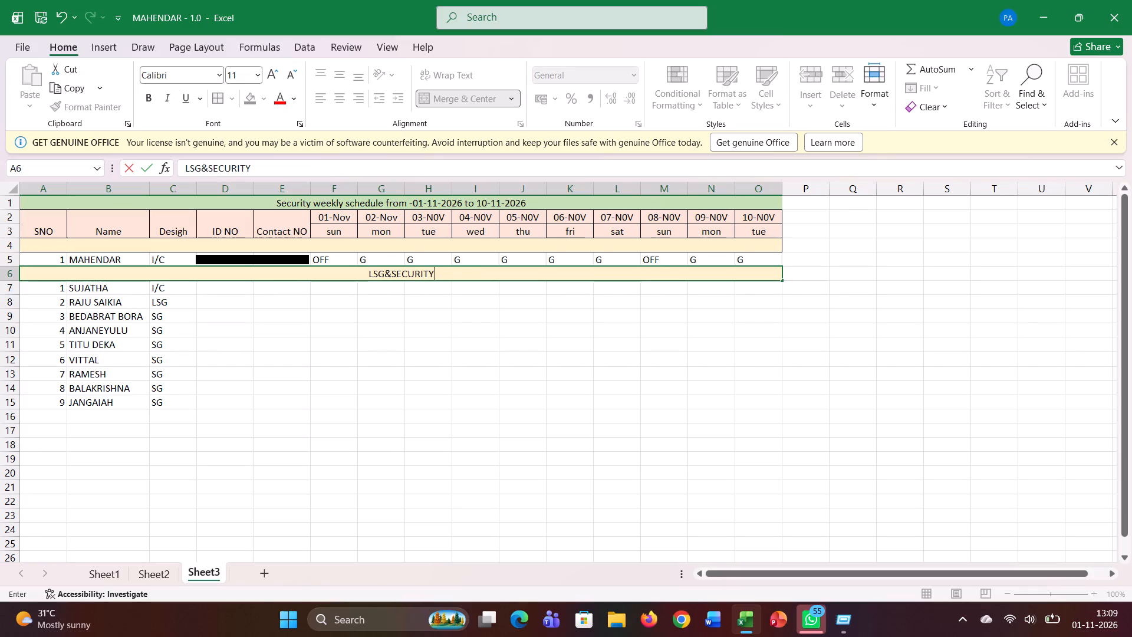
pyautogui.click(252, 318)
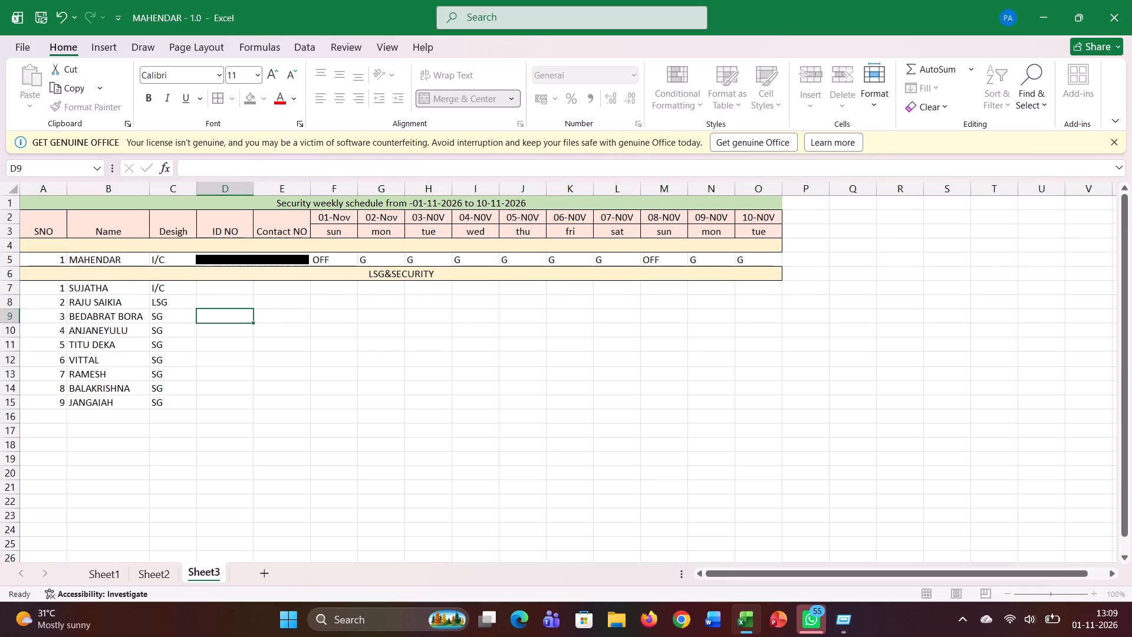
# Replace the heading in merged separator row 6 with LSG & SECURITY GURAD, spaced around the ampersand.
pyautogui.click(440, 272)
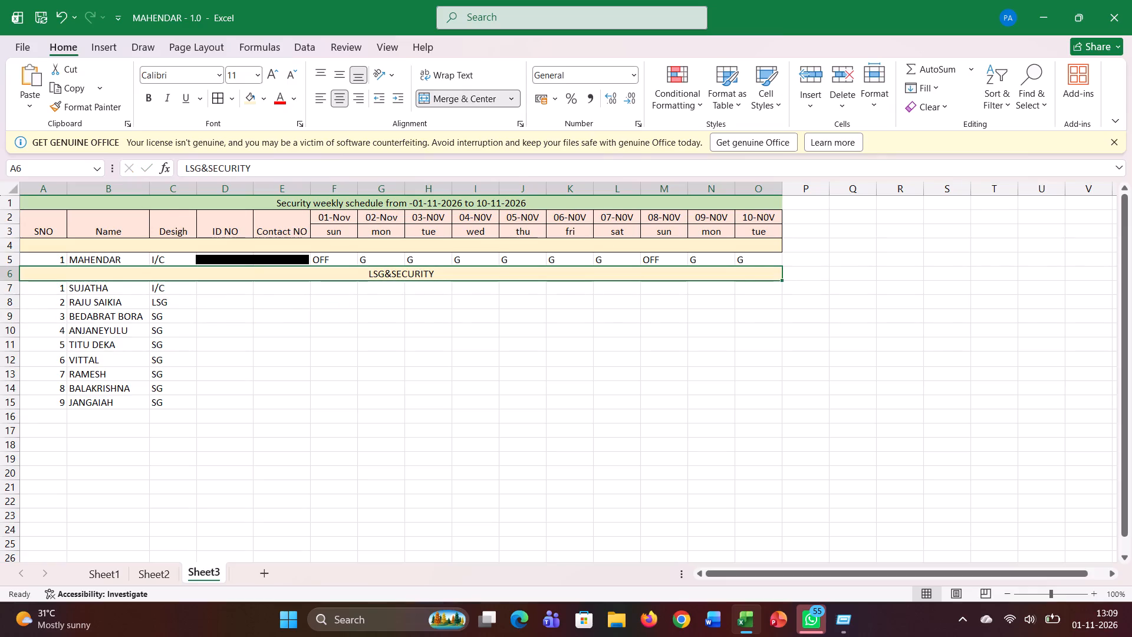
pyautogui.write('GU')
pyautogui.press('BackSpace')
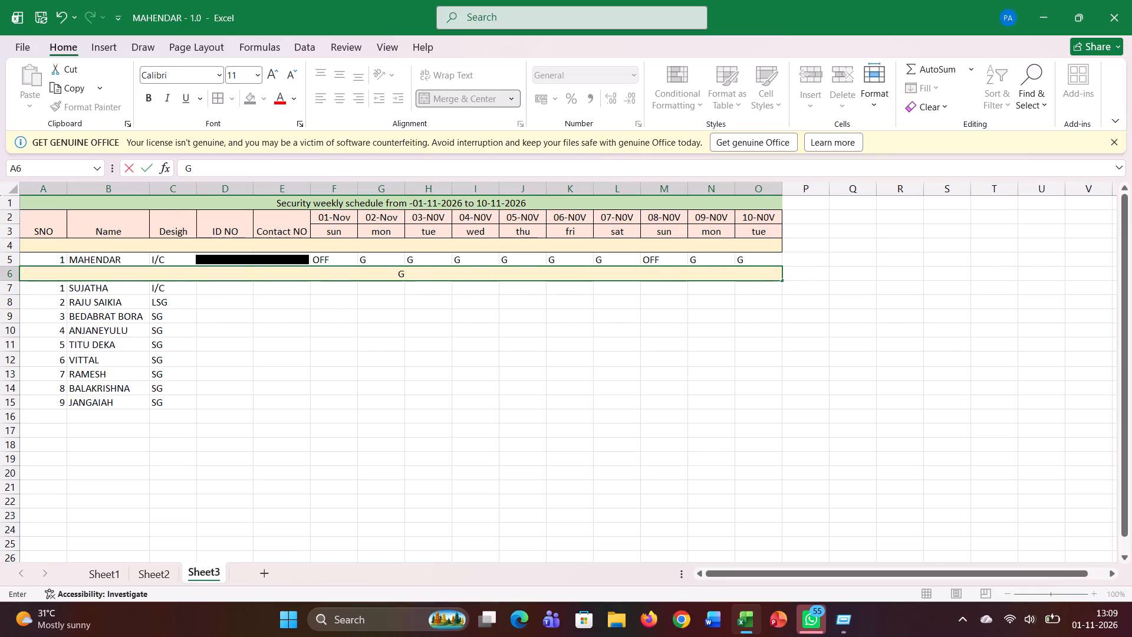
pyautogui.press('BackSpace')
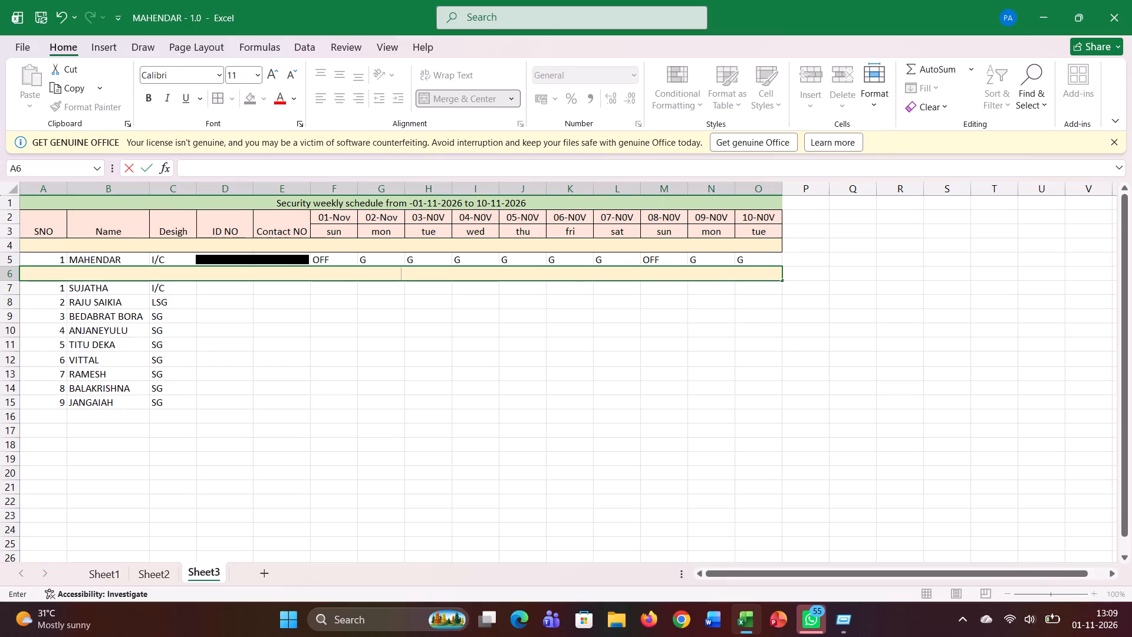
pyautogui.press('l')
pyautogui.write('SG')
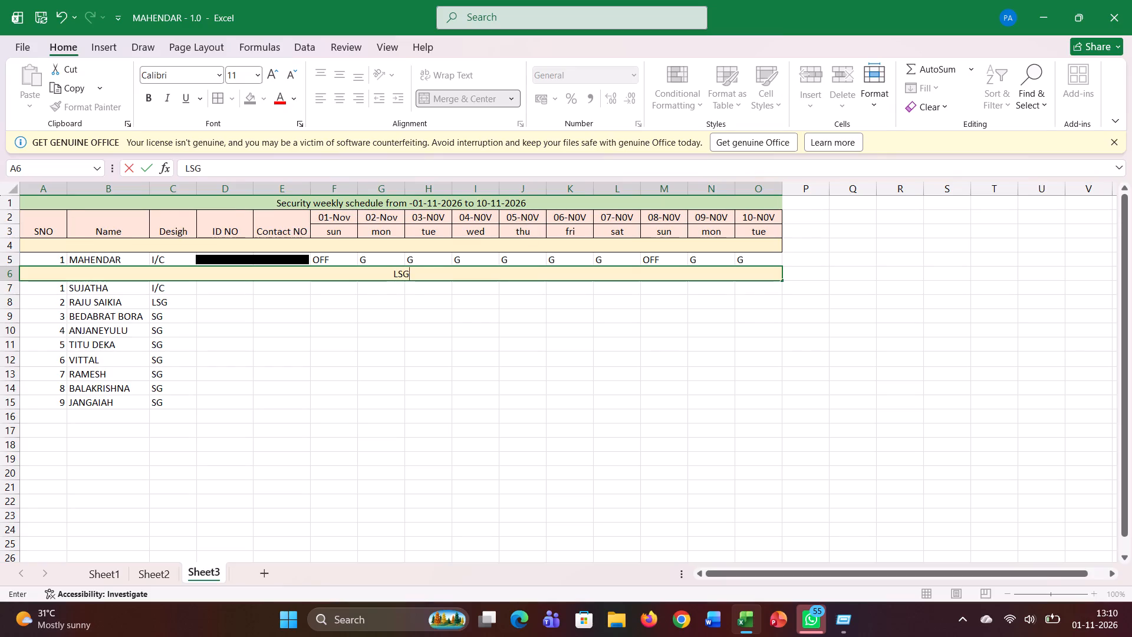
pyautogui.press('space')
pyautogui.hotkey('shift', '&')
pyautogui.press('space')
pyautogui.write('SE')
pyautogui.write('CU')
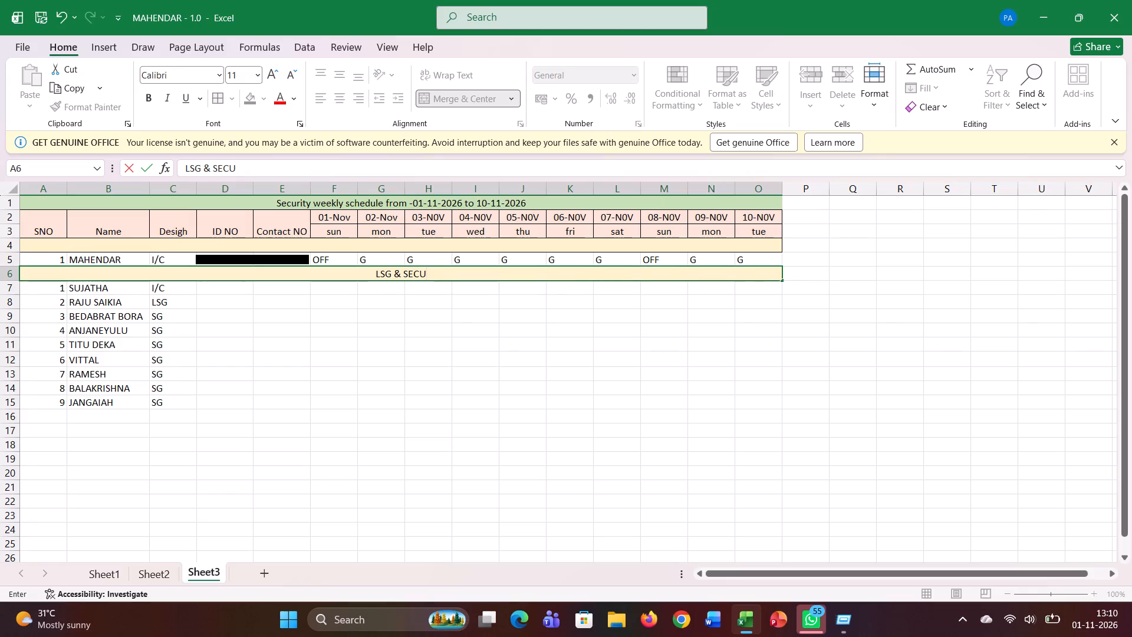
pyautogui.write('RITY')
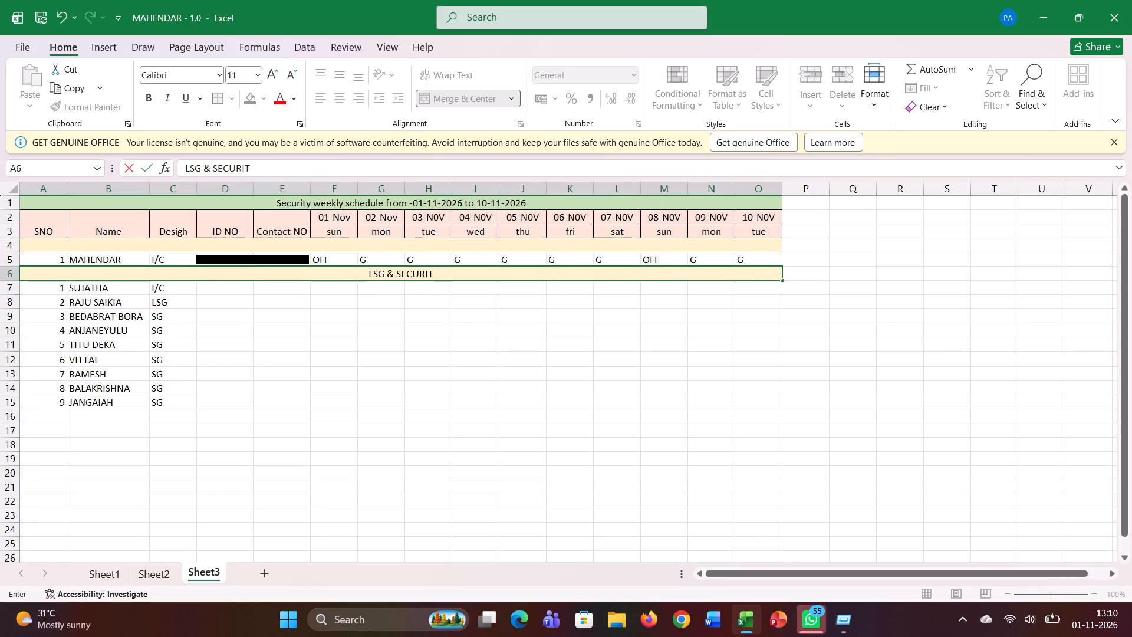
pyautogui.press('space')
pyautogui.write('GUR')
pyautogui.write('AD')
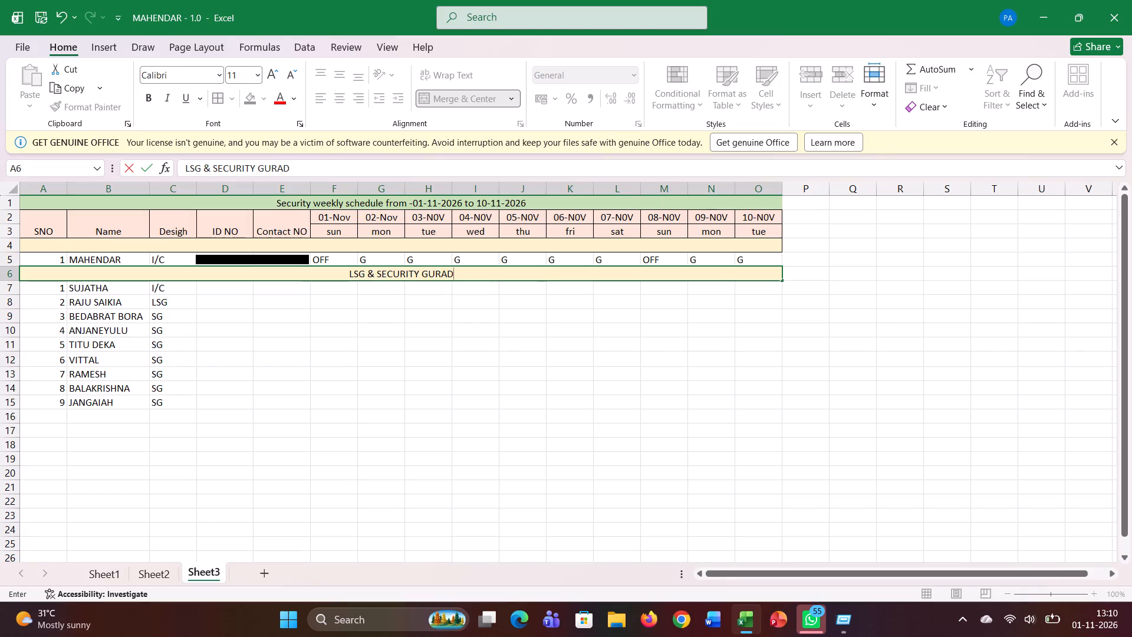
pyautogui.click(442, 323)
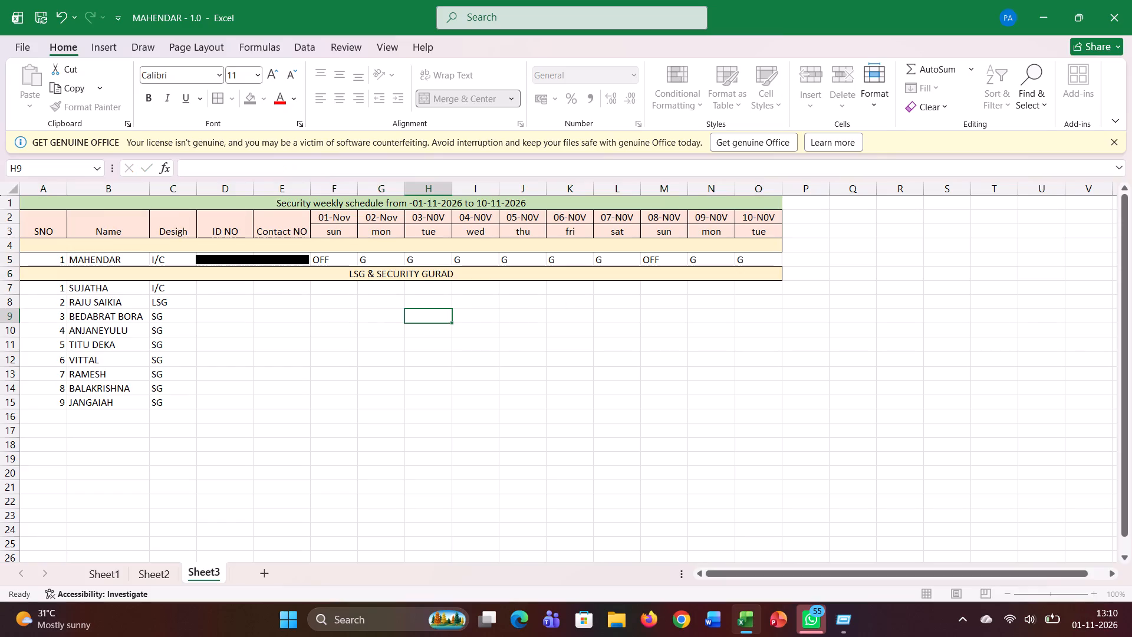
pyautogui.click(375, 276)
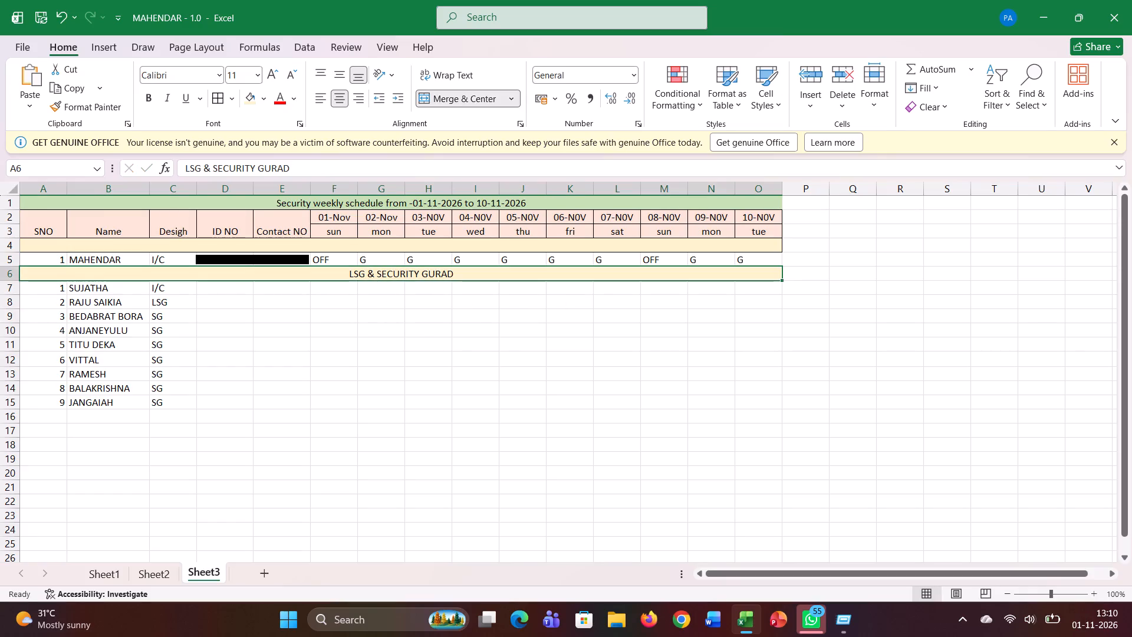
pyautogui.click(331, 373)
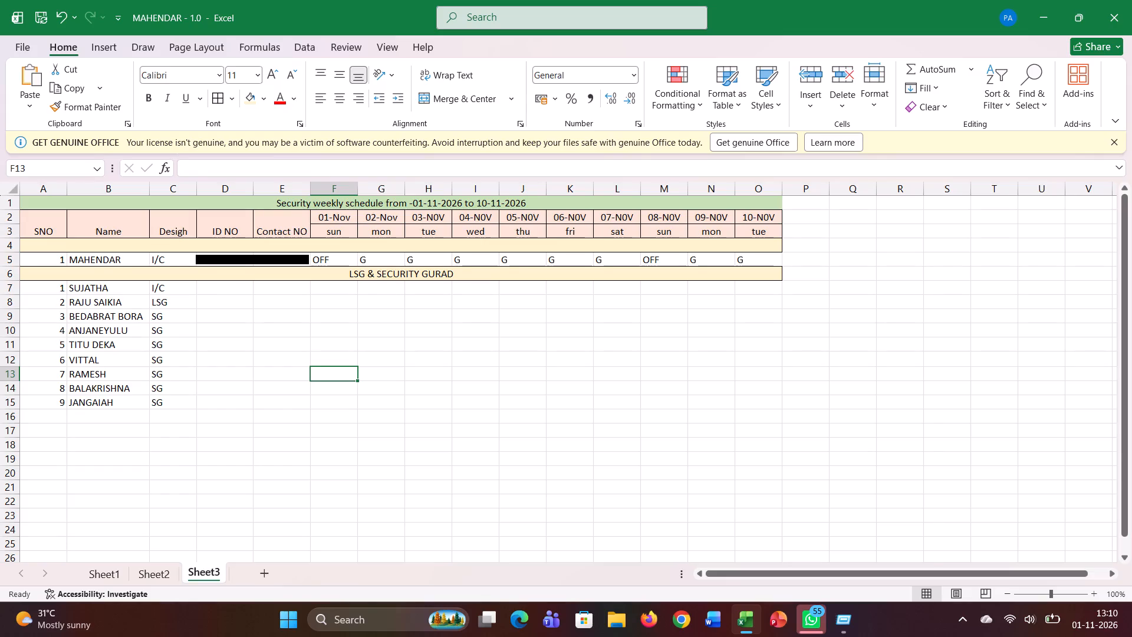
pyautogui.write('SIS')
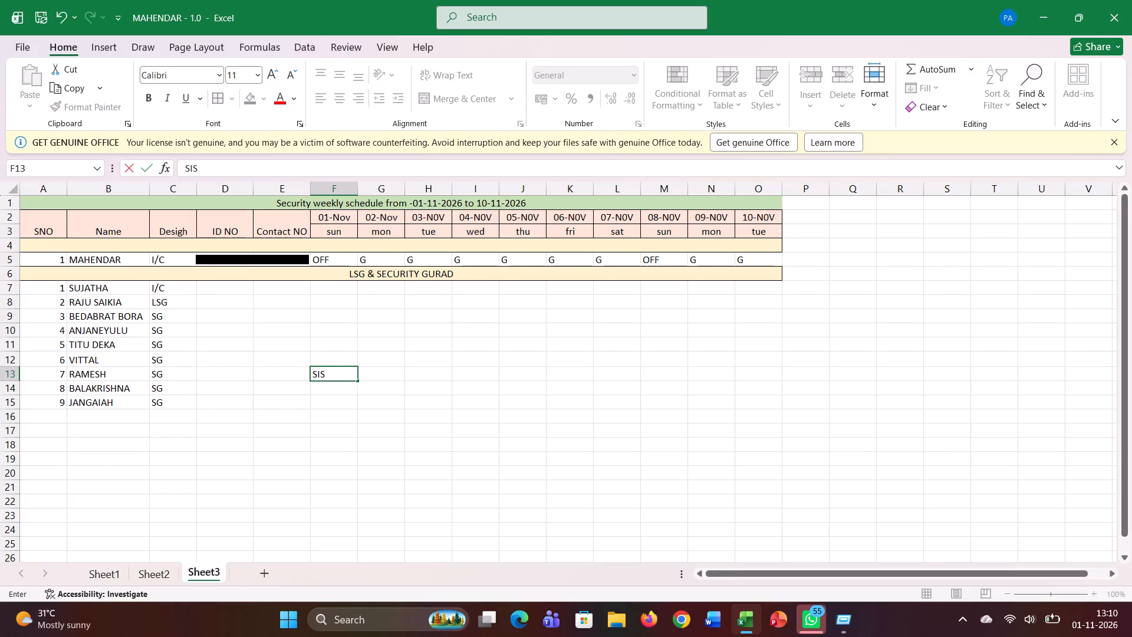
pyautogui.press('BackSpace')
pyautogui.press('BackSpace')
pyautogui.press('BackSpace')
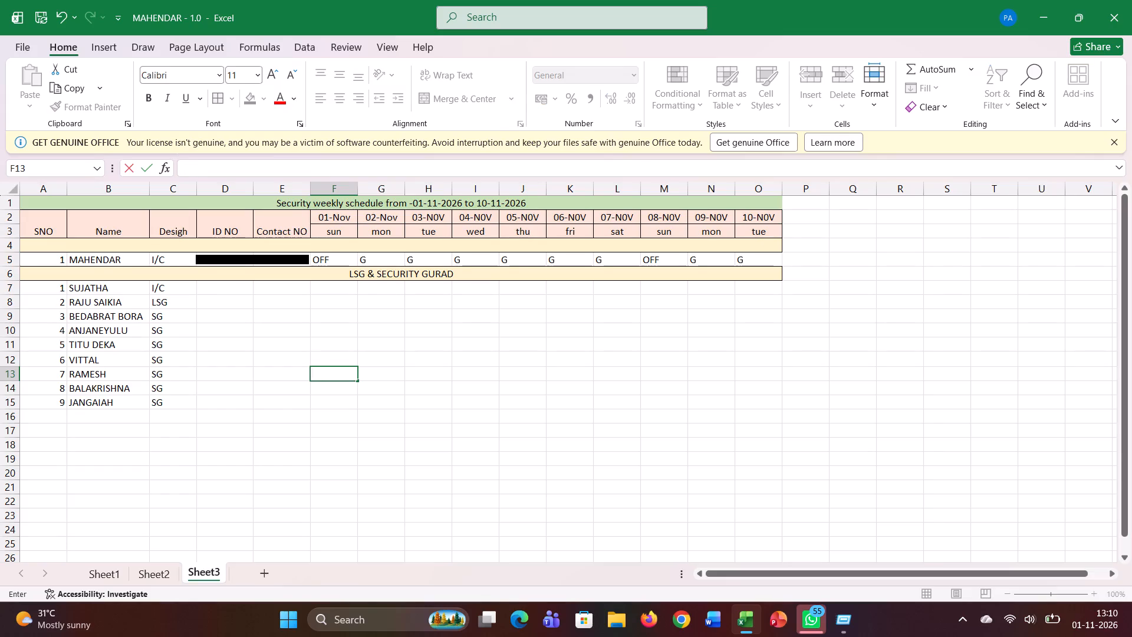
# In the ID NO column, enter SUJATHA's ID number with the SIS prefix in cell D7.
pyautogui.click(214, 290)
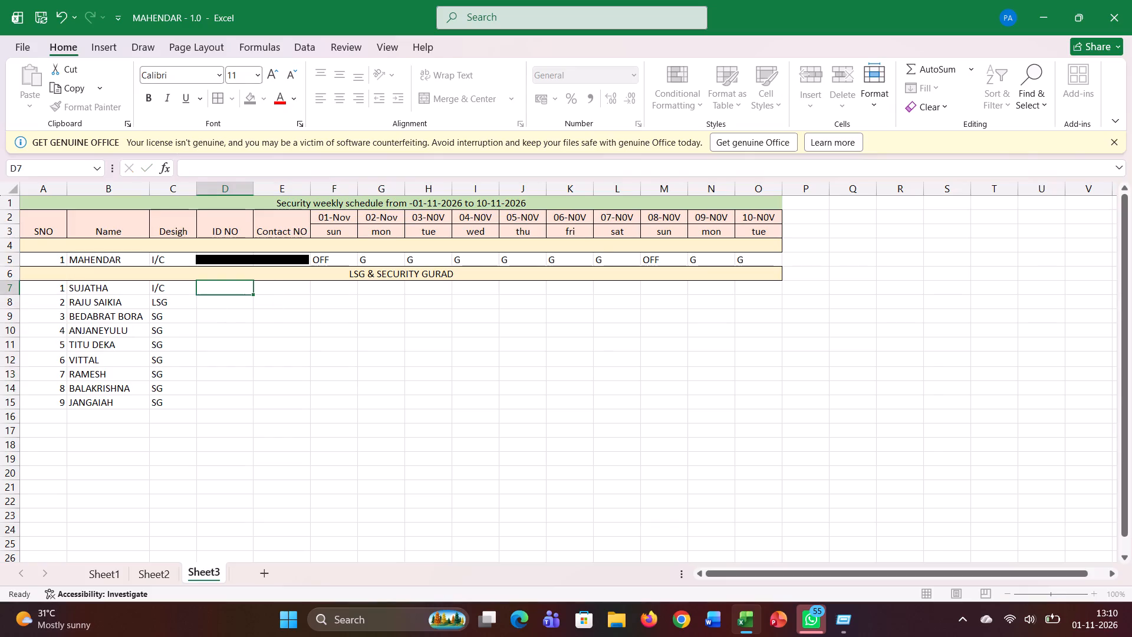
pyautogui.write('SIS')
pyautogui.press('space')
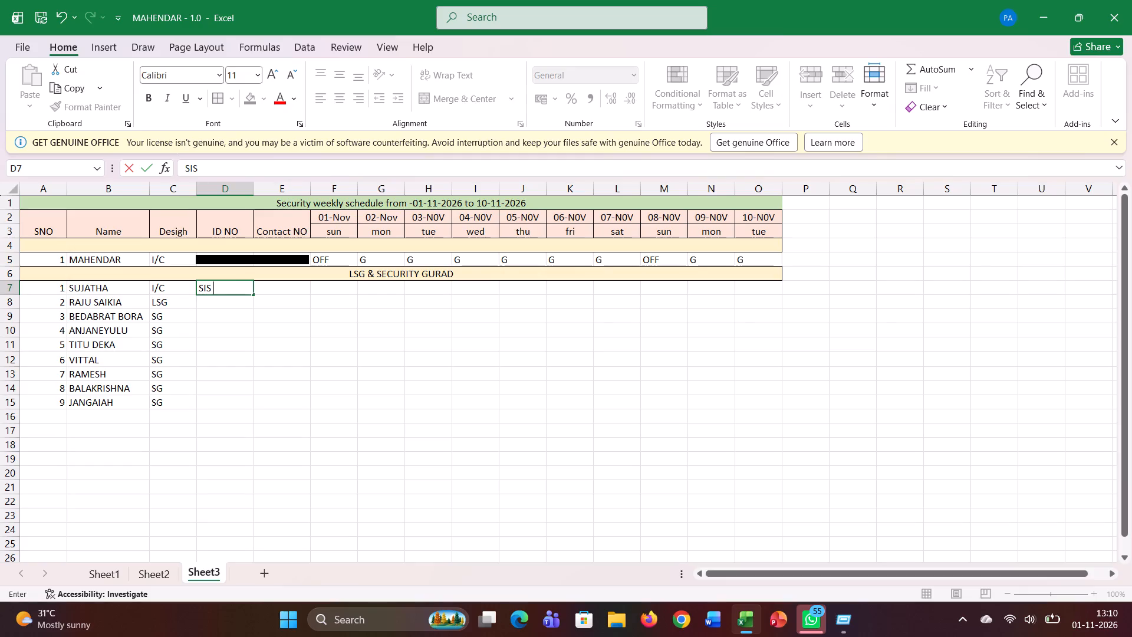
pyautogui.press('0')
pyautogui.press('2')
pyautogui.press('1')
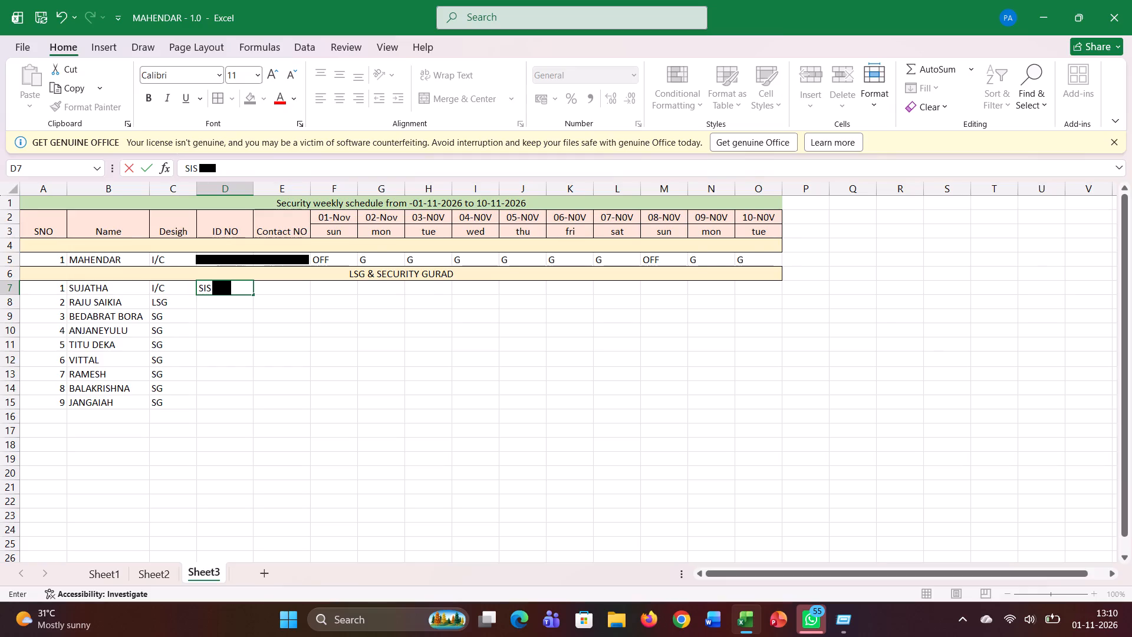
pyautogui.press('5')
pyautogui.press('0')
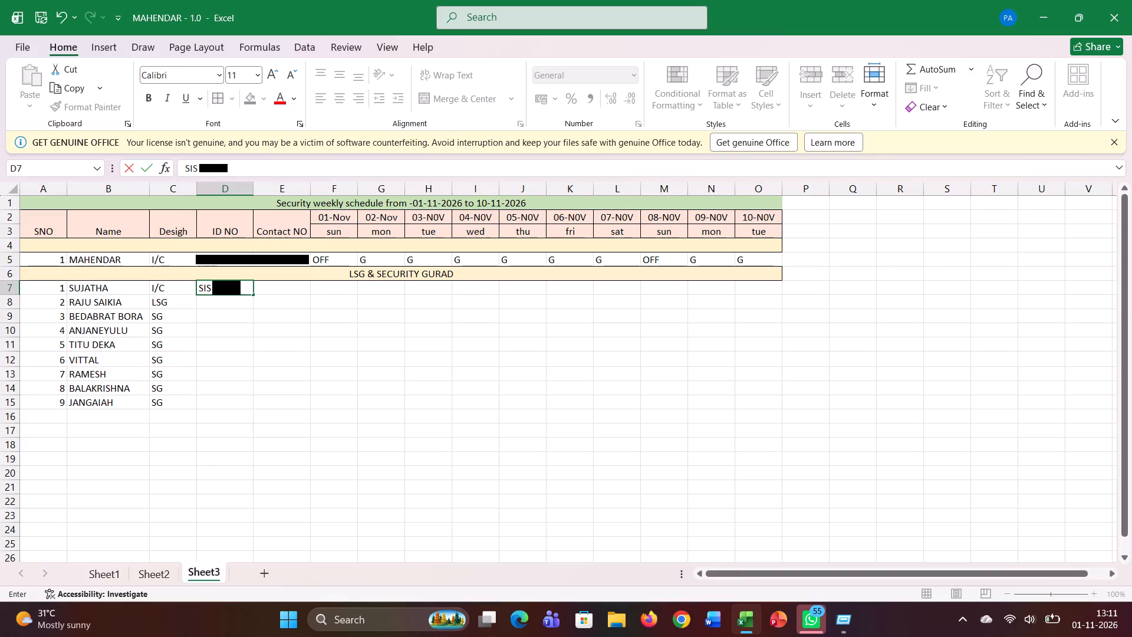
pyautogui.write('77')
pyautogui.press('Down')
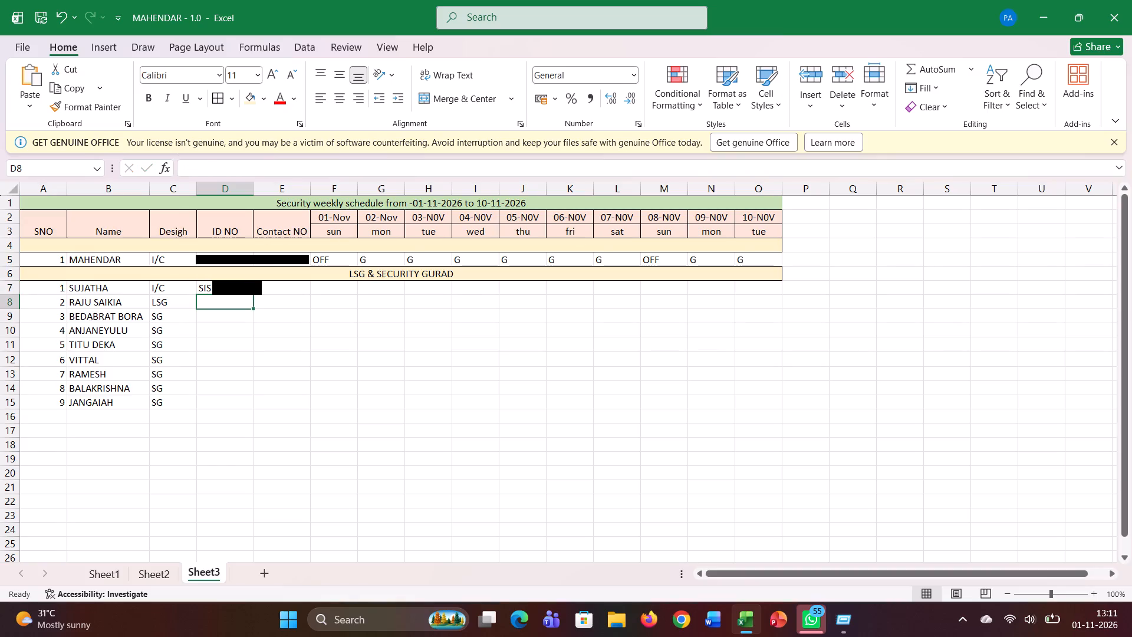
# Enter the SIS-prefixed ID number of staff member 2, the LSG, in cell D8.
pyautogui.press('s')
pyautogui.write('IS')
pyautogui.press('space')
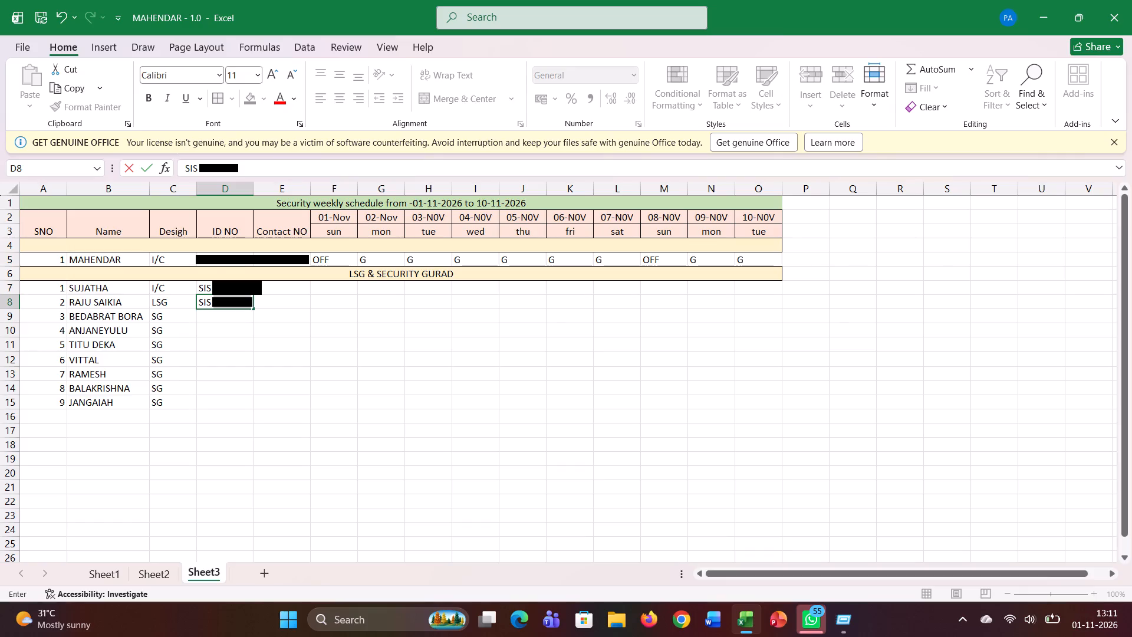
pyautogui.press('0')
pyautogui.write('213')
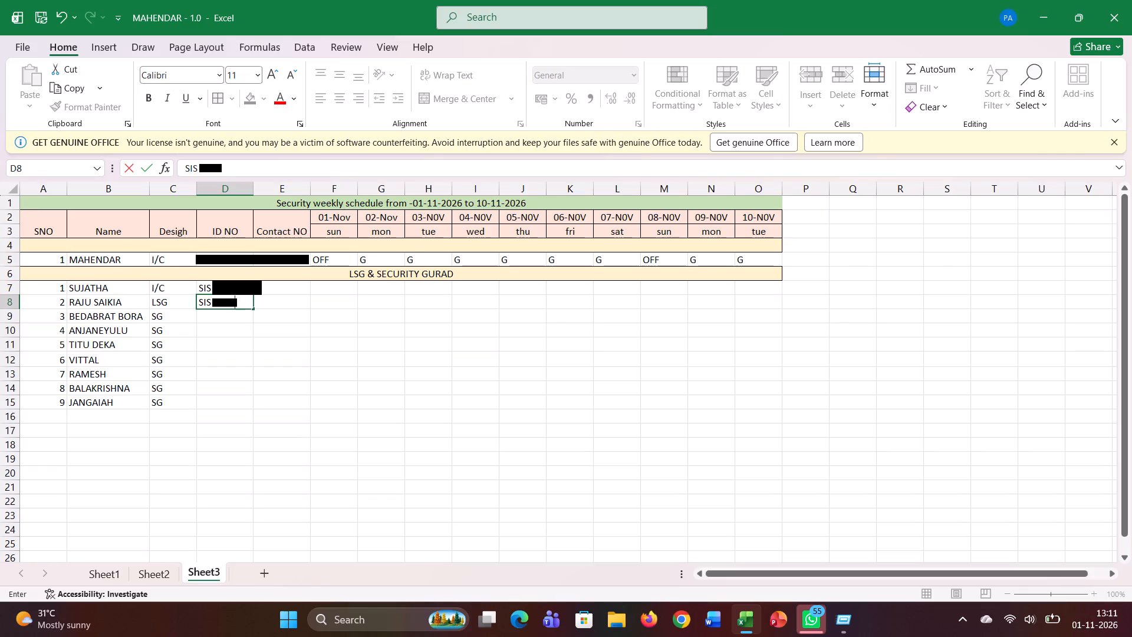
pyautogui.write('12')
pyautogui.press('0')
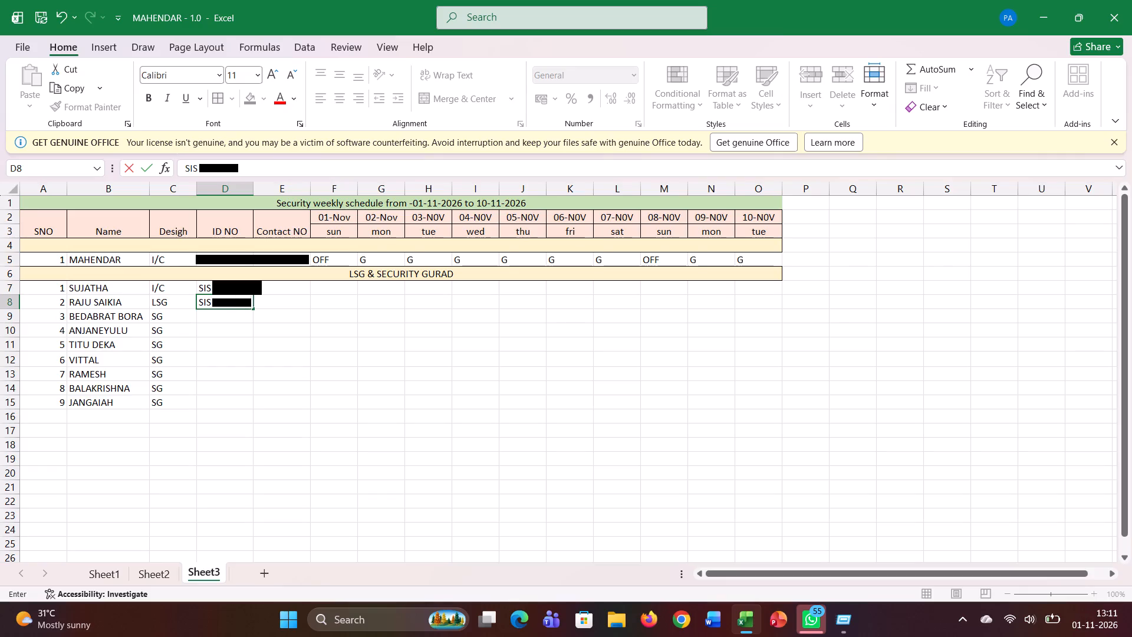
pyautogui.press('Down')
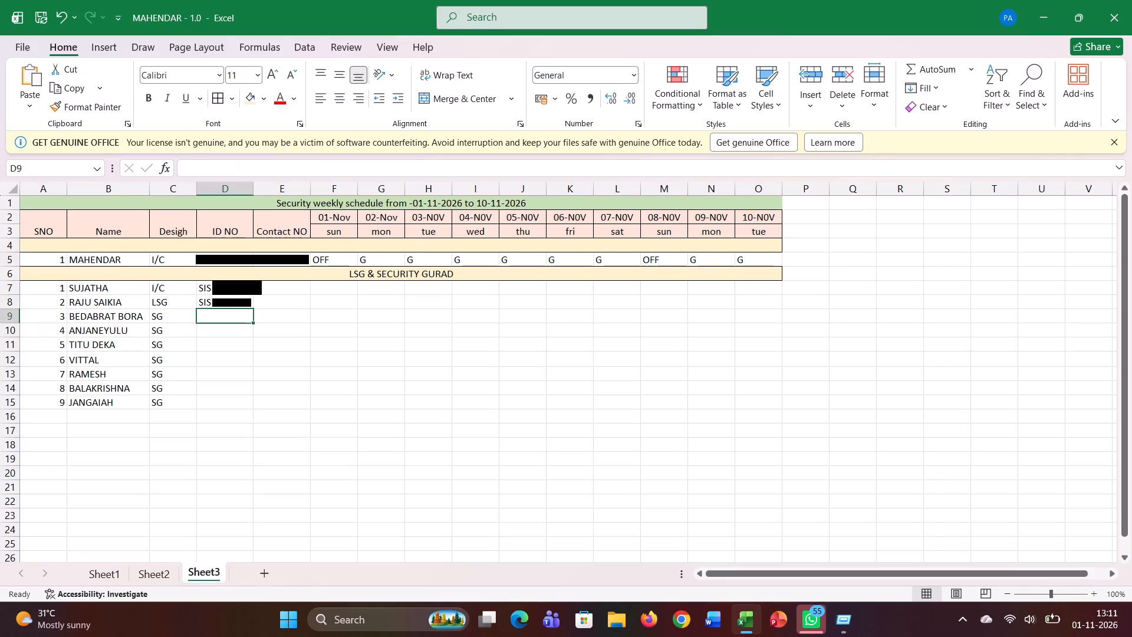
# Enter the SIS-prefixed ID number of staff member 3 in cell D9, replacing the suggested fill series.
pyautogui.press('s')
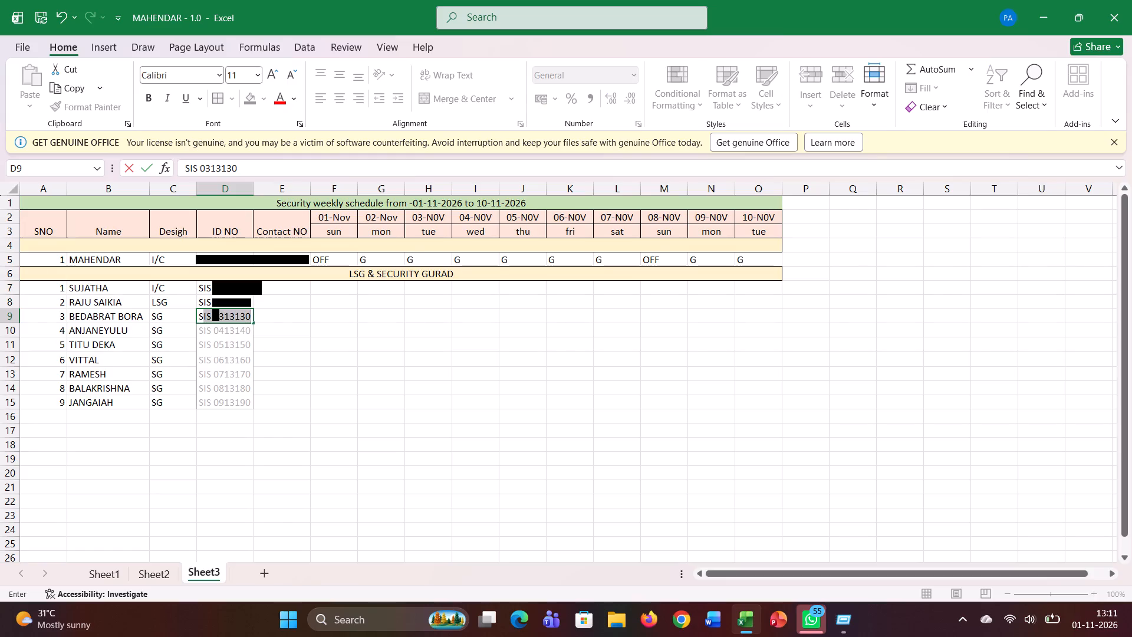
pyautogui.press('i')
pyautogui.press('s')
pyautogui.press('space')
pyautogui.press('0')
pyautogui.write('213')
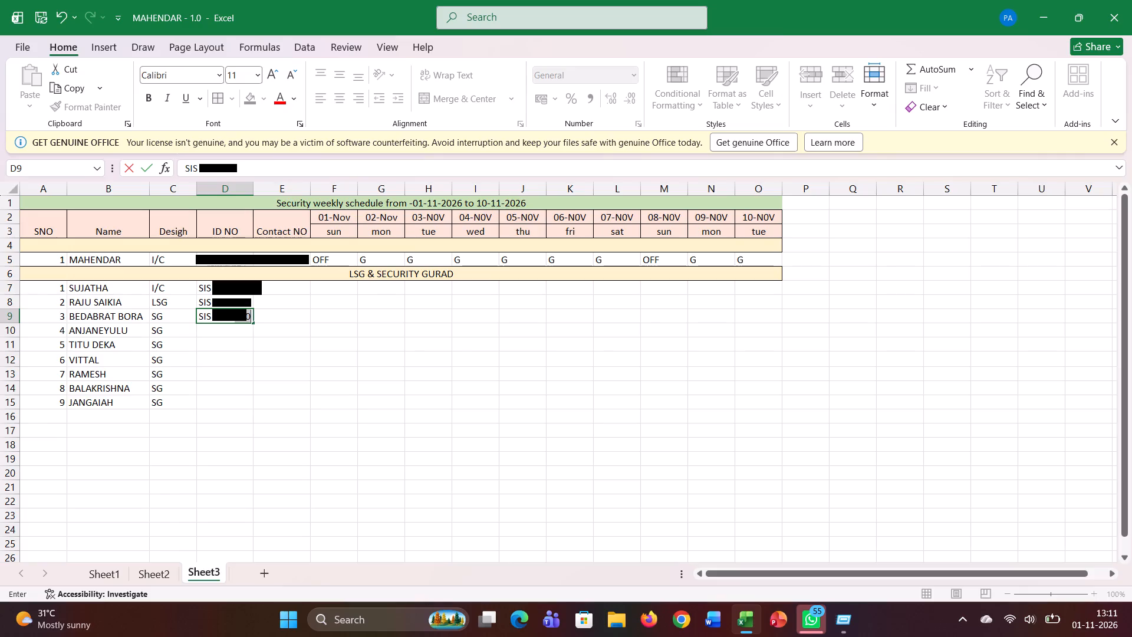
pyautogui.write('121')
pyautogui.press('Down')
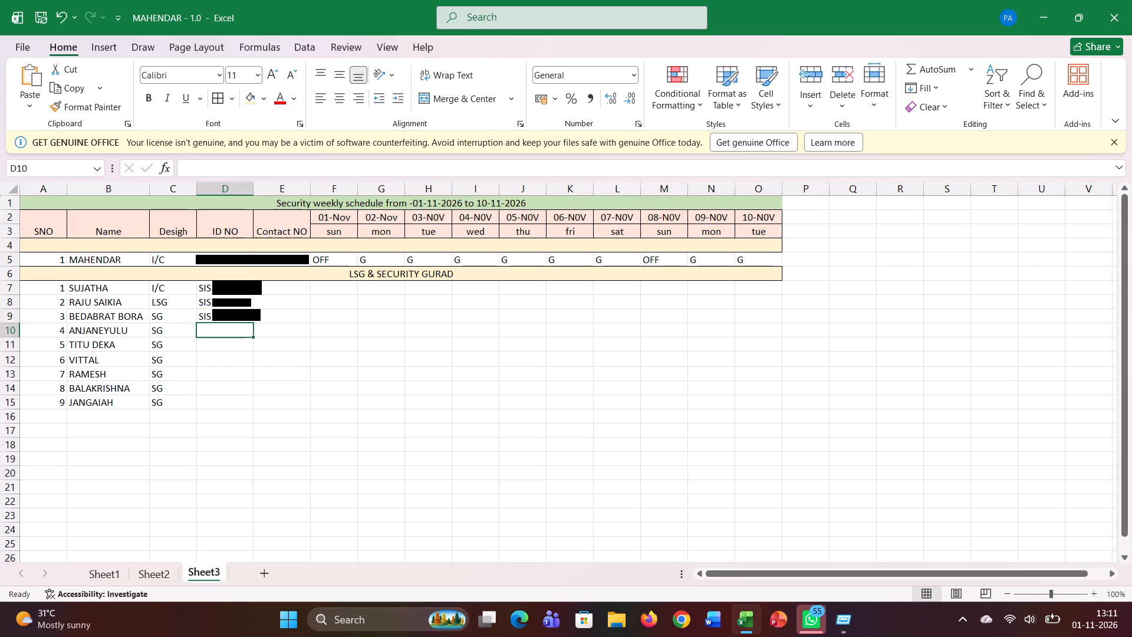
# Enter the SIS-prefixed ID number for ANJANEYULU, staff member 4, in cell D10.
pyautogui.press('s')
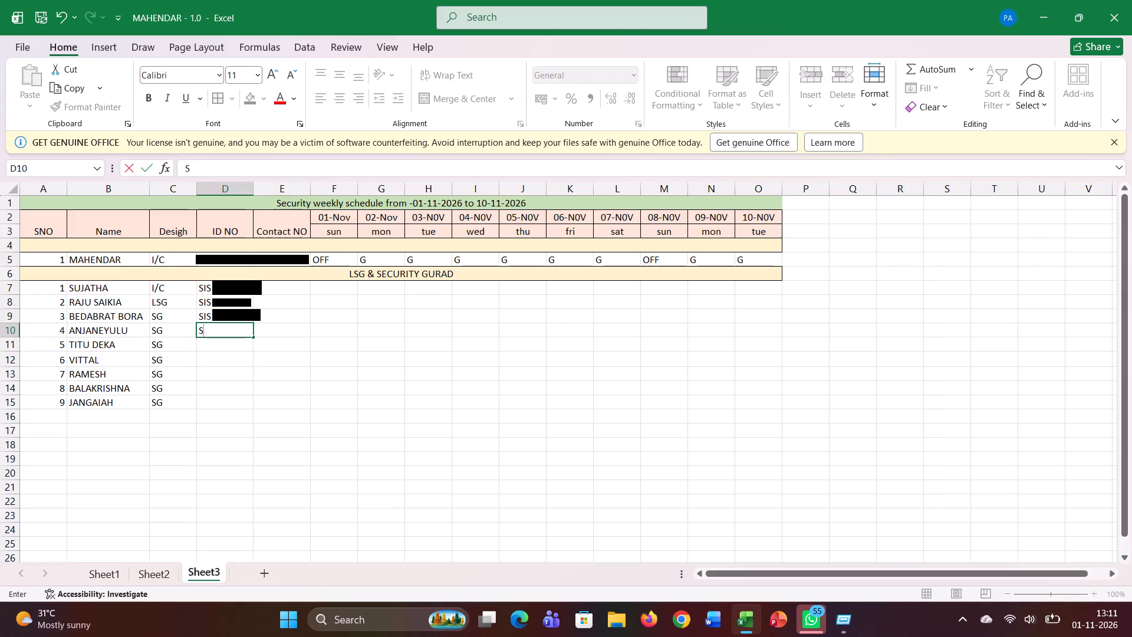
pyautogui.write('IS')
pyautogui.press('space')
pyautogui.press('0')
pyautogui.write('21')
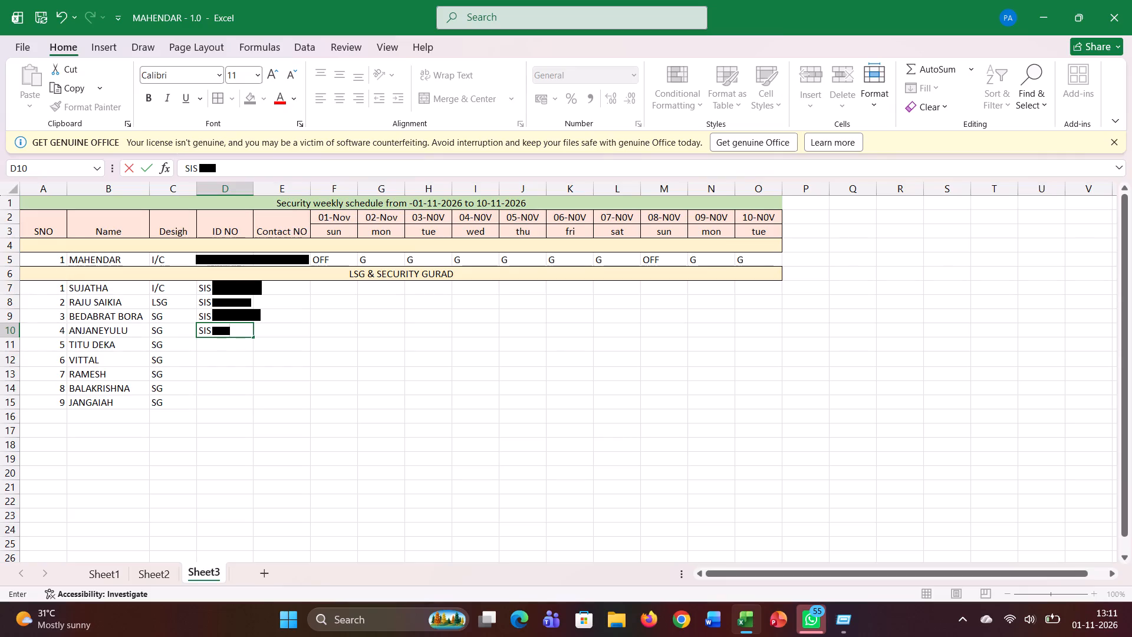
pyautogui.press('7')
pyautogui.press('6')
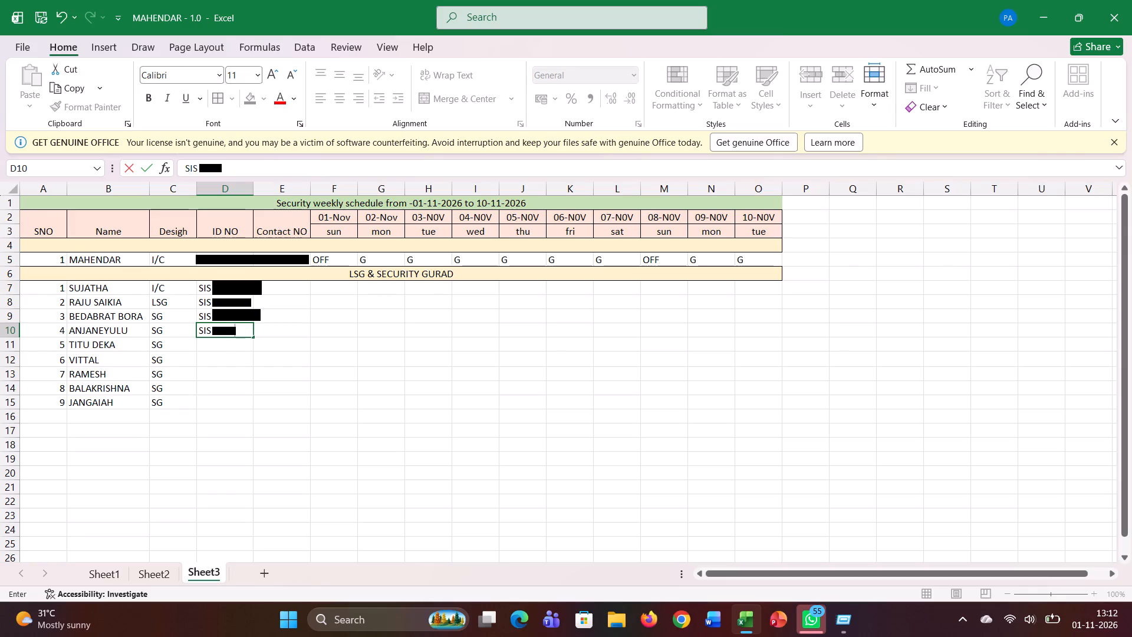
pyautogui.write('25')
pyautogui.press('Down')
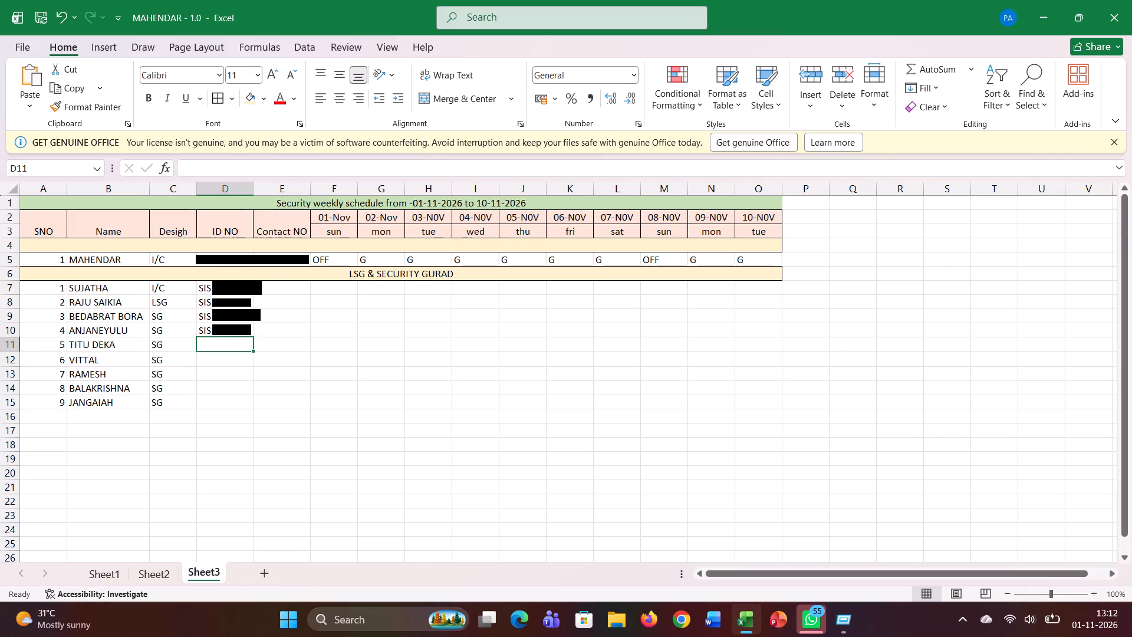
# Enter the SIS-prefixed ID number of staff member 5 in cell D11 of the ID NO column.
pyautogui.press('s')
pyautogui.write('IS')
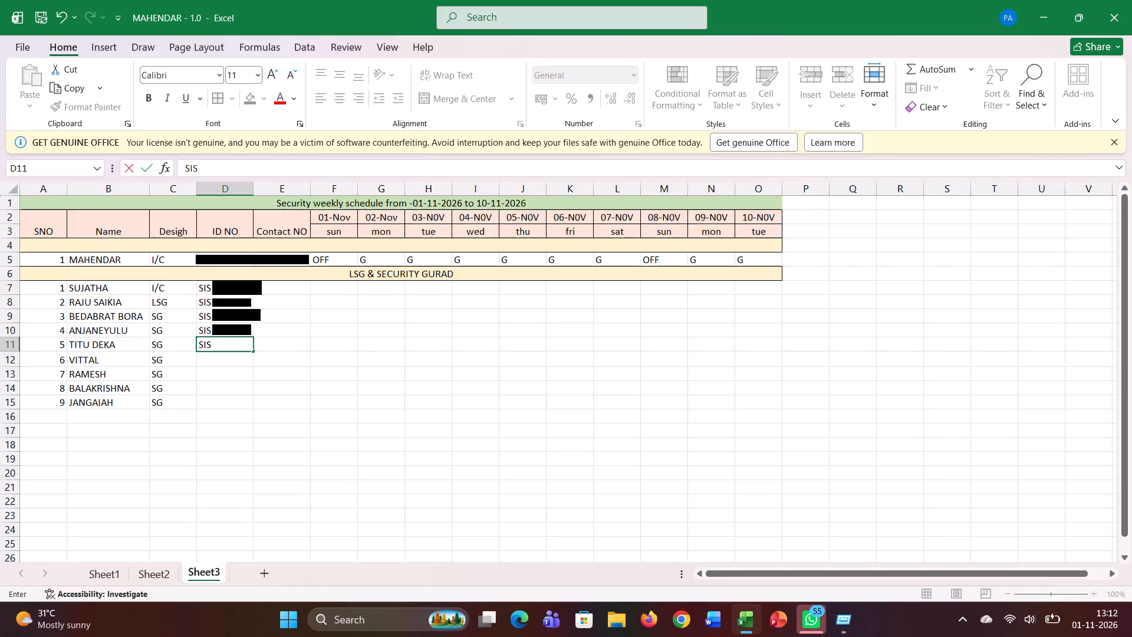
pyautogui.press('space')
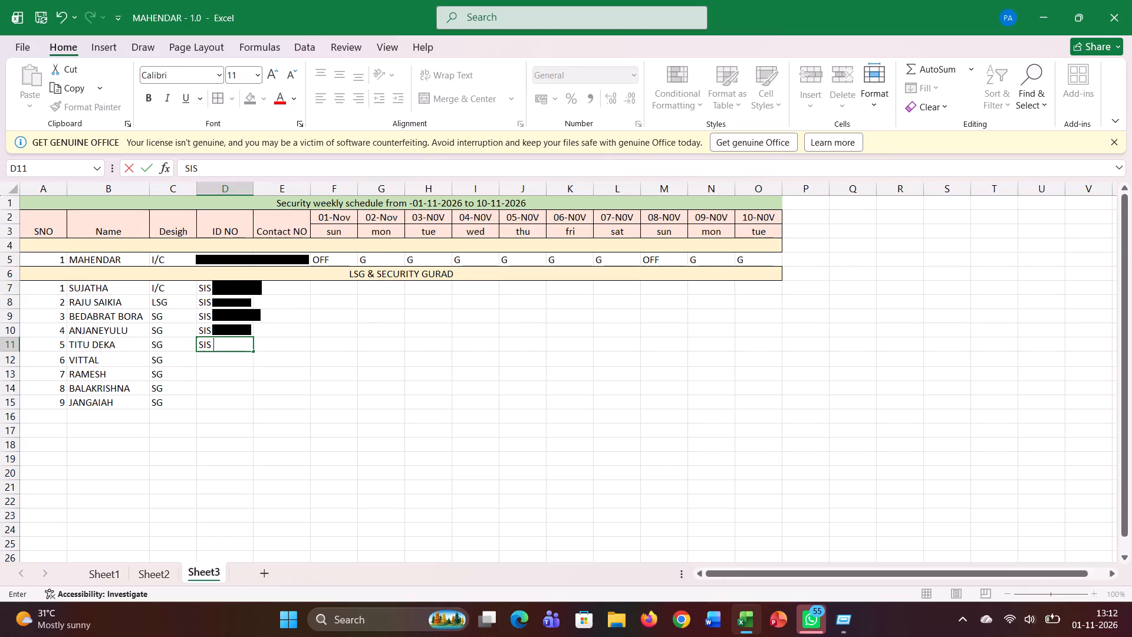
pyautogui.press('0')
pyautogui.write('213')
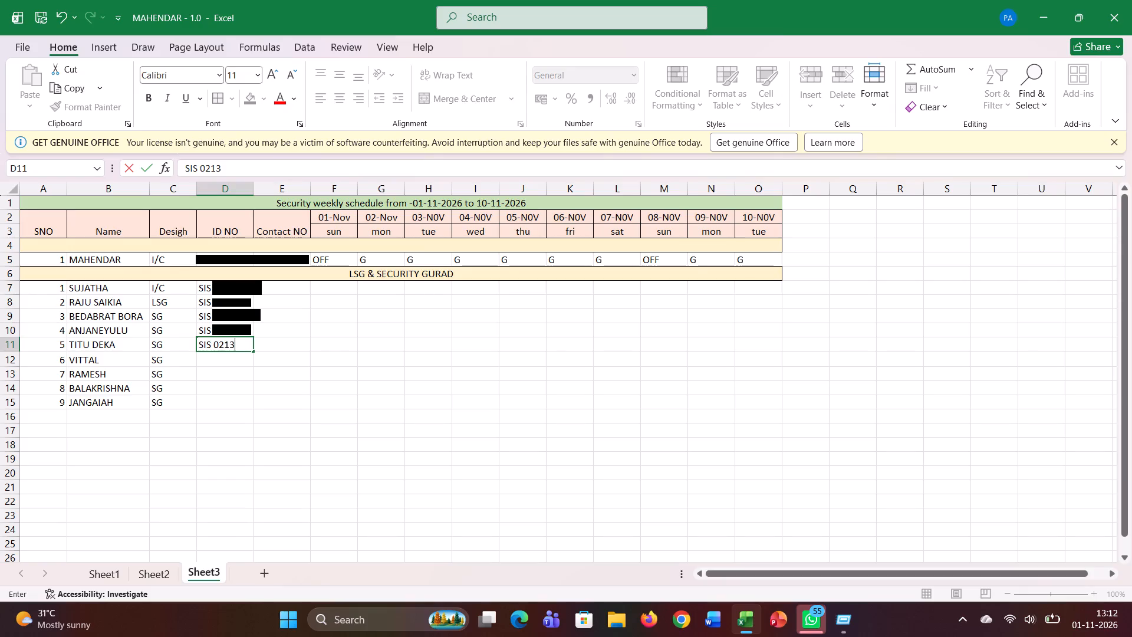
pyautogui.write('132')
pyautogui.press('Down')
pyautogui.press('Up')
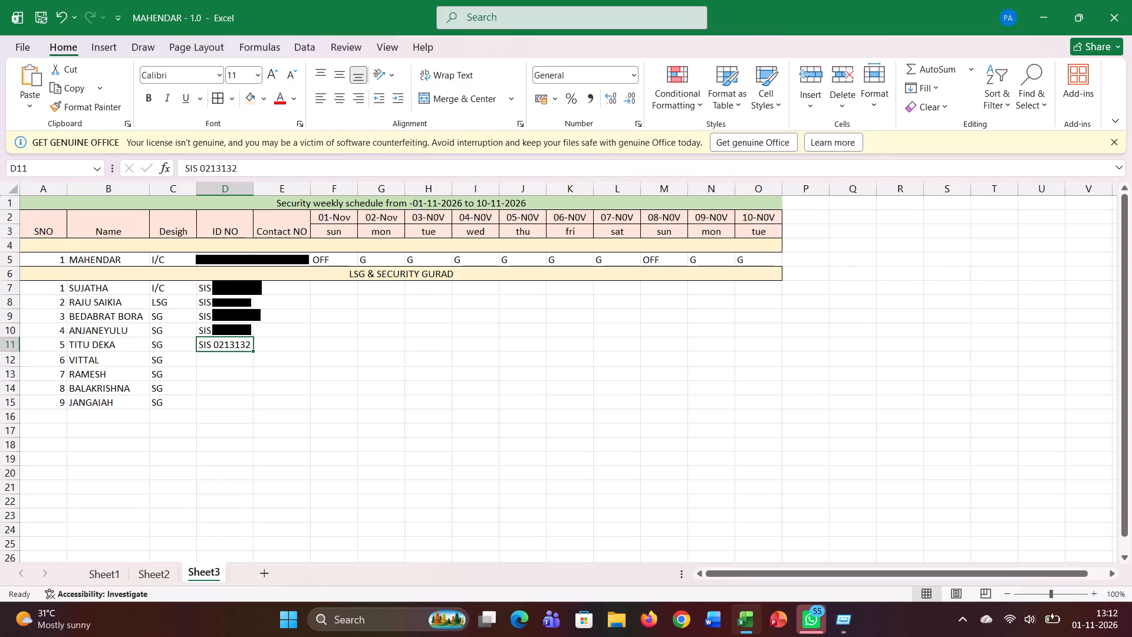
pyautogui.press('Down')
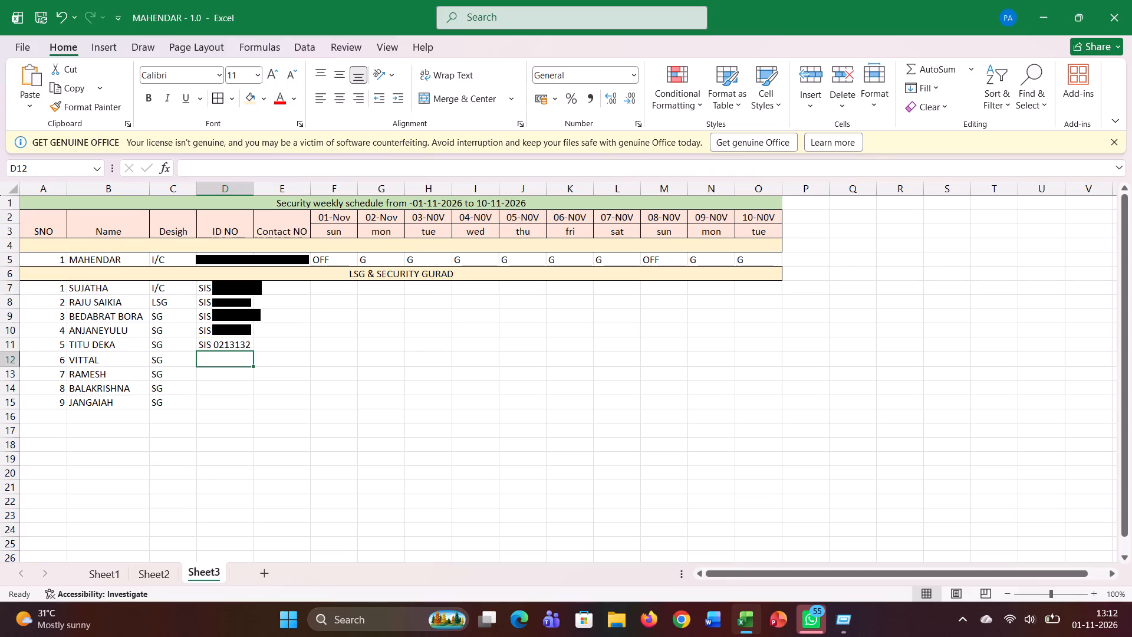
# Enter the SIS-prefixed ID number of staff member 6 in cell D12 of the ID NO column.
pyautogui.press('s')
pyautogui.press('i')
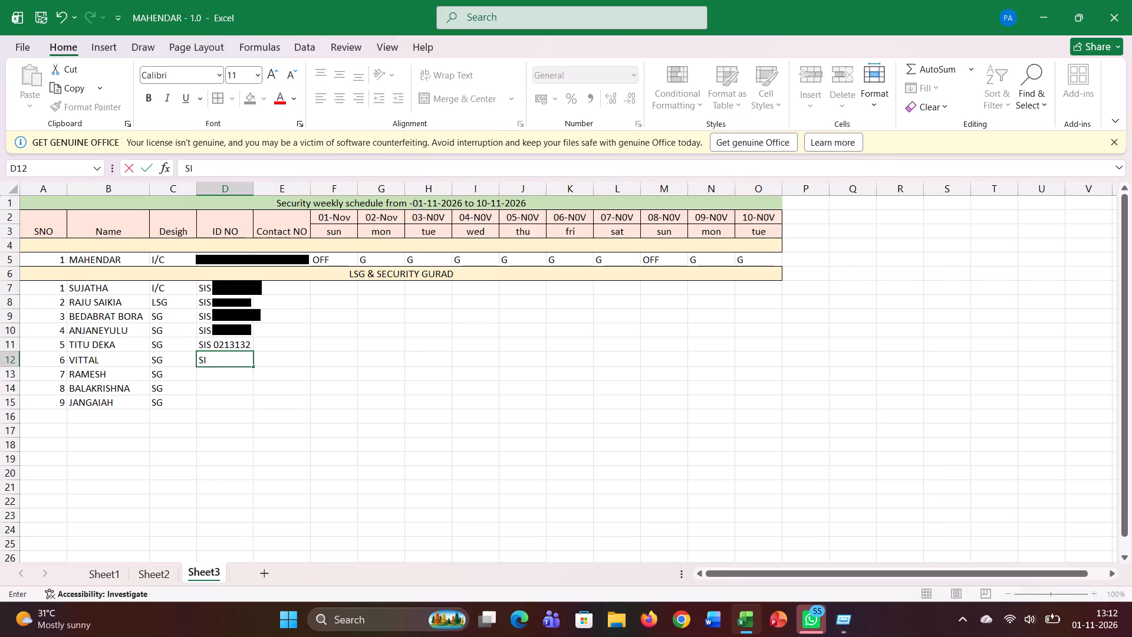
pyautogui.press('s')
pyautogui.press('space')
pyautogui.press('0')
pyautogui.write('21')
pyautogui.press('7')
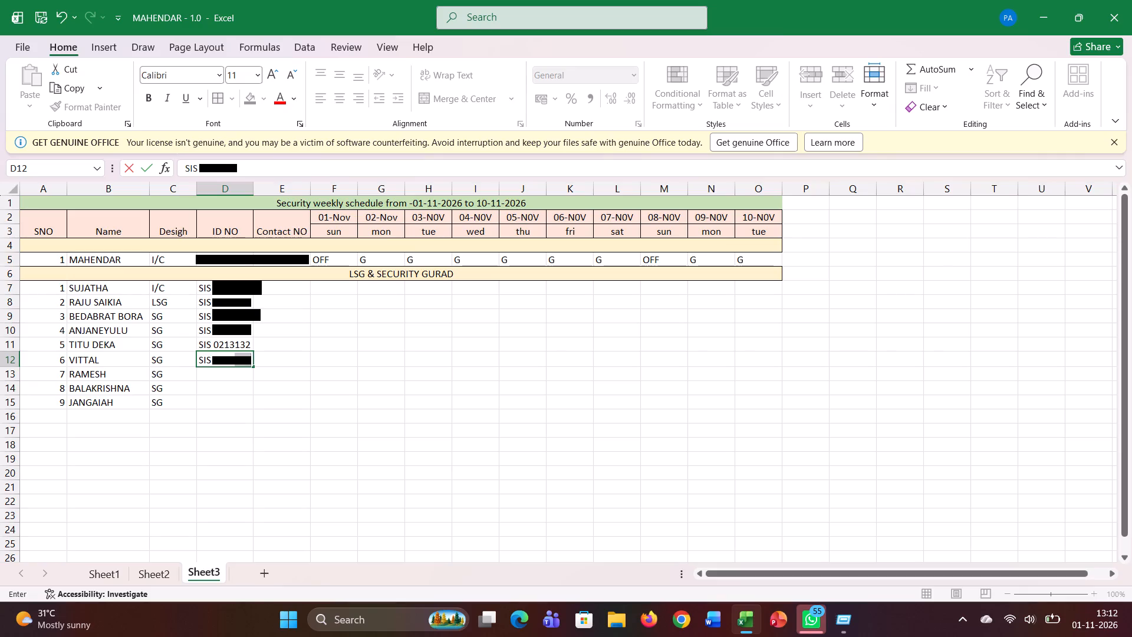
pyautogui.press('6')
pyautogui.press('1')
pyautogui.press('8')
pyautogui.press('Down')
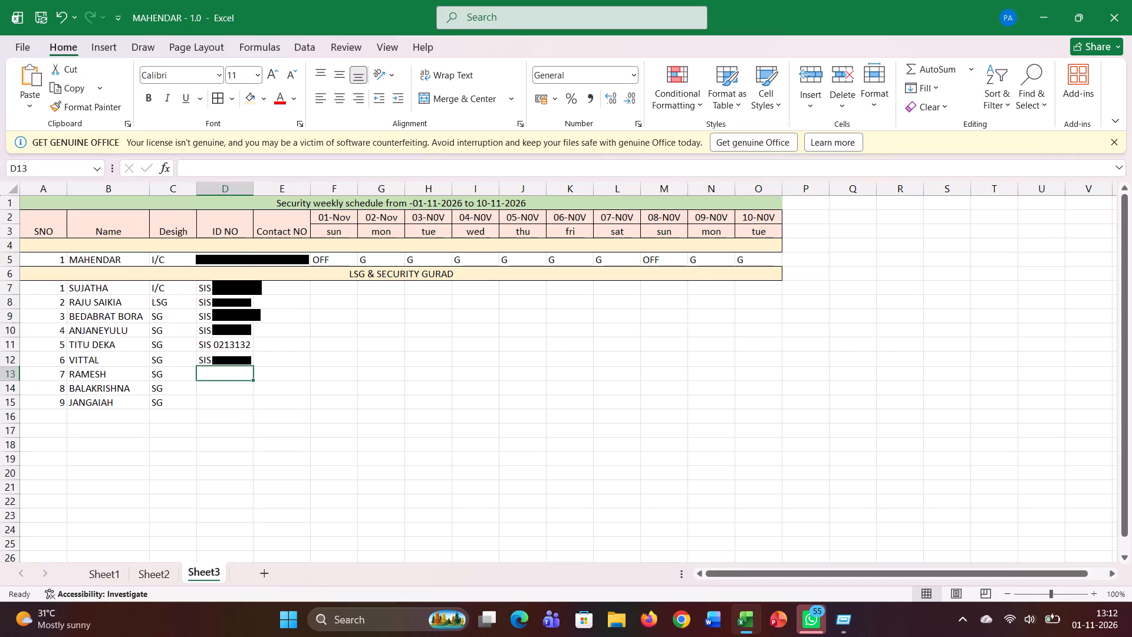
# Enter the placeholder SIS- as the ID number of staff members 7 and 8 in cells D13 and D14.
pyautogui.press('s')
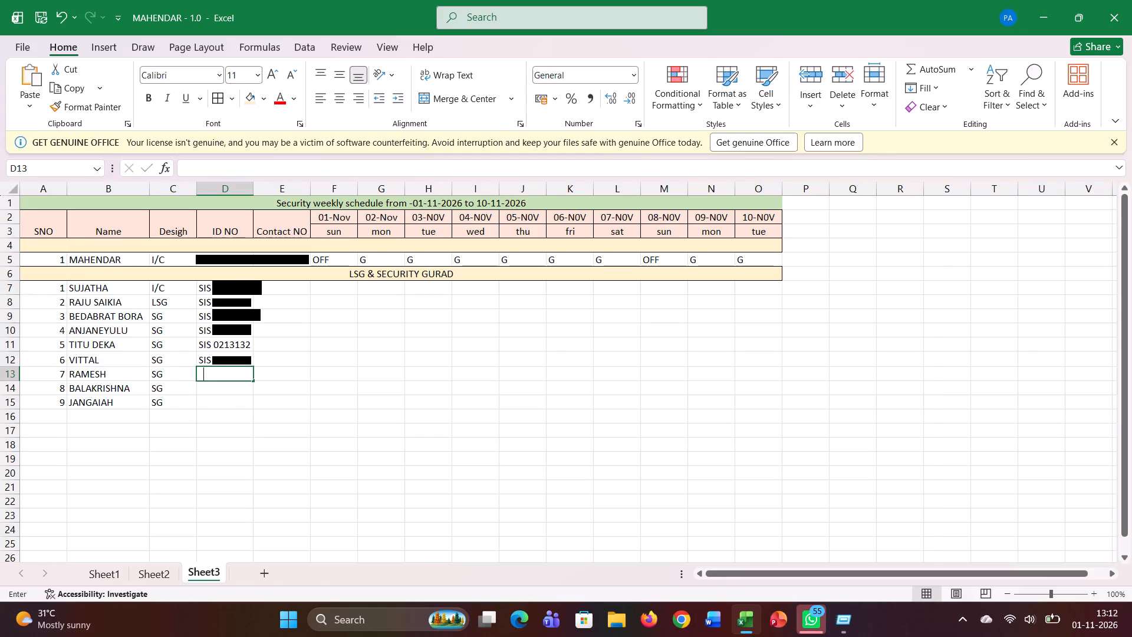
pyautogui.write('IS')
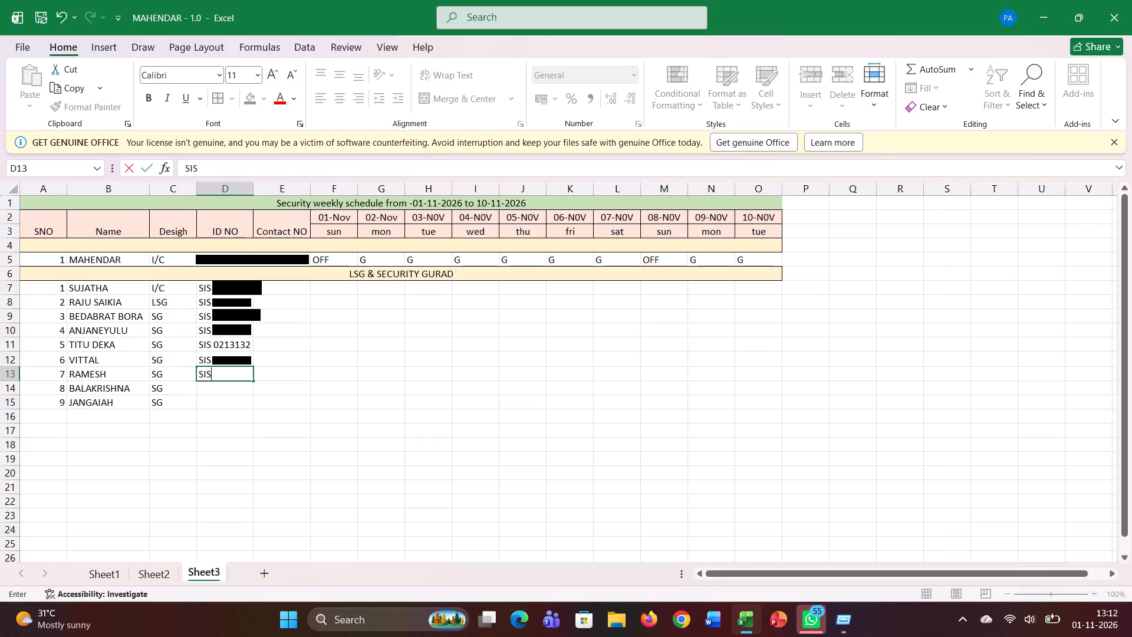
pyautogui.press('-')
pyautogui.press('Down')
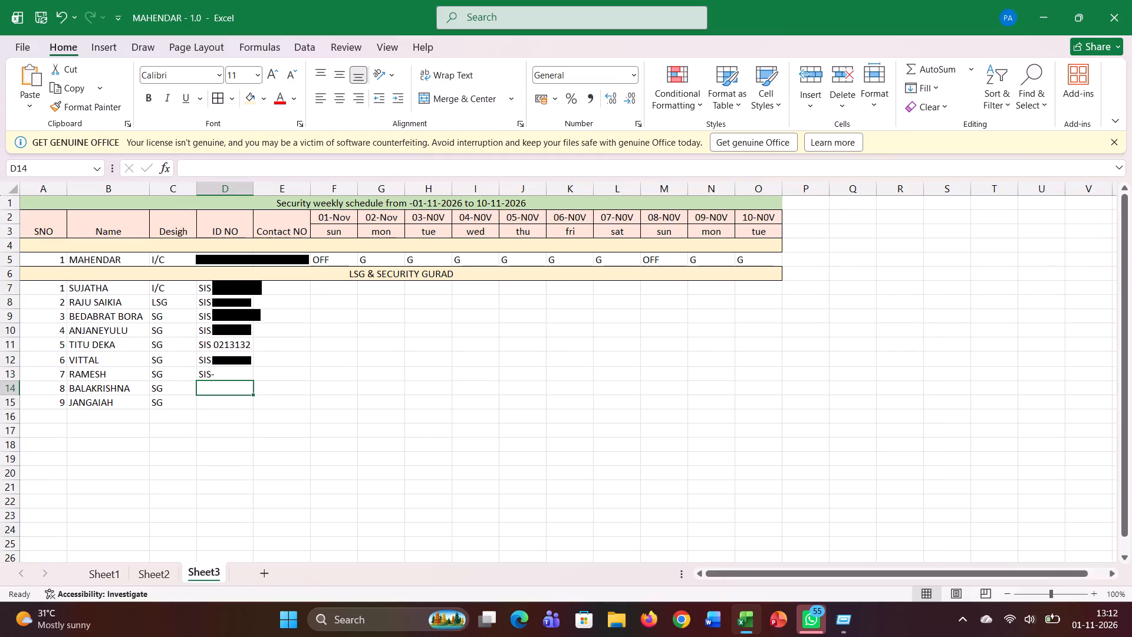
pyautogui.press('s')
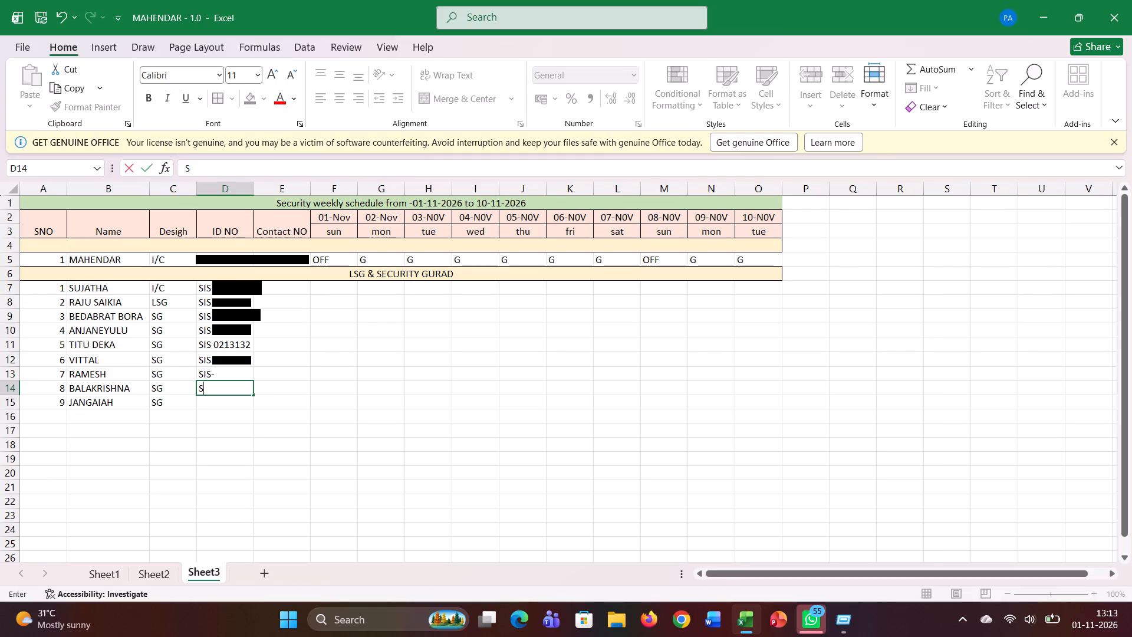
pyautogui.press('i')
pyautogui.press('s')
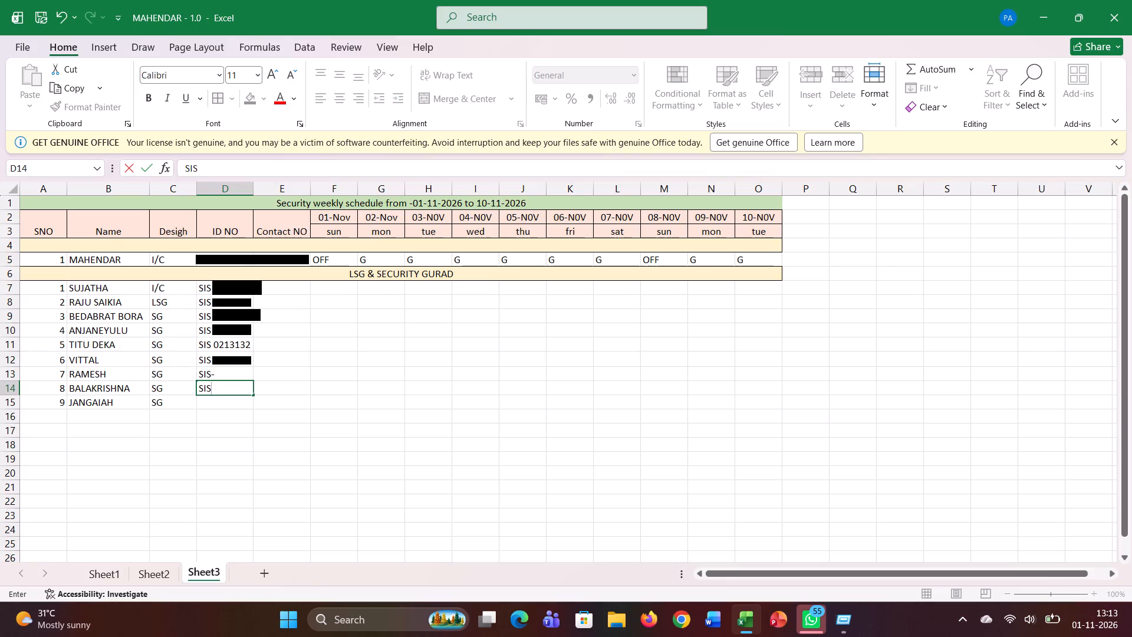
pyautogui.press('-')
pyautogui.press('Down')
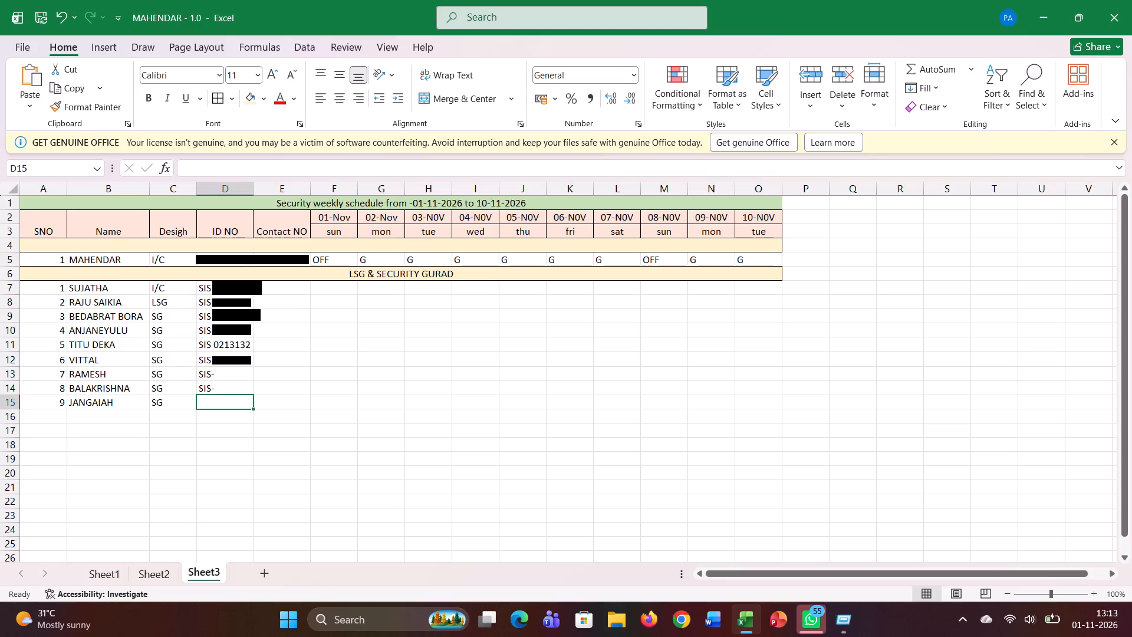
# Enter the SIS-prefixed ID number of staff member 9 in cell D15, with a single space after the prefix.
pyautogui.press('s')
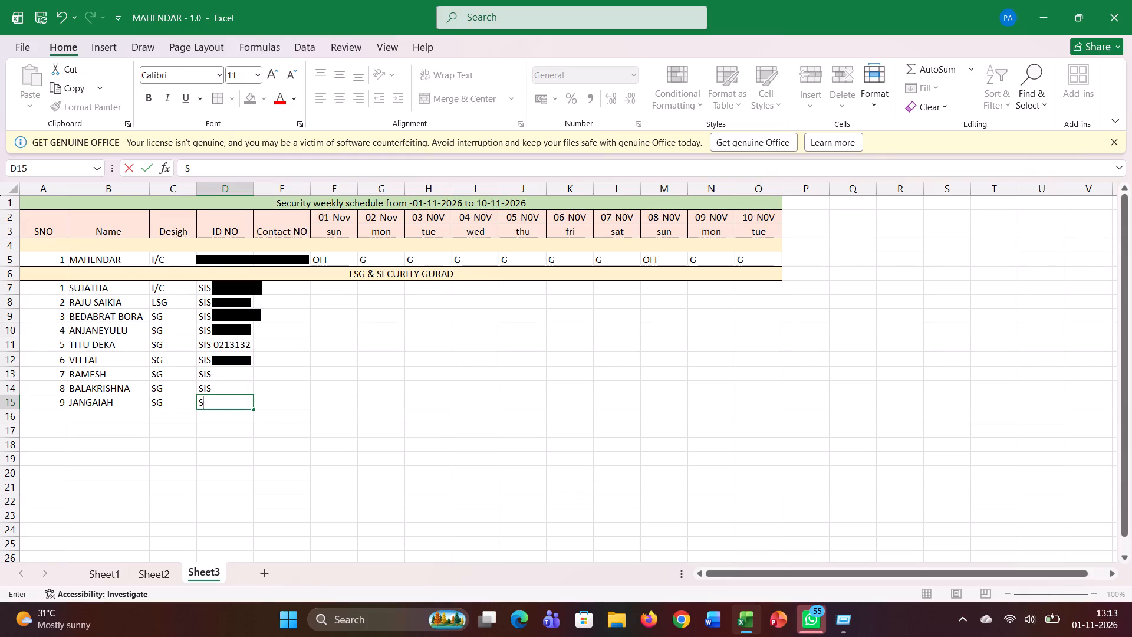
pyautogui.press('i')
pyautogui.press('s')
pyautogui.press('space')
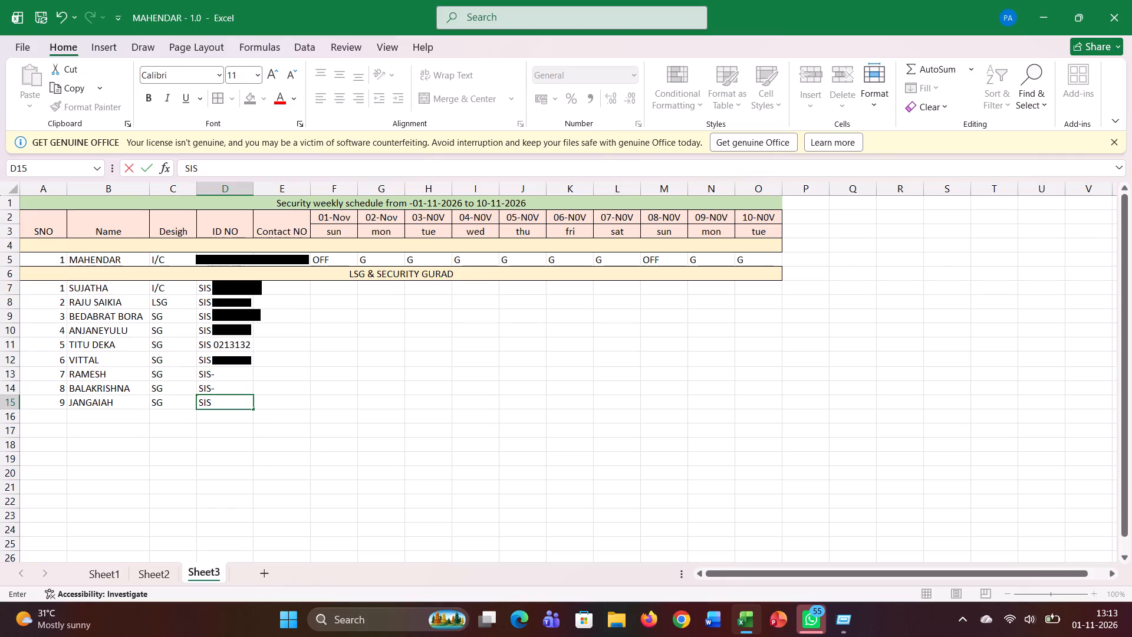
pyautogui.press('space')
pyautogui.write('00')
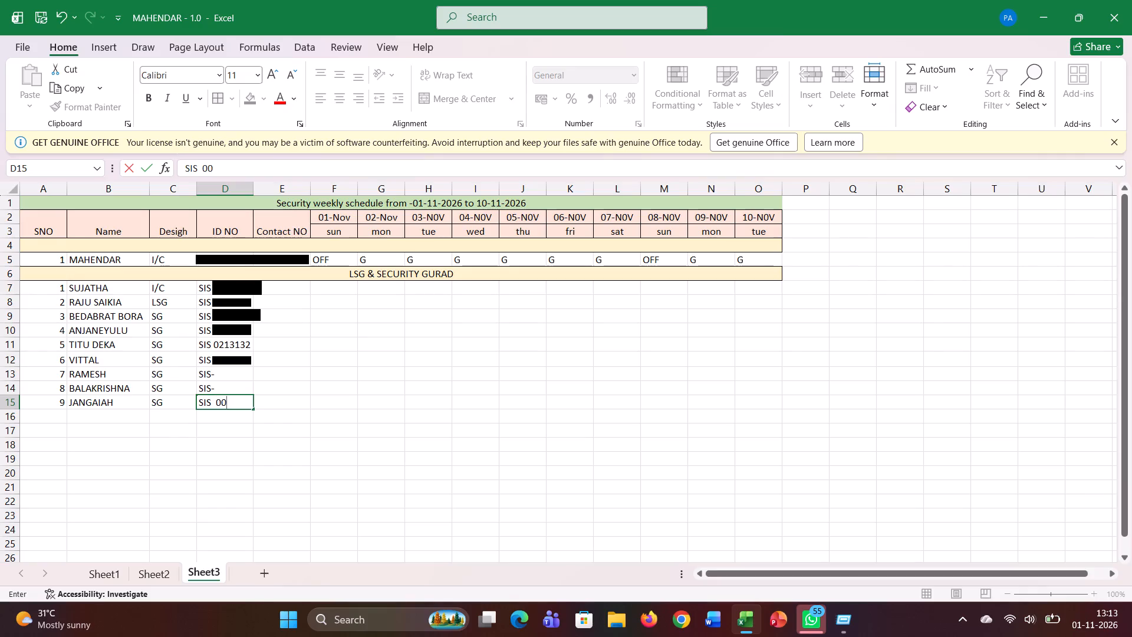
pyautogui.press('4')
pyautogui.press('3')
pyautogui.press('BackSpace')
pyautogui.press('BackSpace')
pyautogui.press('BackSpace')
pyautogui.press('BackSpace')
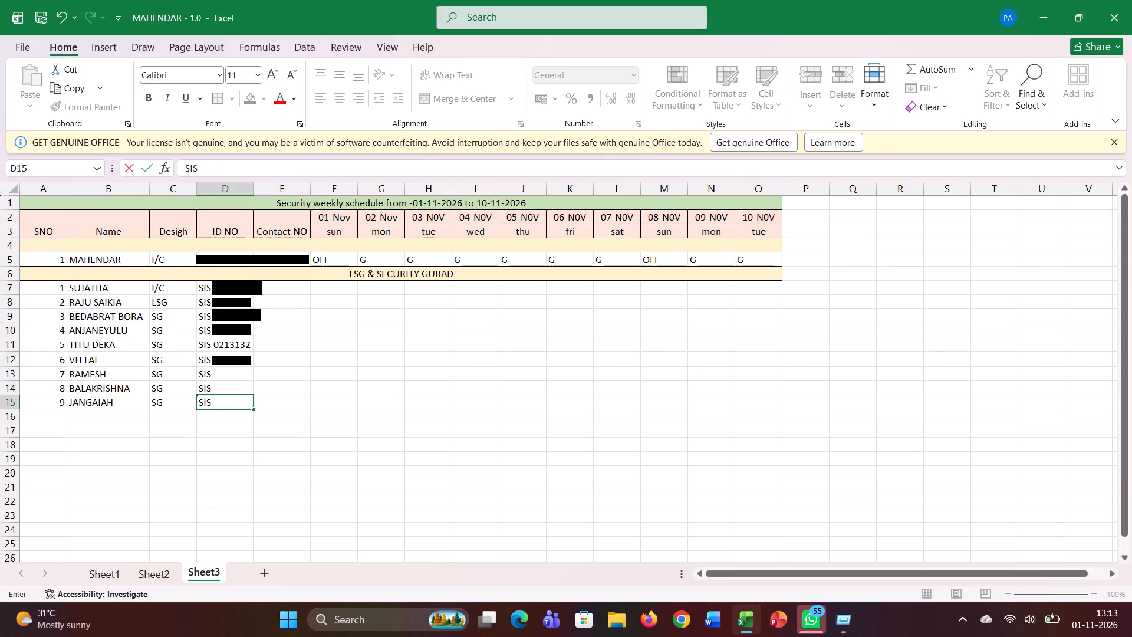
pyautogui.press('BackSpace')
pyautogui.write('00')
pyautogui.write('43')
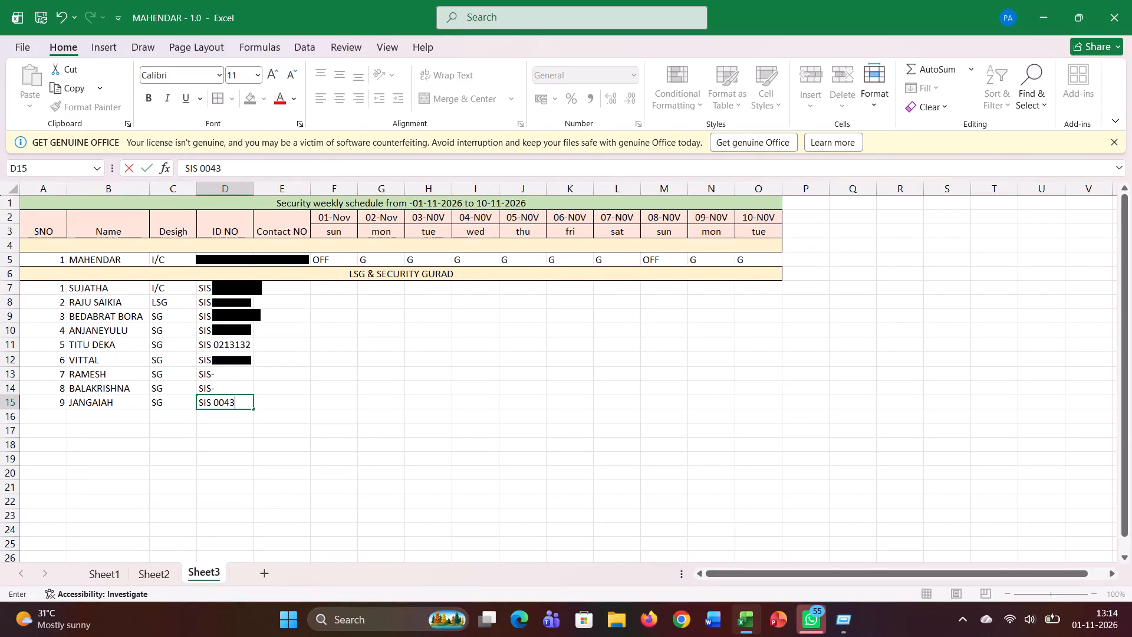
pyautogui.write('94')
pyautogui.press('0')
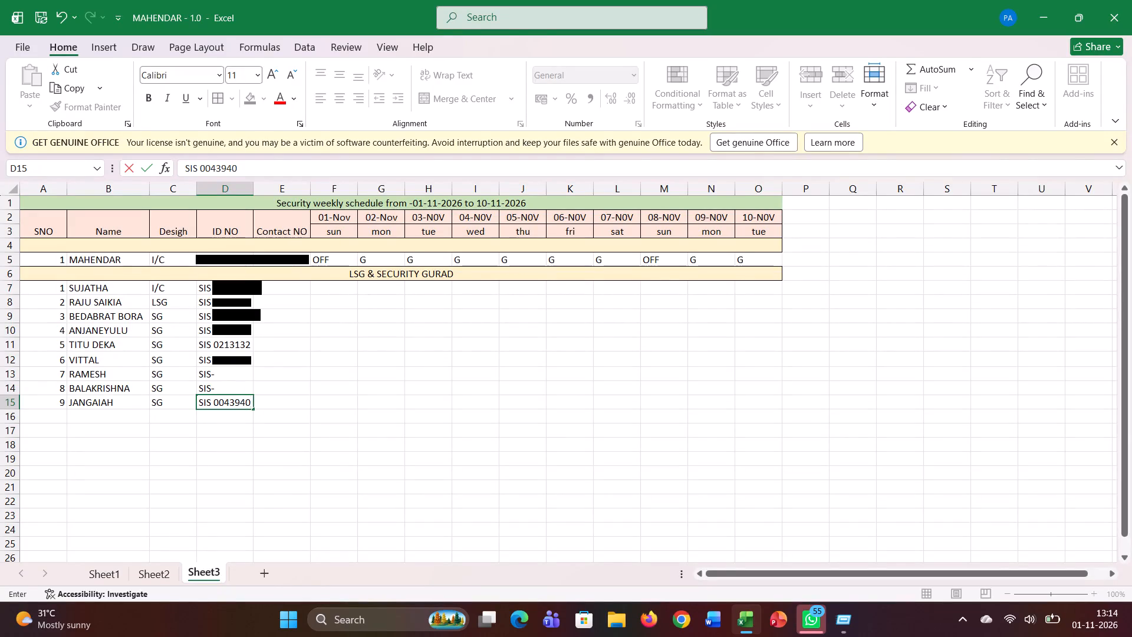
pyautogui.click(290, 302)
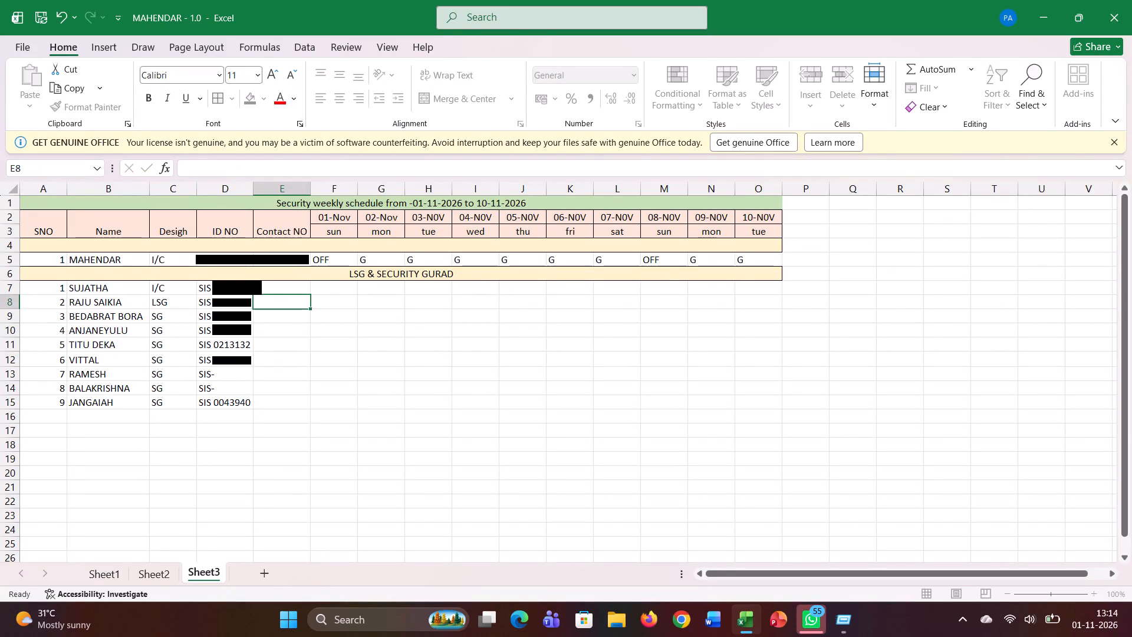
# Enter the contact number of staff member 1, the I/C under LSG & SECURITY GURAD, in cell E7.
pyautogui.click(277, 288)
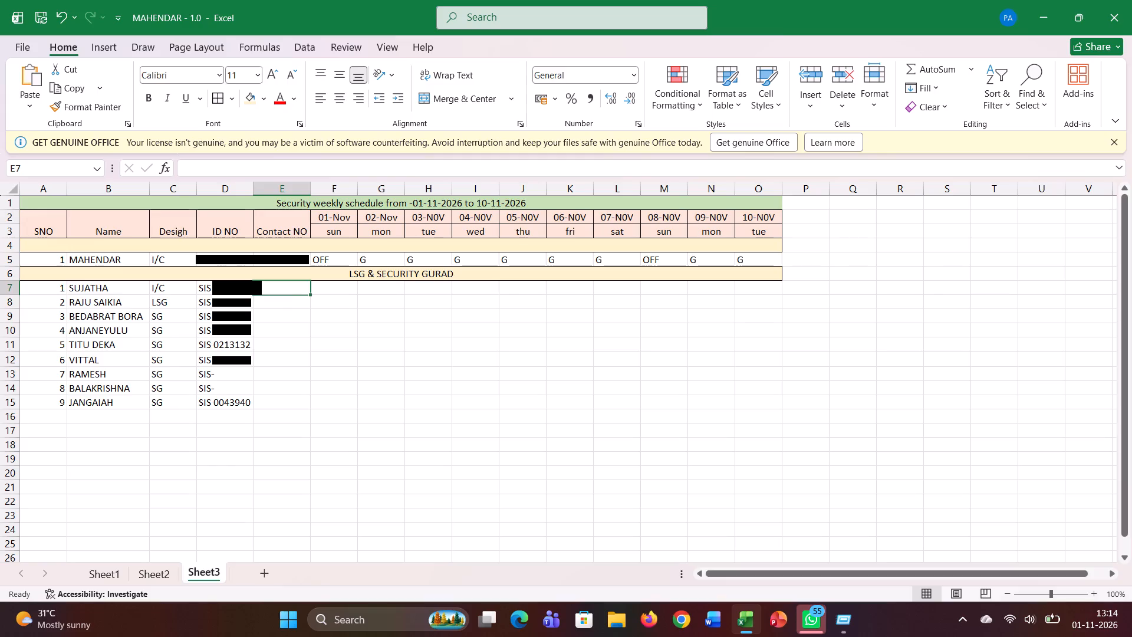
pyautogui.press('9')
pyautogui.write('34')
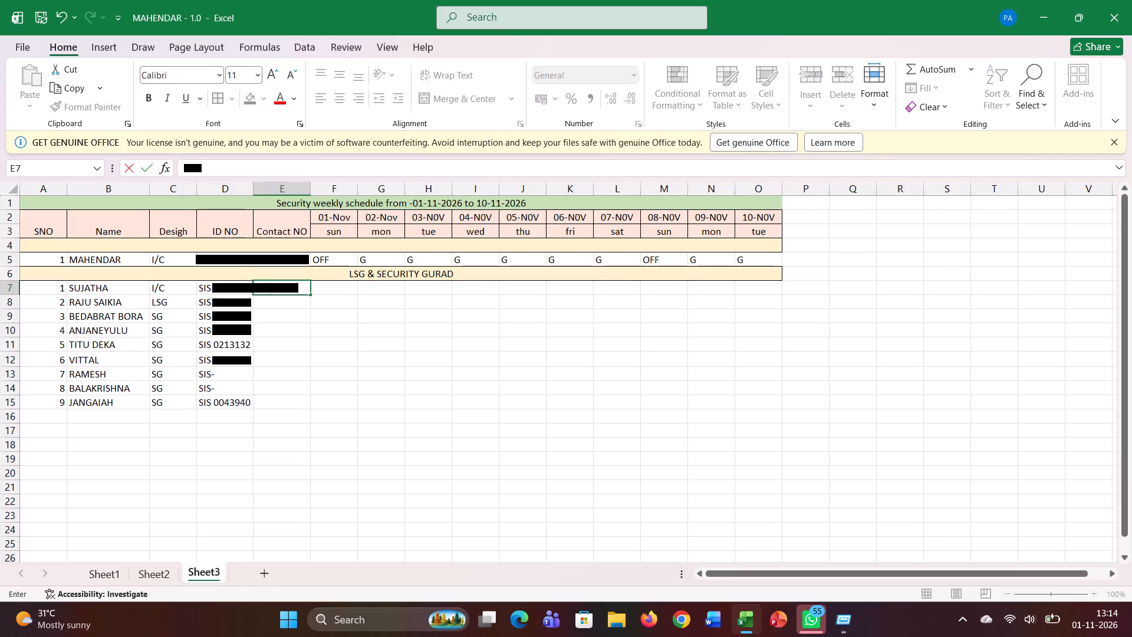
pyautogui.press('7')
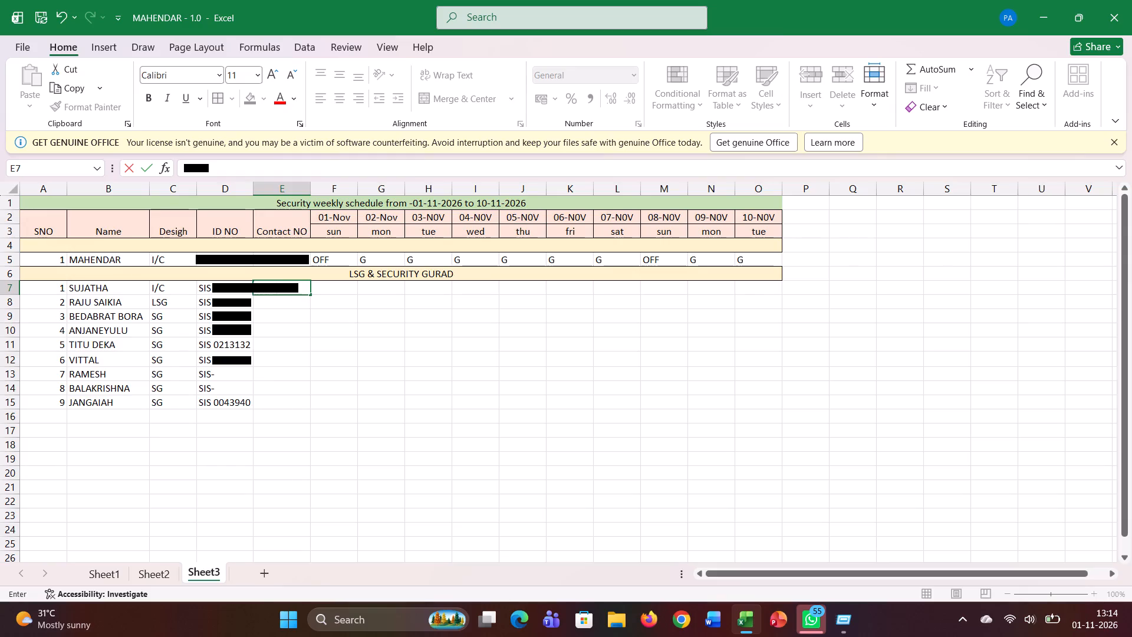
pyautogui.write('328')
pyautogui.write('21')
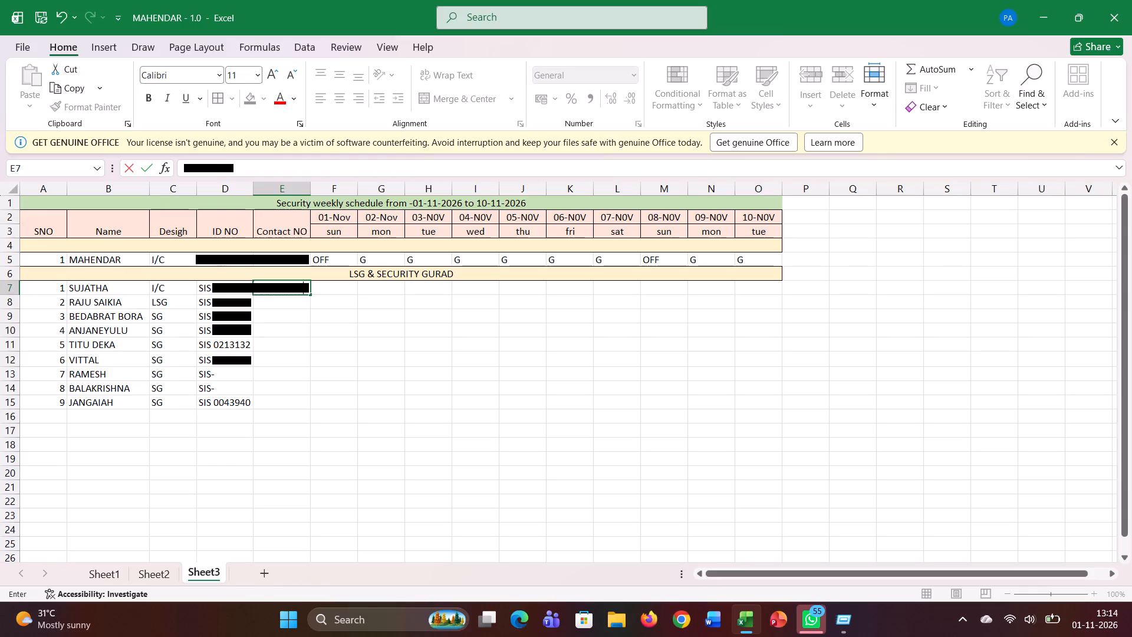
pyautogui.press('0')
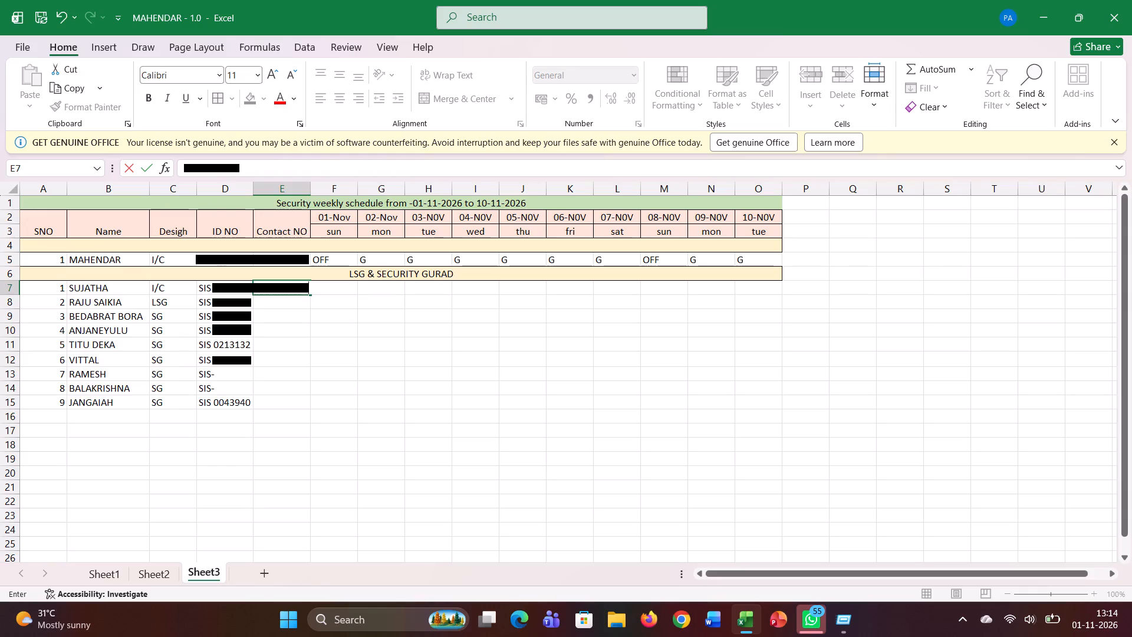
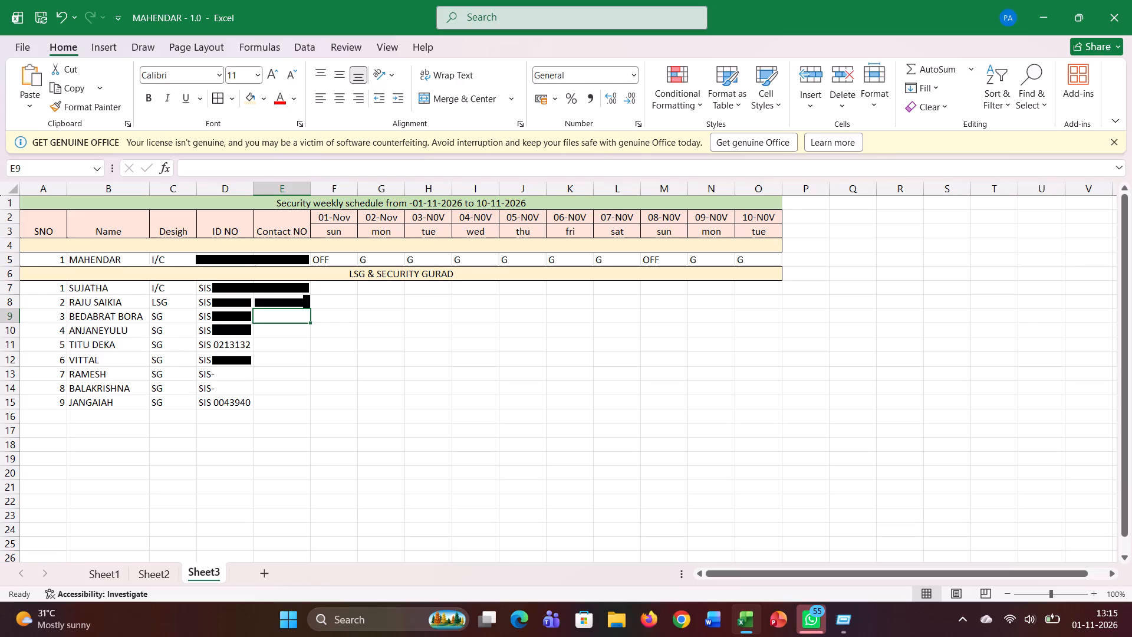
# Check the contact number entered for staff member 2, the LSG, in cell E8.
pyautogui.click(268, 297)
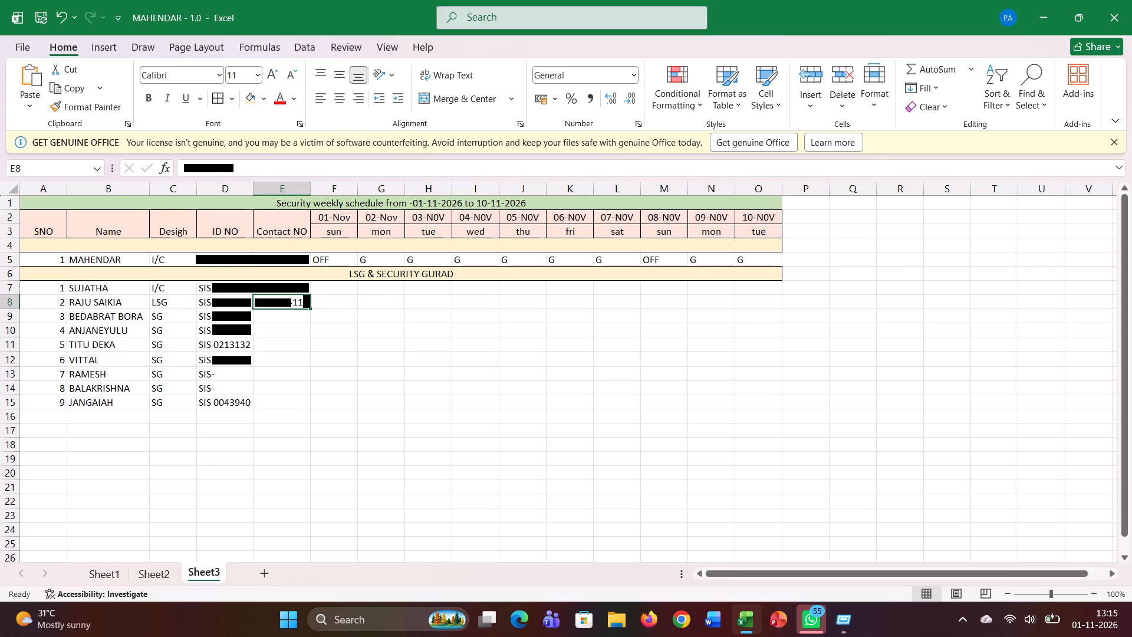
pyautogui.click(262, 299)
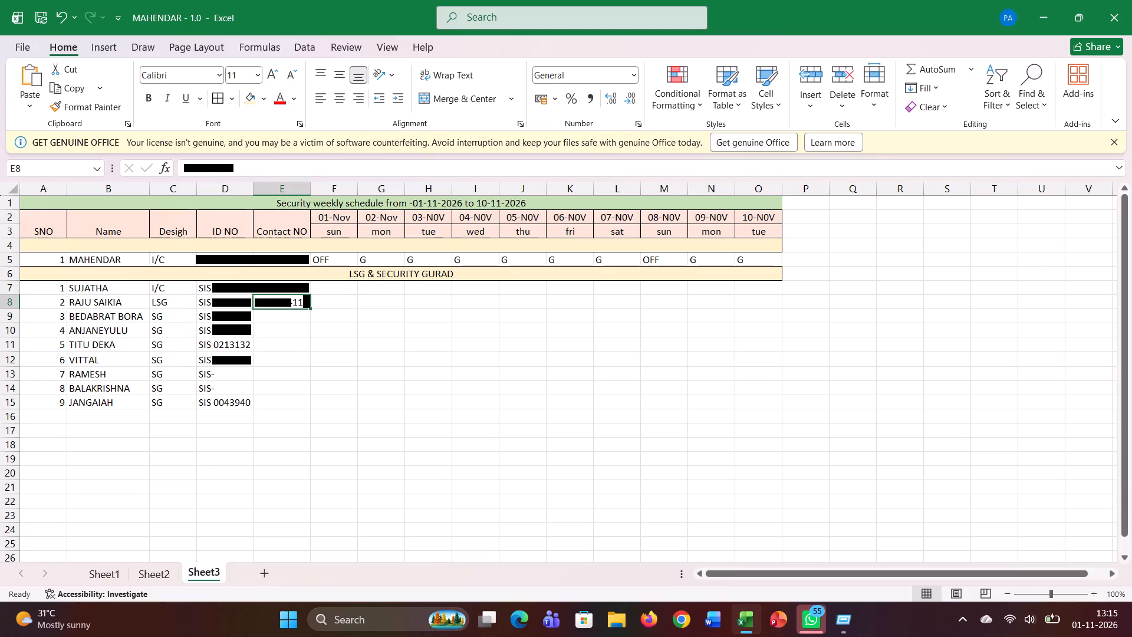
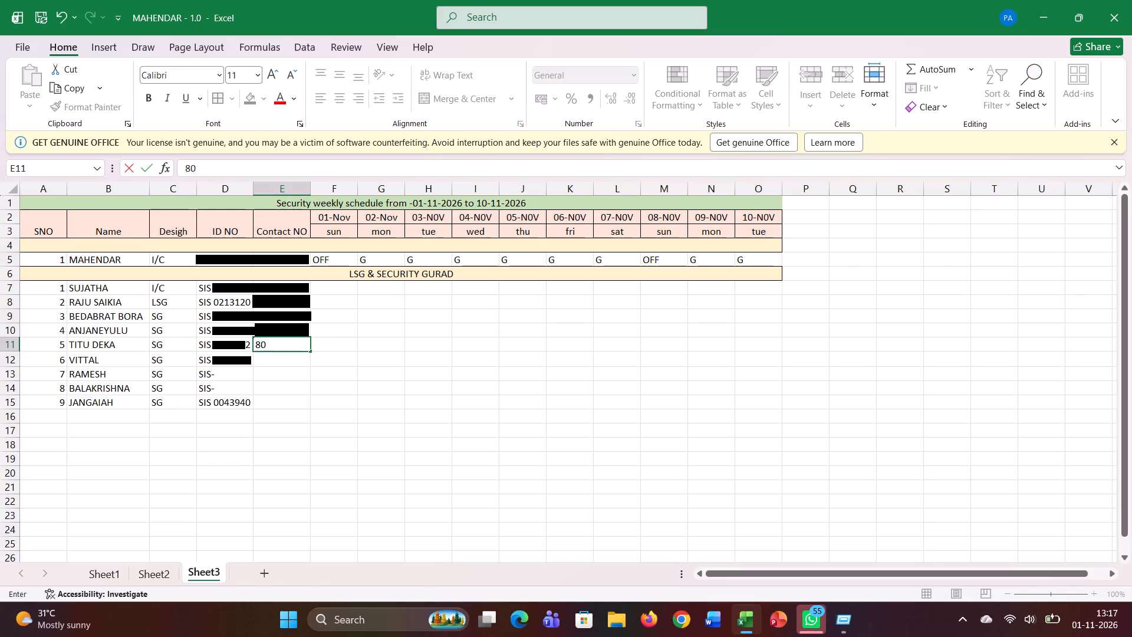
# Enter the contact number for staff member 5, the SG in row 11, in cell E11.
pyautogui.write('1')
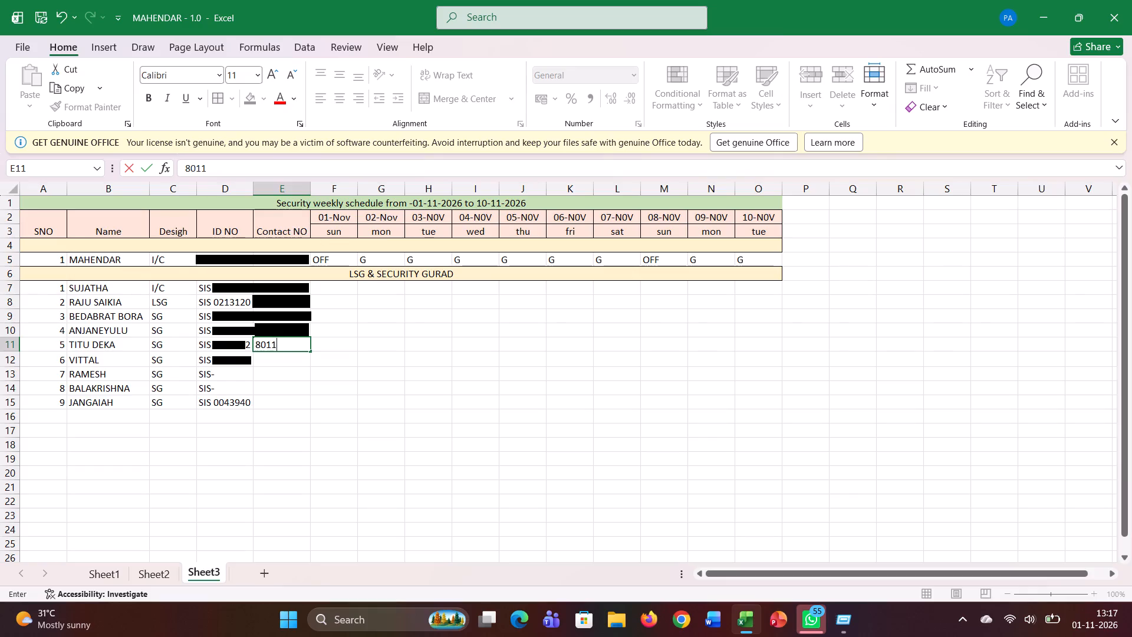
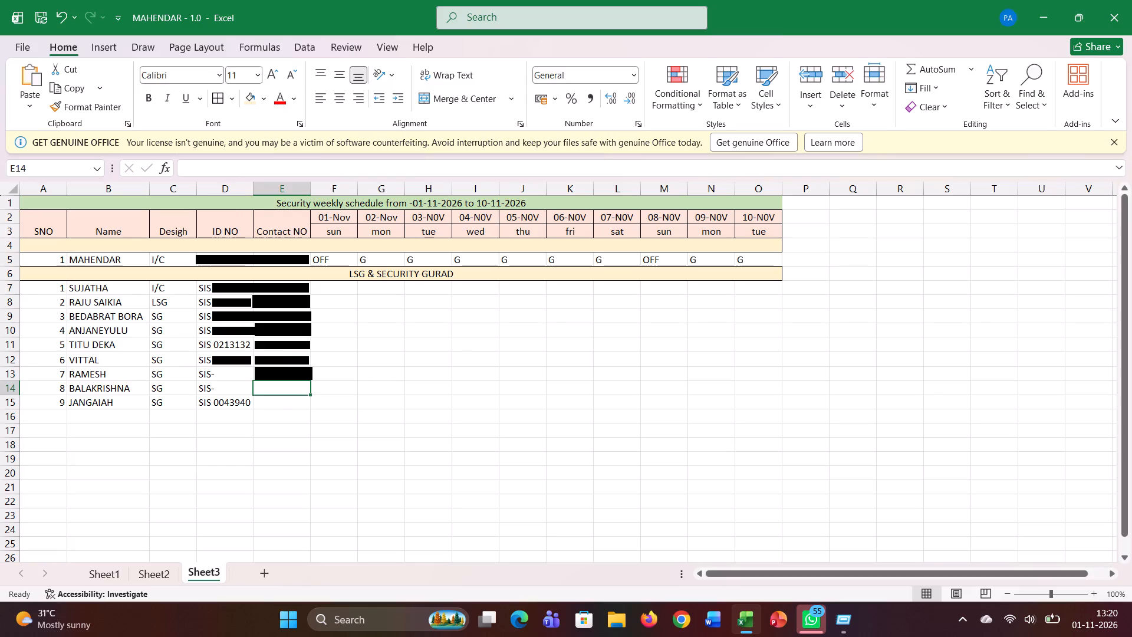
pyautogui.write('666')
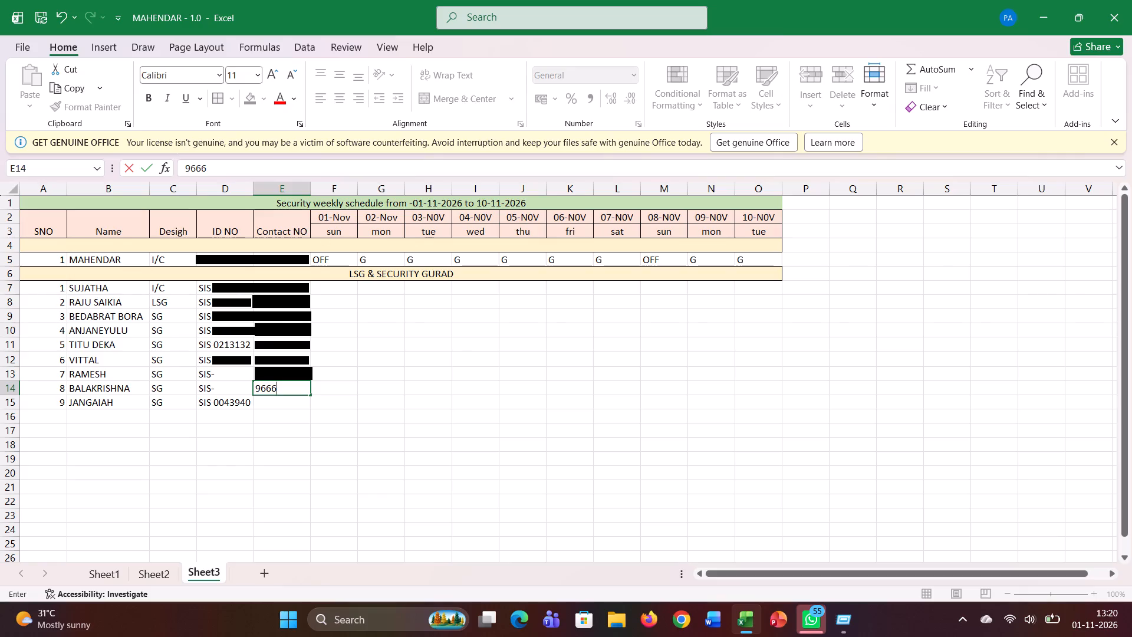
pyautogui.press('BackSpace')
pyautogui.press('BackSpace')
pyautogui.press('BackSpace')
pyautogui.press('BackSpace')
# Clear the contact number for staff member 7, the SG in row 13, from cell E13.
pyautogui.click(284, 375)
pyautogui.press('BackSpace')
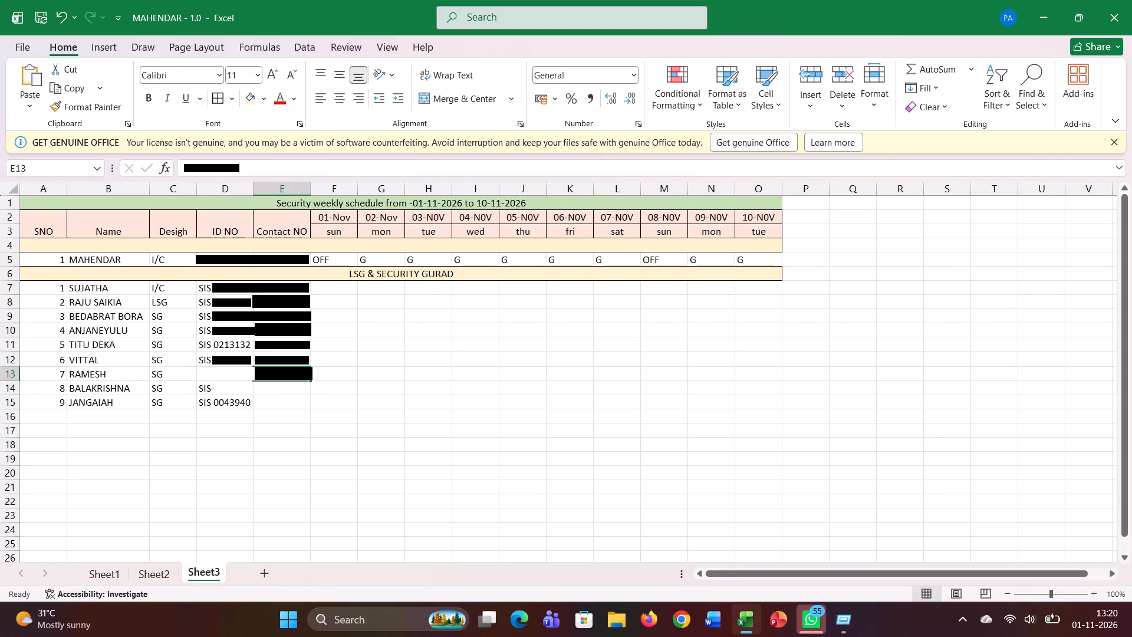
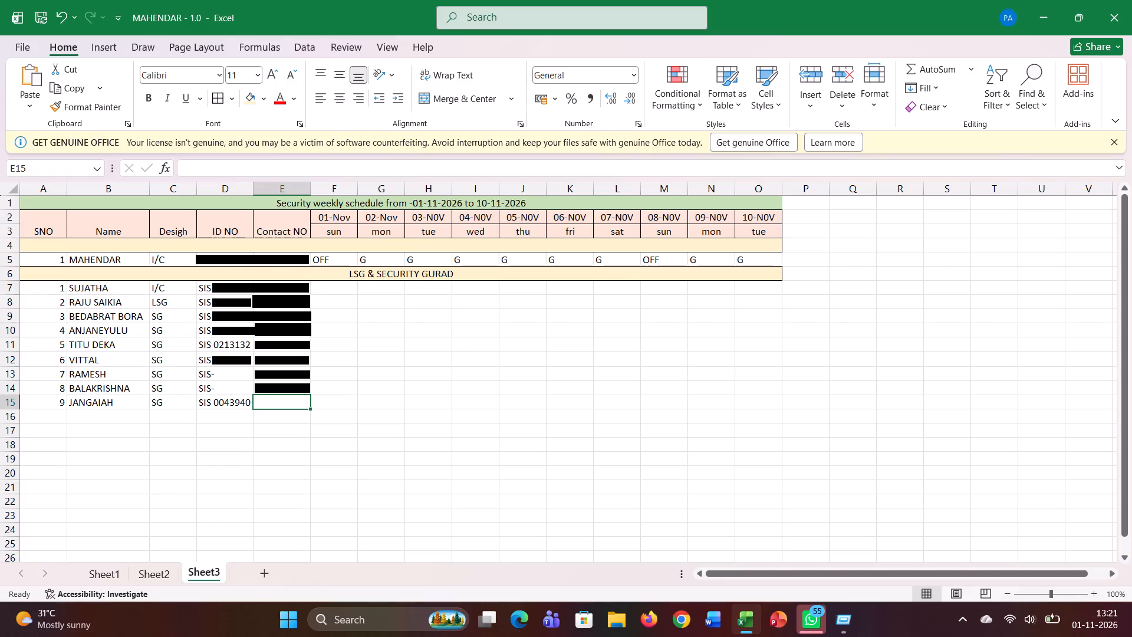
# Enter the contact number for staff member 9, the SG in row 15, in cell E15.
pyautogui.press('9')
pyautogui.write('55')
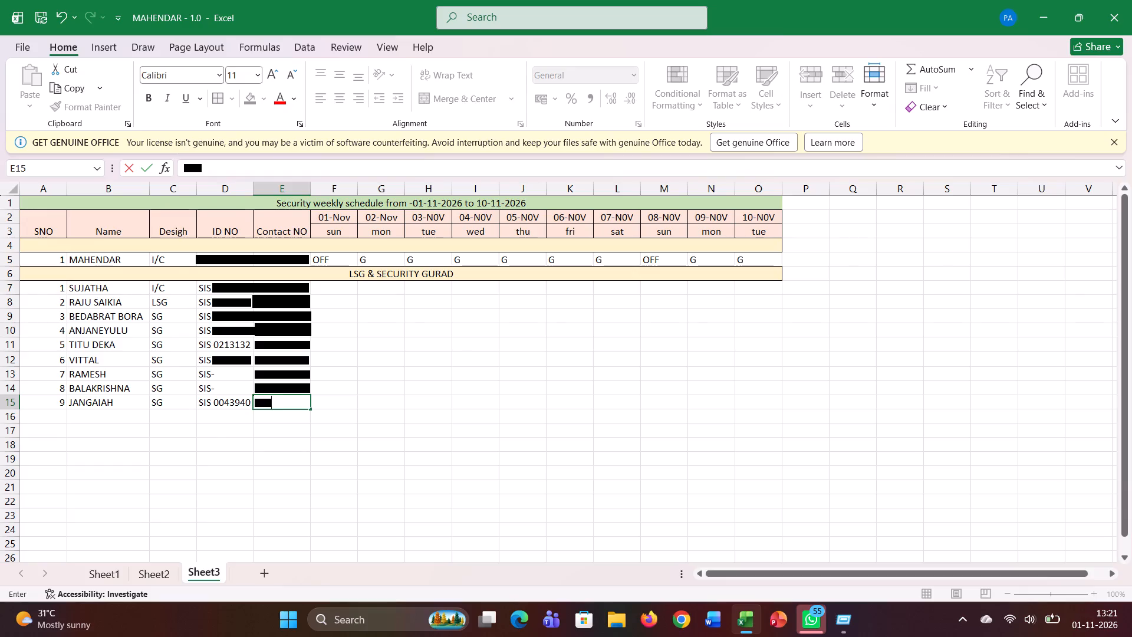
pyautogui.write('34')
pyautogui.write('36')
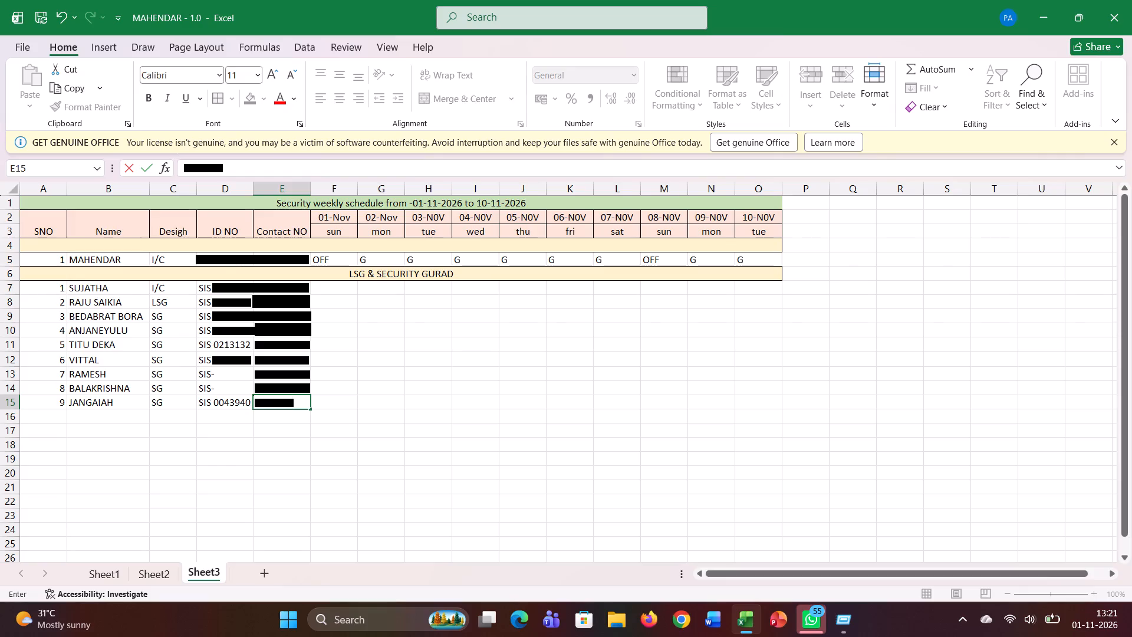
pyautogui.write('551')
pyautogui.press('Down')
pyautogui.click(420, 480)
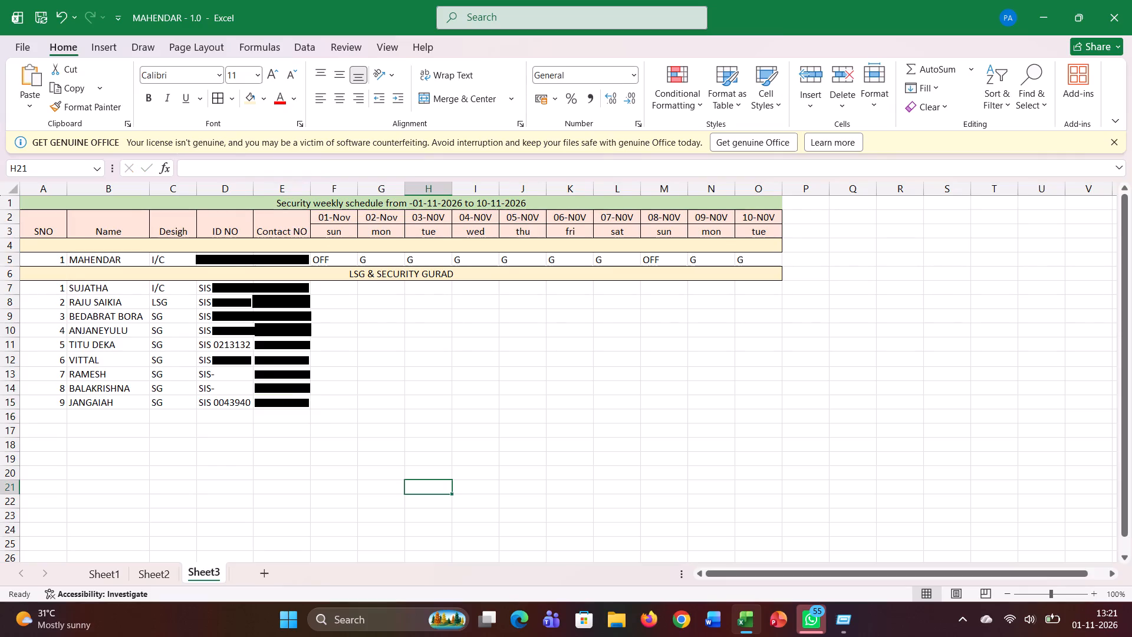
pyautogui.click(420, 480)
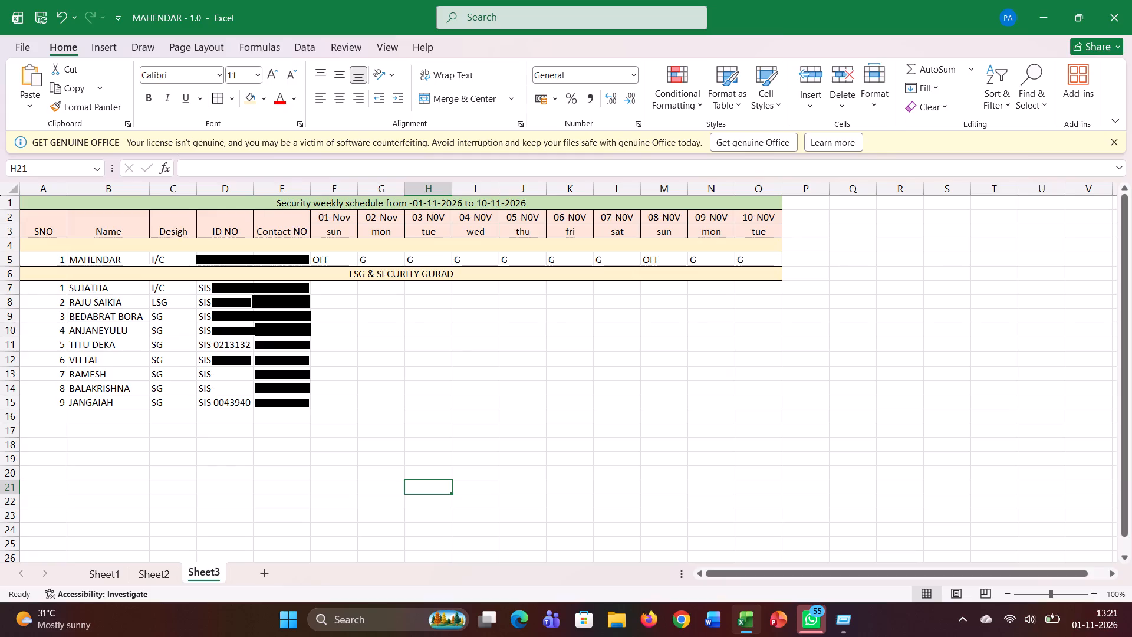
# Widen the ID NO and Contact NO columns slightly.
pyautogui.moveTo(252, 185); pyautogui.dragTo(259, 185)
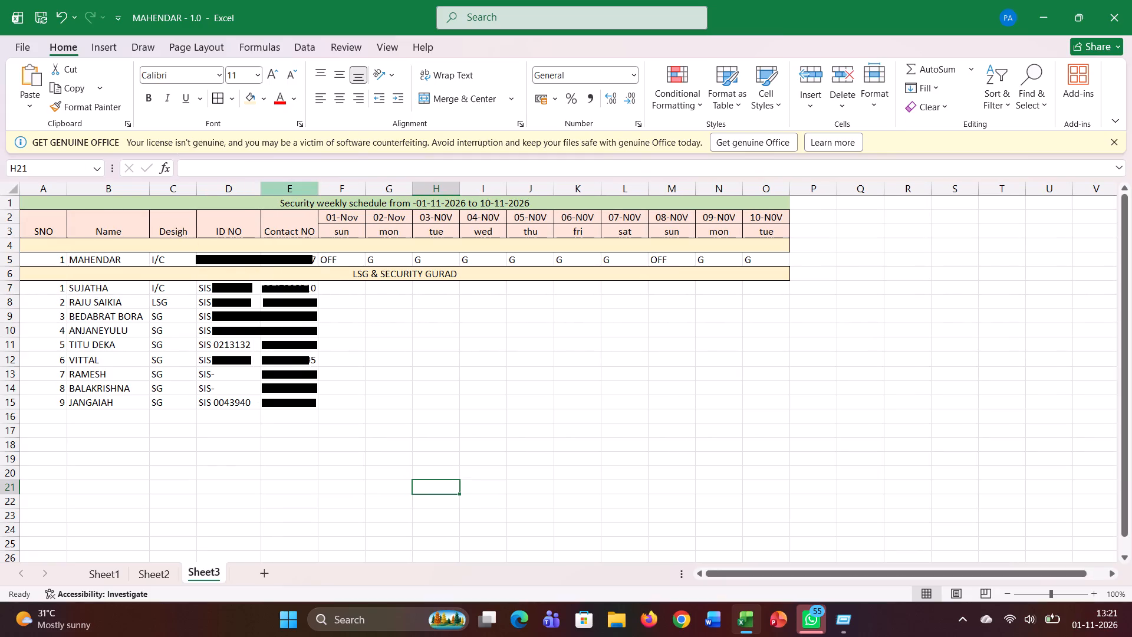
pyautogui.moveTo(316, 188); pyautogui.dragTo(323, 188)
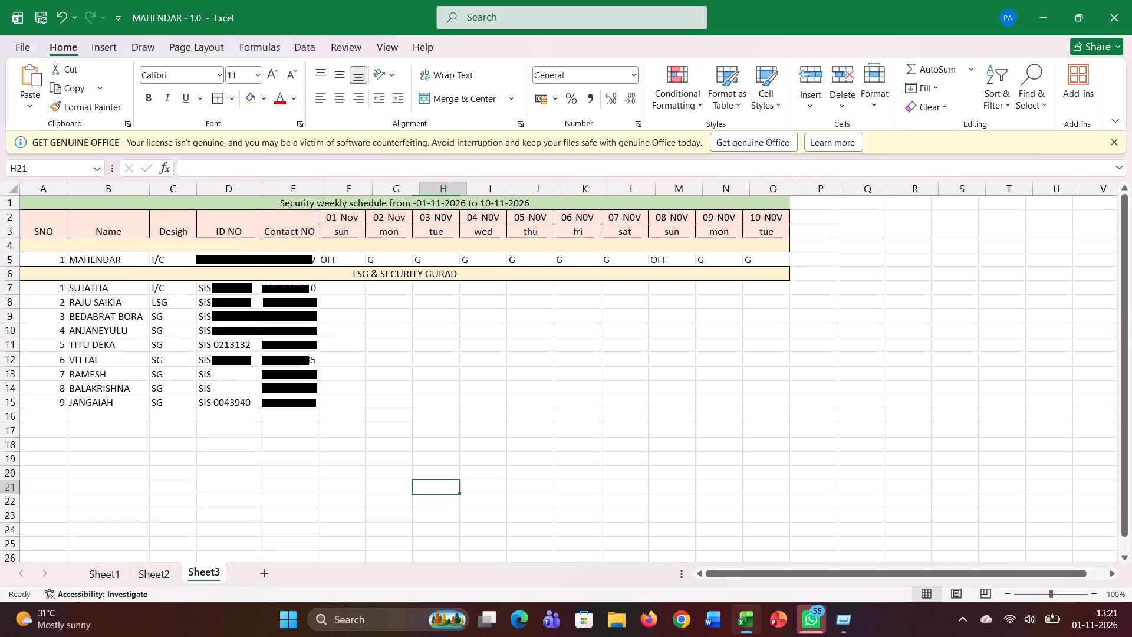
# Fill the row 7 I/C's shifts with OFF for 01-Nov and G for each day from 02-Nov to 07-Nov.
pyautogui.click(345, 290)
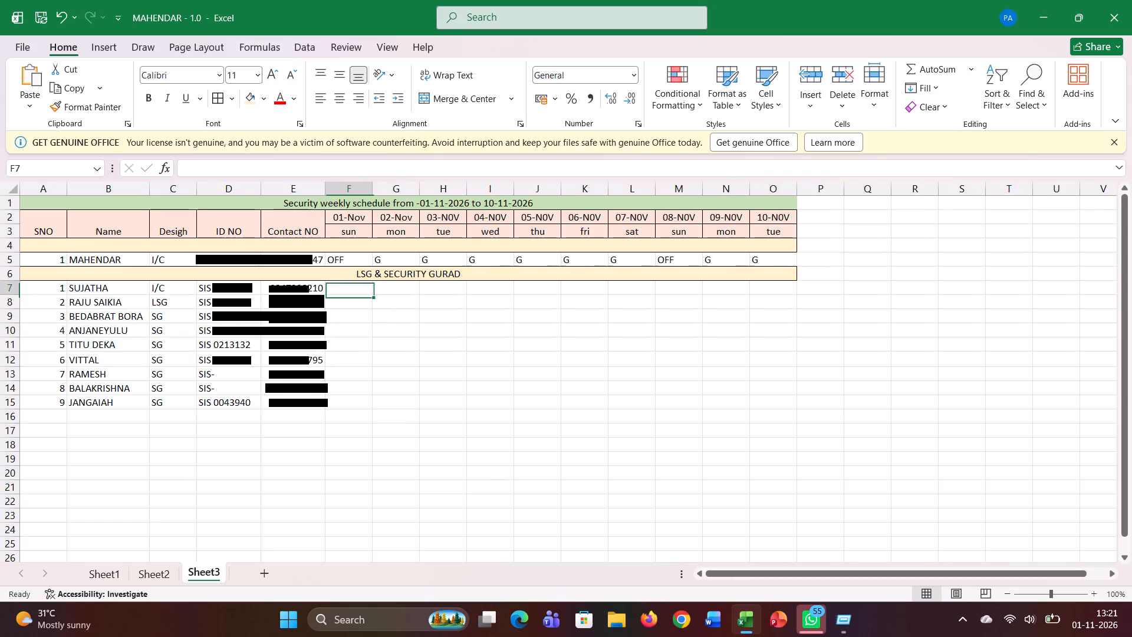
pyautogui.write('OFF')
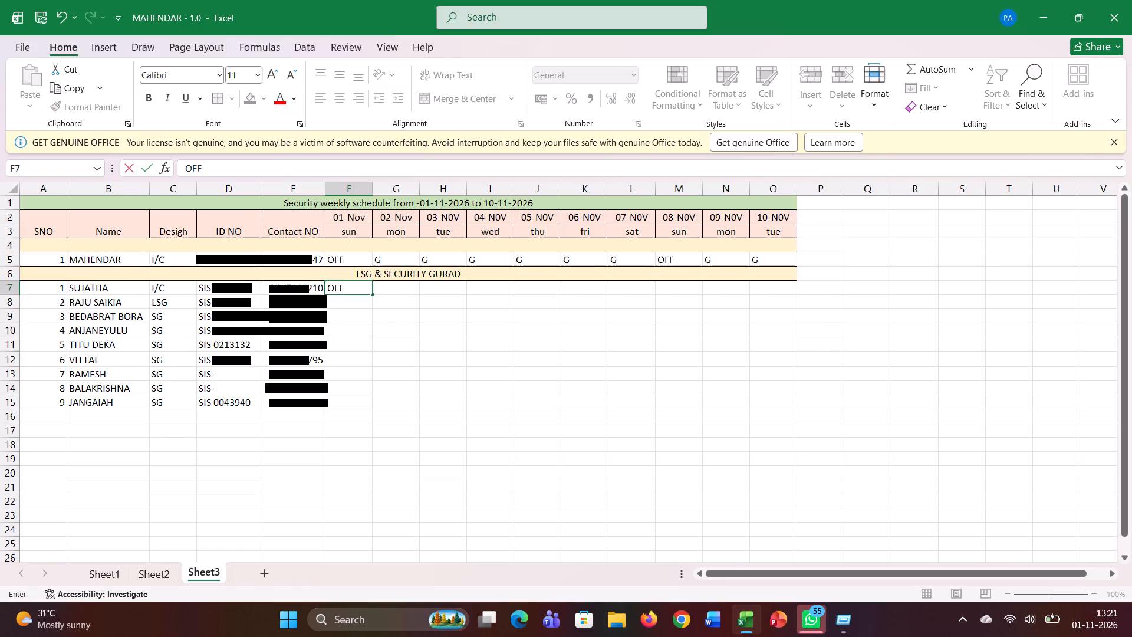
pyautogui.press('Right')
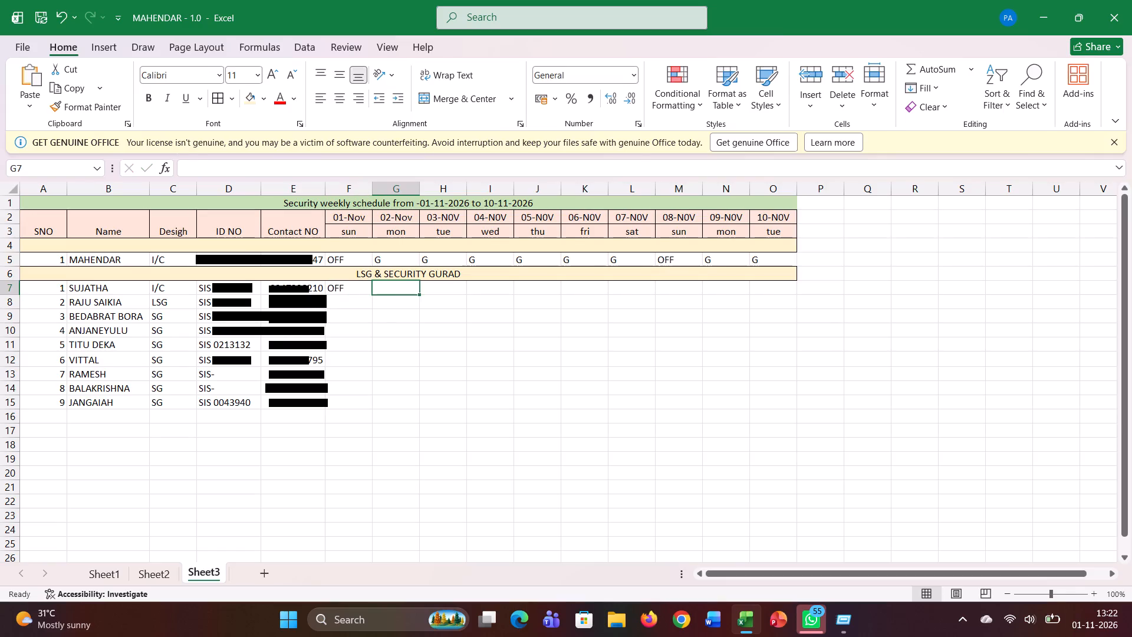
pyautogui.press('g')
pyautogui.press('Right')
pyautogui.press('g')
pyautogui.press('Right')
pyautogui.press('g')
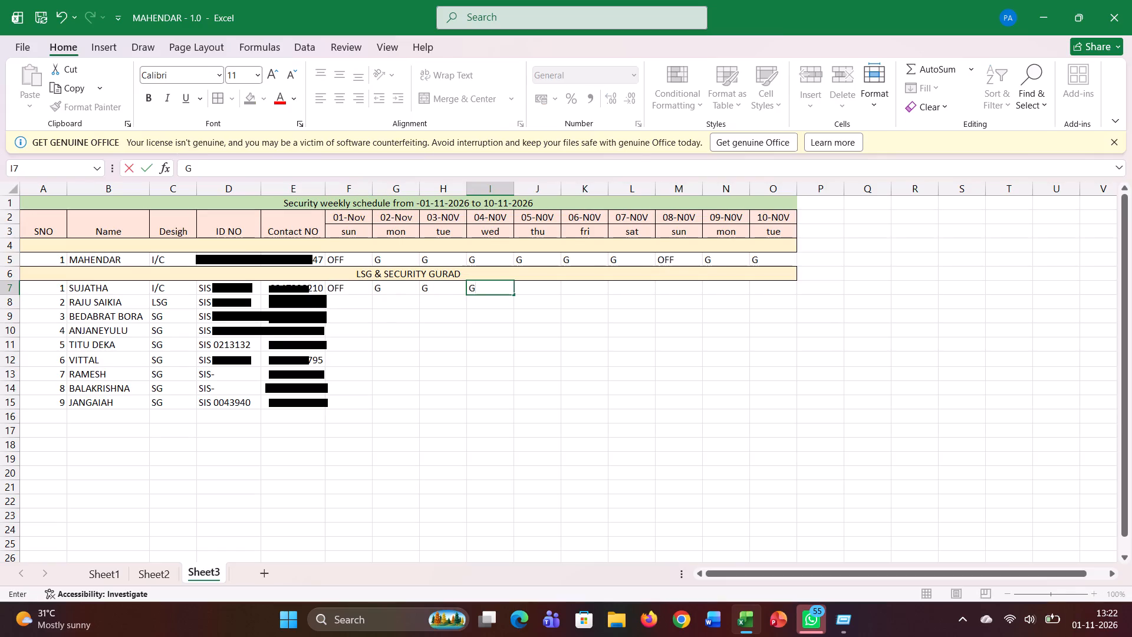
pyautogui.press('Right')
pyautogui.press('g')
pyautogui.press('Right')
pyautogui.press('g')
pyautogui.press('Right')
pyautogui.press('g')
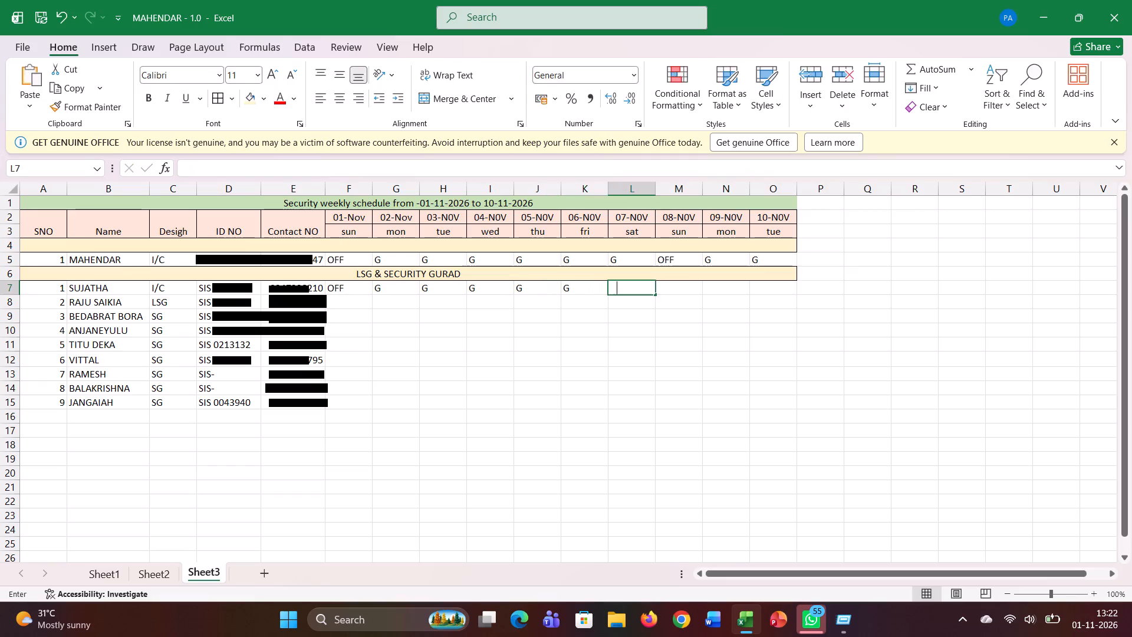
# Complete the row 7 shifts with OFF for 08-Nov and G for 09-Nov and 10-Nov.
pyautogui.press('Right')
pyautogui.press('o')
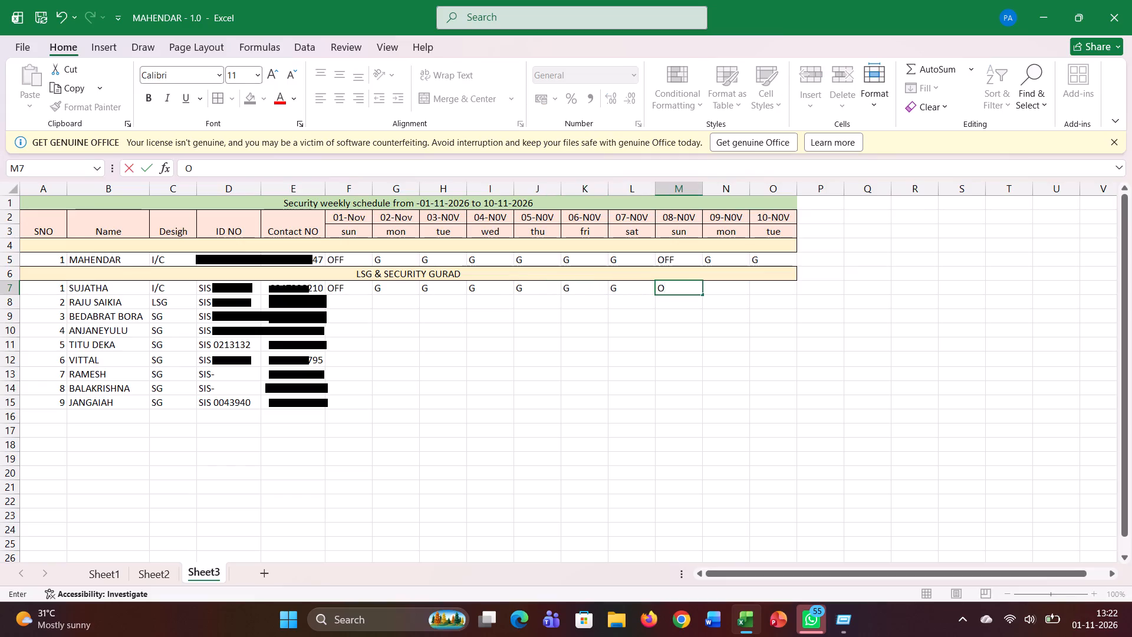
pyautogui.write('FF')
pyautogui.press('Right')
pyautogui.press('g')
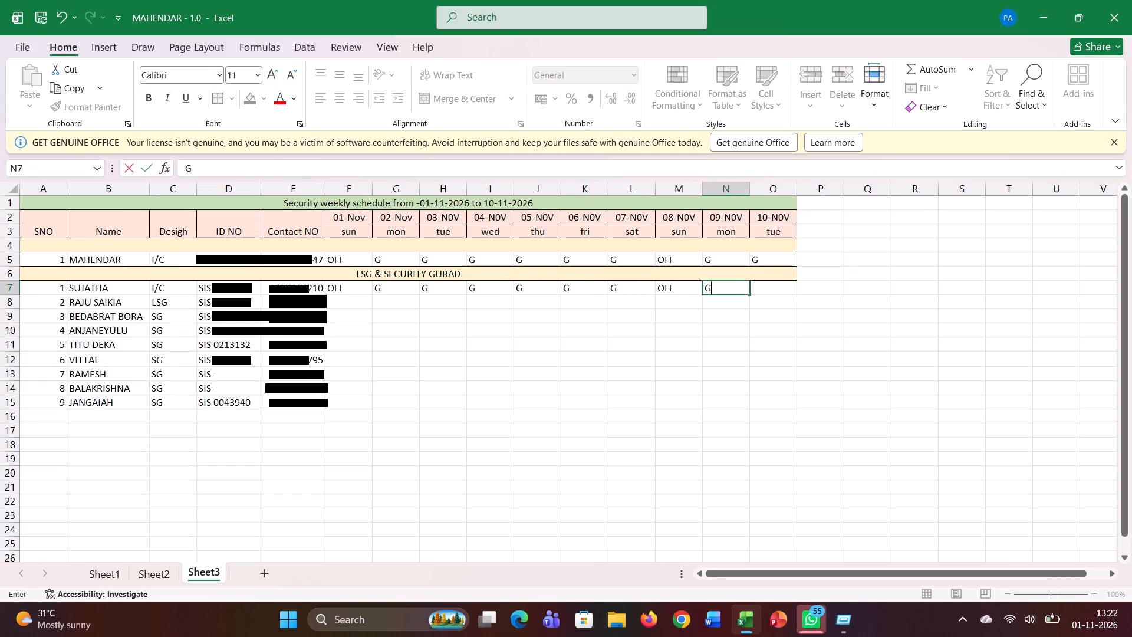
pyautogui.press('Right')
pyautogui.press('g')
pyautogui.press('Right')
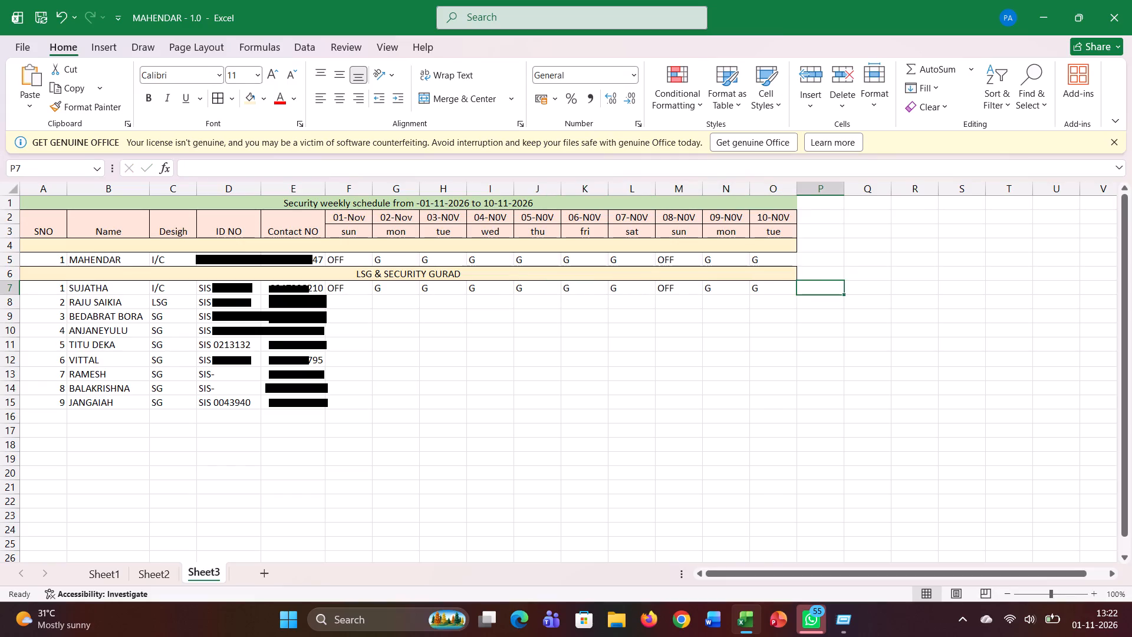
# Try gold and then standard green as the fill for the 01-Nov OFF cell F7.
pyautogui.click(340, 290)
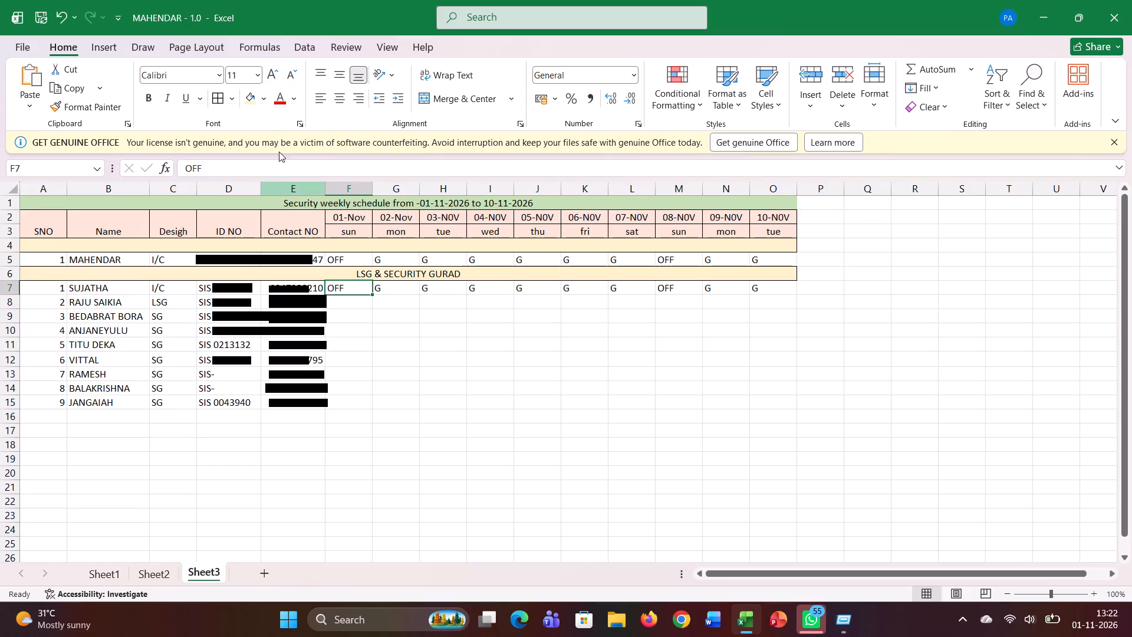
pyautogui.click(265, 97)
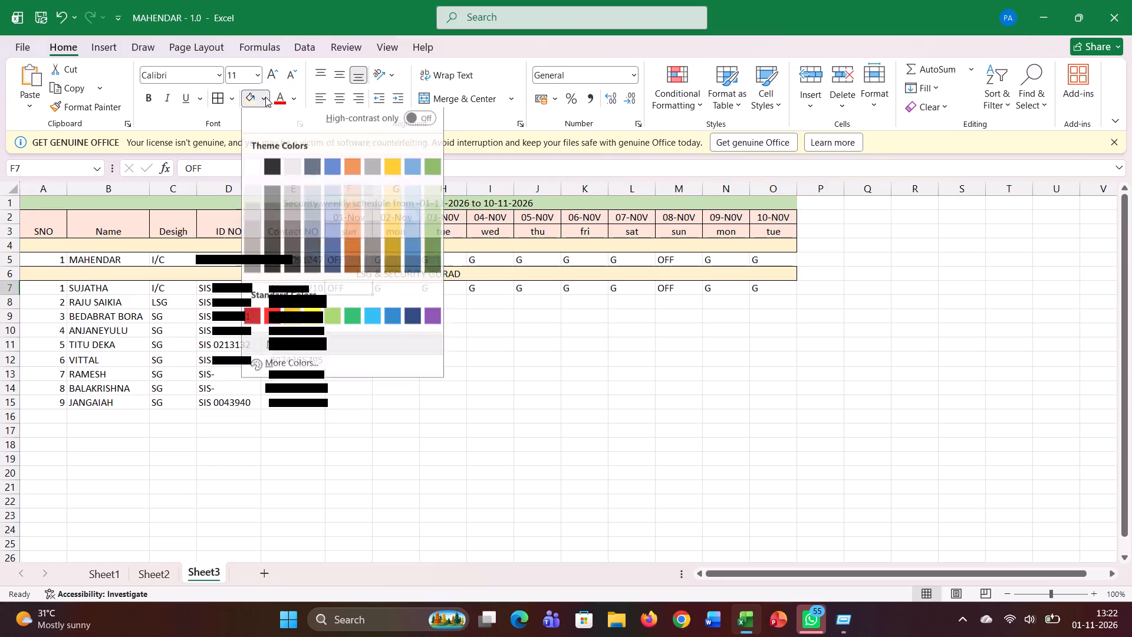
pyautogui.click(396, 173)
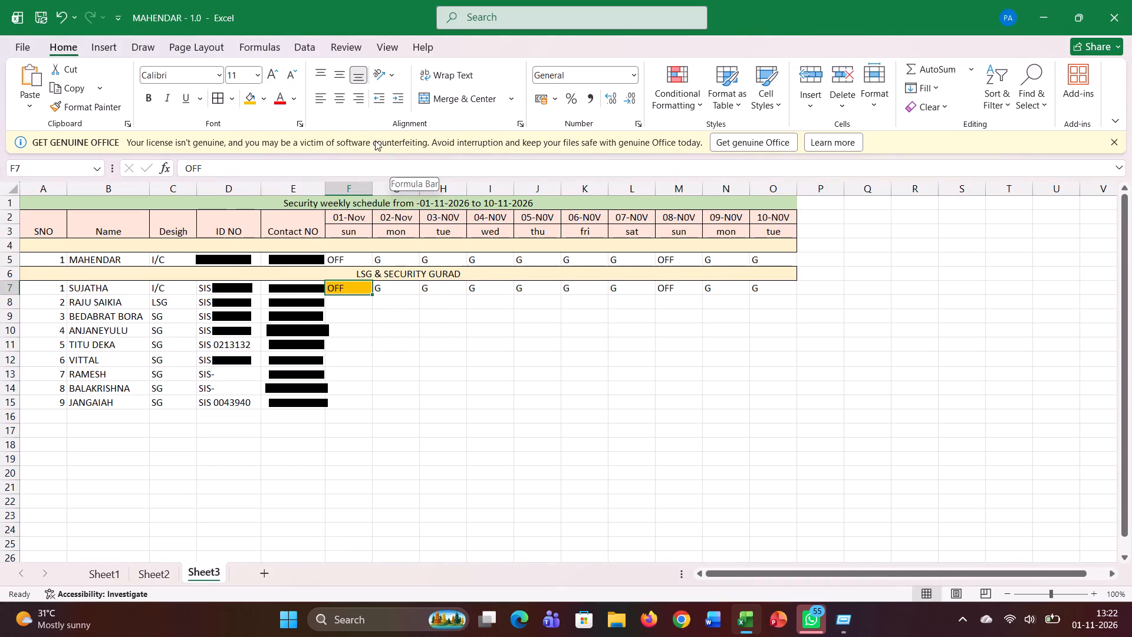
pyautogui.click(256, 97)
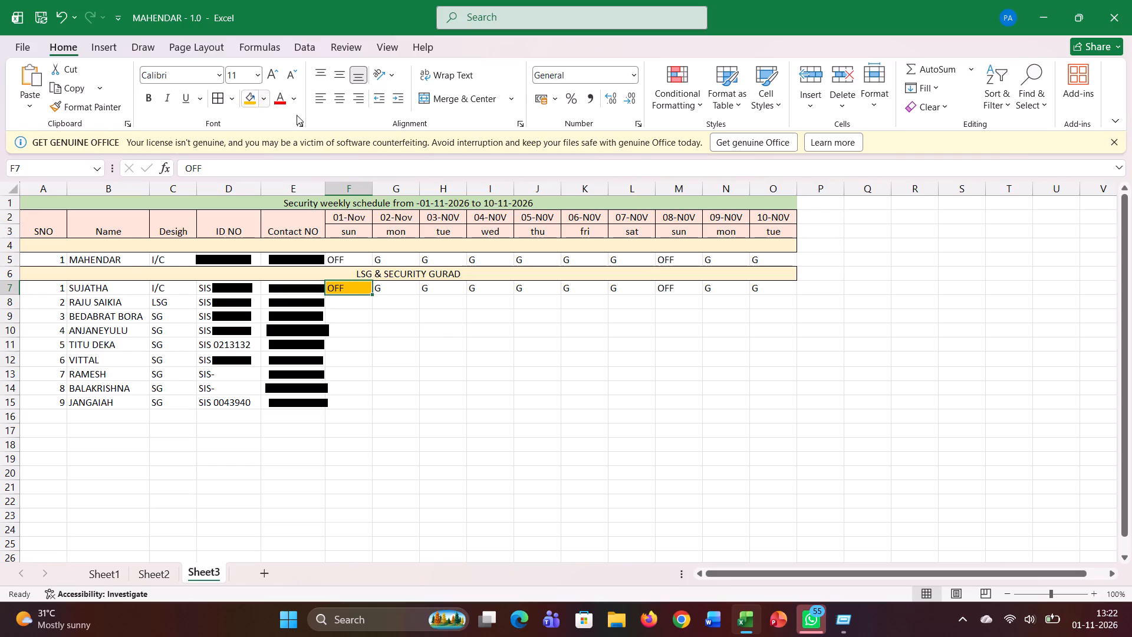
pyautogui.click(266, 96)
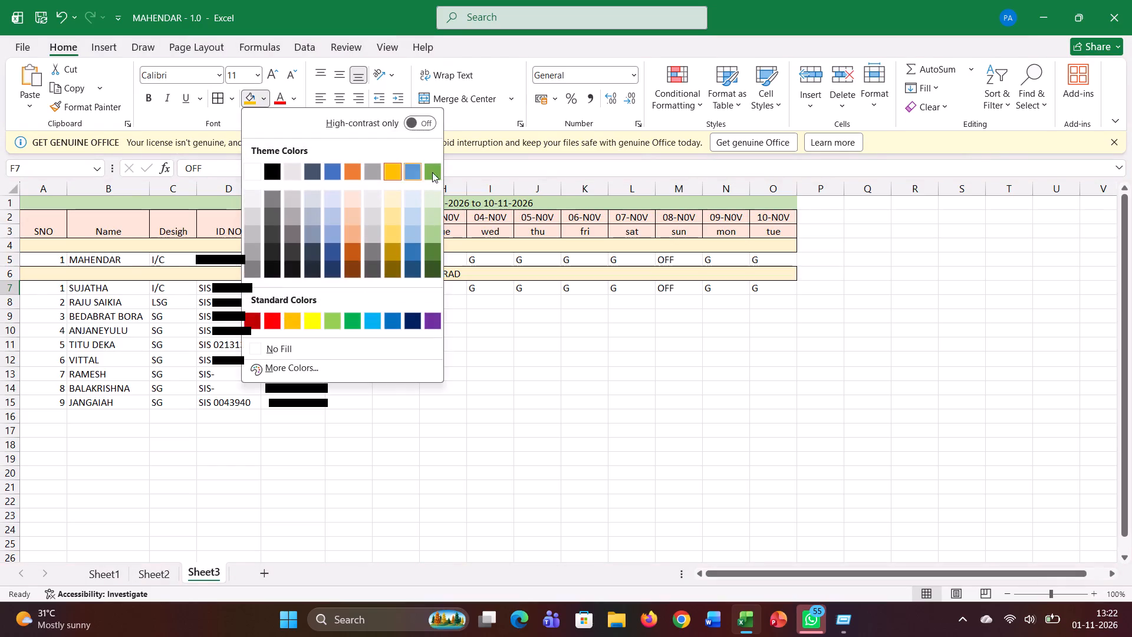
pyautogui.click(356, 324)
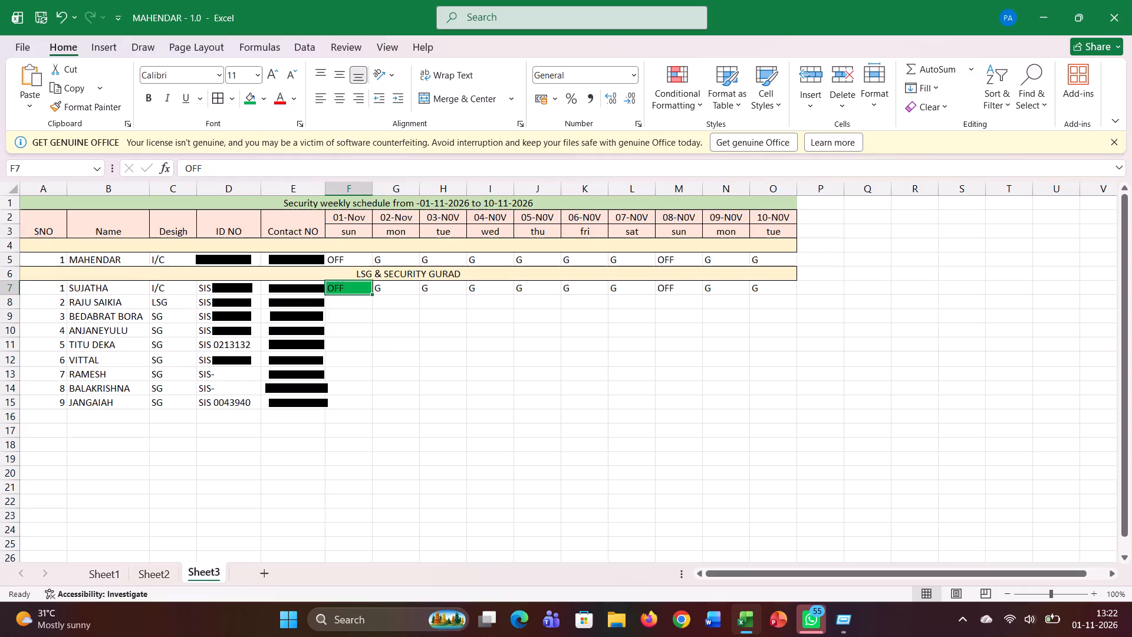
# Fill the empty cell G14 with the theme green.
pyautogui.click(400, 383)
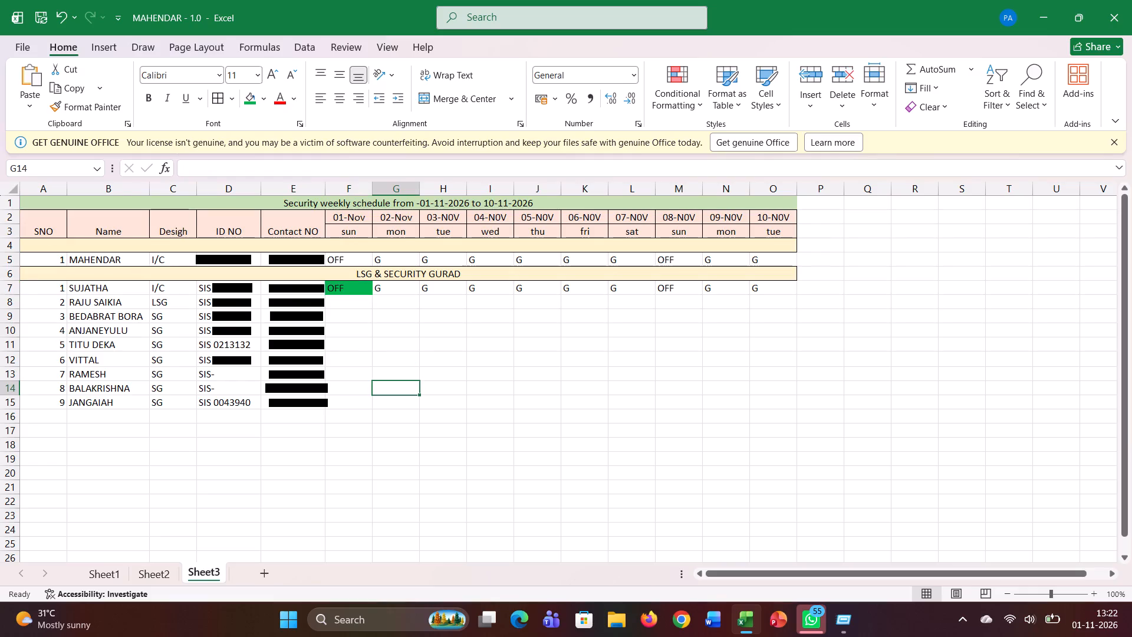
pyautogui.click(261, 101)
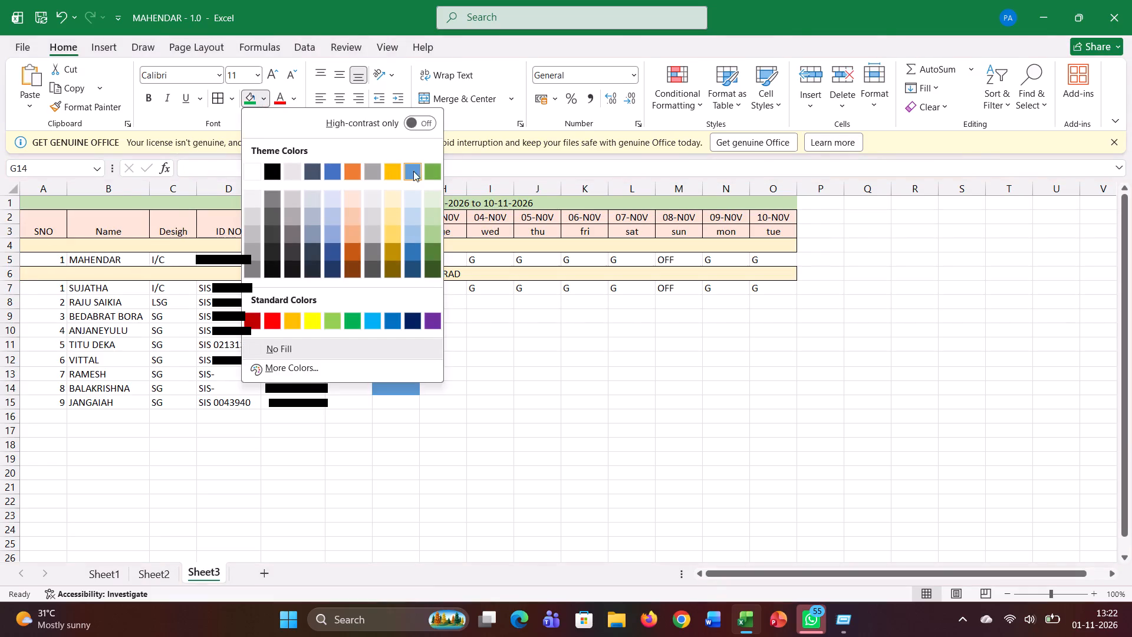
pyautogui.click(432, 173)
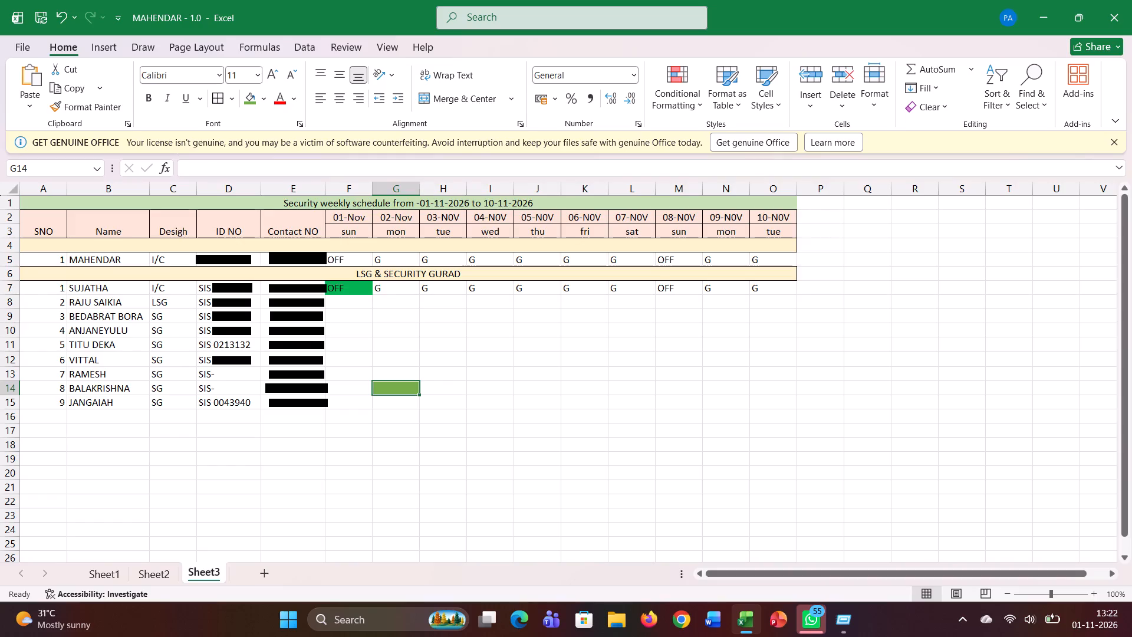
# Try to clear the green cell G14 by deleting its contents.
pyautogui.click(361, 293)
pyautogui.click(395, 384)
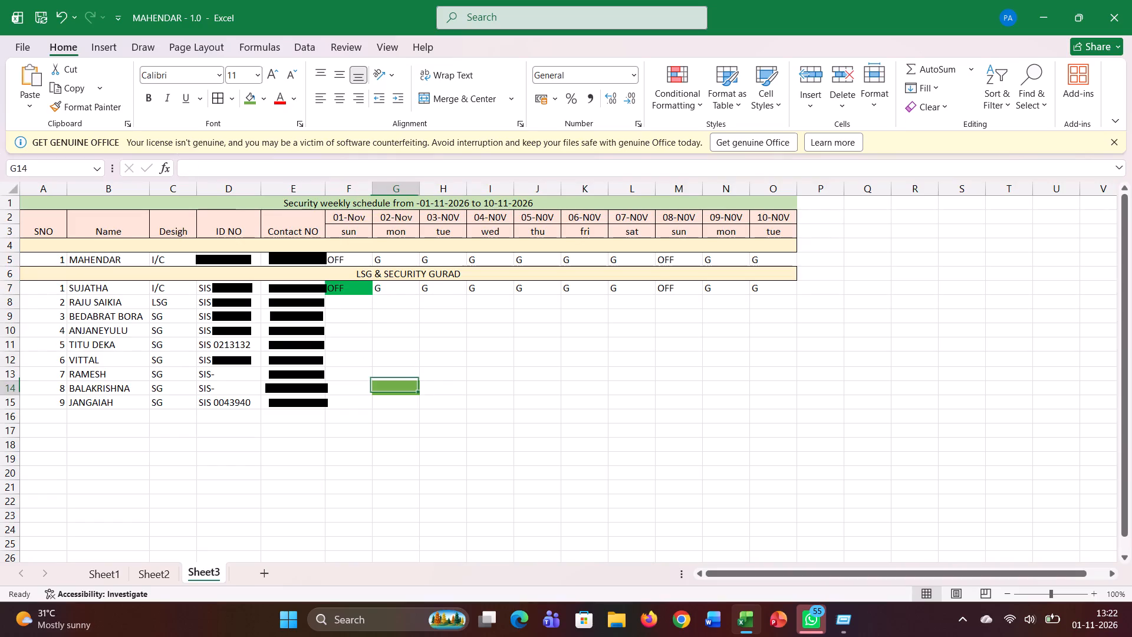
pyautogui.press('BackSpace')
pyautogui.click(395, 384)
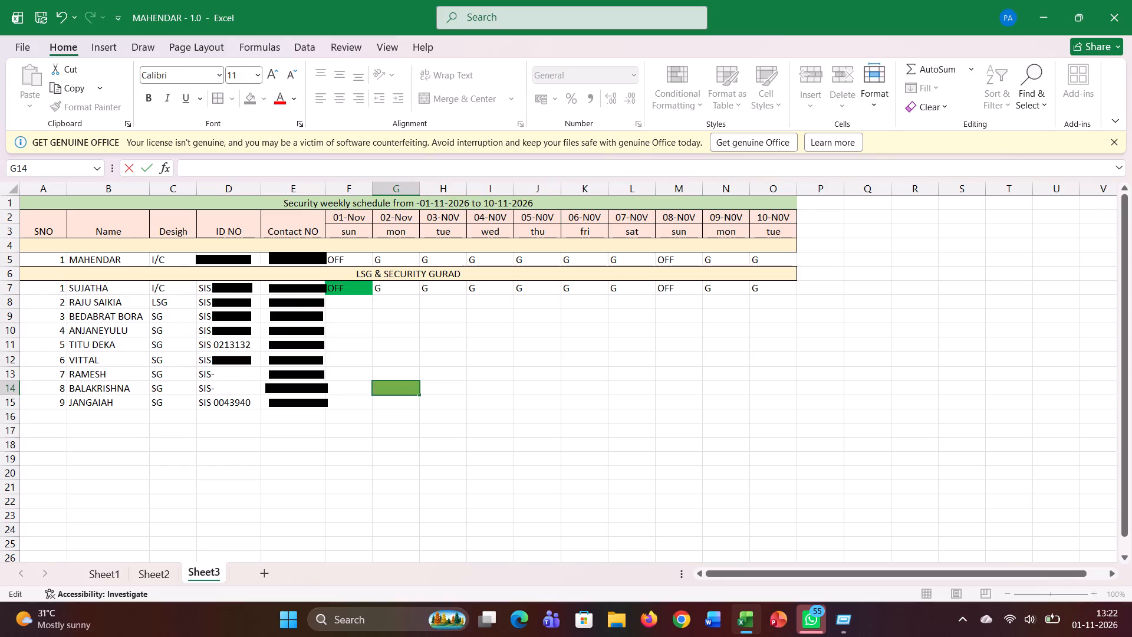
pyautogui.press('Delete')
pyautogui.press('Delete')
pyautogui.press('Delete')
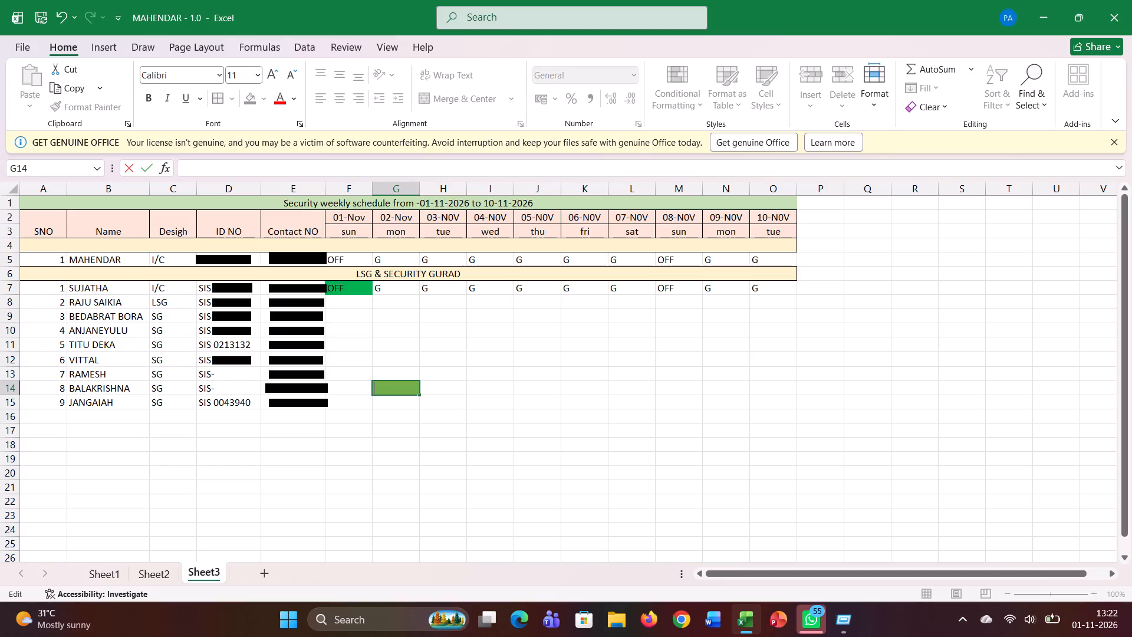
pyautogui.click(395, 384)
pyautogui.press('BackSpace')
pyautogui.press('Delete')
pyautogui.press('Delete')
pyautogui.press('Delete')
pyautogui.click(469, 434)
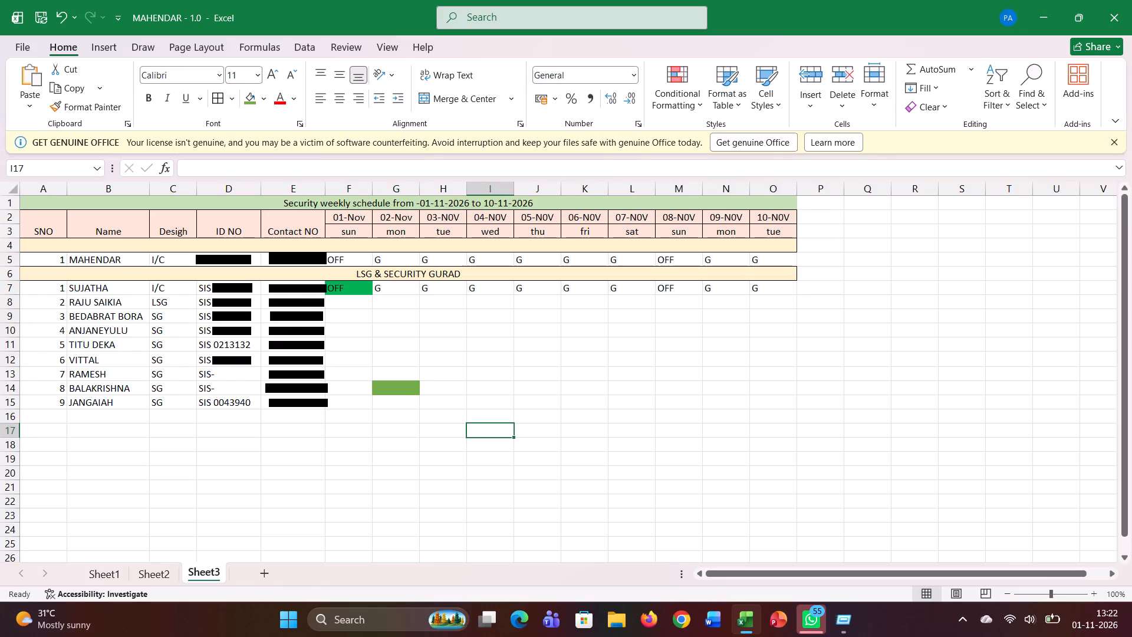
# Fill the 01-Nov OFF cells F7 and F5 with the same theme green as G14.
pyautogui.click(336, 287)
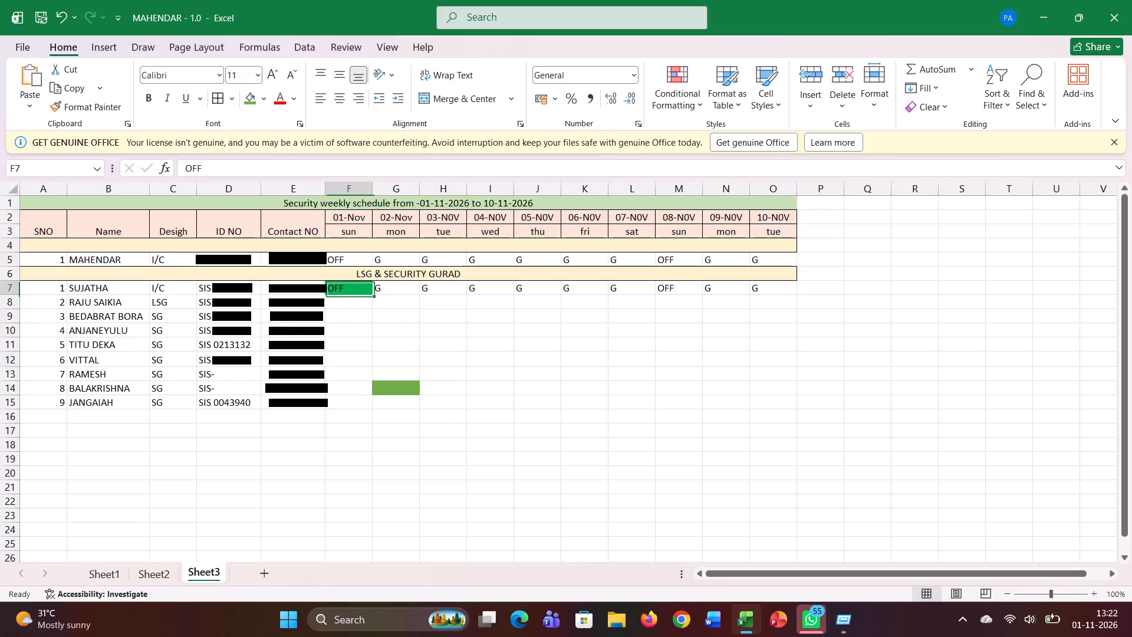
pyautogui.click(256, 99)
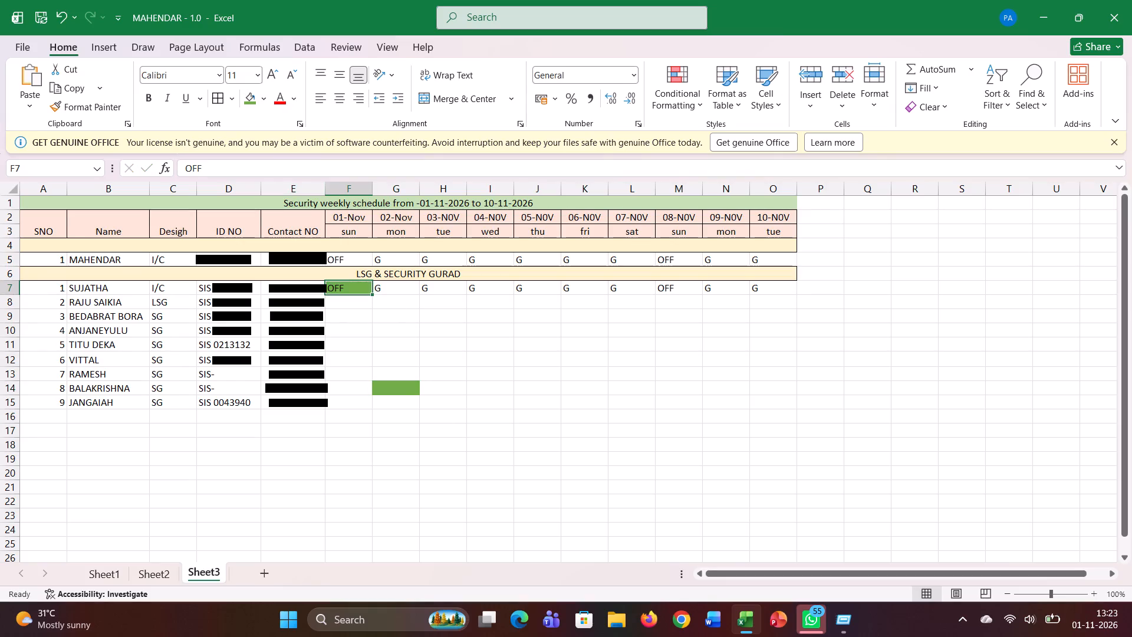
pyautogui.click(340, 258)
pyautogui.click(249, 98)
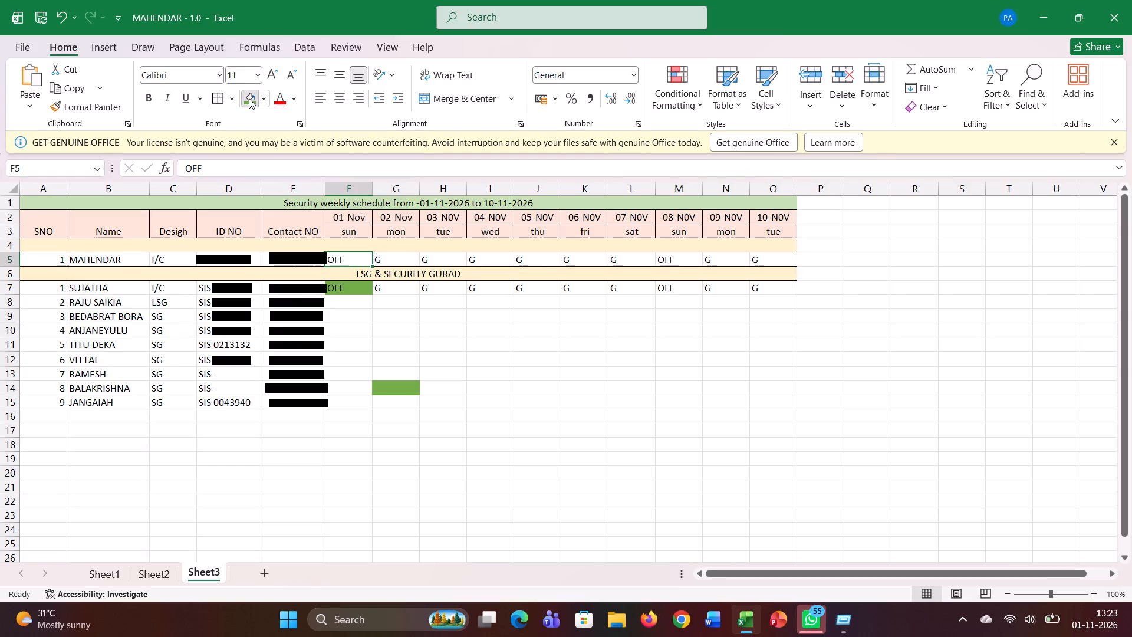
pyautogui.click(485, 324)
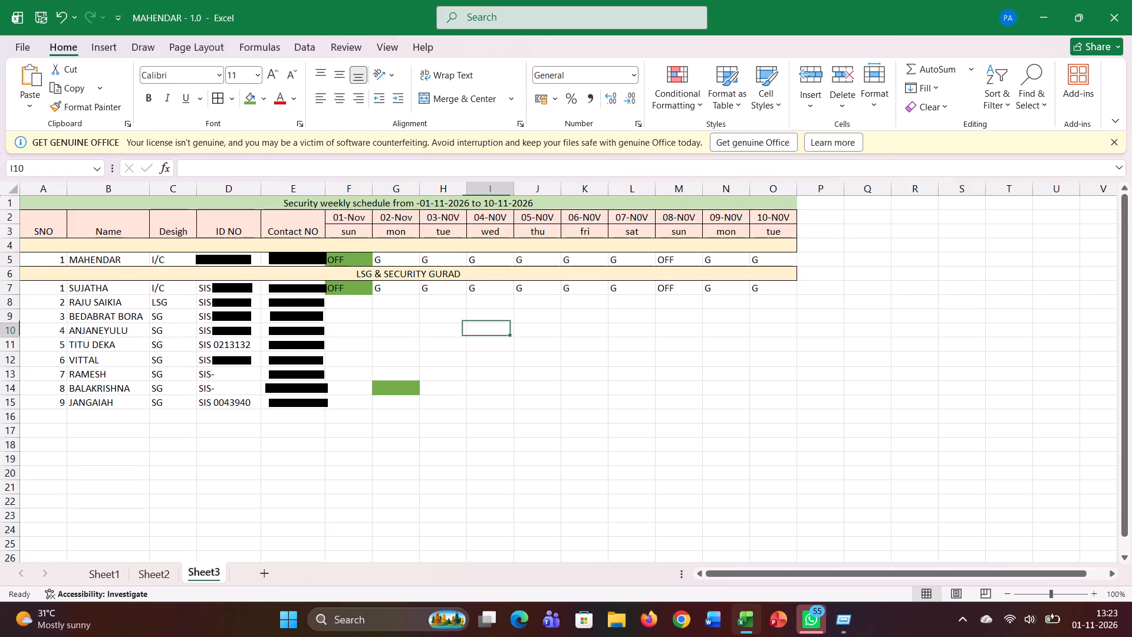
# Mark the staggered off days for rows 8 to 11: enter OFF in F8, G9 and H10, and 0FF in I11.
pyautogui.click(346, 302)
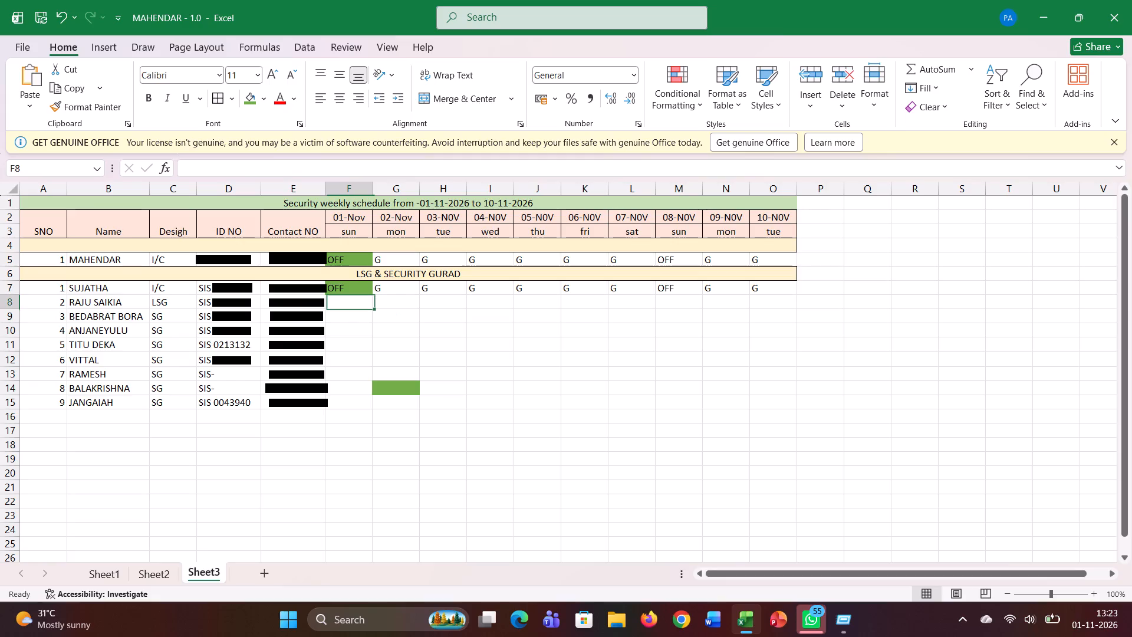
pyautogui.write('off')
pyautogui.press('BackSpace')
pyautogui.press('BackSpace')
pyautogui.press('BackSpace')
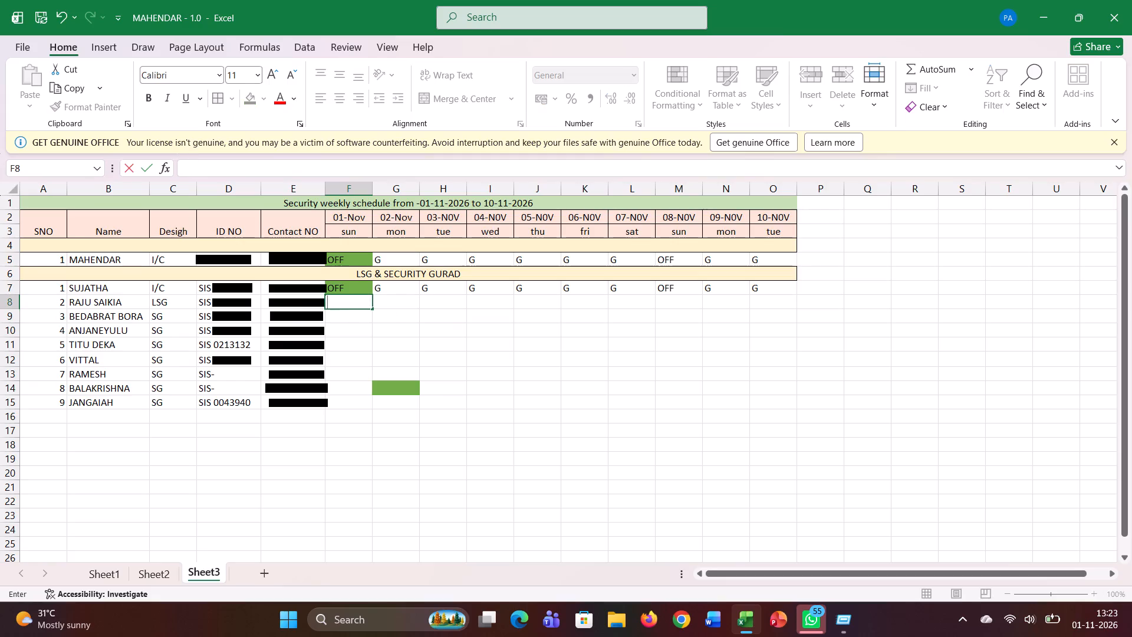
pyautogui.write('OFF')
pyautogui.click(389, 319)
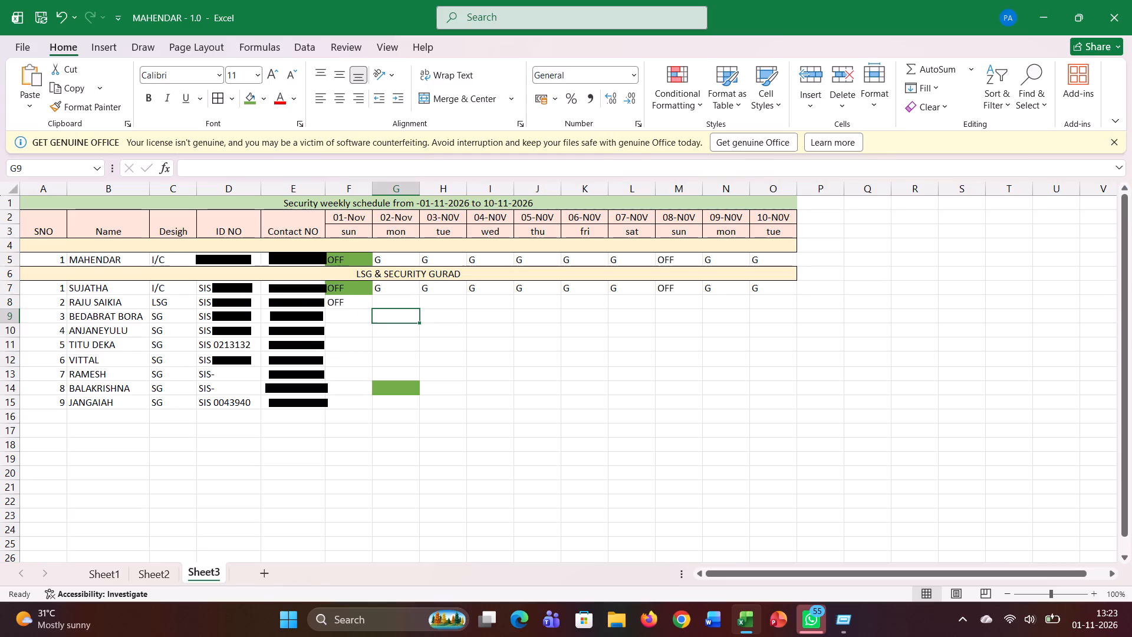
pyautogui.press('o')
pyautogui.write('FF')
pyautogui.click(441, 330)
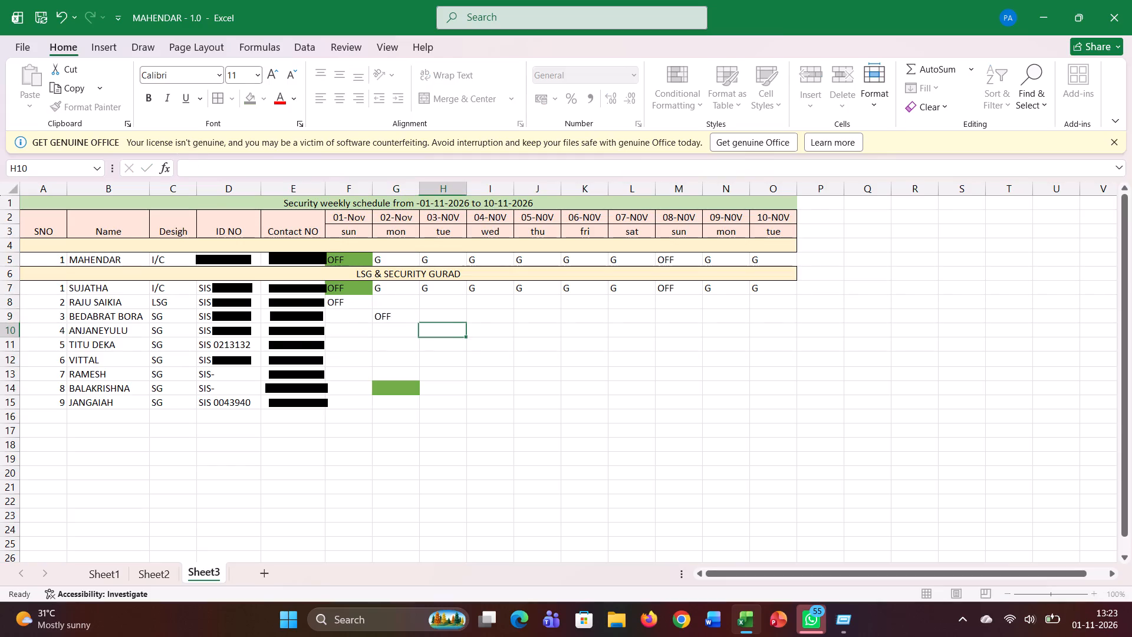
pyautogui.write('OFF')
pyautogui.click(486, 341)
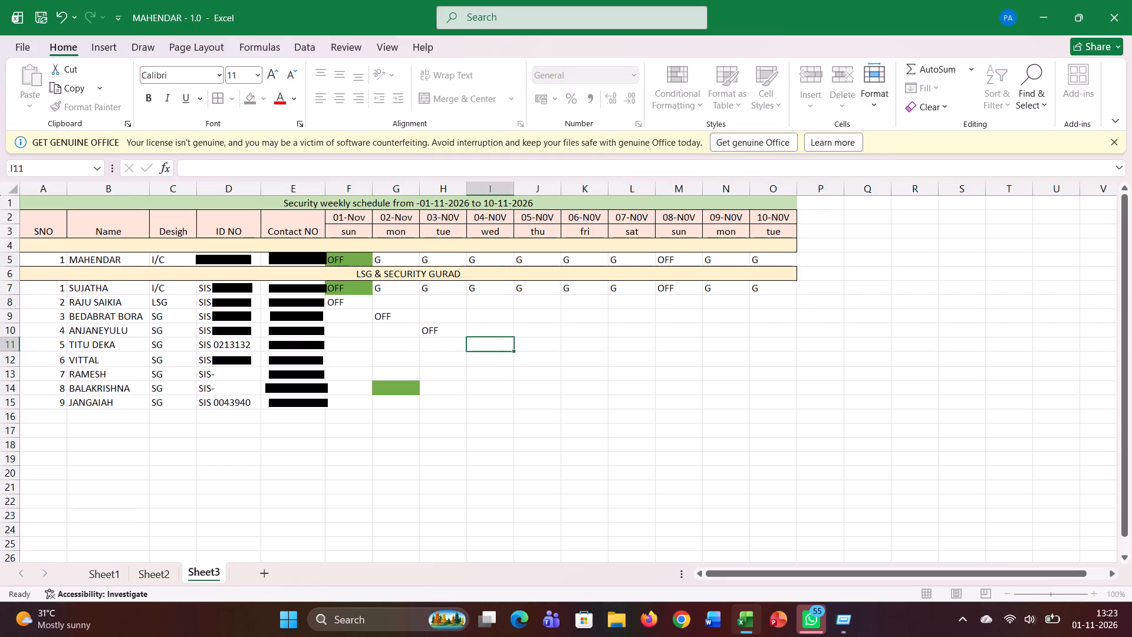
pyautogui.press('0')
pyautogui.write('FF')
# Continue the diagonal of off days for rows 12 to 15: enter 0FF in J12 and L14, and OFF in K13 and M15.
pyautogui.click(532, 360)
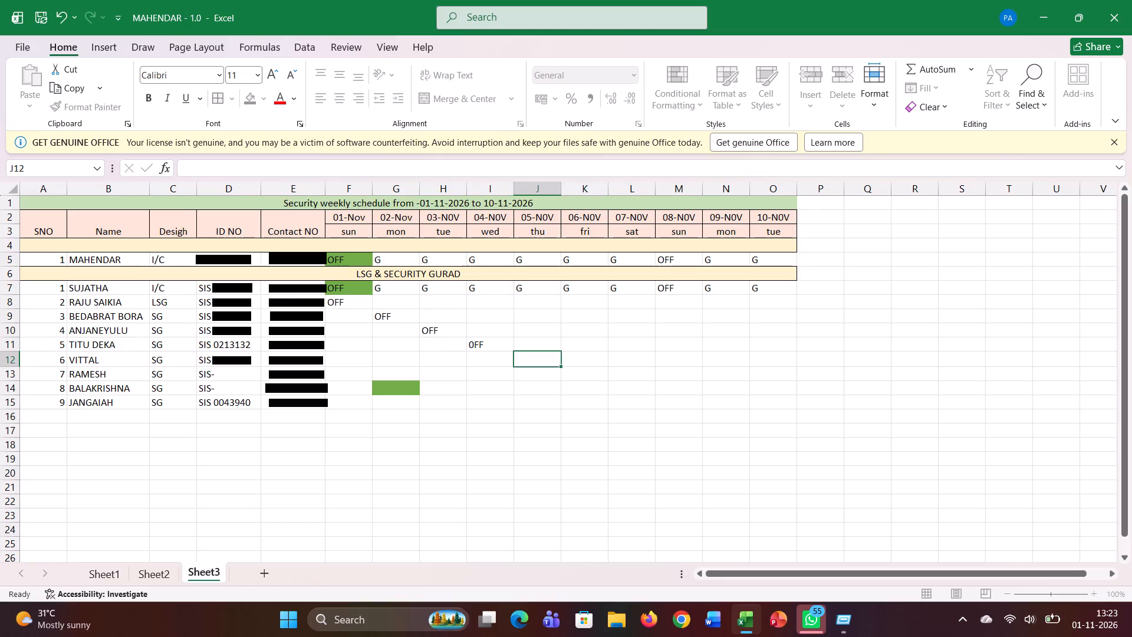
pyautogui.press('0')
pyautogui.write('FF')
pyautogui.click(581, 375)
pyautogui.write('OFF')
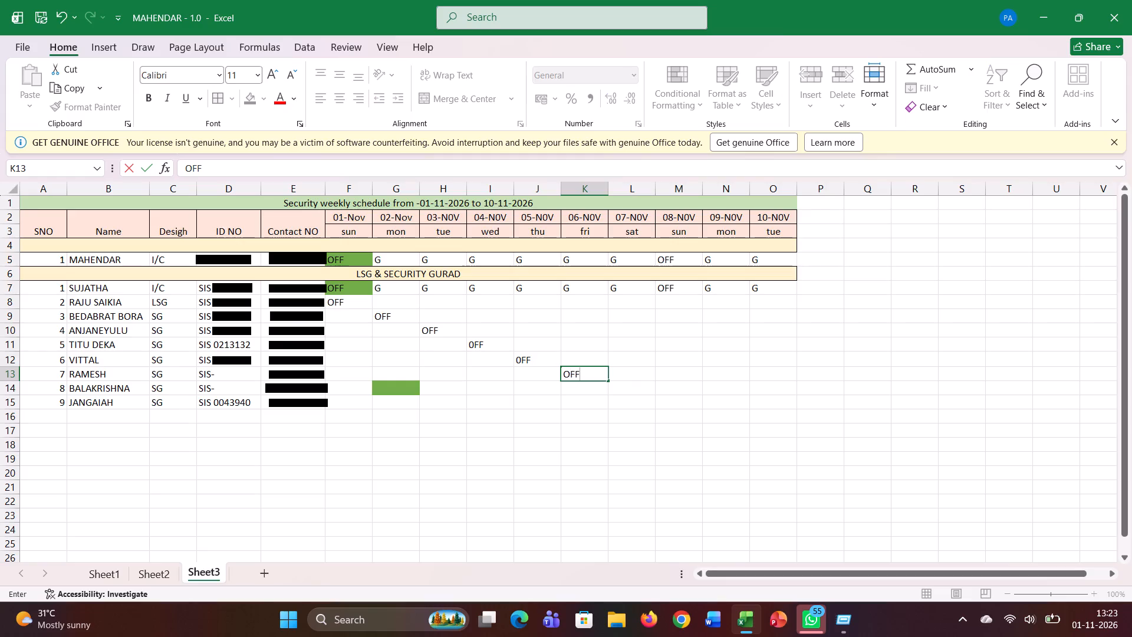
pyautogui.click(630, 391)
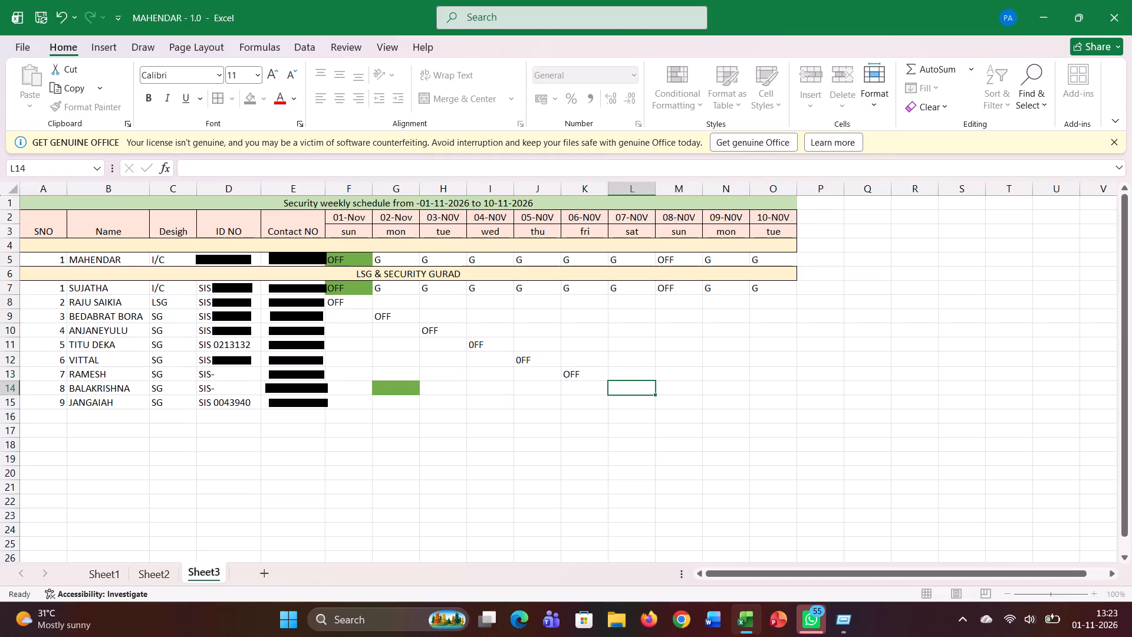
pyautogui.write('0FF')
pyautogui.click(679, 403)
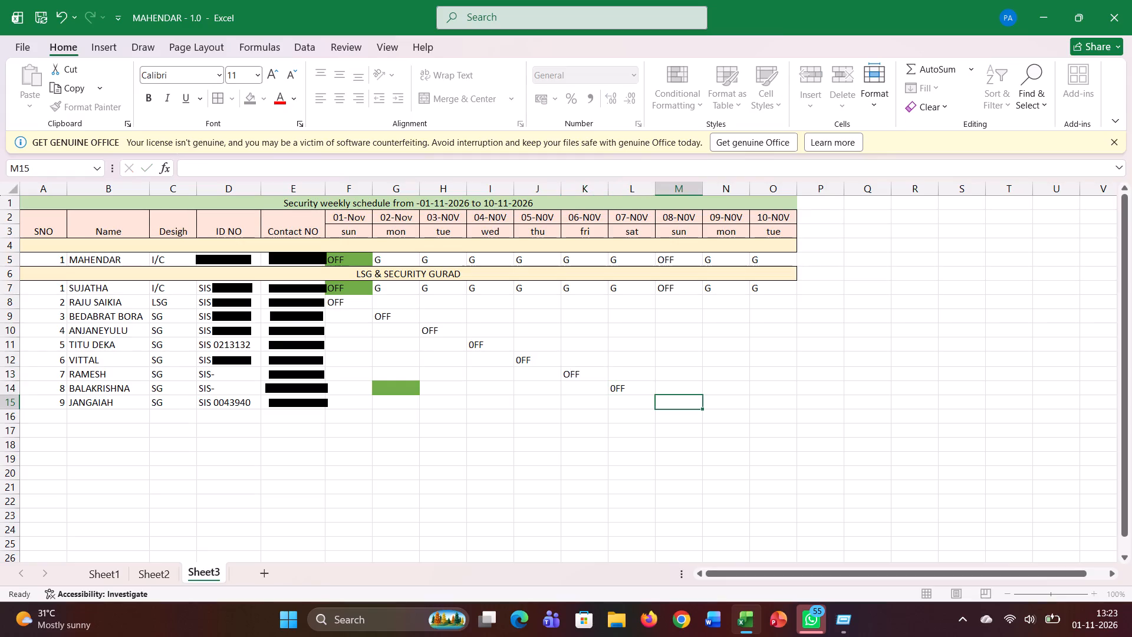
pyautogui.click(695, 481)
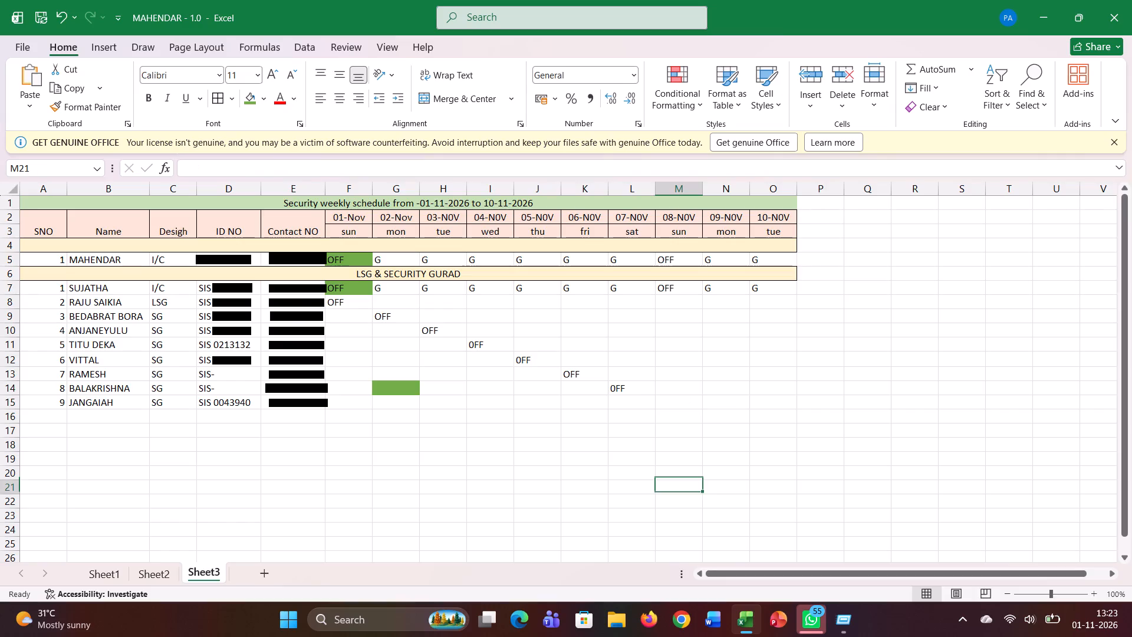
pyautogui.click(680, 400)
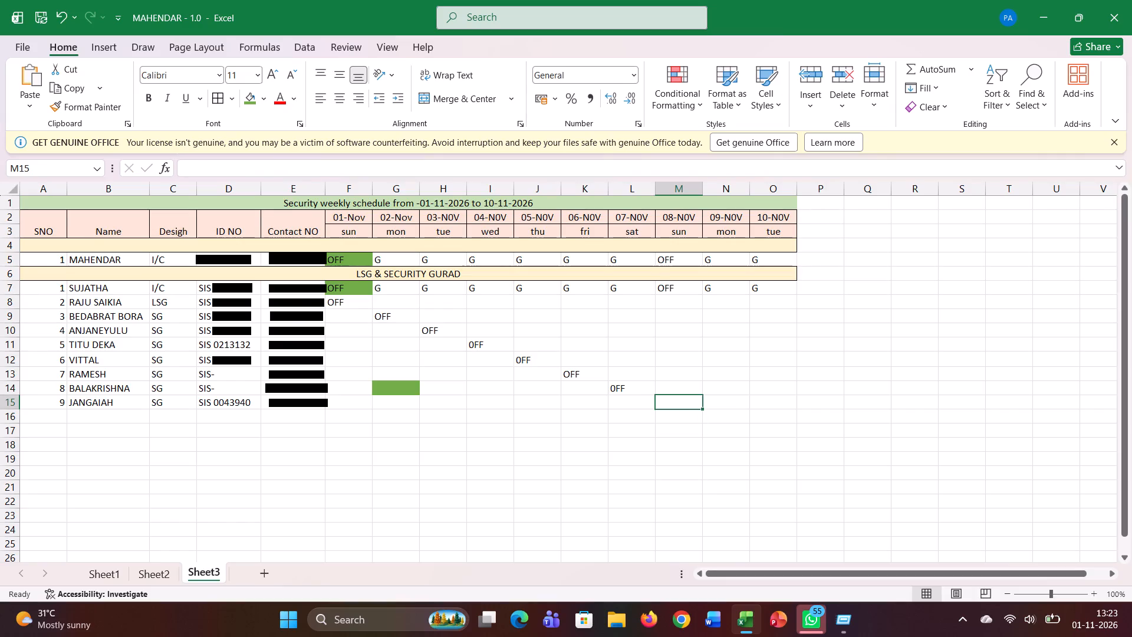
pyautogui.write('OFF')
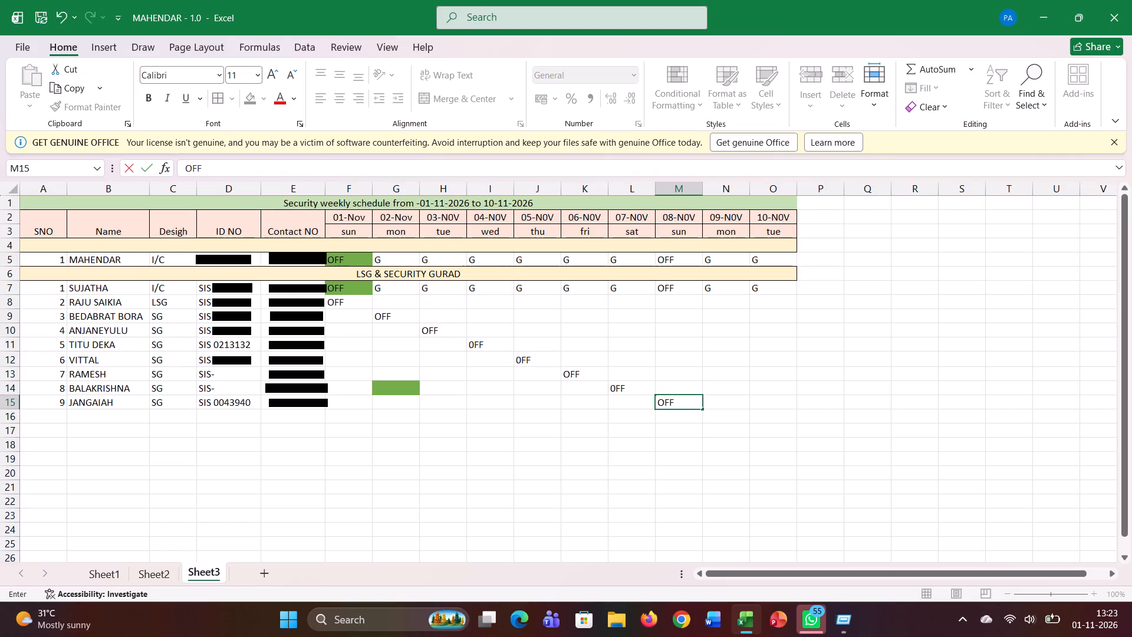
pyautogui.click(787, 425)
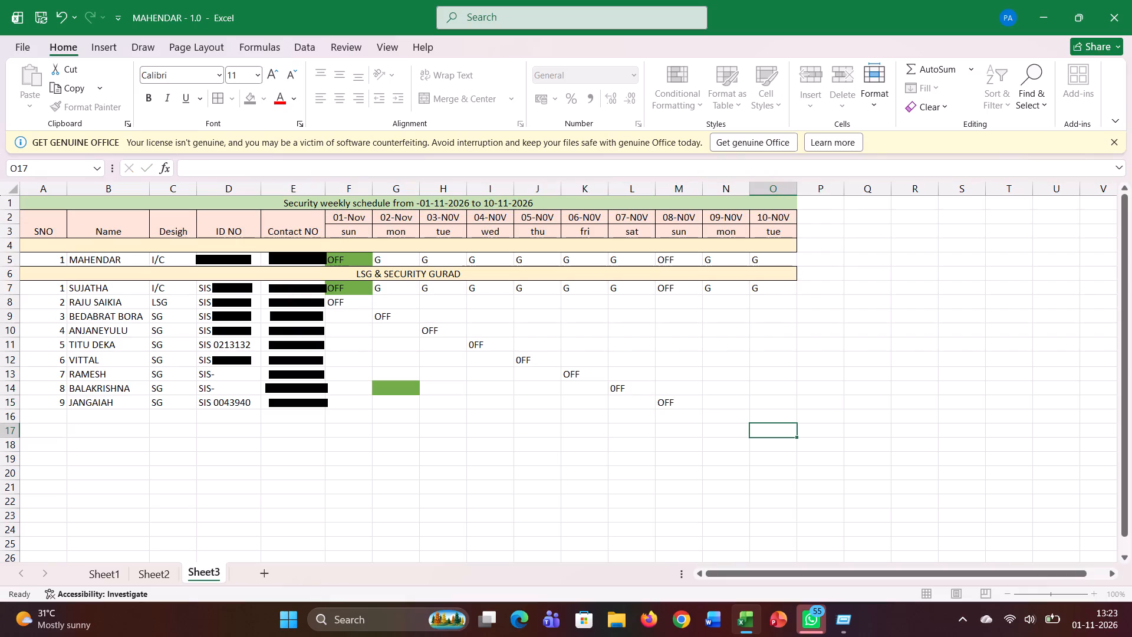
# Fill the off-day cells F8, G9 and H10 with the theme green used for the 01-Nov OFF cells.
pyautogui.click(343, 307)
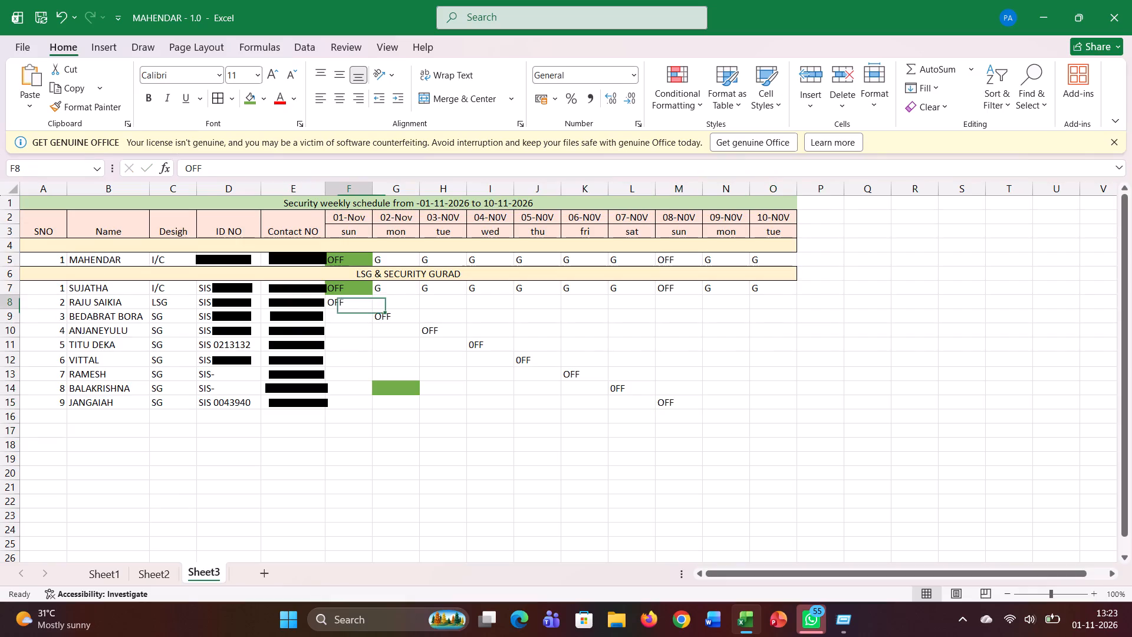
pyautogui.click(254, 107)
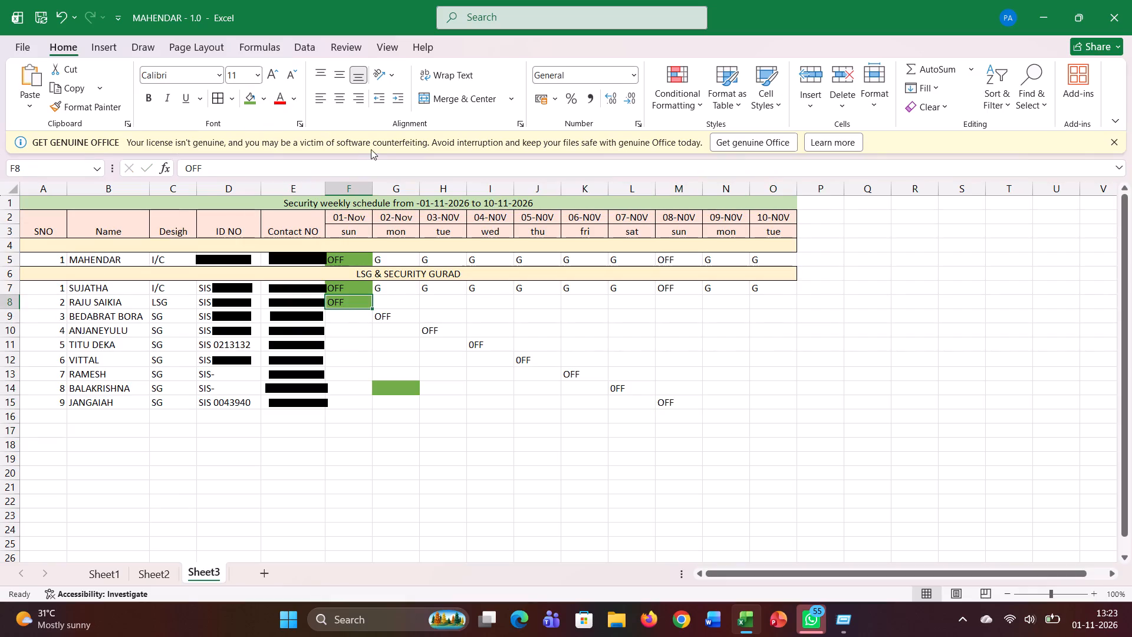
pyautogui.click(411, 316)
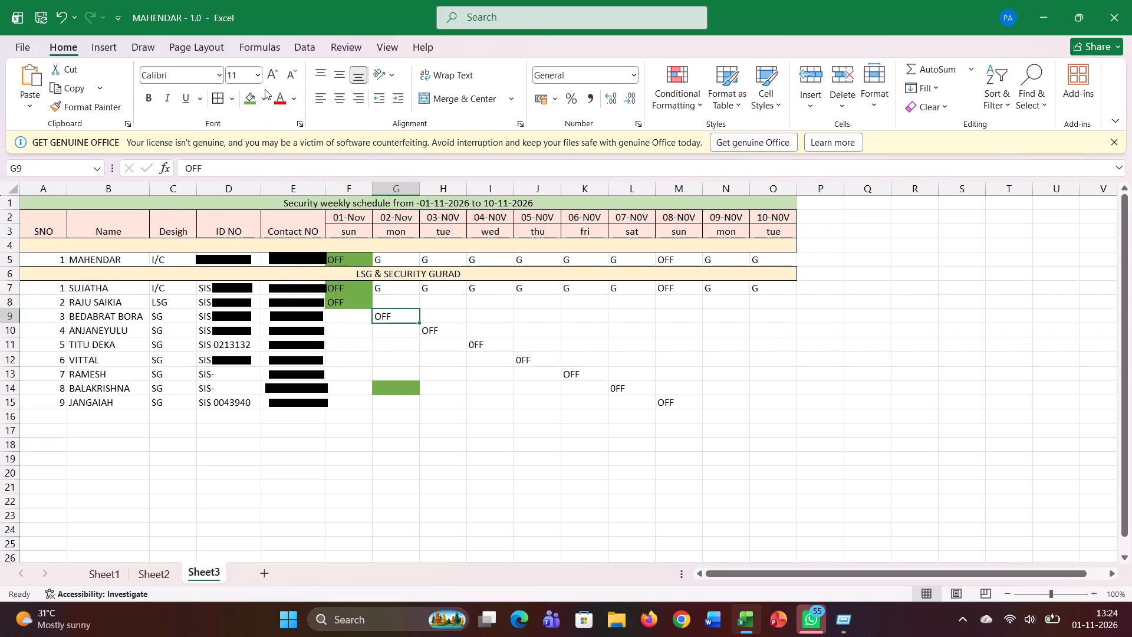
pyautogui.click(266, 103)
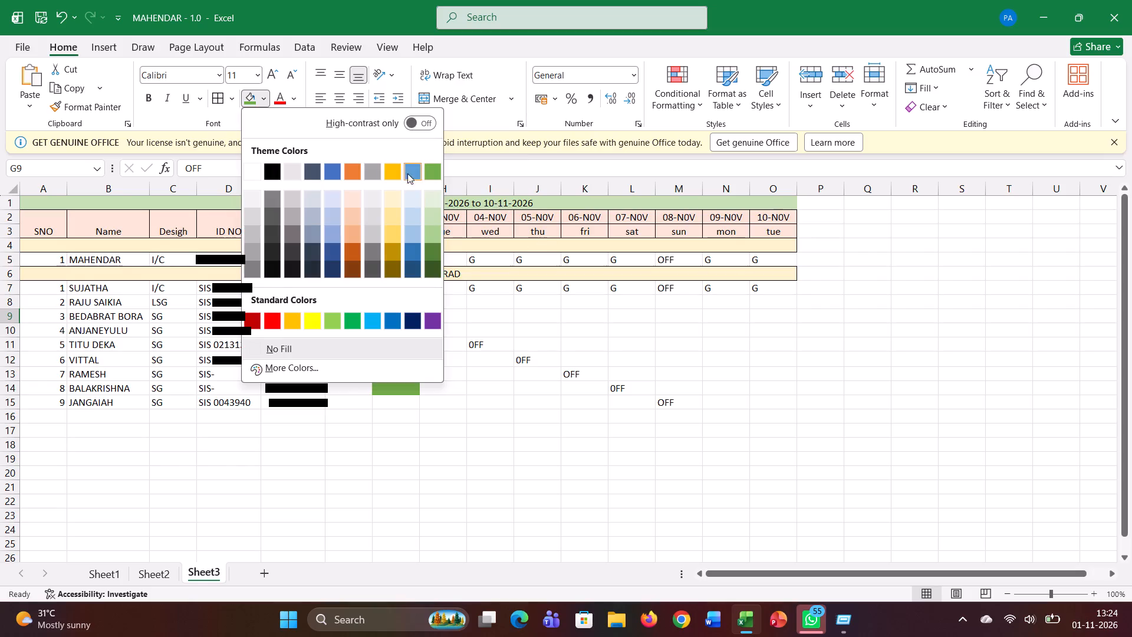
pyautogui.click(397, 167)
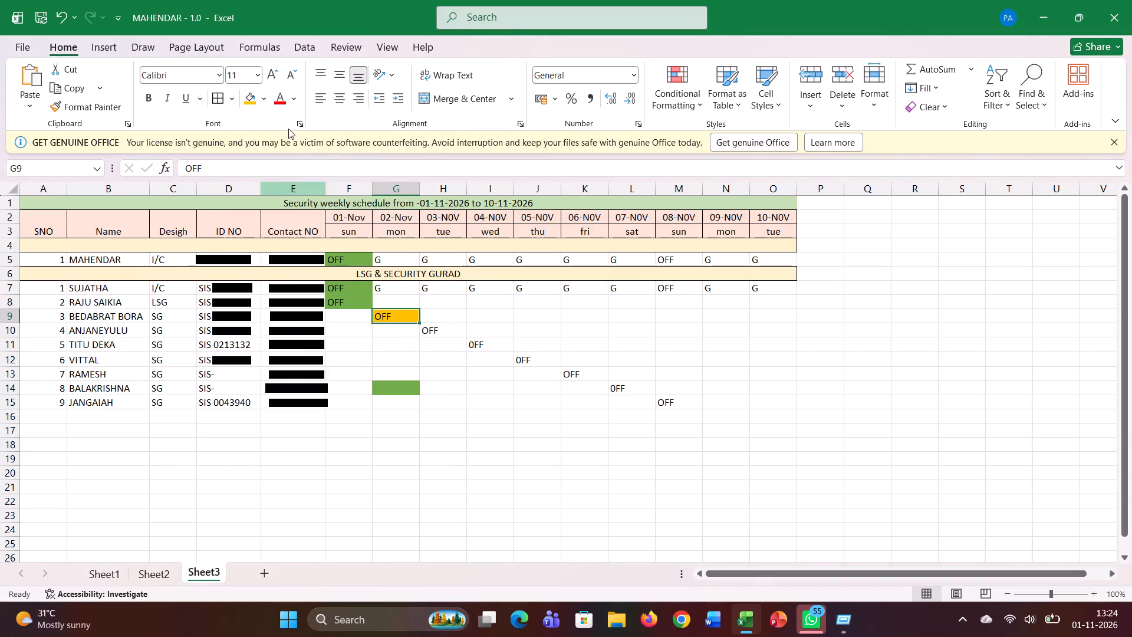
pyautogui.click(263, 100)
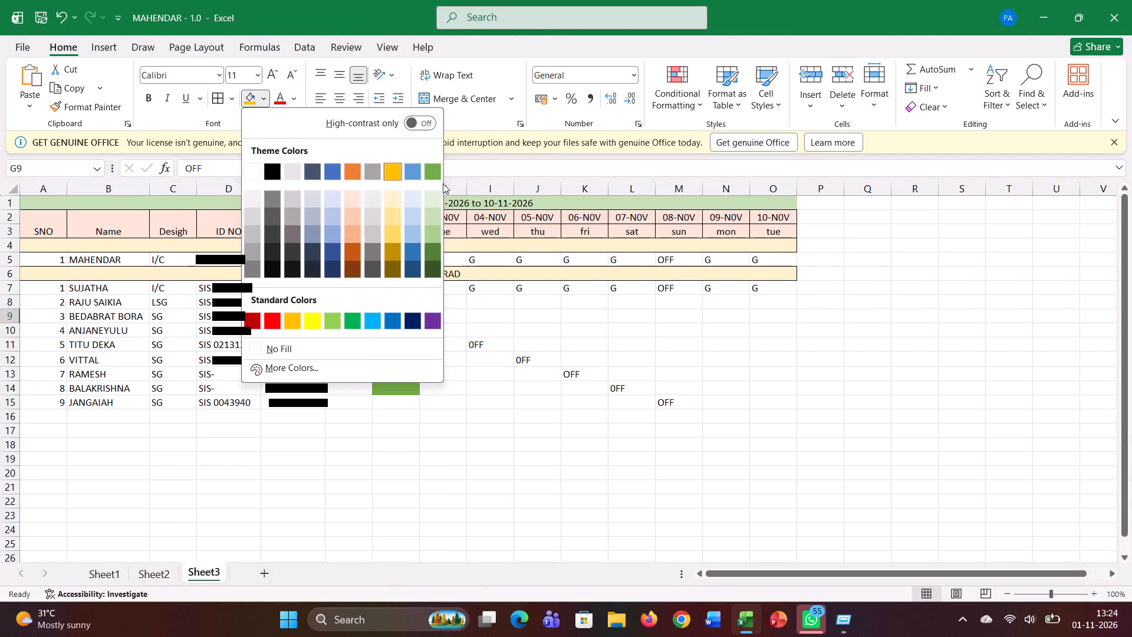
pyautogui.click(432, 172)
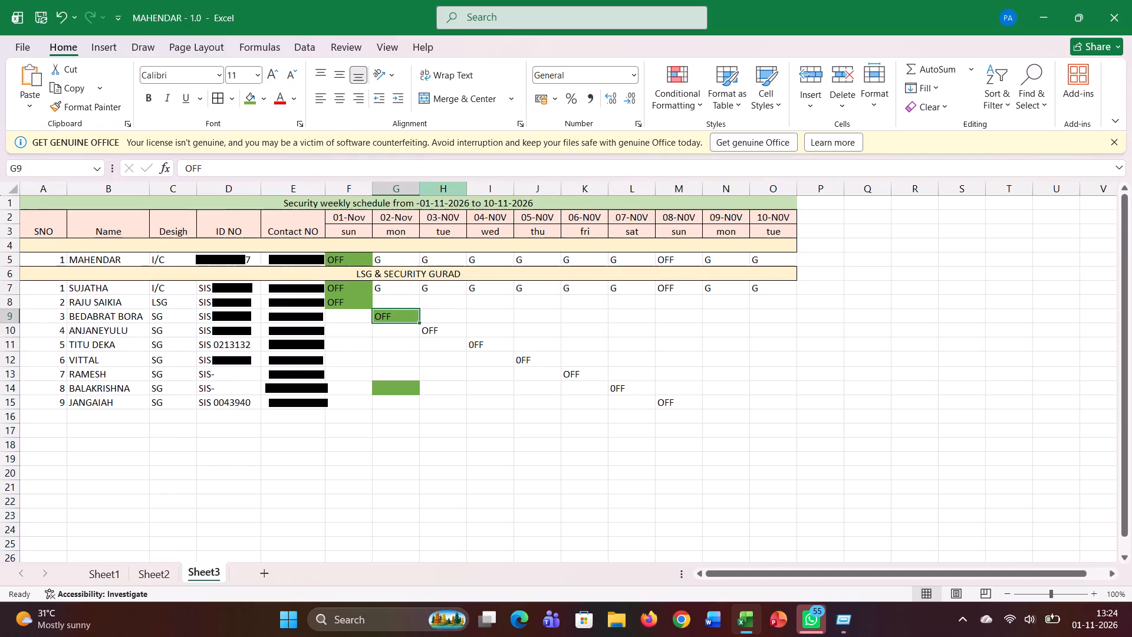
pyautogui.click(436, 334)
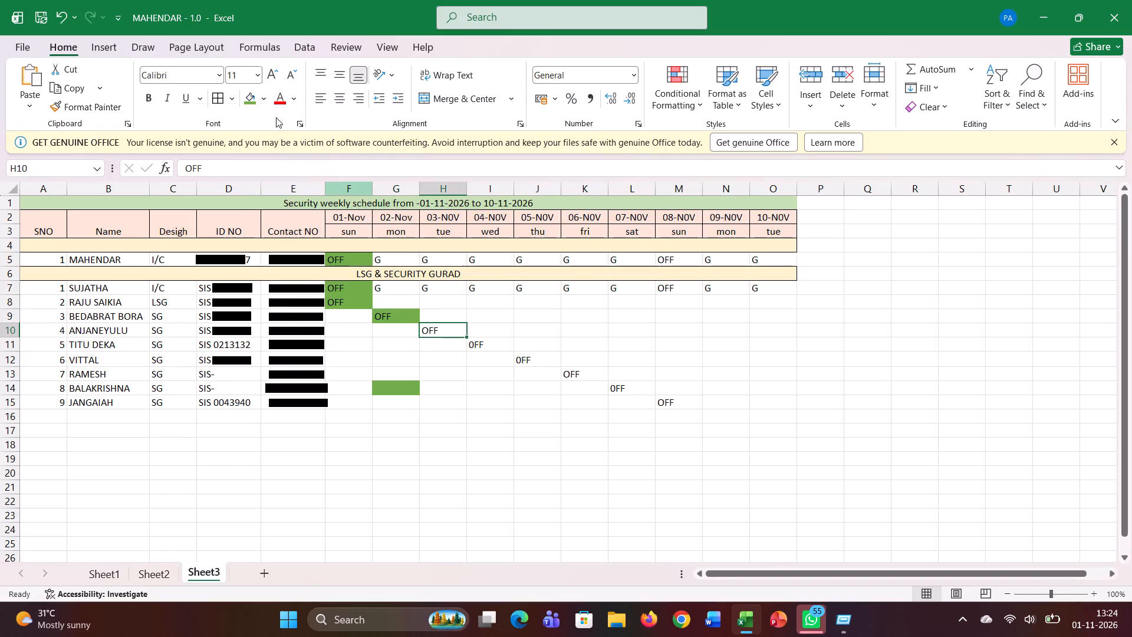
pyautogui.click(253, 106)
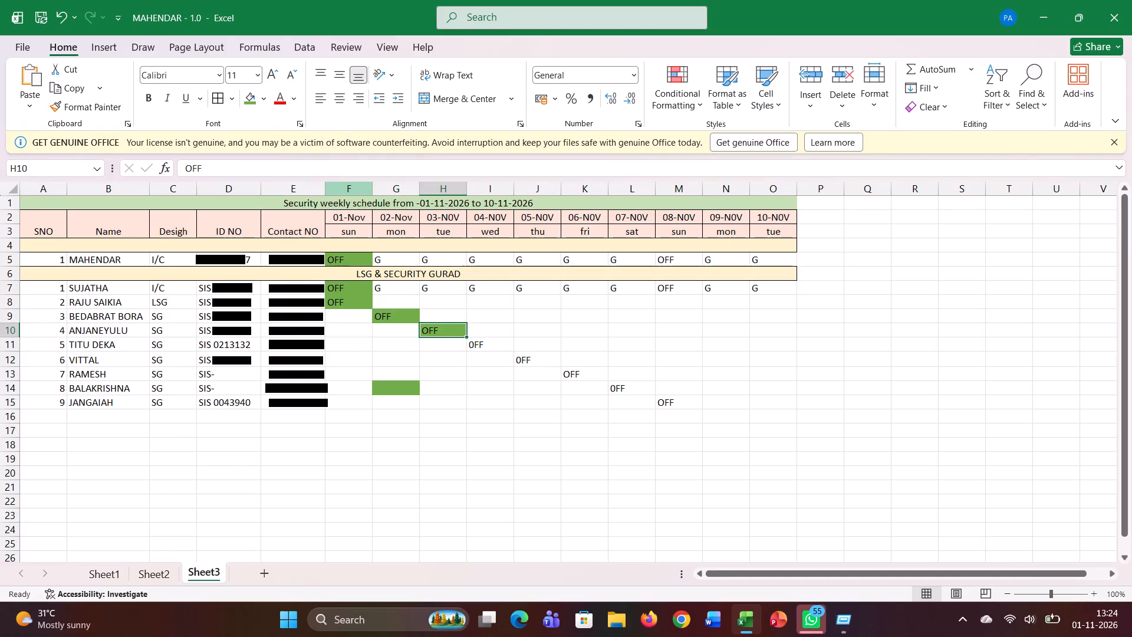
# Fill the off-day cells I11, J12 and K13 with the same theme green.
pyautogui.click(494, 347)
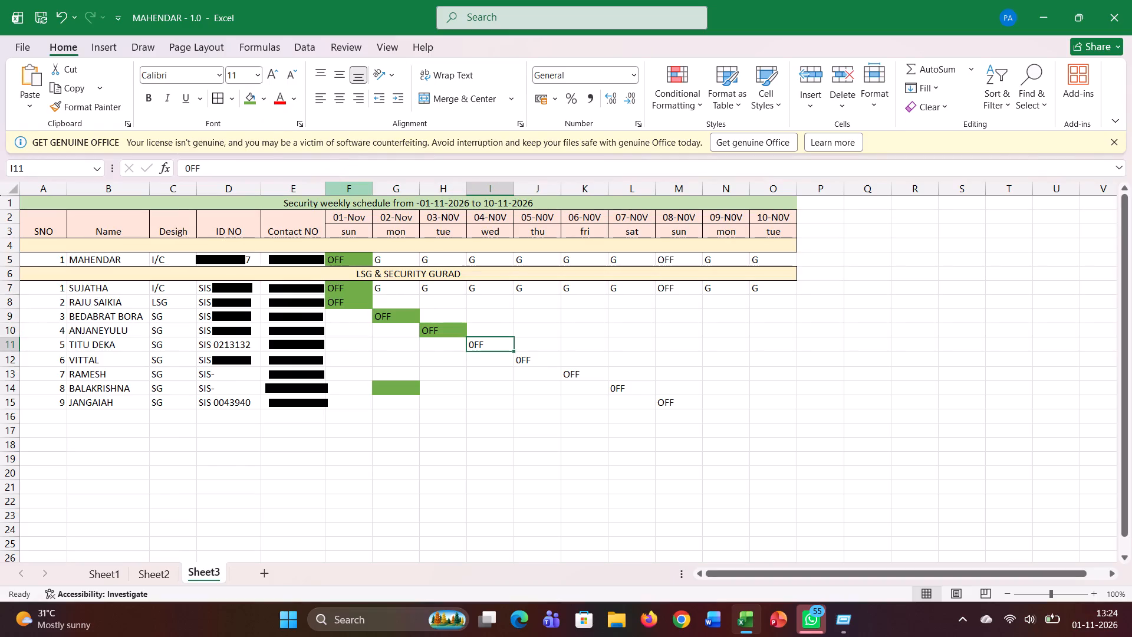
pyautogui.click(253, 109)
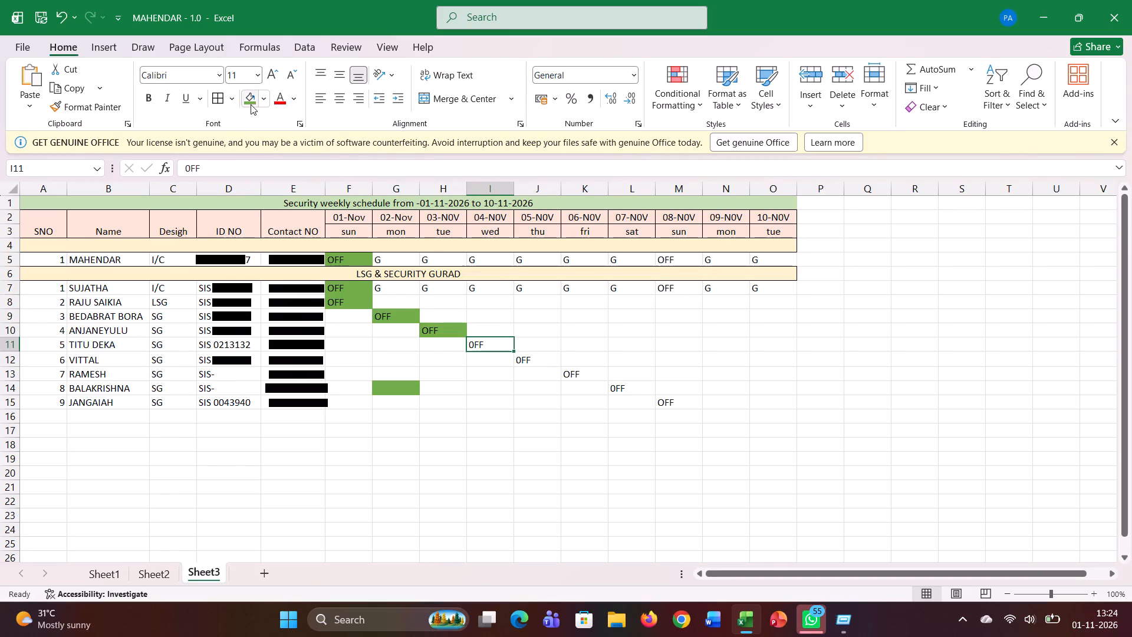
pyautogui.click(251, 104)
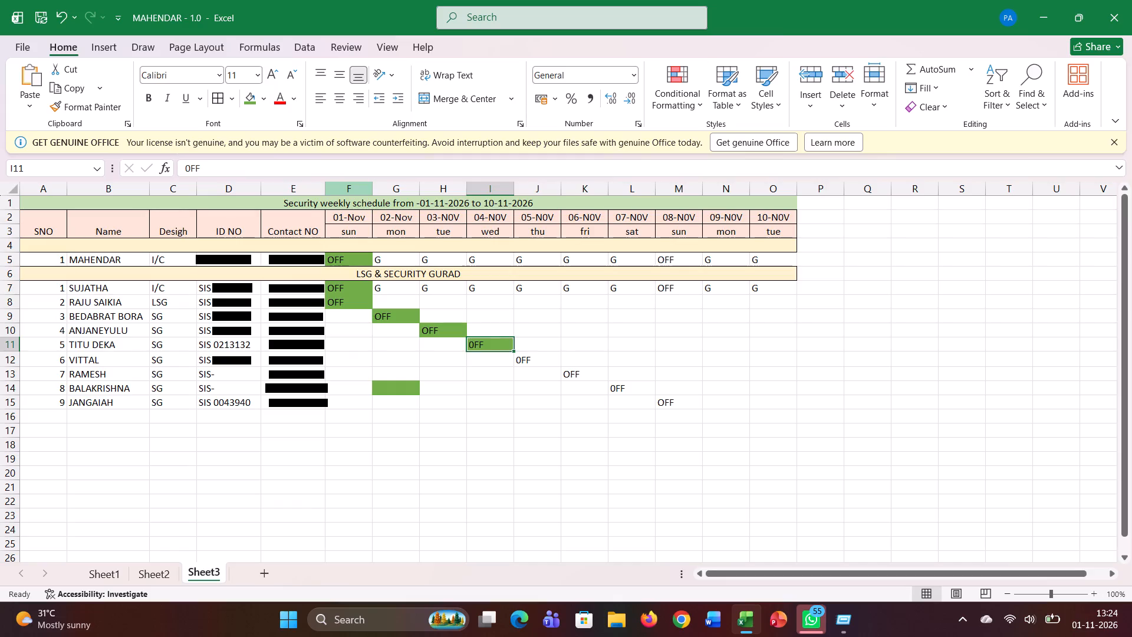
pyautogui.click(532, 365)
pyautogui.click(248, 103)
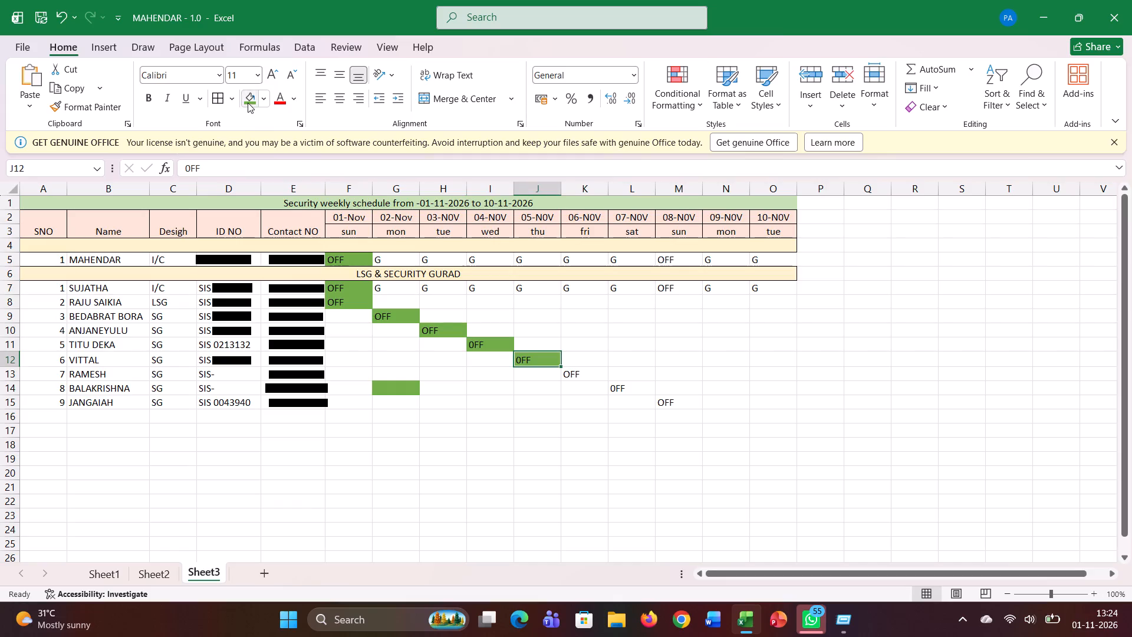
pyautogui.click(570, 377)
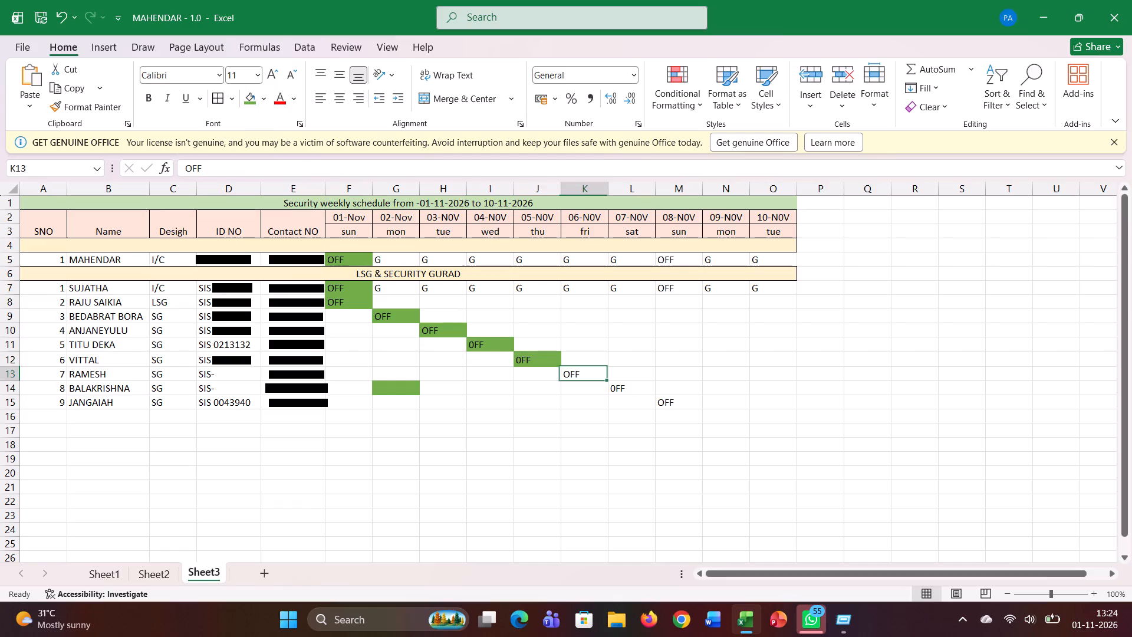
pyautogui.click(266, 104)
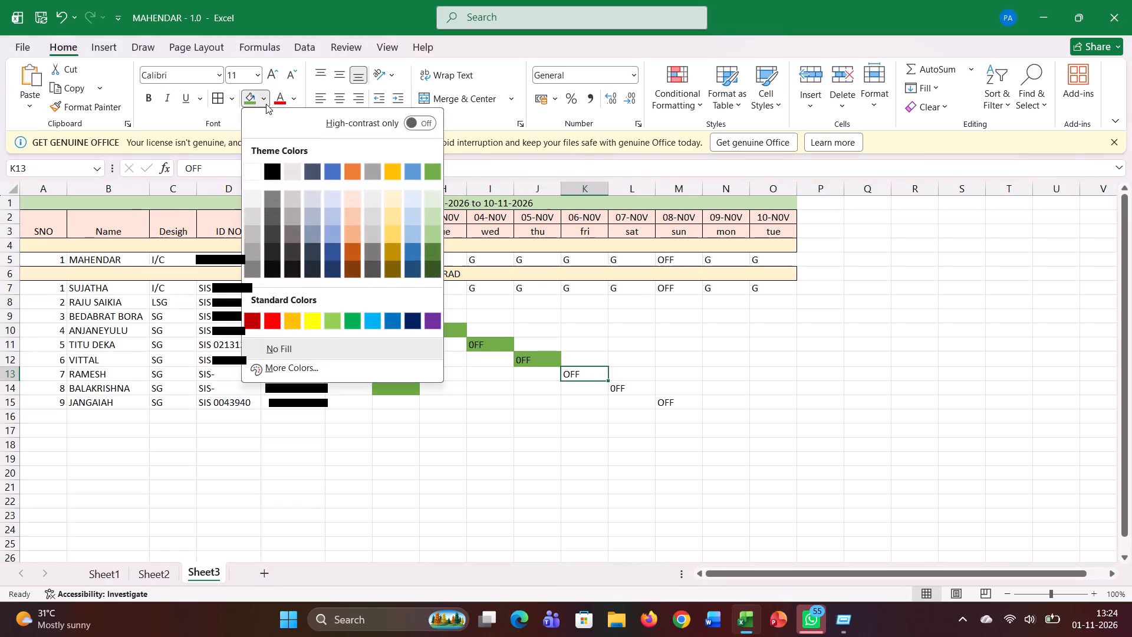
pyautogui.click(256, 99)
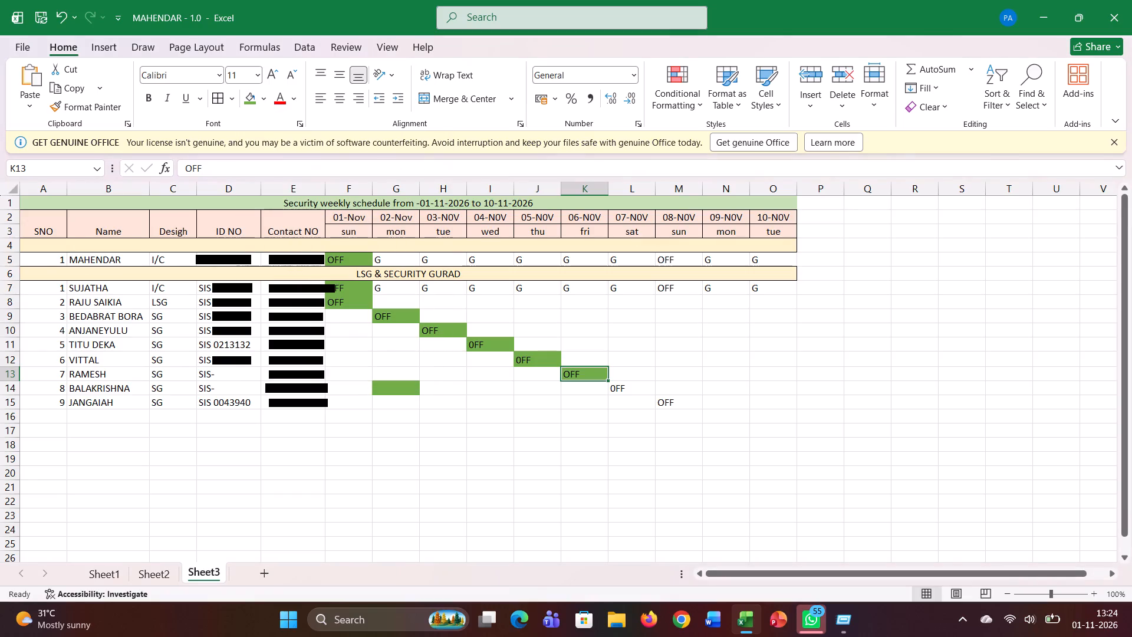
# Fill the off-day cells L14 and M15 with the same theme green as the other off days.
pyautogui.moveTo(623, 390); pyautogui.dragTo(335, 221)
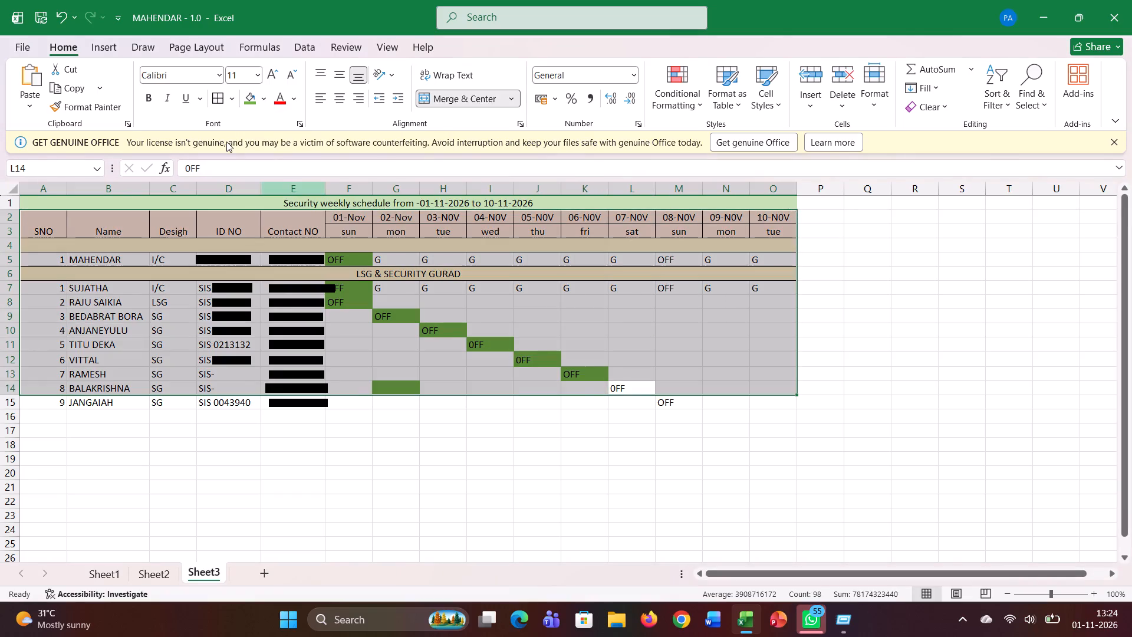
pyautogui.click(442, 435)
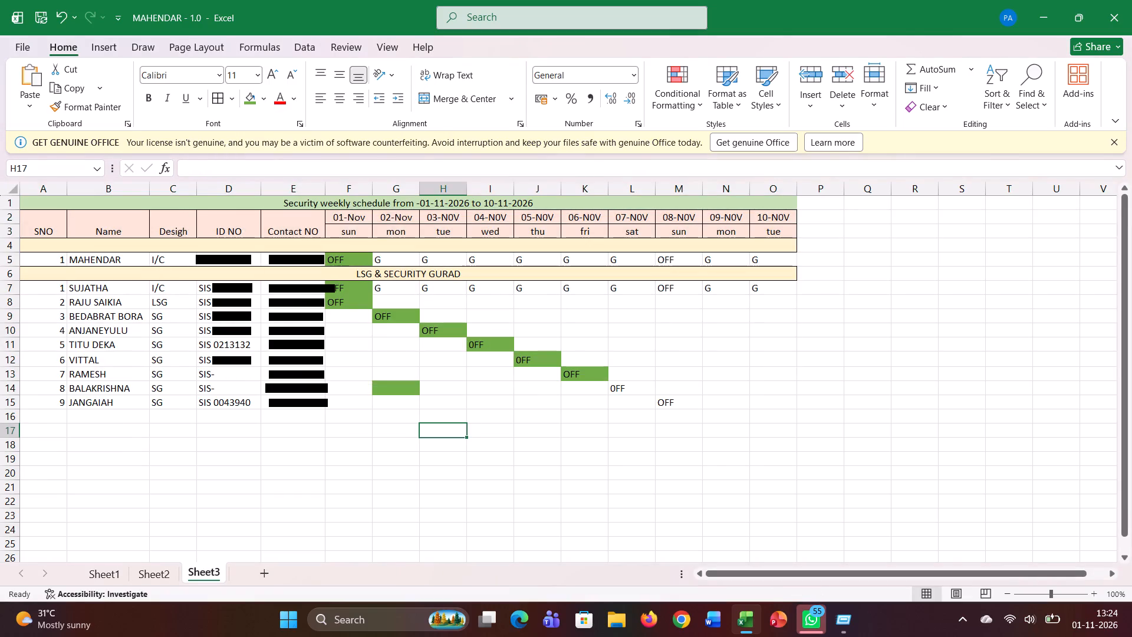
pyautogui.click(619, 384)
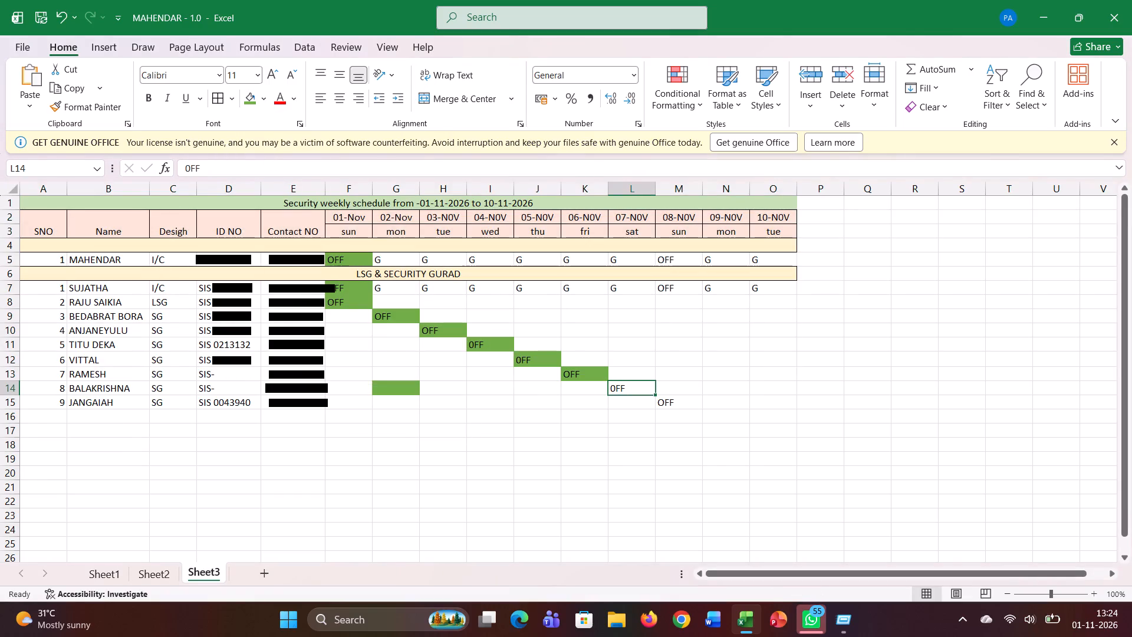
pyautogui.click(255, 103)
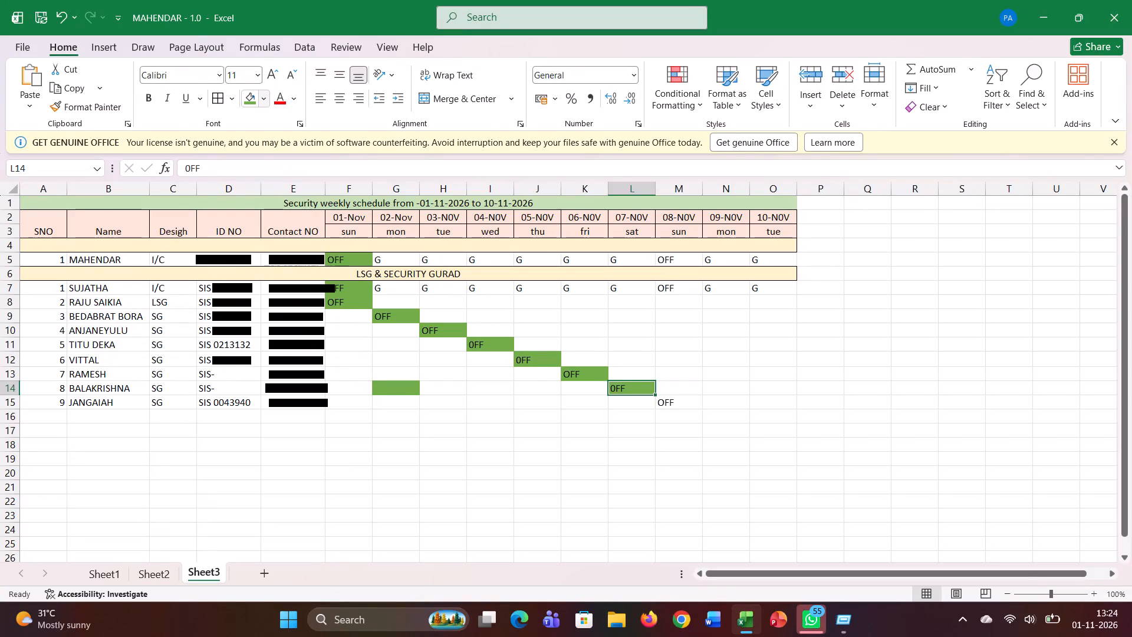
pyautogui.click(686, 407)
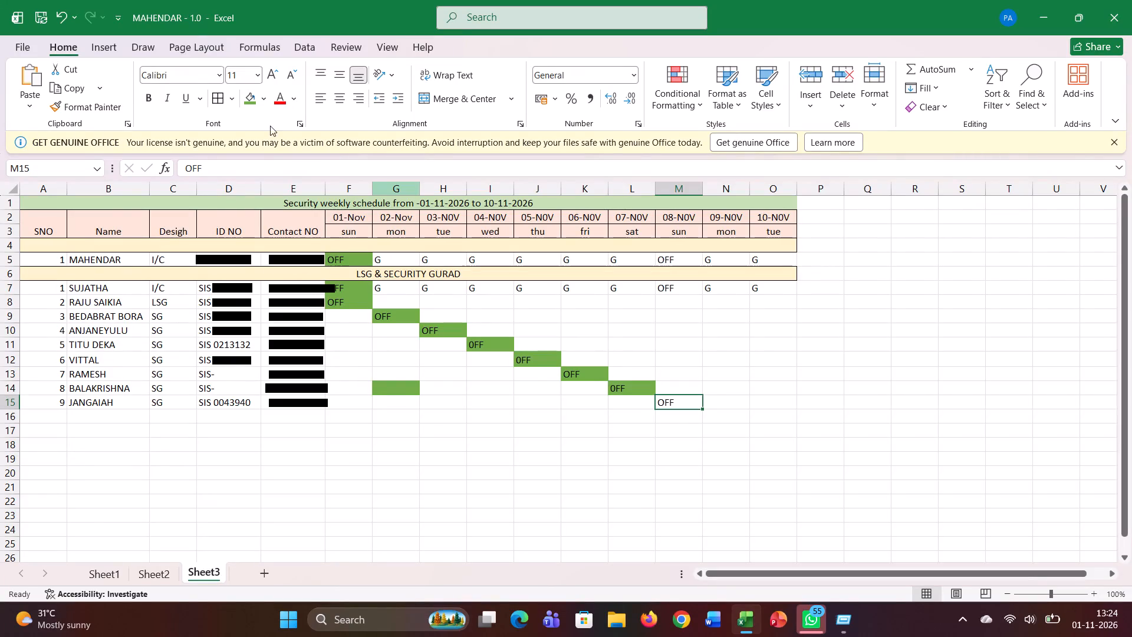
pyautogui.click(250, 97)
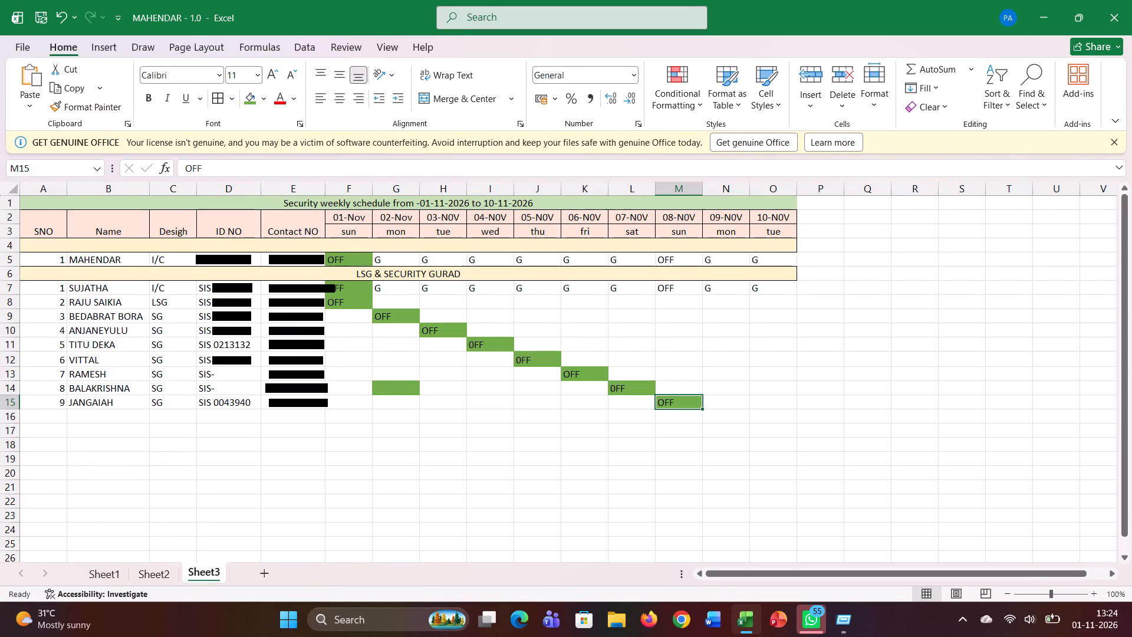
pyautogui.click(446, 500)
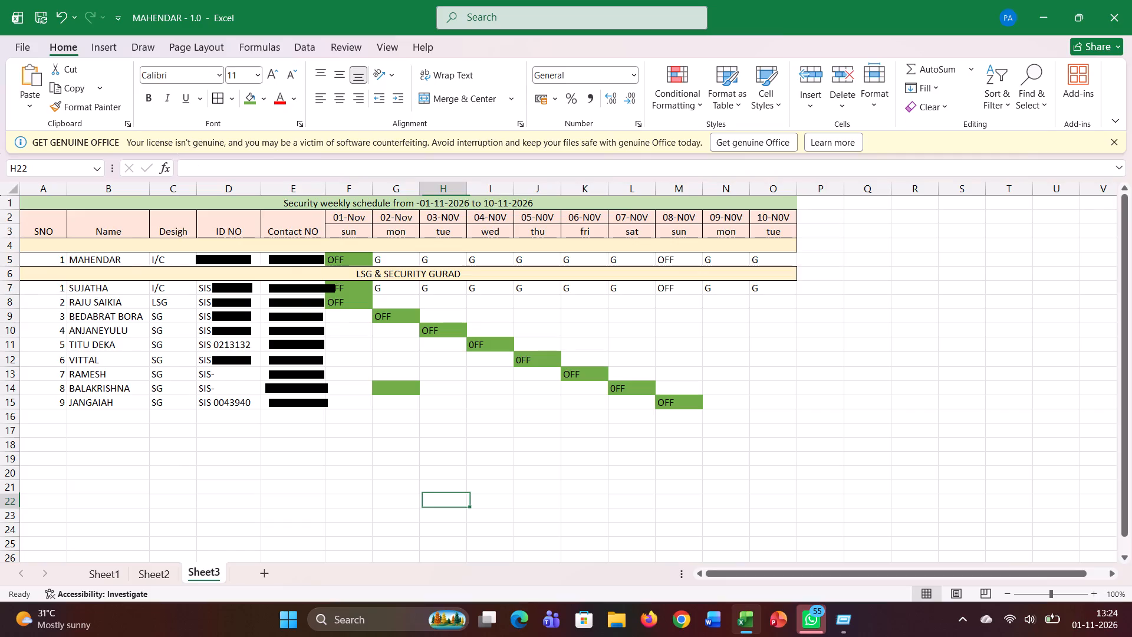
# Enter shift C in G8, H8 and I8, covering 02-Nov to 04-Nov in the LSG's row.
pyautogui.click(393, 304)
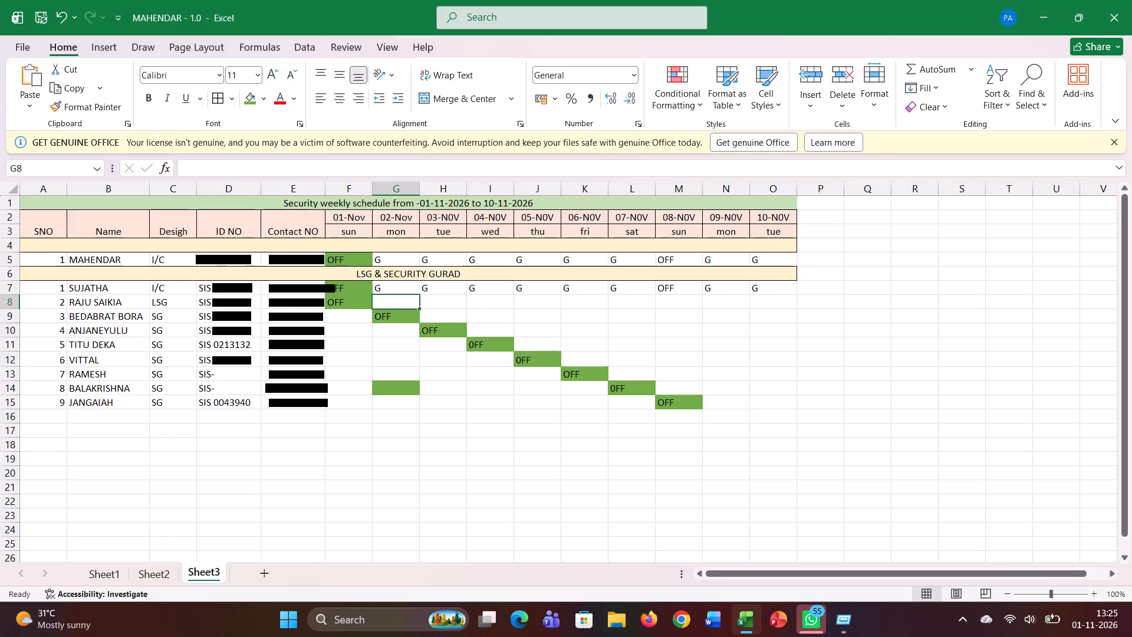
pyautogui.click(393, 304)
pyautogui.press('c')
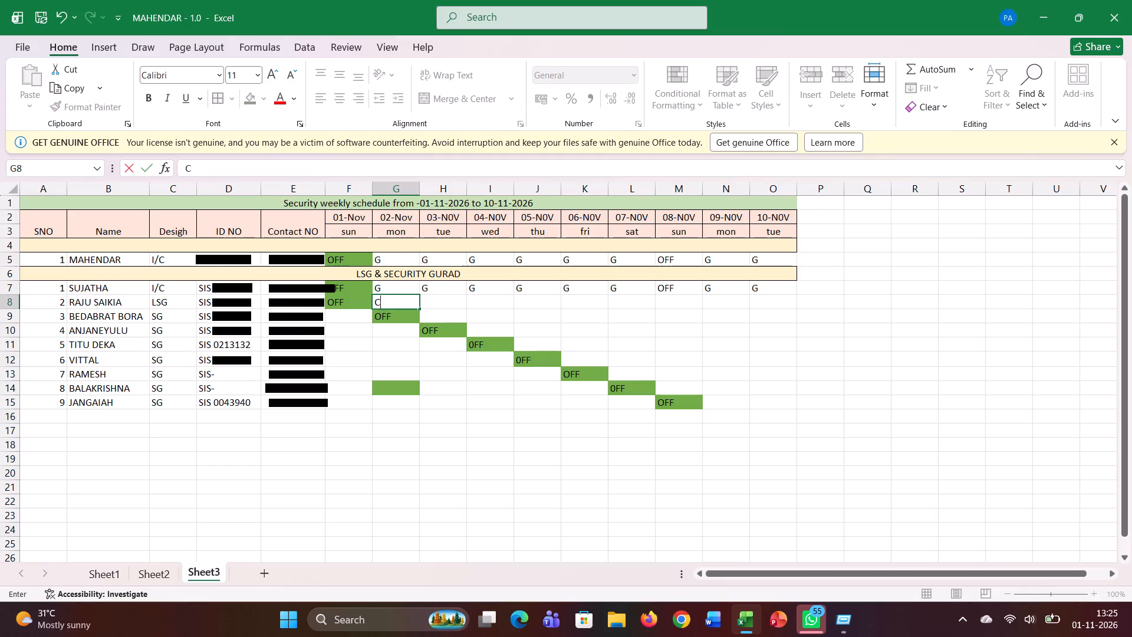
pyautogui.press('Right')
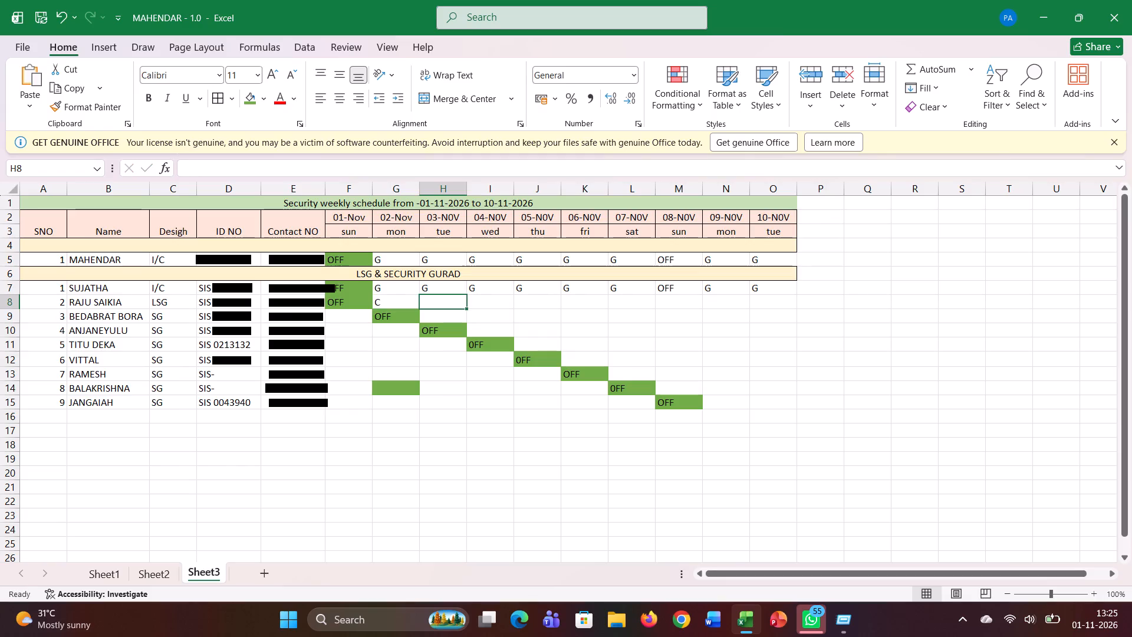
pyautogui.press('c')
pyautogui.press('Right')
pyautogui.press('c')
pyautogui.press('Right')
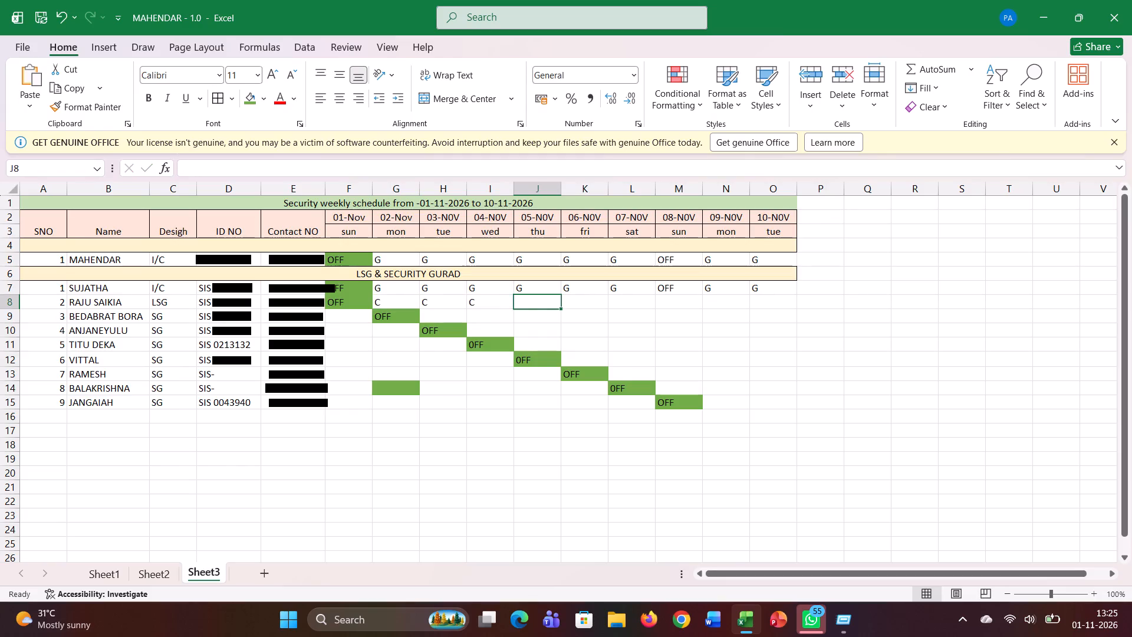
# Complete row 8 with shift B in J8 to L8 and shift A in M8 to O8.
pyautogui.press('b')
pyautogui.press('Right')
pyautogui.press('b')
pyautogui.press('Right')
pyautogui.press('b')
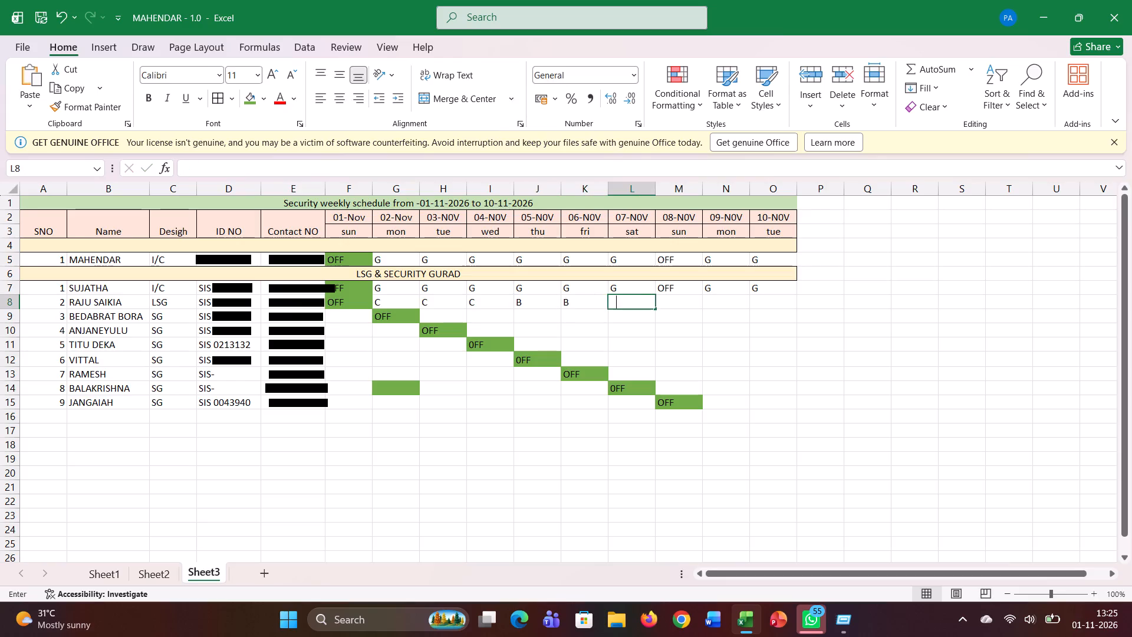
pyautogui.press('Right')
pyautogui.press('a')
pyautogui.press('Right')
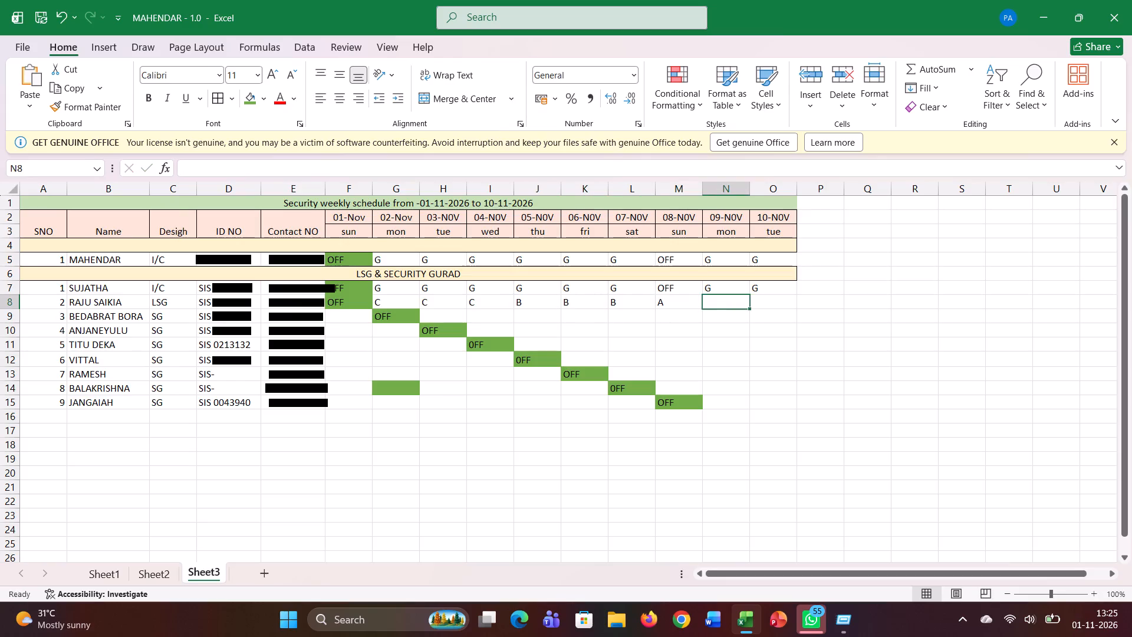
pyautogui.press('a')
pyautogui.press('Right')
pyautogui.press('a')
pyautogui.press('Right')
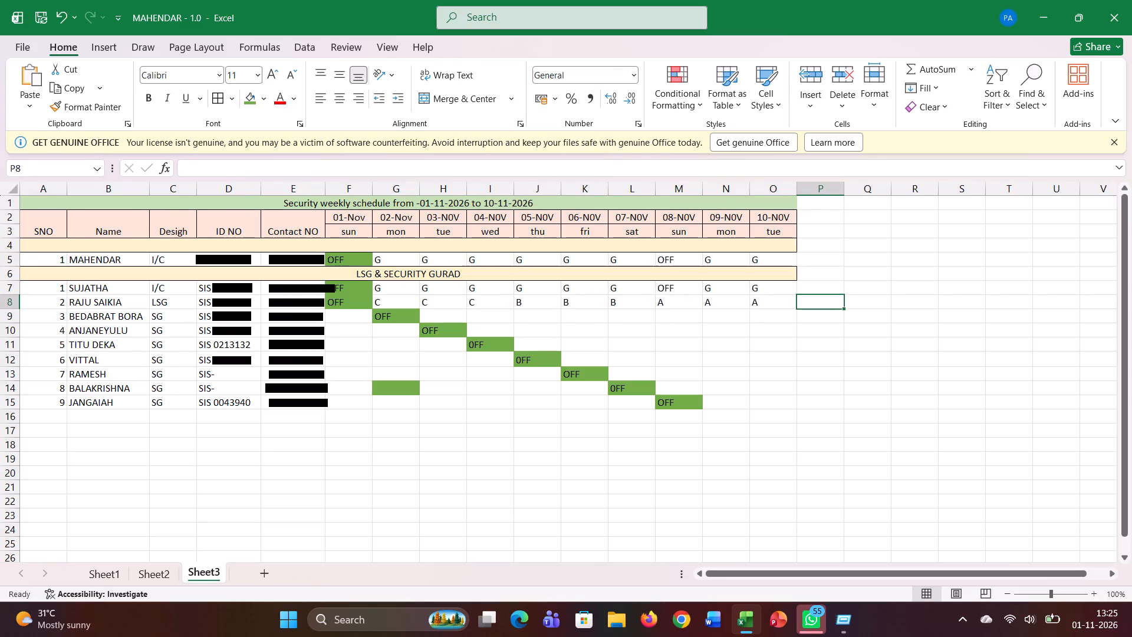
# Enter shift C in F9 for 01-Nov.
pyautogui.click(337, 314)
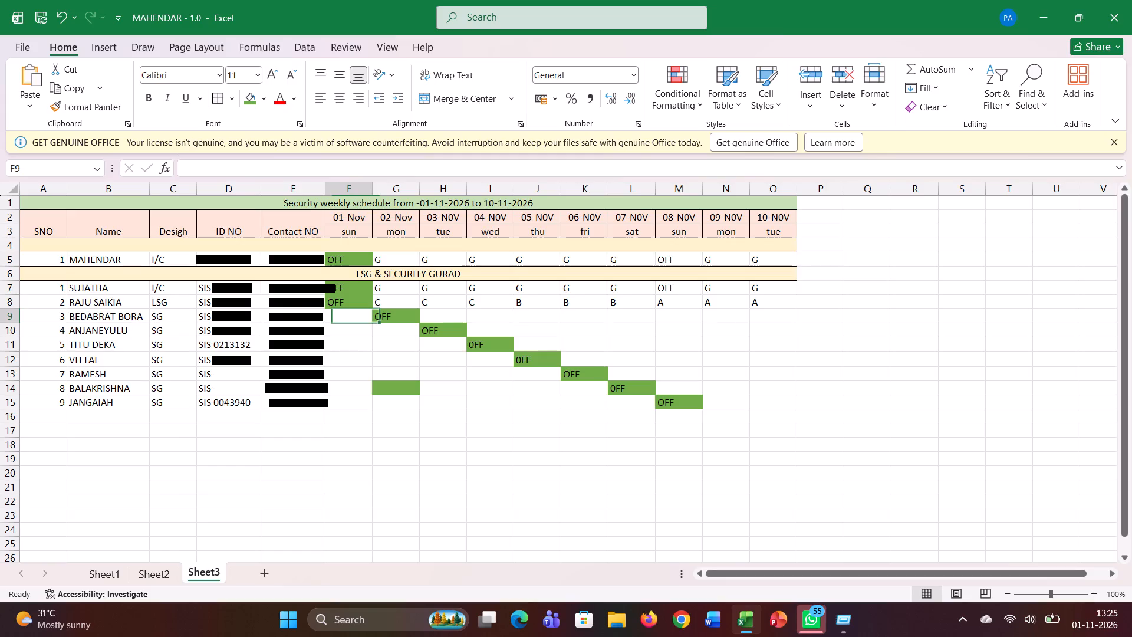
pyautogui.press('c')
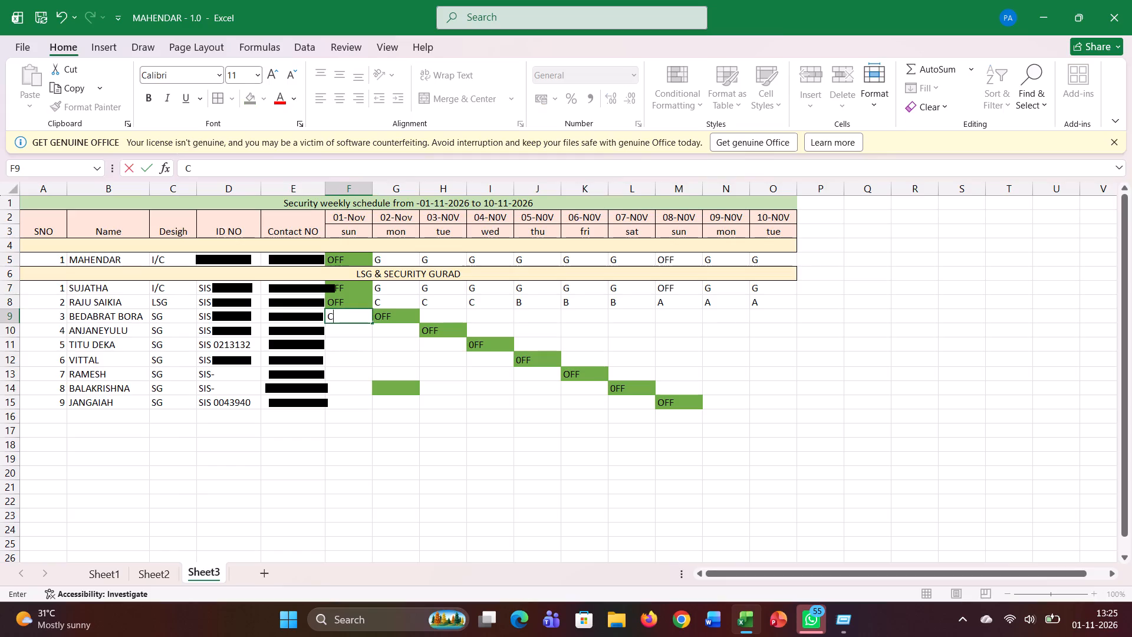
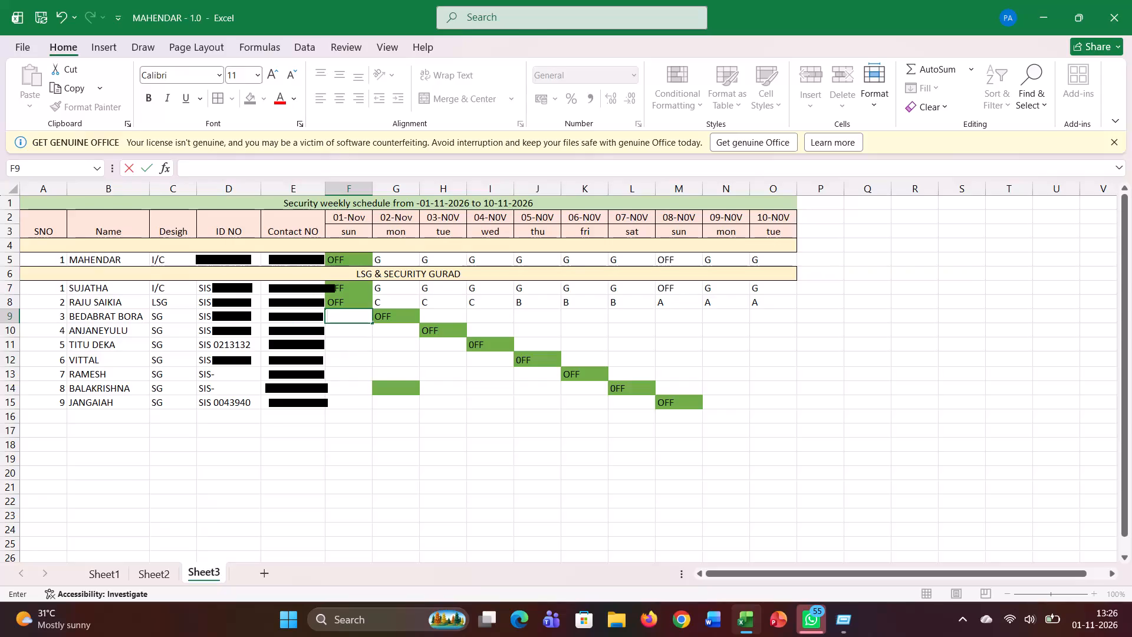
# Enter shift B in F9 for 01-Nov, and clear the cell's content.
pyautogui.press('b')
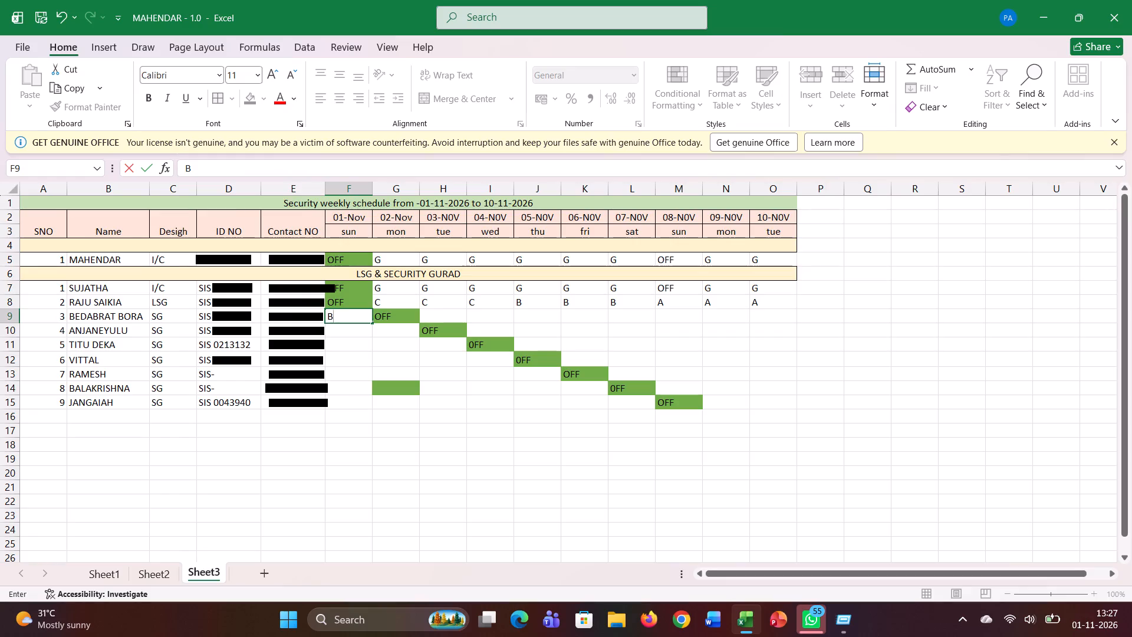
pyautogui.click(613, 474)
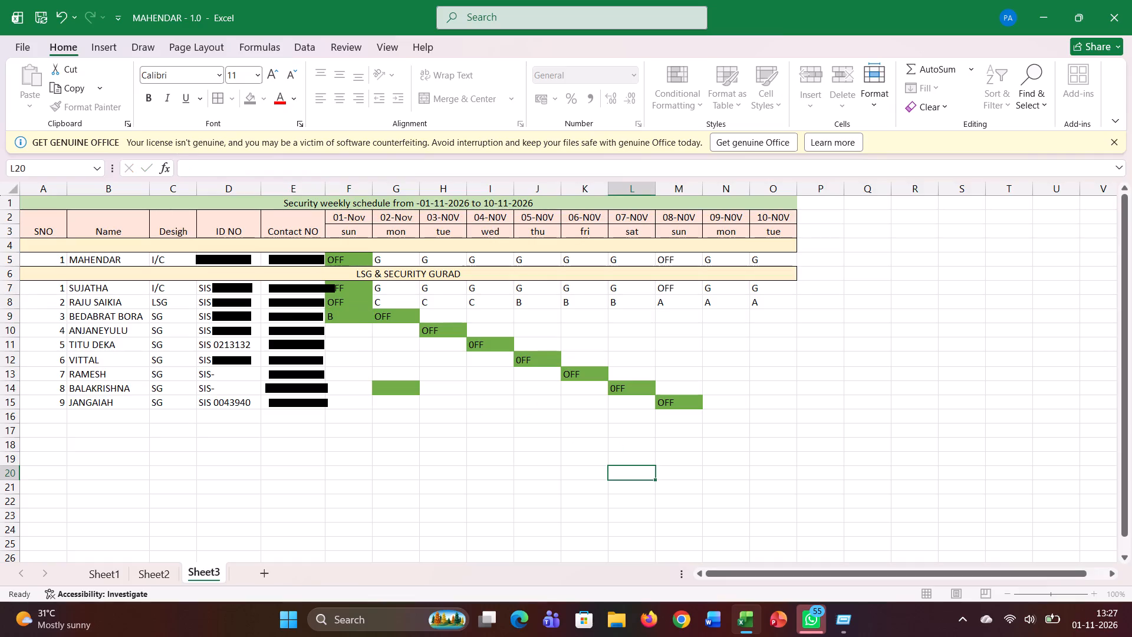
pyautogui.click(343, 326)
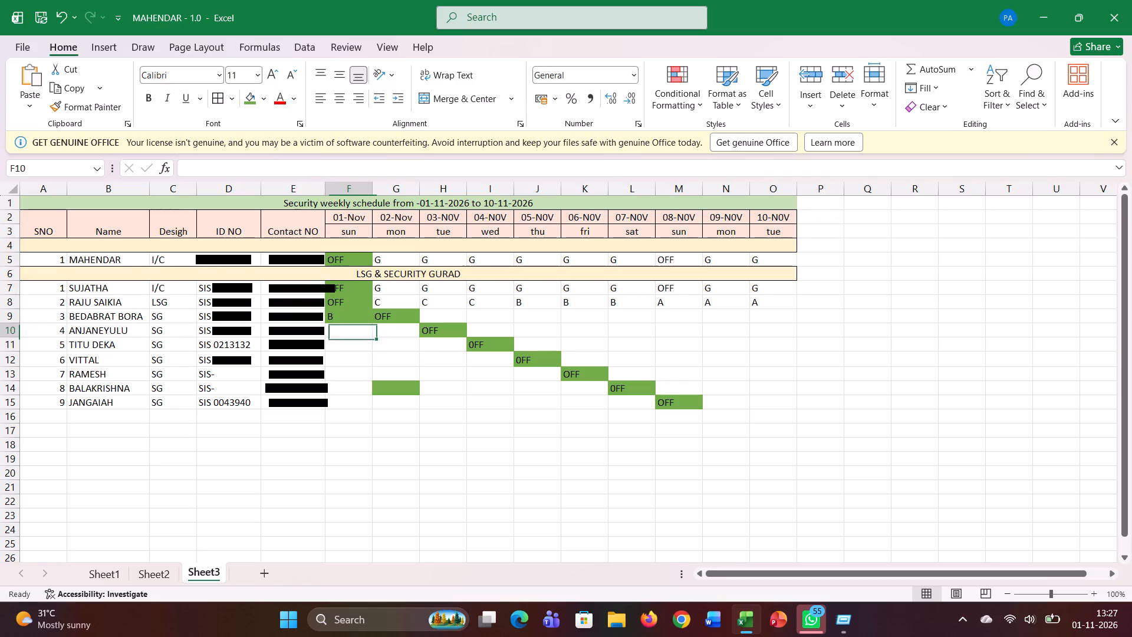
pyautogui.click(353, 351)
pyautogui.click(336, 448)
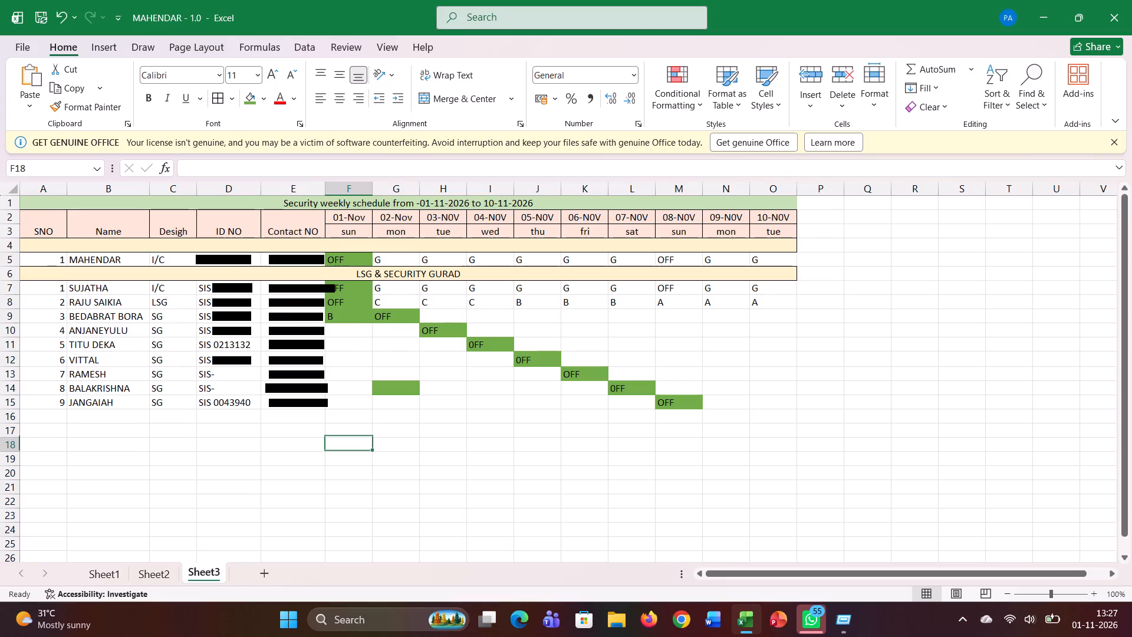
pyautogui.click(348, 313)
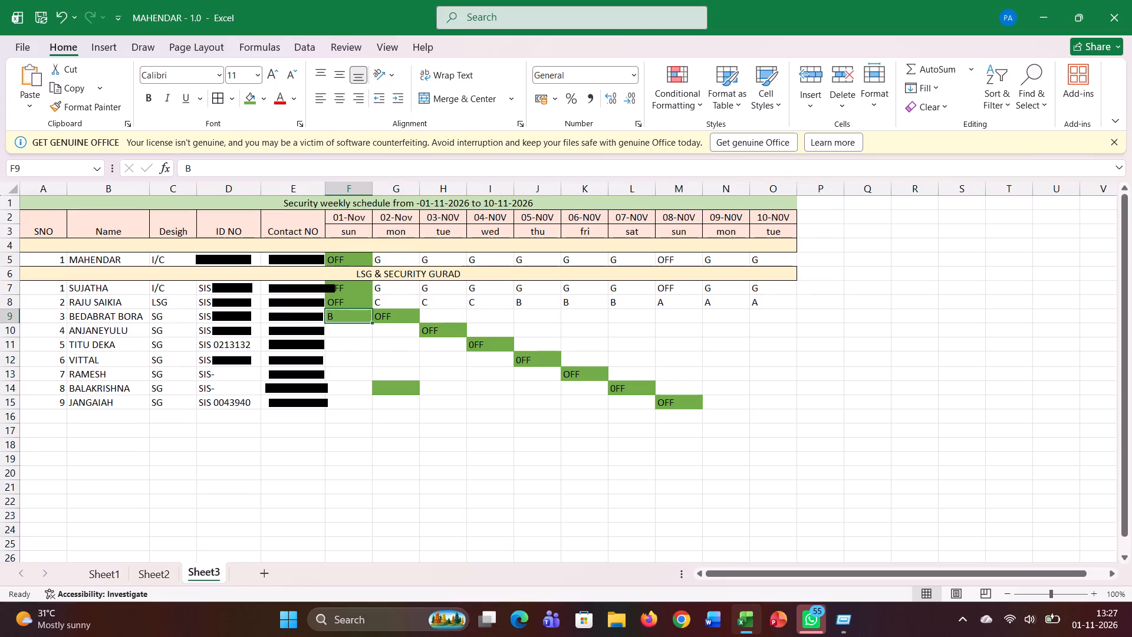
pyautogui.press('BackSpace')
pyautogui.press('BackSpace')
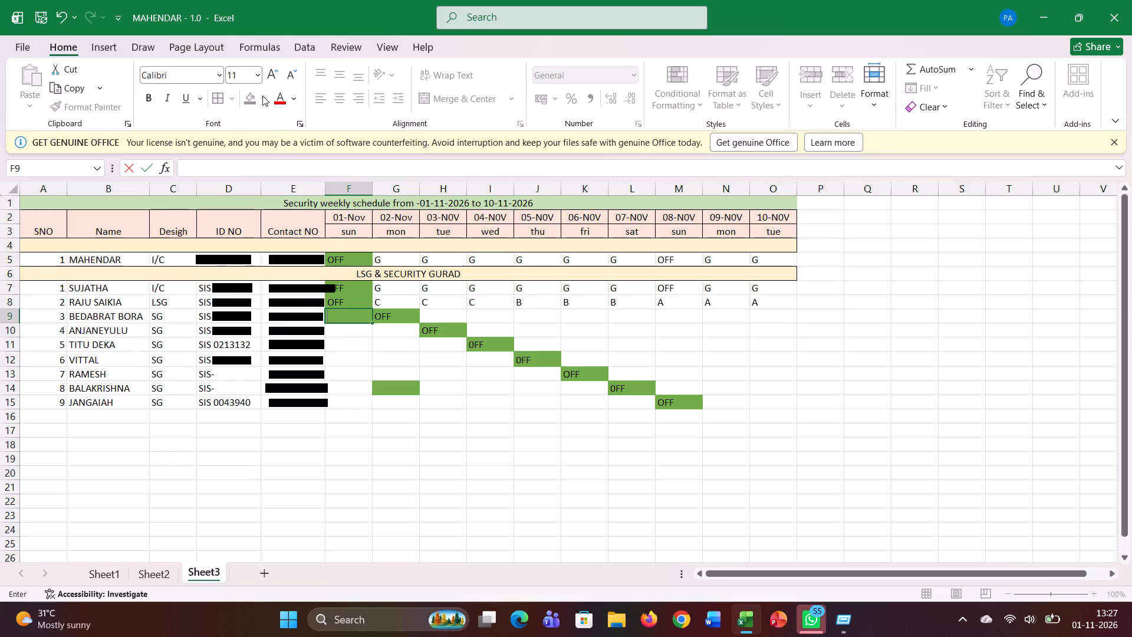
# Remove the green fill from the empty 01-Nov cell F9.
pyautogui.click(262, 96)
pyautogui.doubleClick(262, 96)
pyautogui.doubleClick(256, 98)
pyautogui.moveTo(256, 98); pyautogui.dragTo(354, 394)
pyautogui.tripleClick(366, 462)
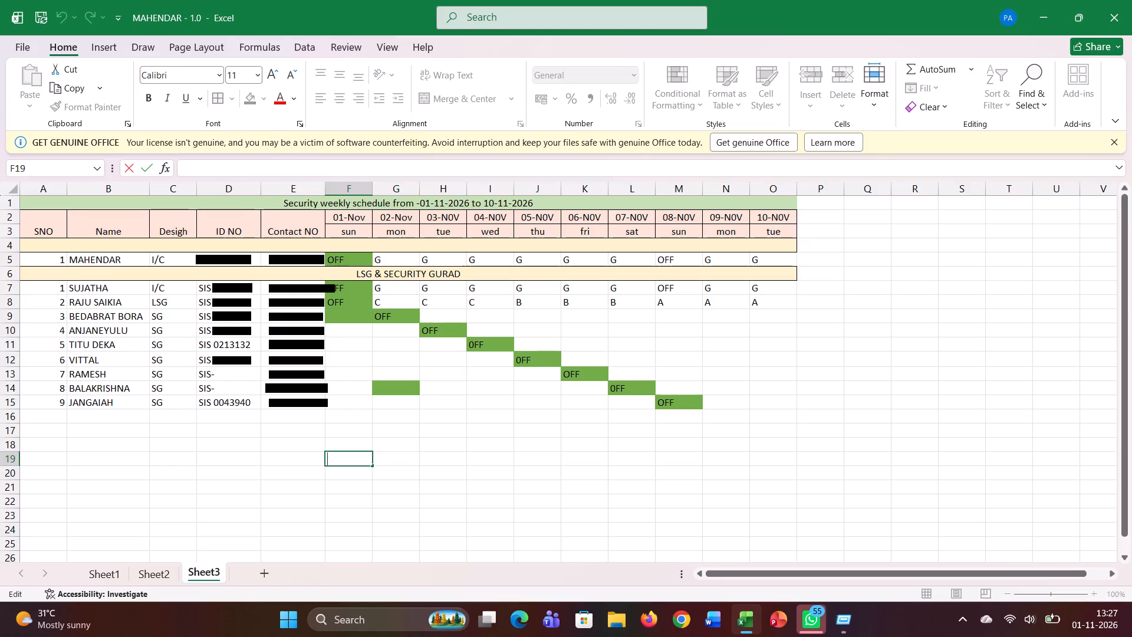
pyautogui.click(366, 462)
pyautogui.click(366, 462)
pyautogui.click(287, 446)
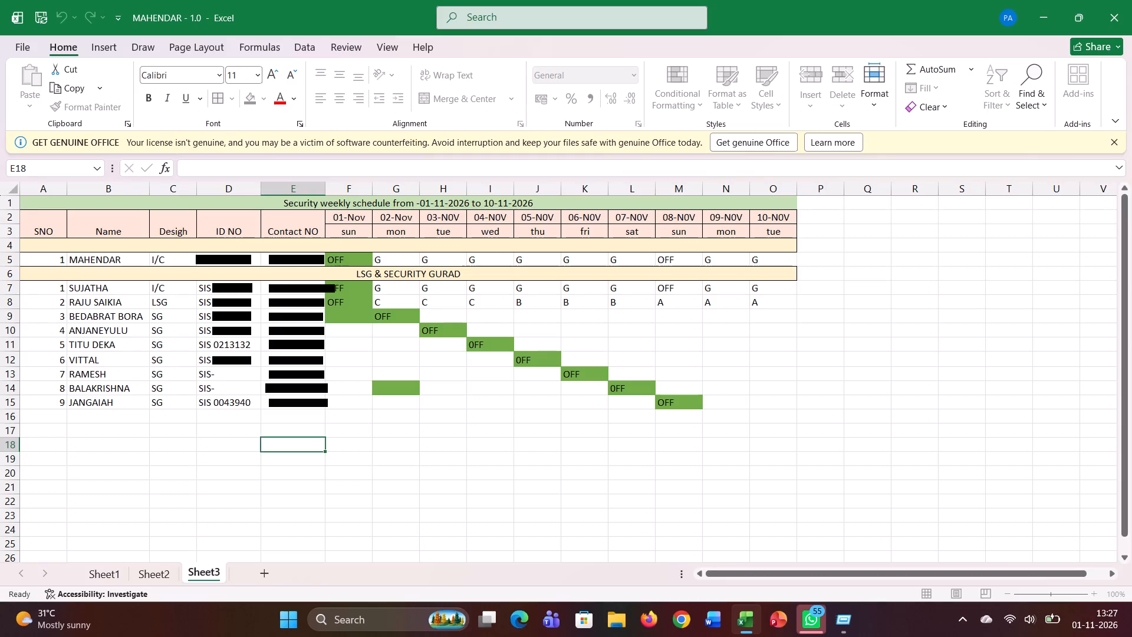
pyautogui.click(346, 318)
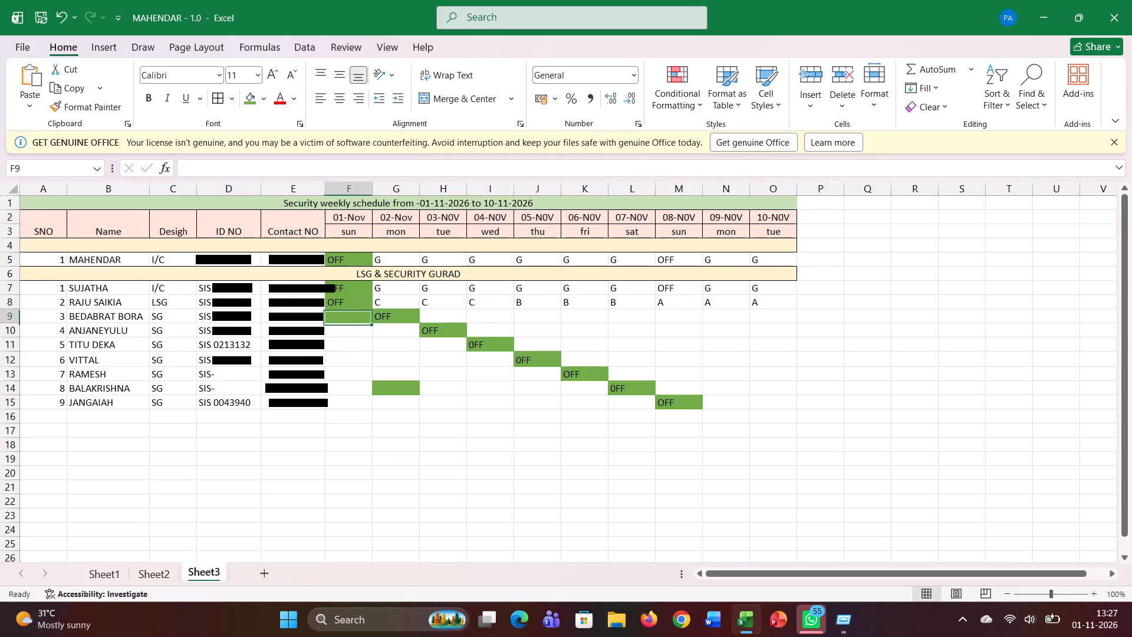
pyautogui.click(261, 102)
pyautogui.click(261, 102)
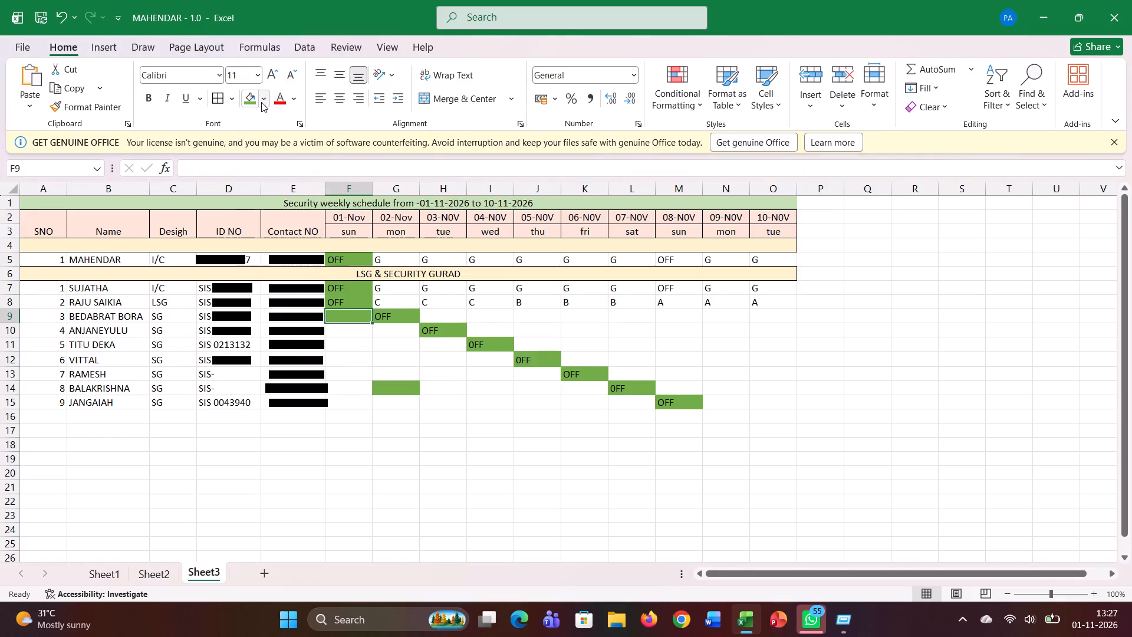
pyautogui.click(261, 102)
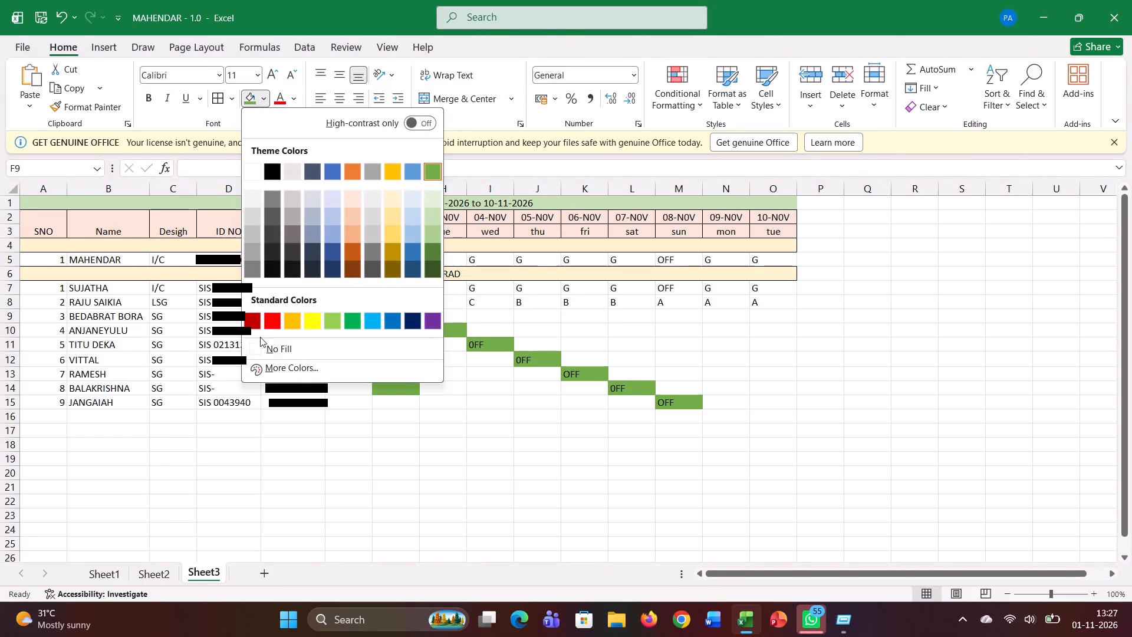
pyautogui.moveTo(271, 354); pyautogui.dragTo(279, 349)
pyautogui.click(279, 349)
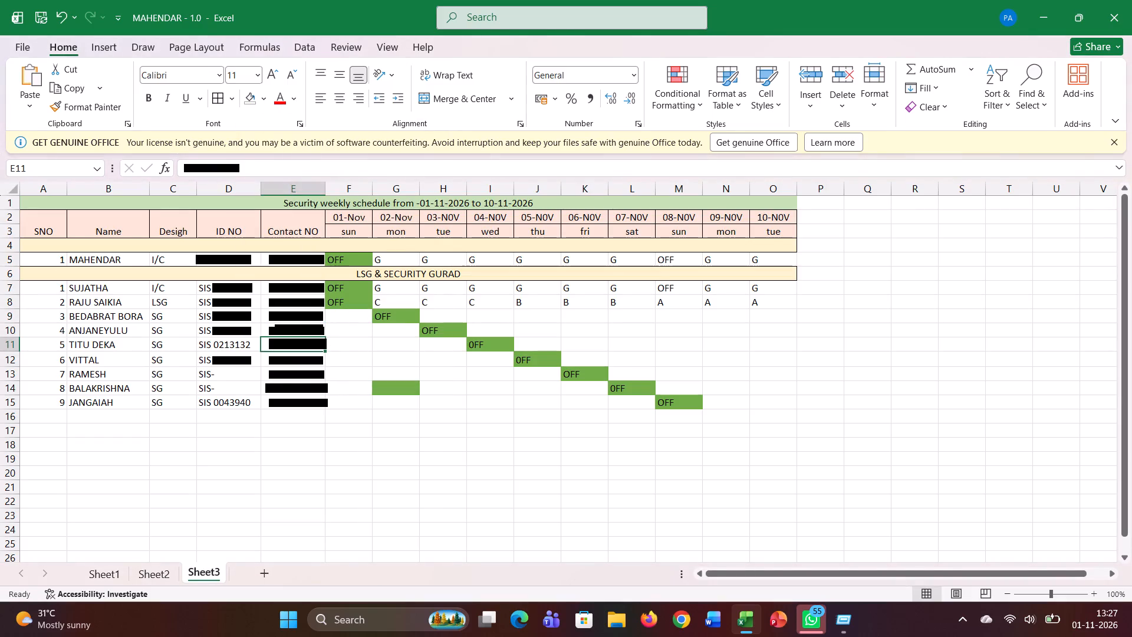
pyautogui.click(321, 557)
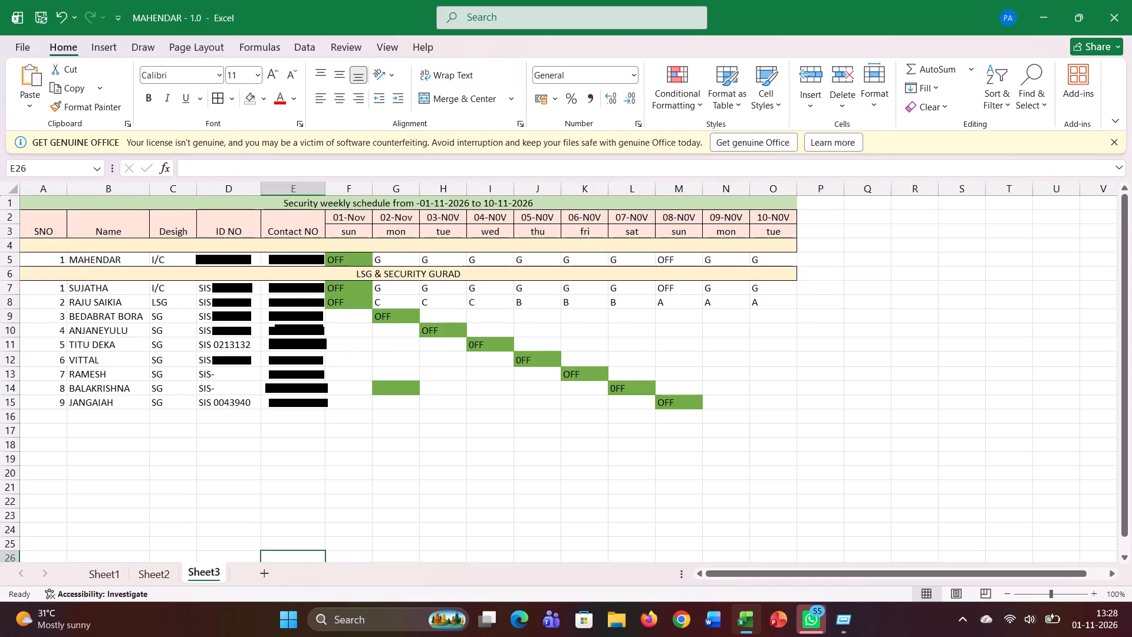
# Remove the stray green fill from the empty 02-Nov cell G14.
pyautogui.click(391, 389)
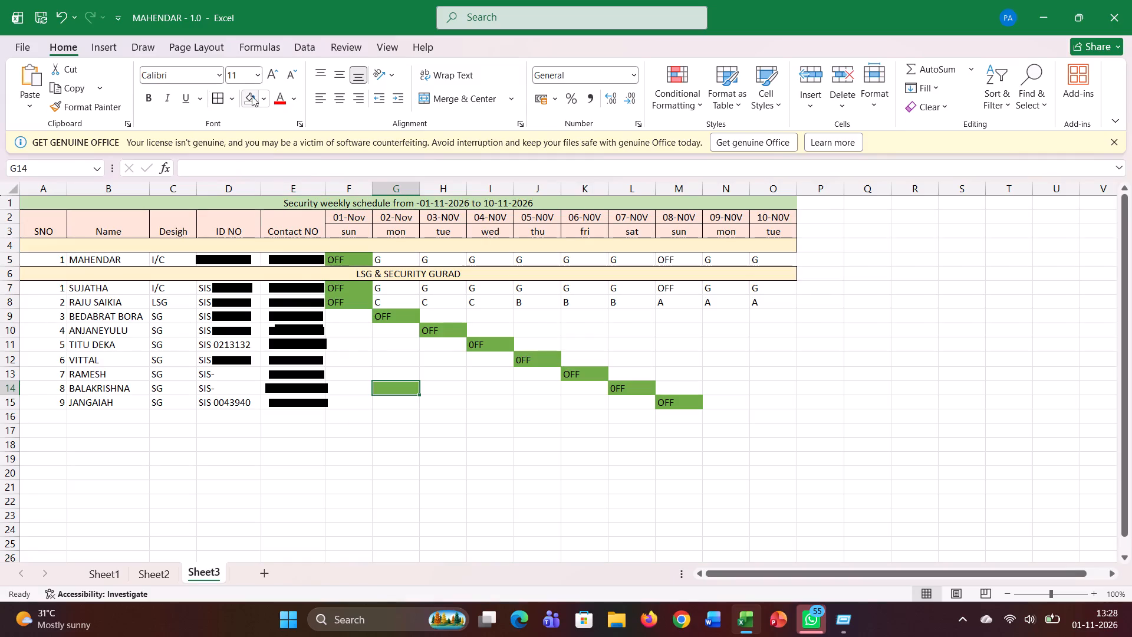
pyautogui.click(265, 97)
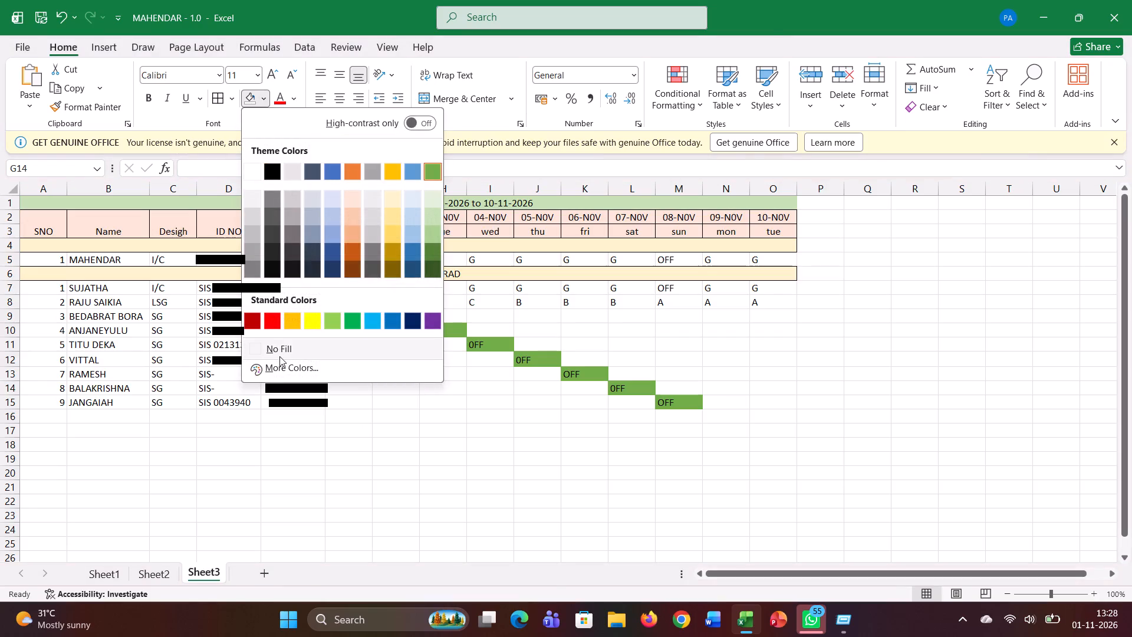
pyautogui.click(487, 518)
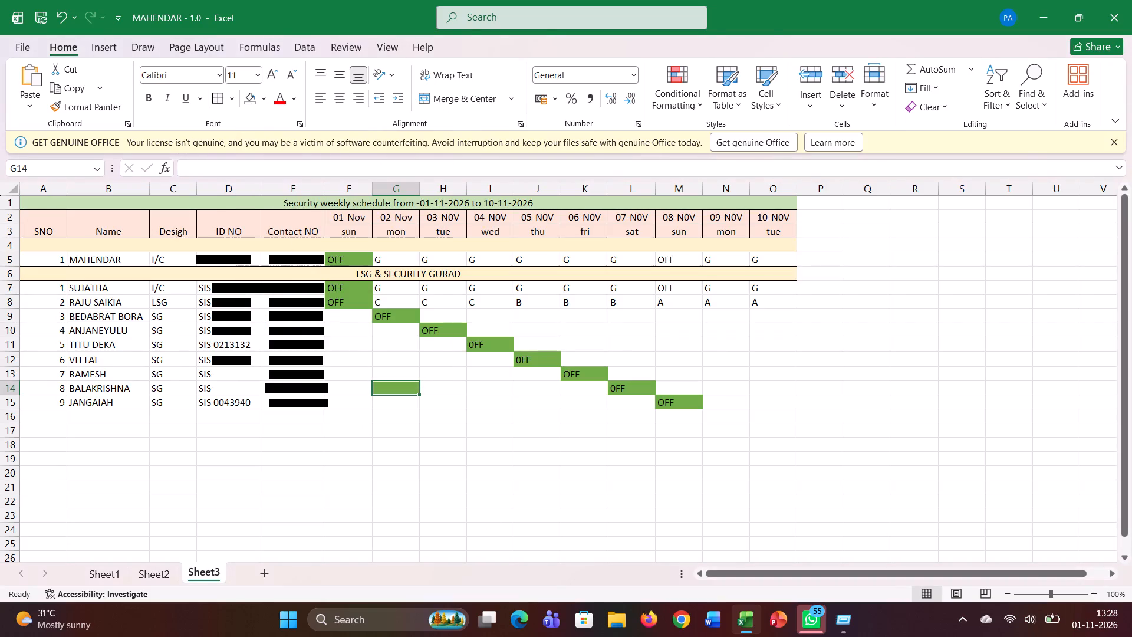
pyautogui.click(261, 100)
pyautogui.click(265, 347)
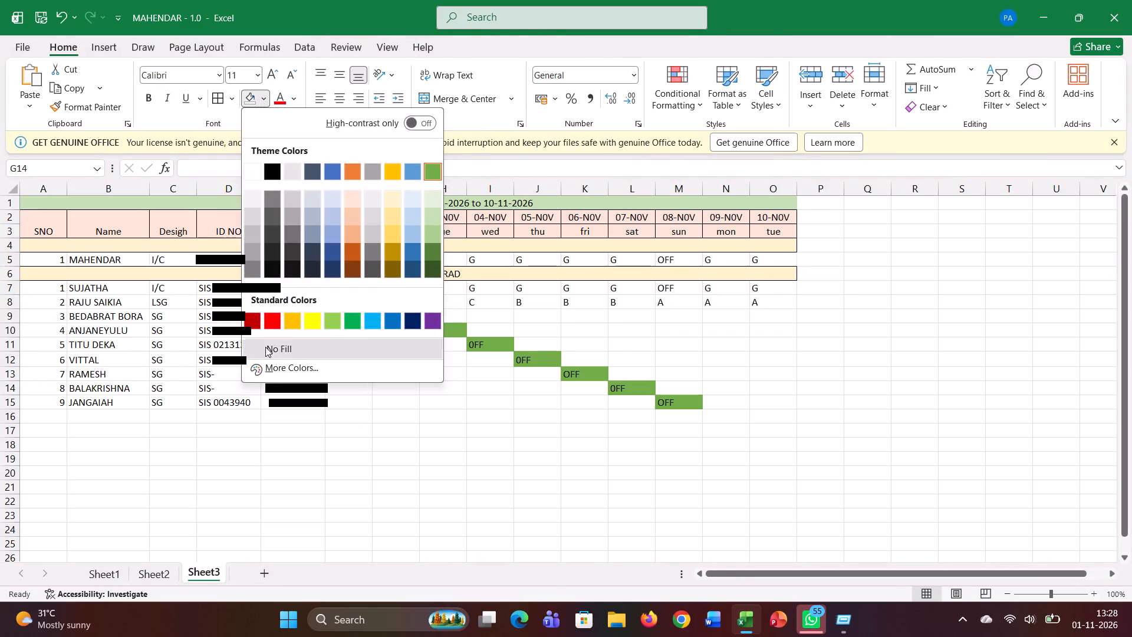
pyautogui.click(367, 447)
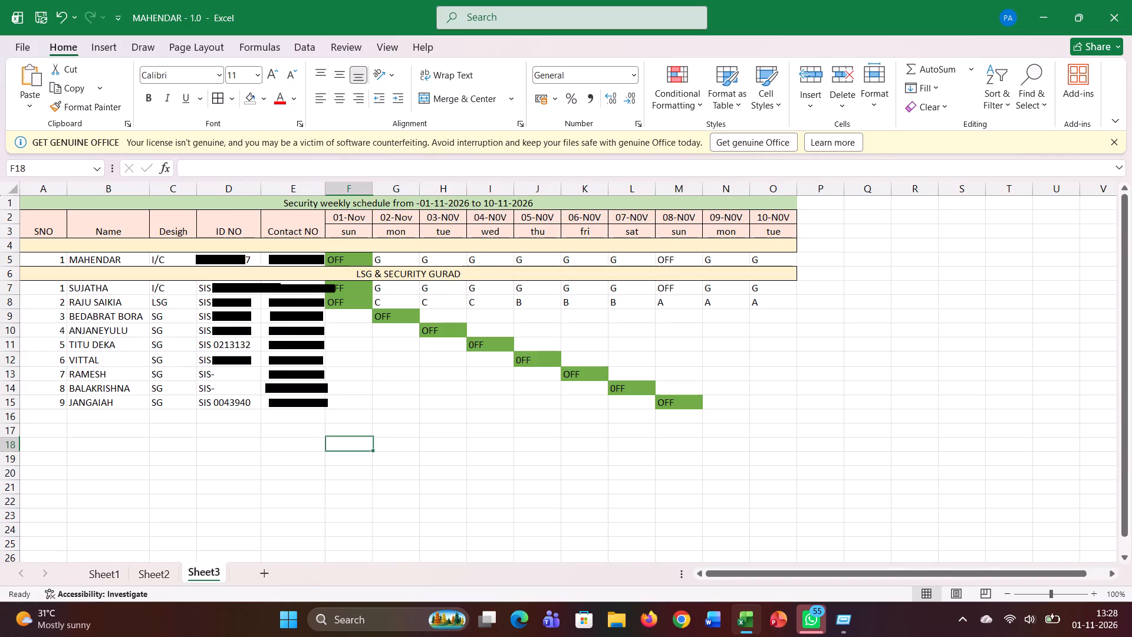
# Enter shift B in F9 and H9, on either side of the 02-Nov off day in row 9.
pyautogui.click(341, 325)
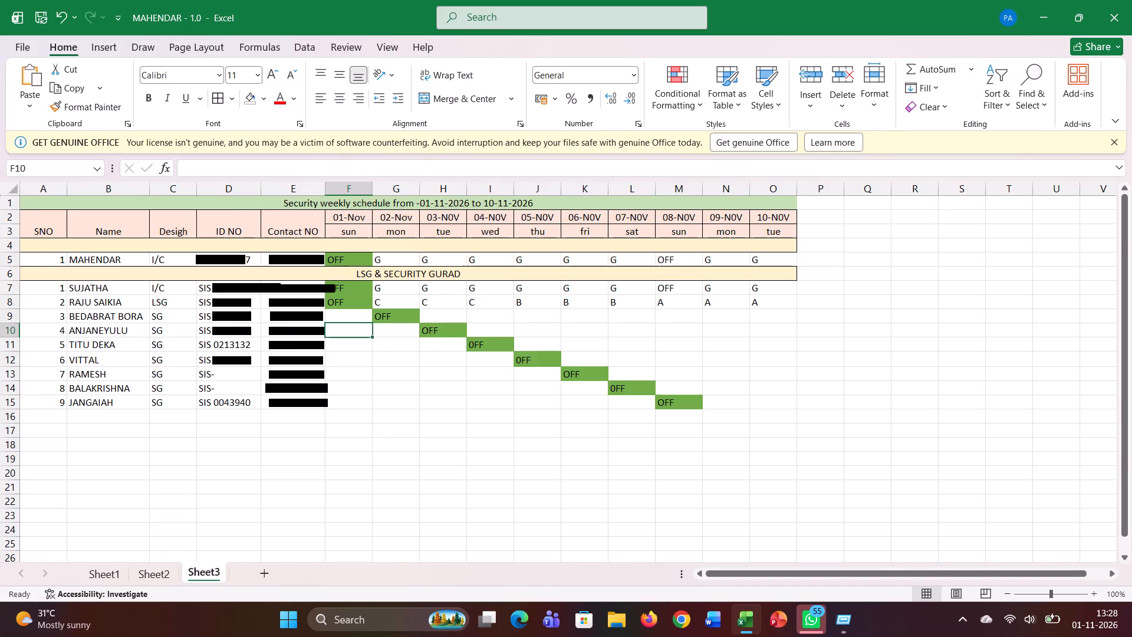
pyautogui.click(348, 318)
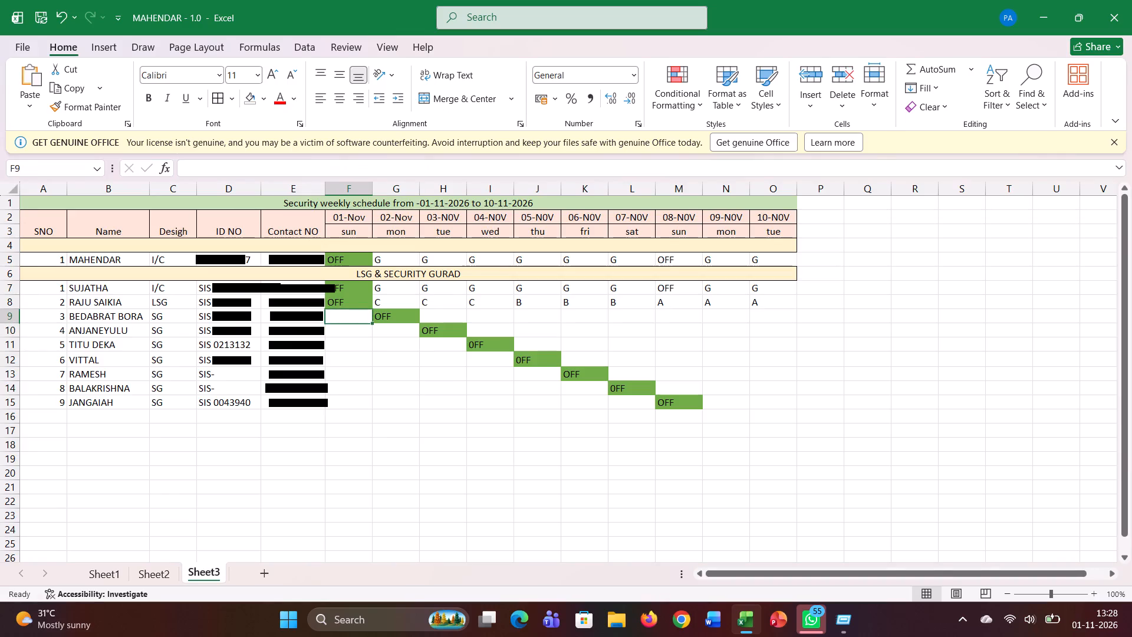
pyautogui.press('b')
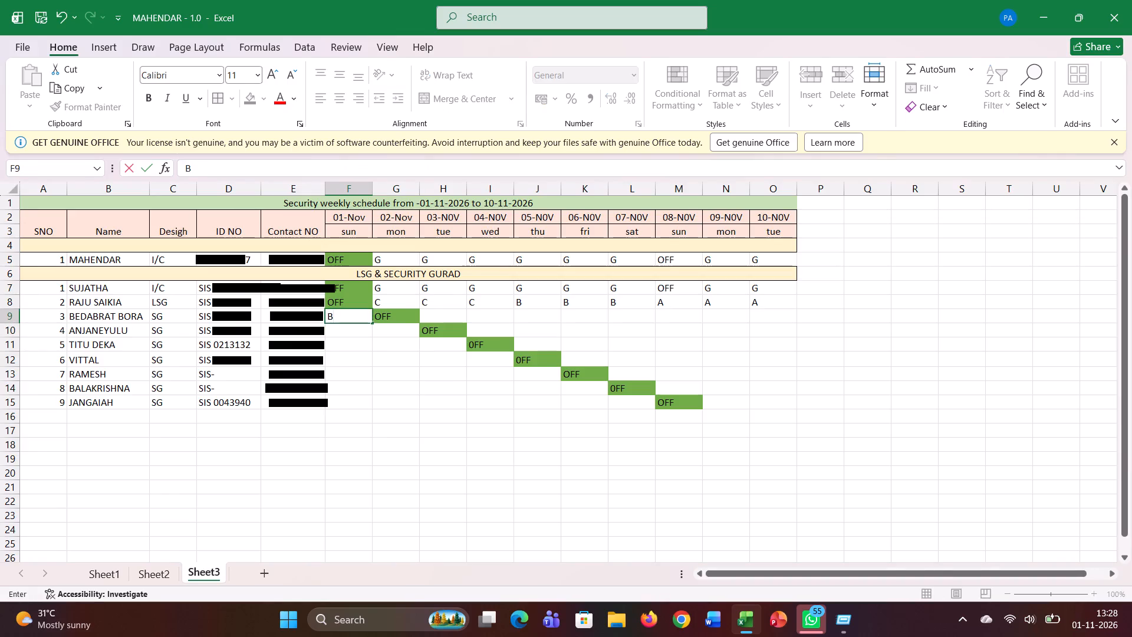
pyautogui.press('Right')
pyautogui.press('Right')
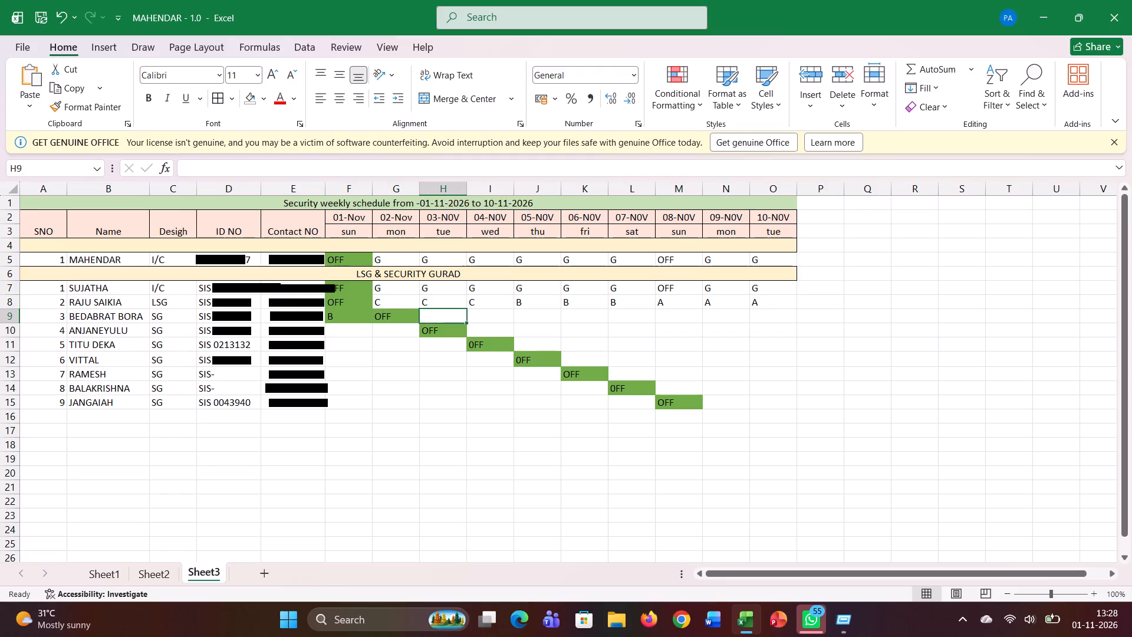
pyautogui.press('b')
pyautogui.press('Right')
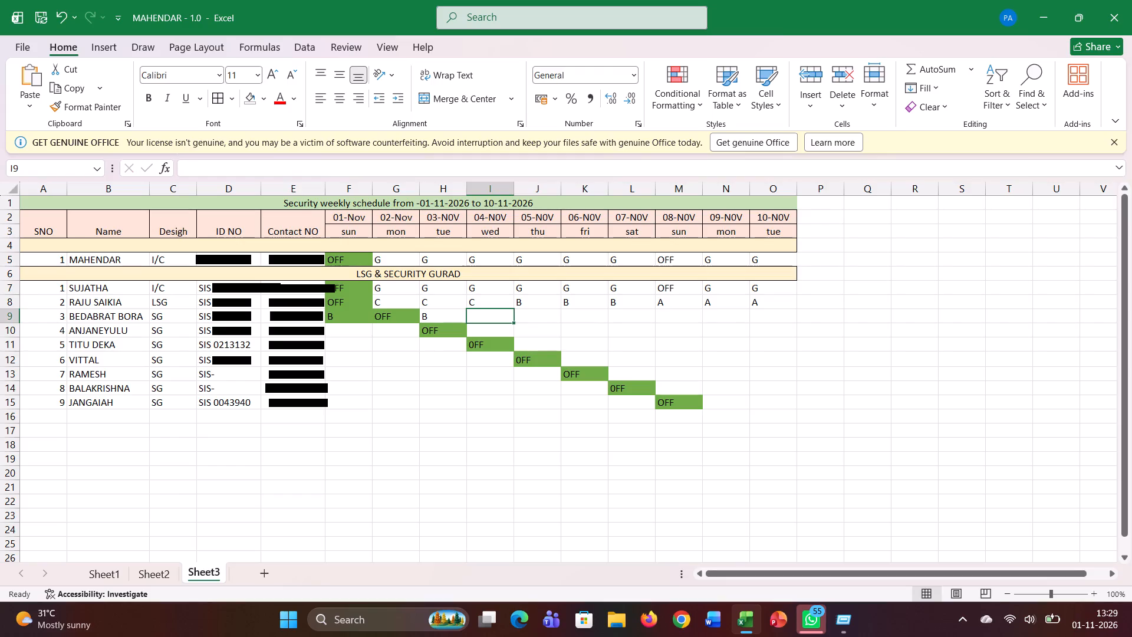
# Revise the LSG's shifts in row 8: B in I8, A in L8 and C in O8.
pyautogui.click(480, 301)
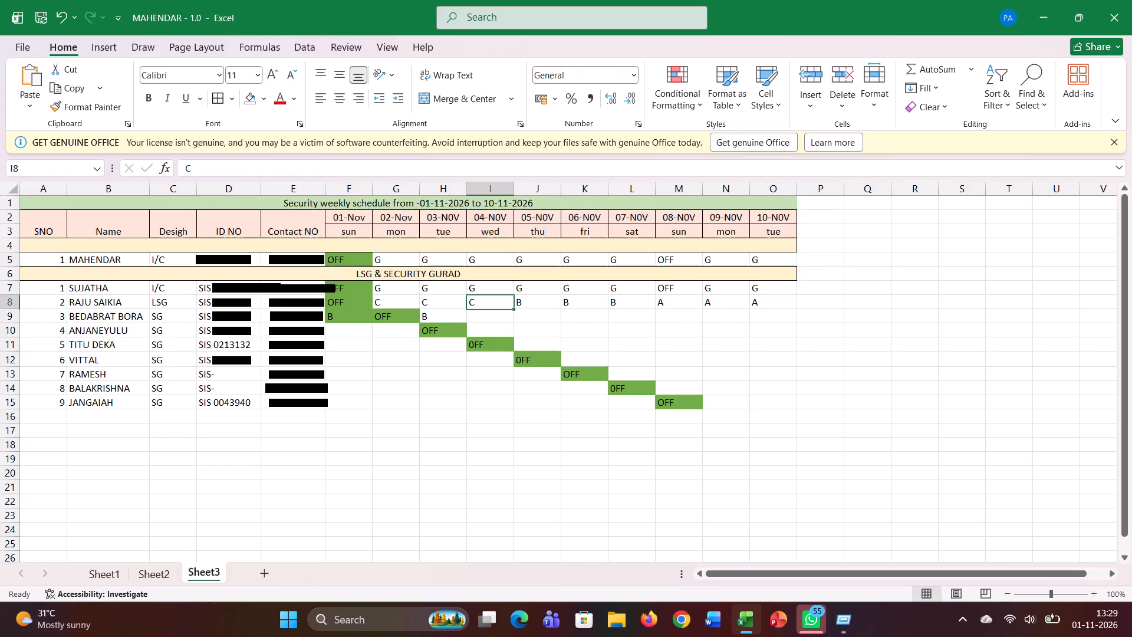
pyautogui.press('b')
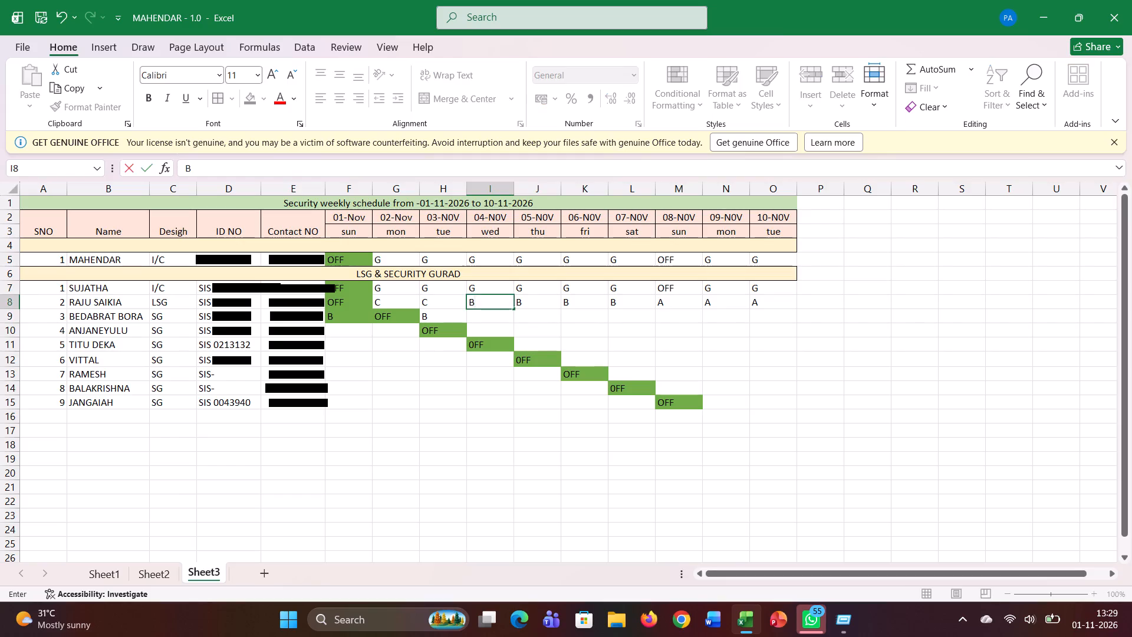
pyautogui.press('Right')
pyautogui.press('Right')
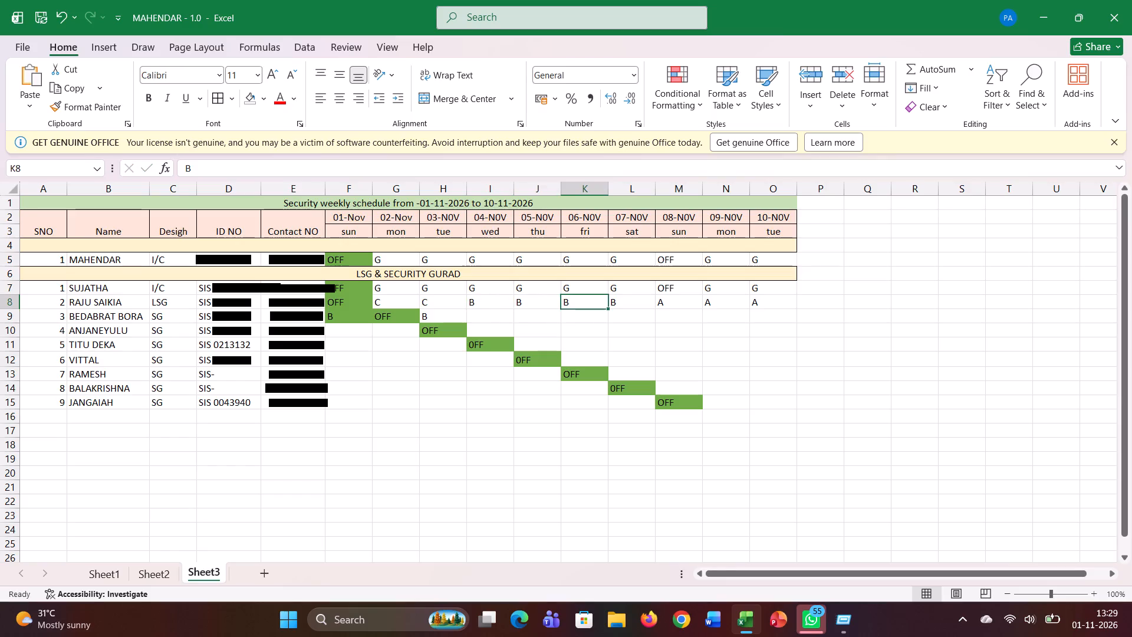
pyautogui.press('Right')
pyautogui.press('a')
pyautogui.press('Right')
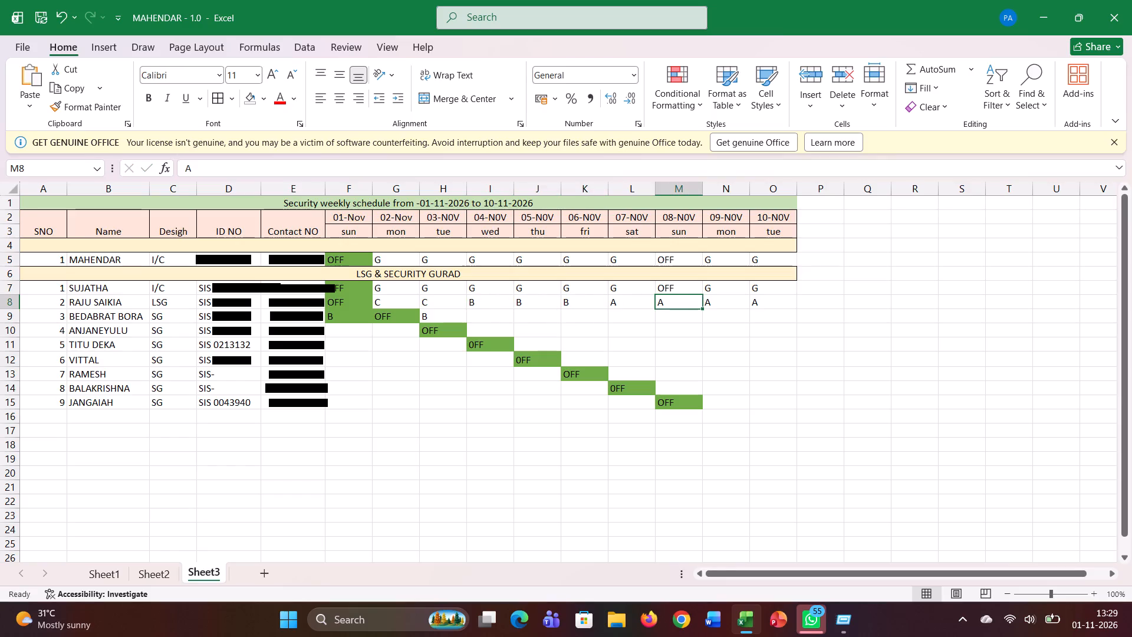
pyautogui.press('Right')
pyautogui.press('Right')
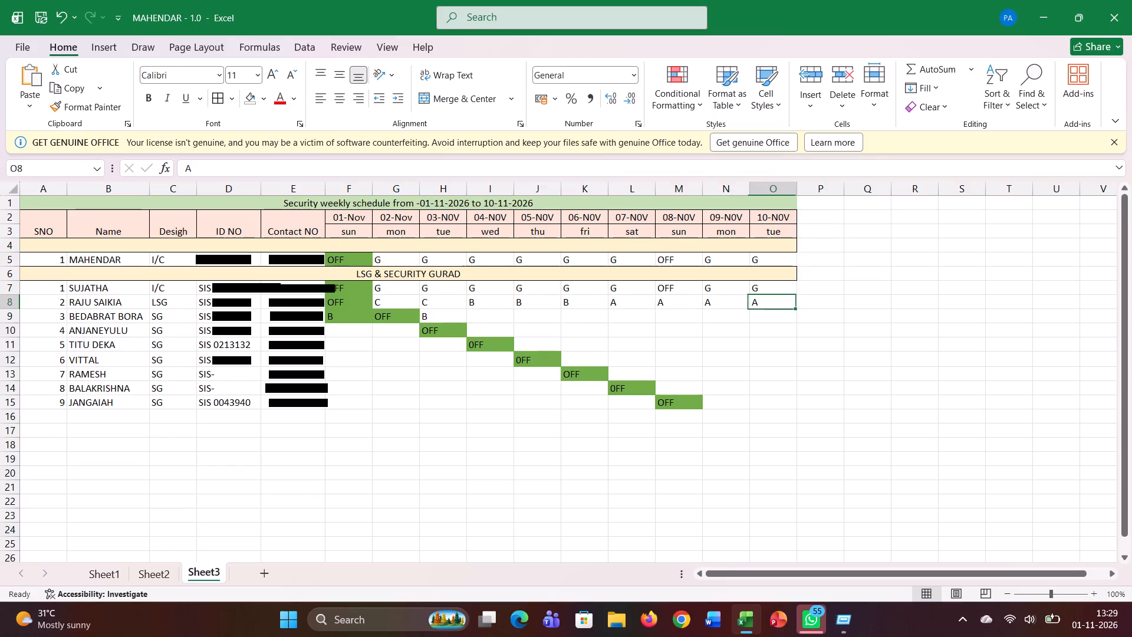
pyautogui.press('c')
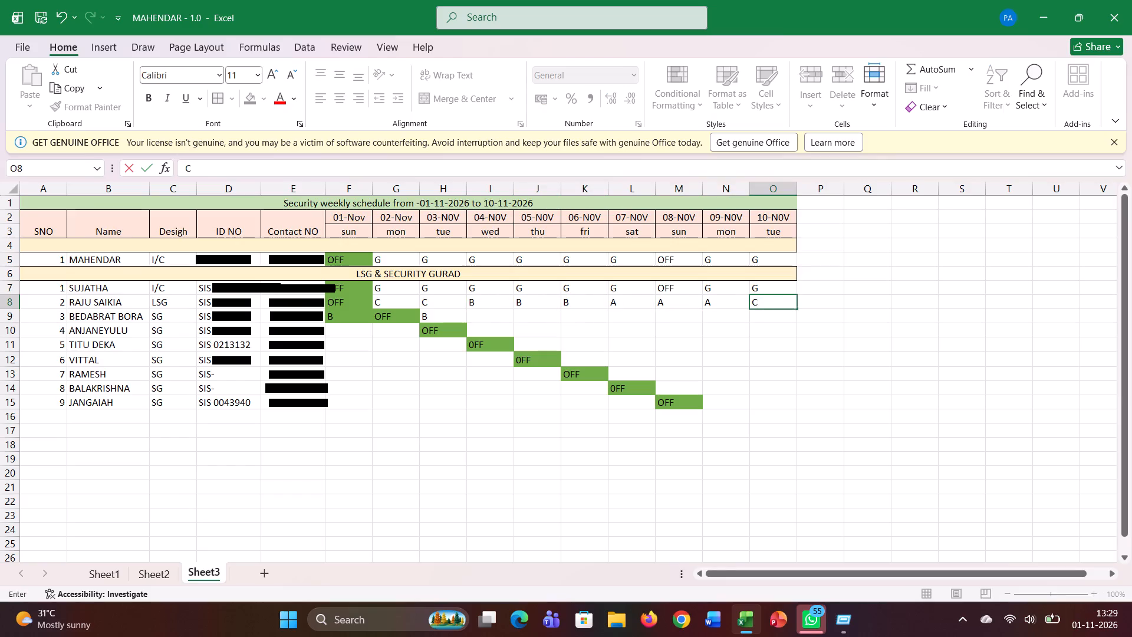
# Complete the shifts in row 9: A in I9 to K9 for 04 to 06-Nov, and C in L9 to O9 for 07 to 10-Nov.
pyautogui.click(482, 317)
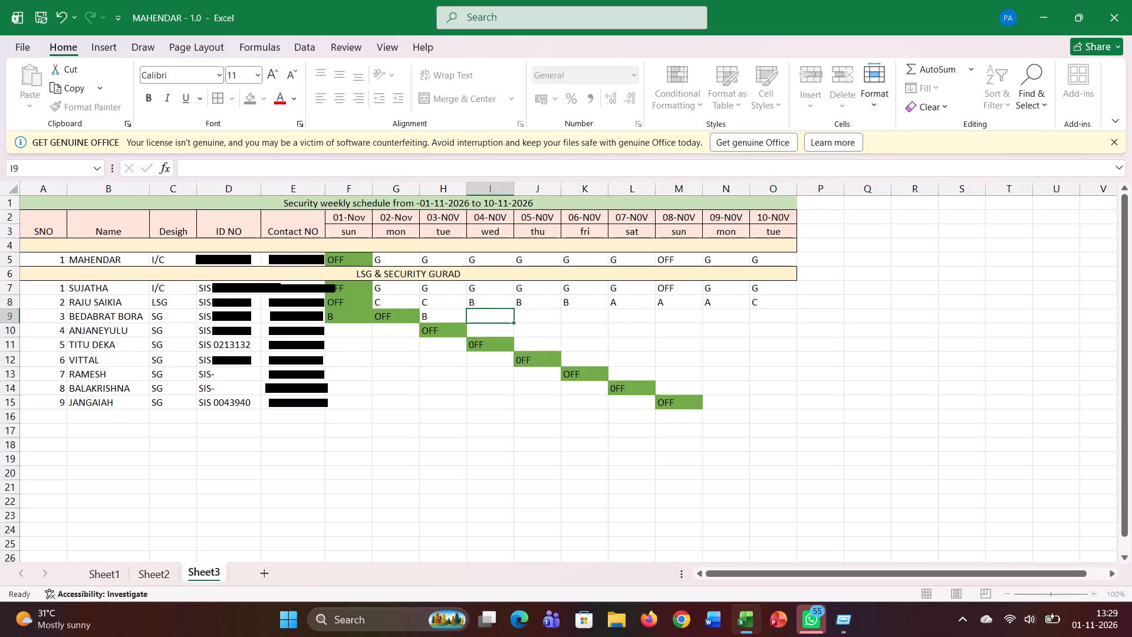
pyautogui.press('a')
pyautogui.press('Right')
pyautogui.press('a')
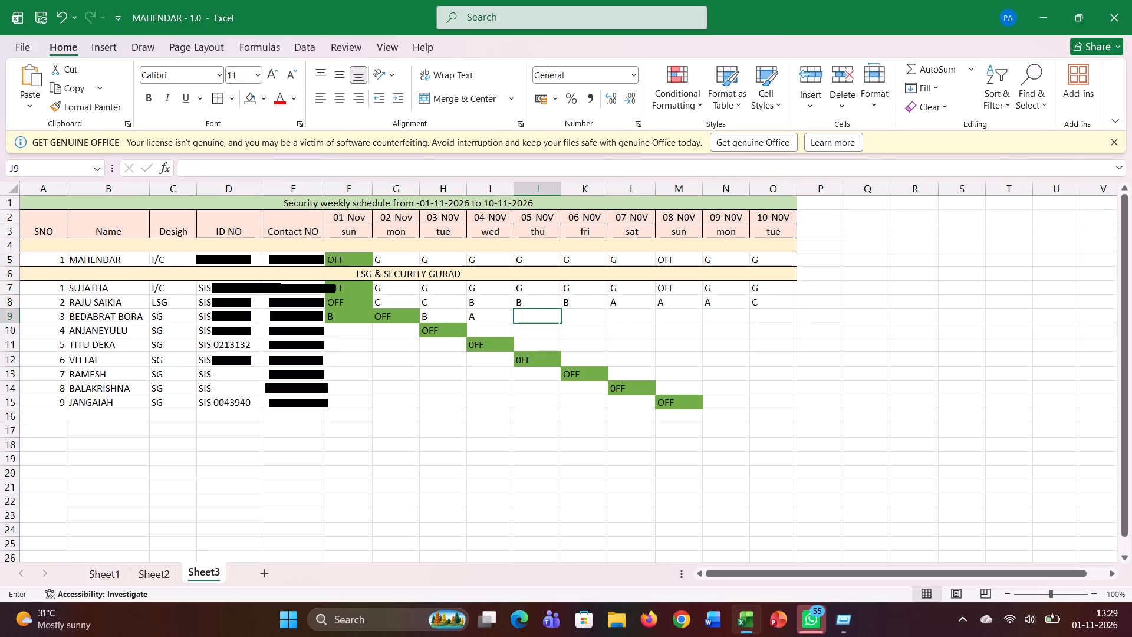
pyautogui.press('Right')
pyautogui.press('a')
pyautogui.press('Right')
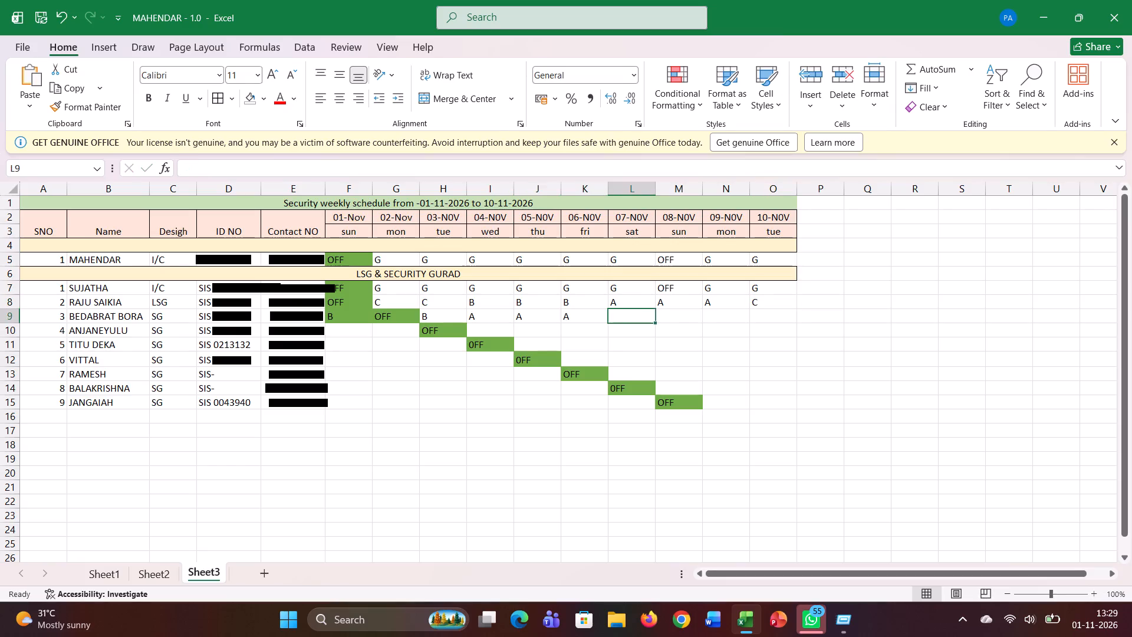
pyautogui.press('c')
pyautogui.press('Right')
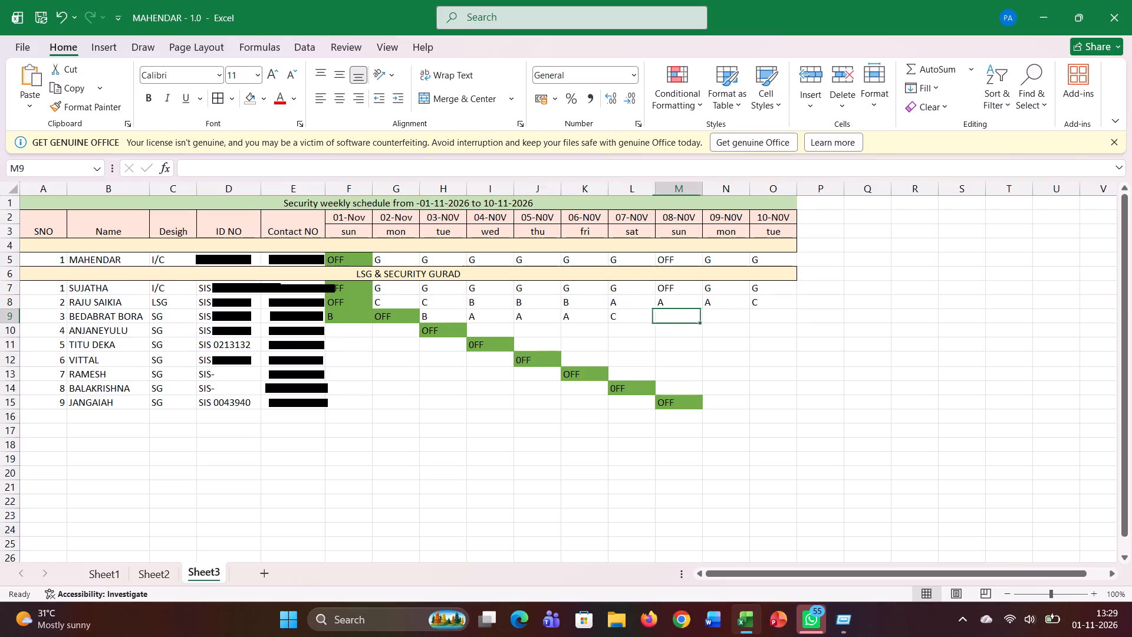
pyautogui.press('c')
pyautogui.press('Right')
pyautogui.press('c')
pyautogui.press('Right')
pyautogui.press('c')
pyautogui.press('Right')
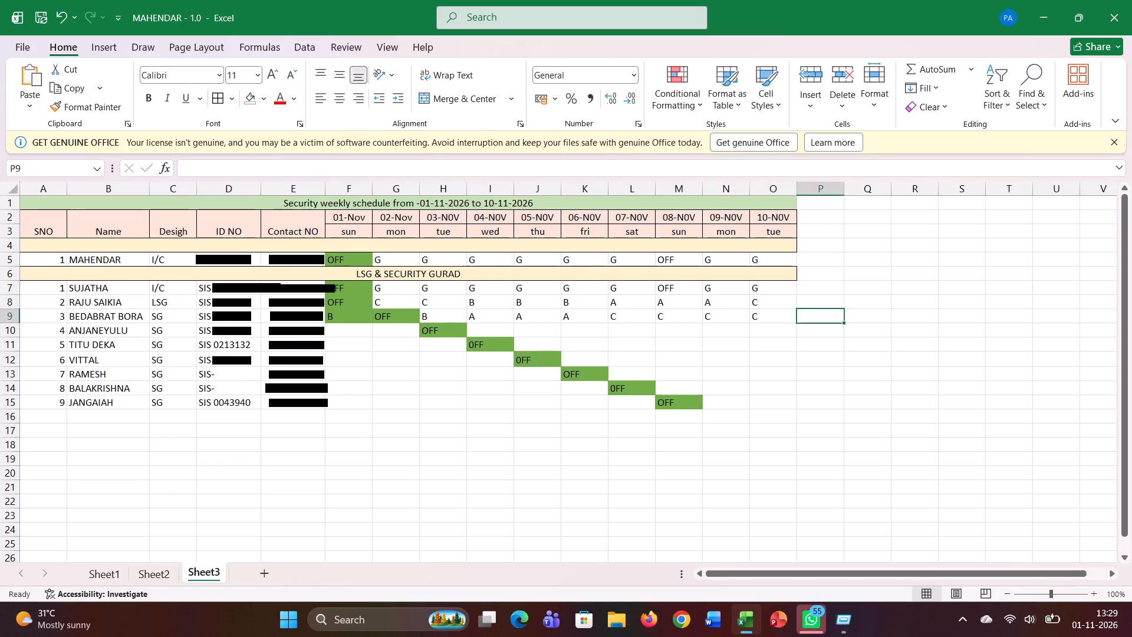
# Remove the green fill from the 01-Nov shift cell F9.
pyautogui.click(348, 334)
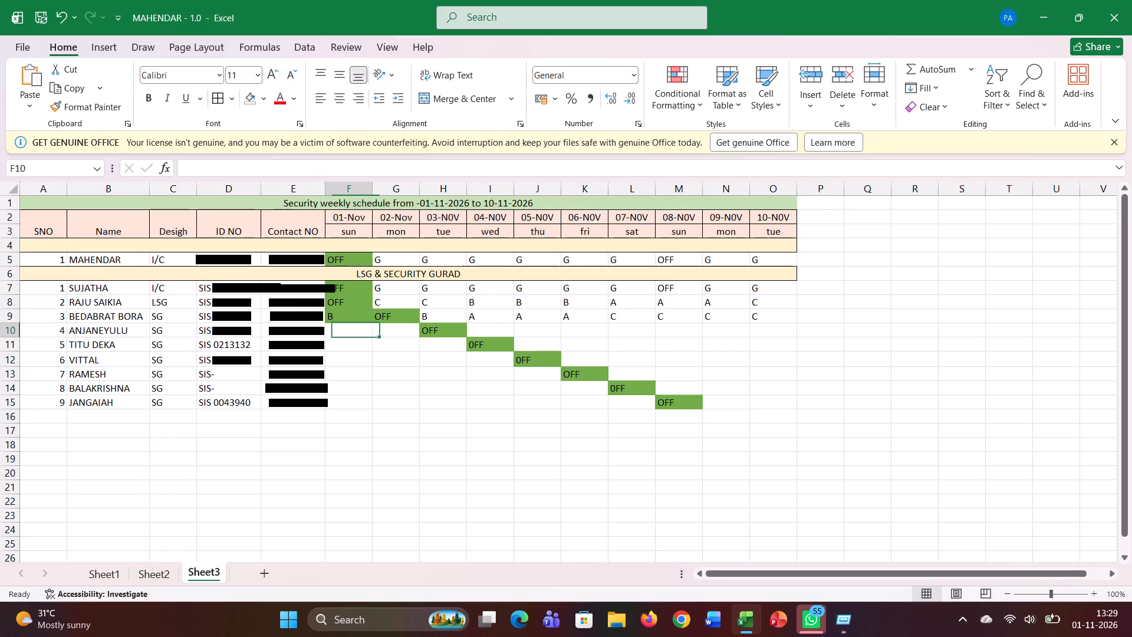
pyautogui.click(344, 321)
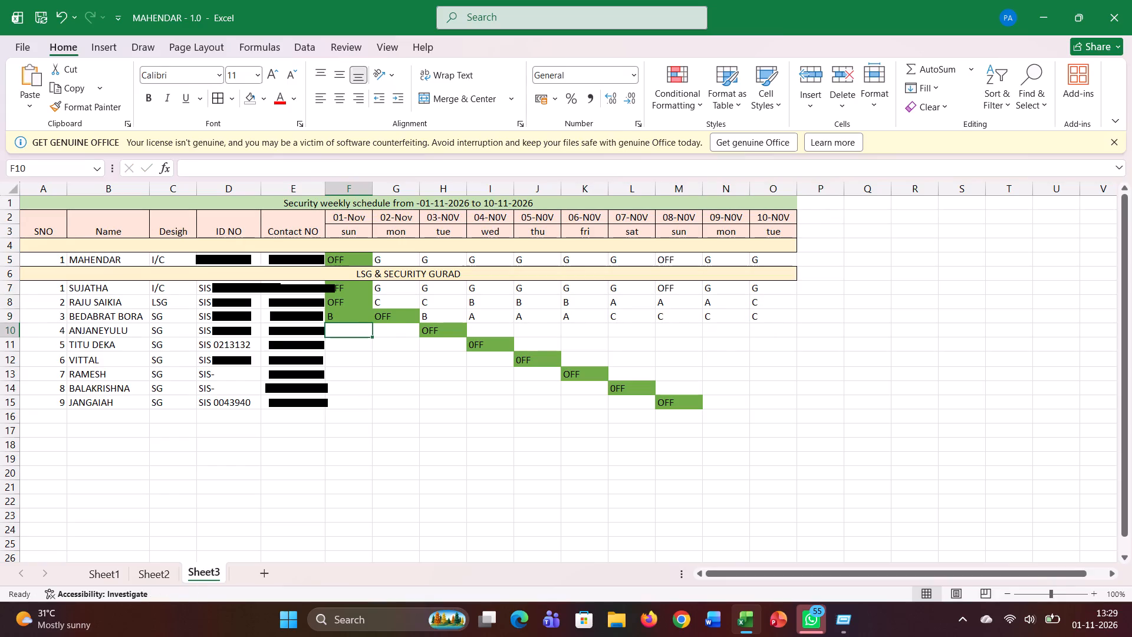
pyautogui.click(354, 357)
pyautogui.click(378, 366)
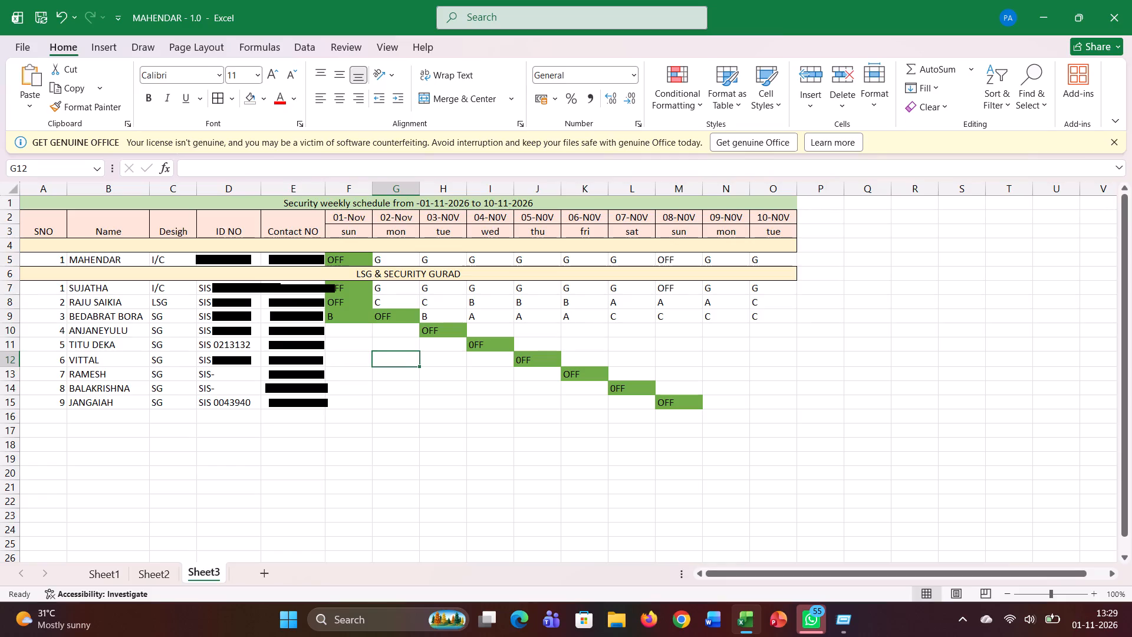
pyautogui.click(332, 317)
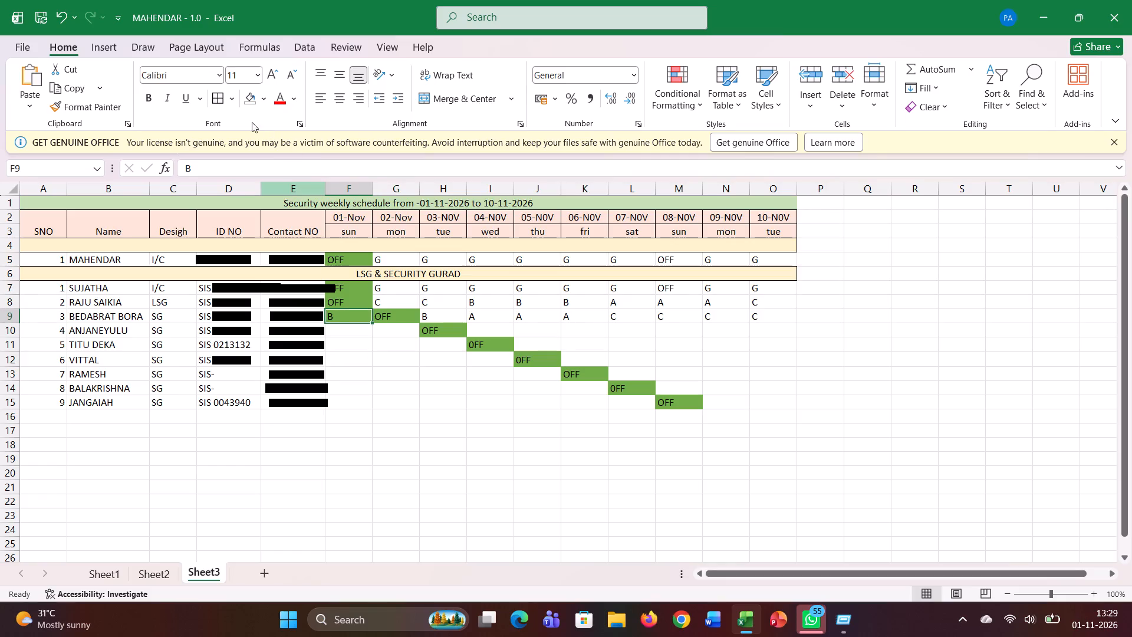
pyautogui.click(264, 101)
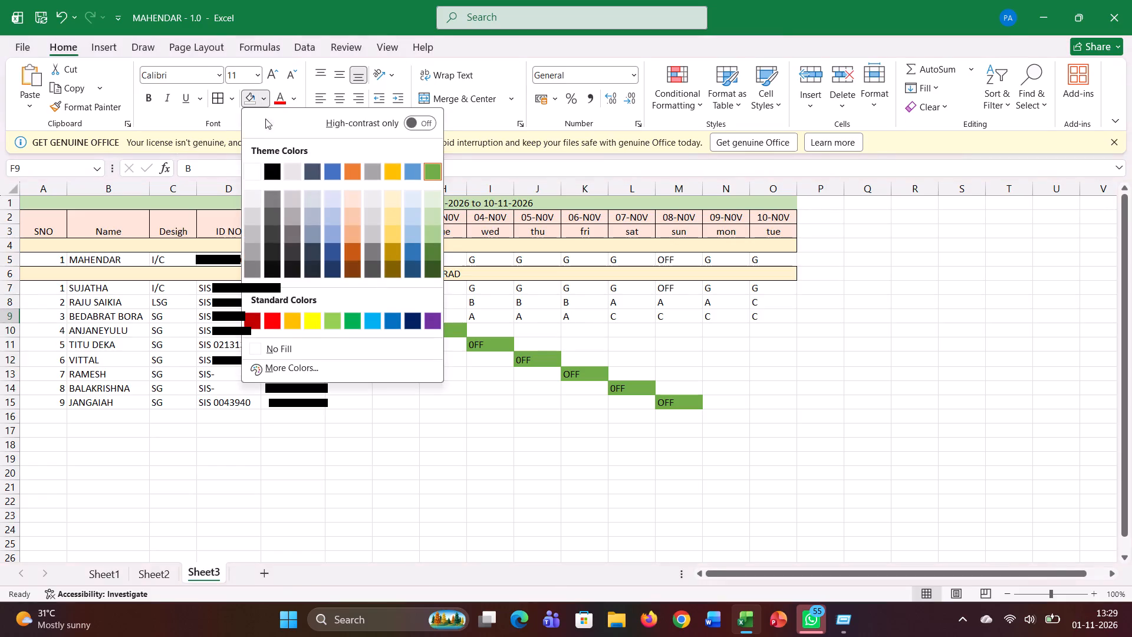
pyautogui.click(278, 349)
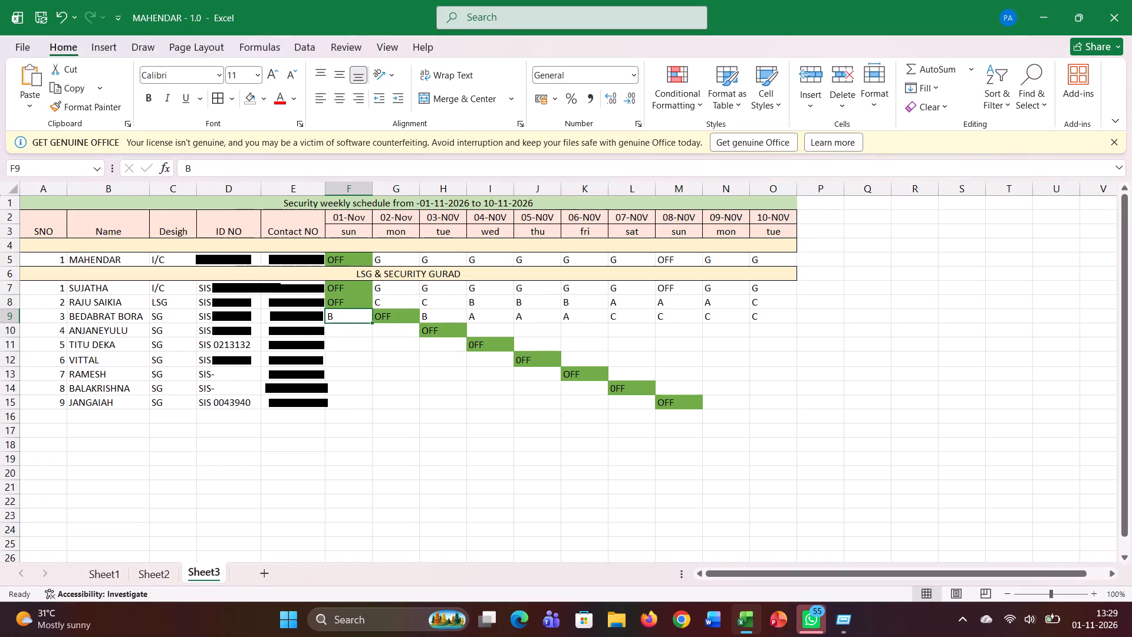
pyautogui.click(350, 389)
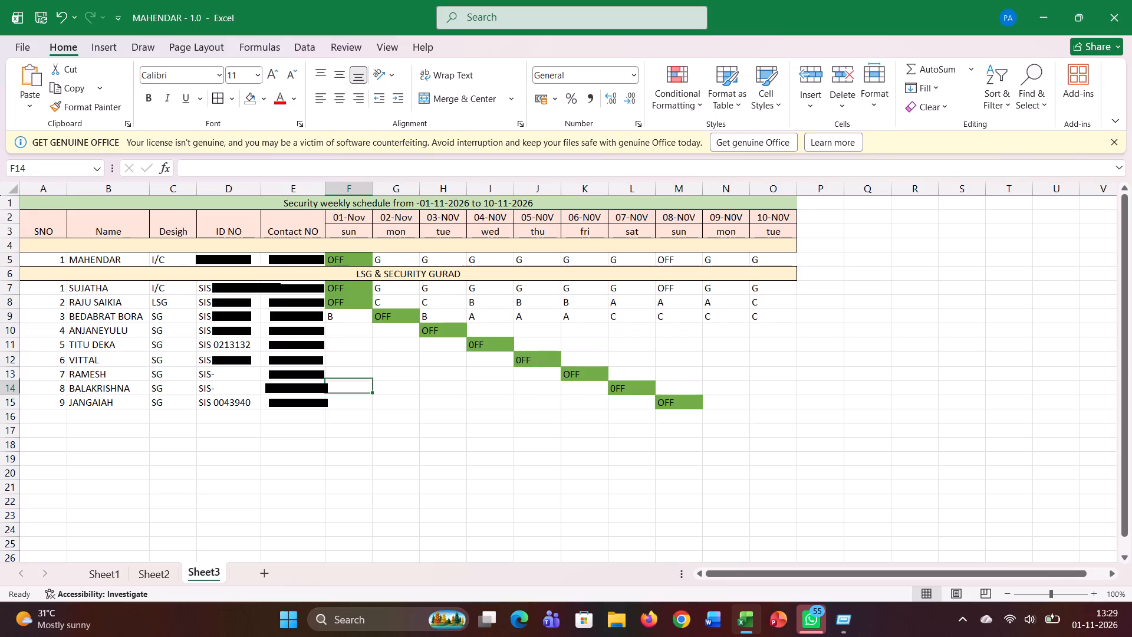
# Enter shift A in the 01-Nov cell F10 and clear that cell's green fill.
pyautogui.click(343, 330)
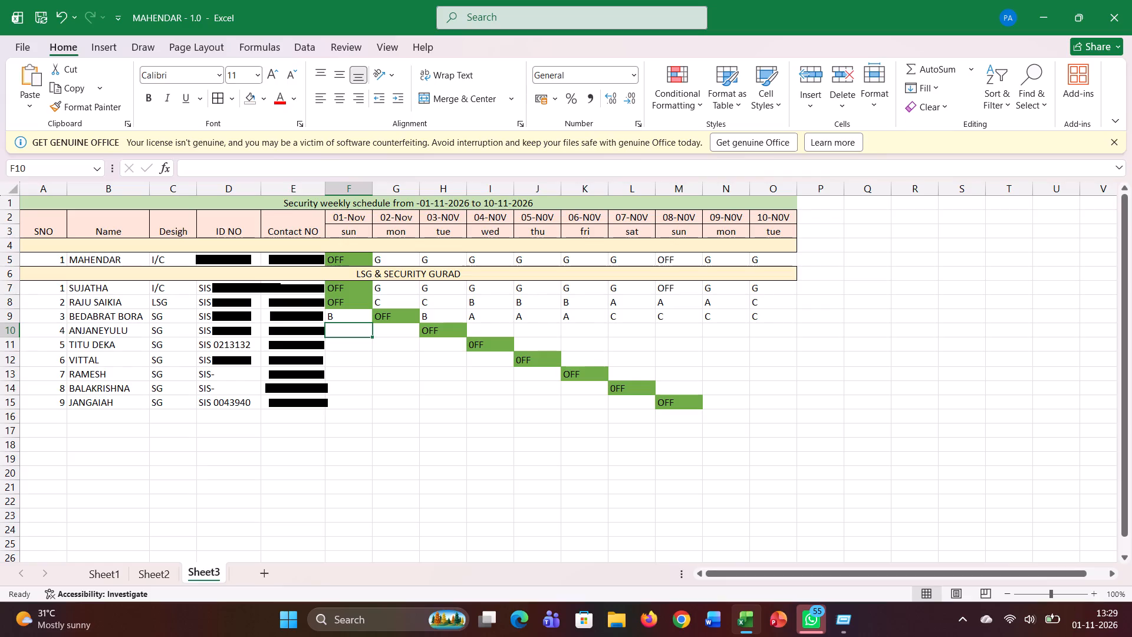
pyautogui.press('a')
pyautogui.press('Right')
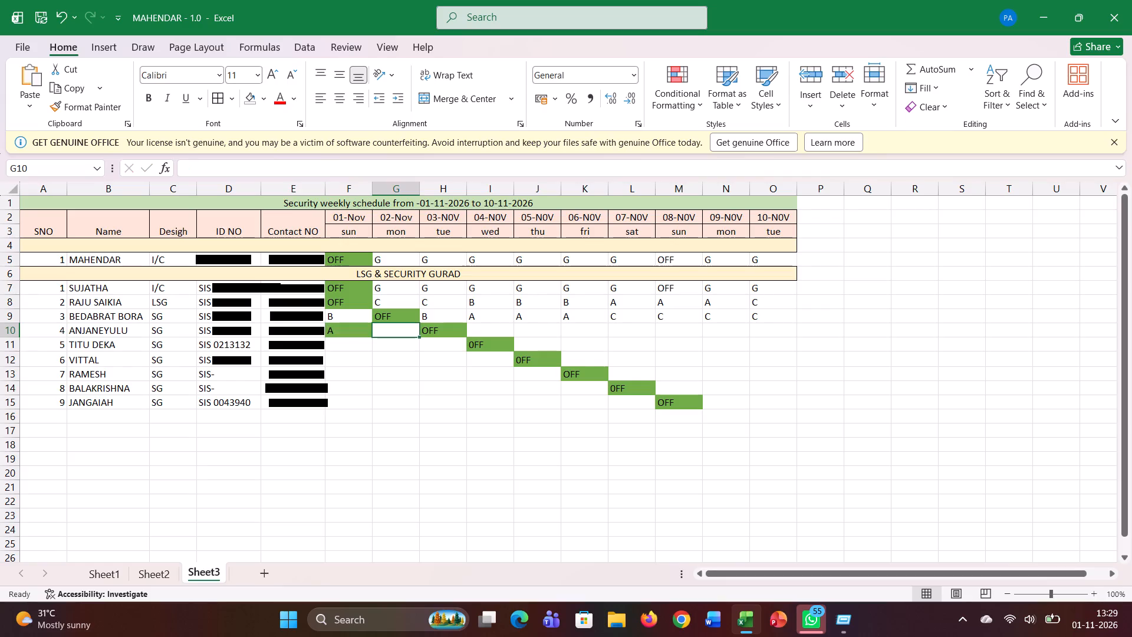
pyautogui.click(345, 444)
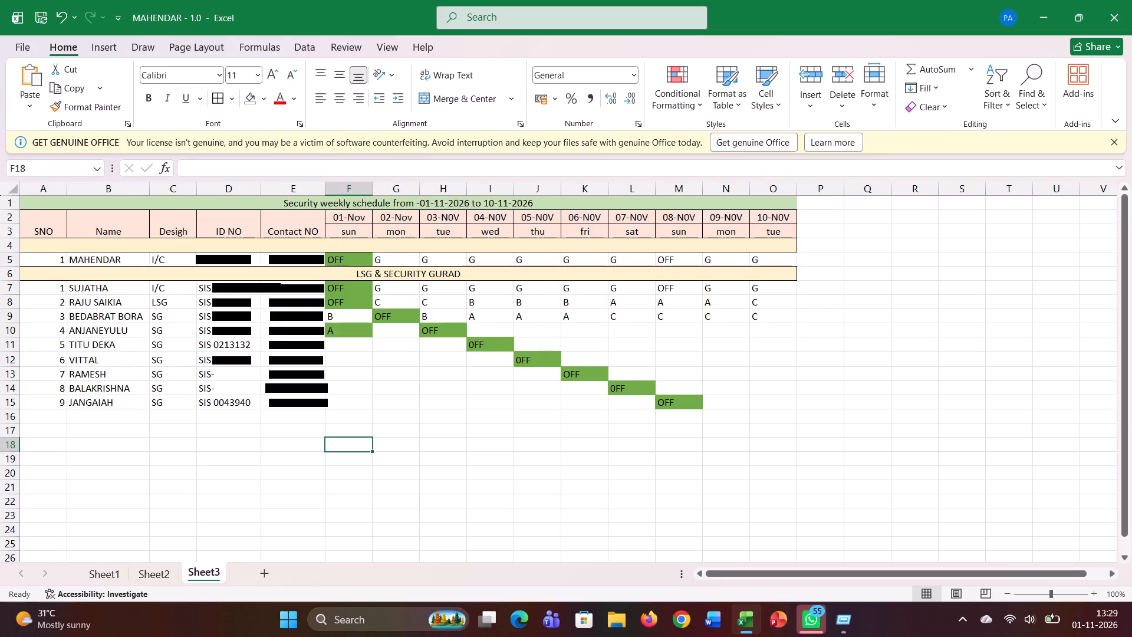
pyautogui.click(353, 334)
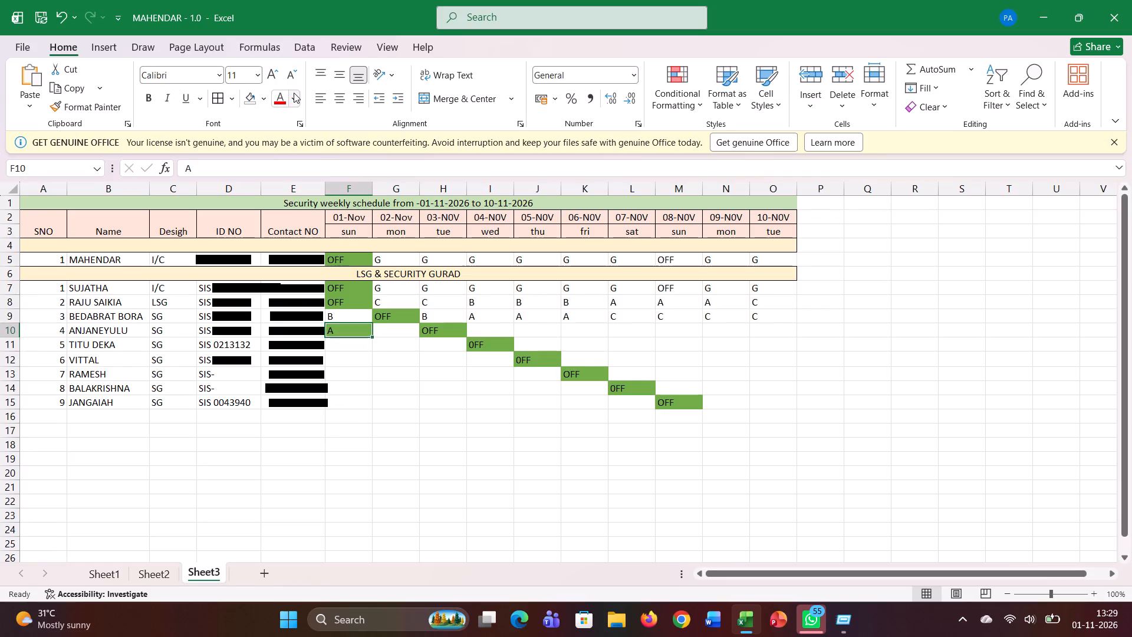
pyautogui.click(260, 98)
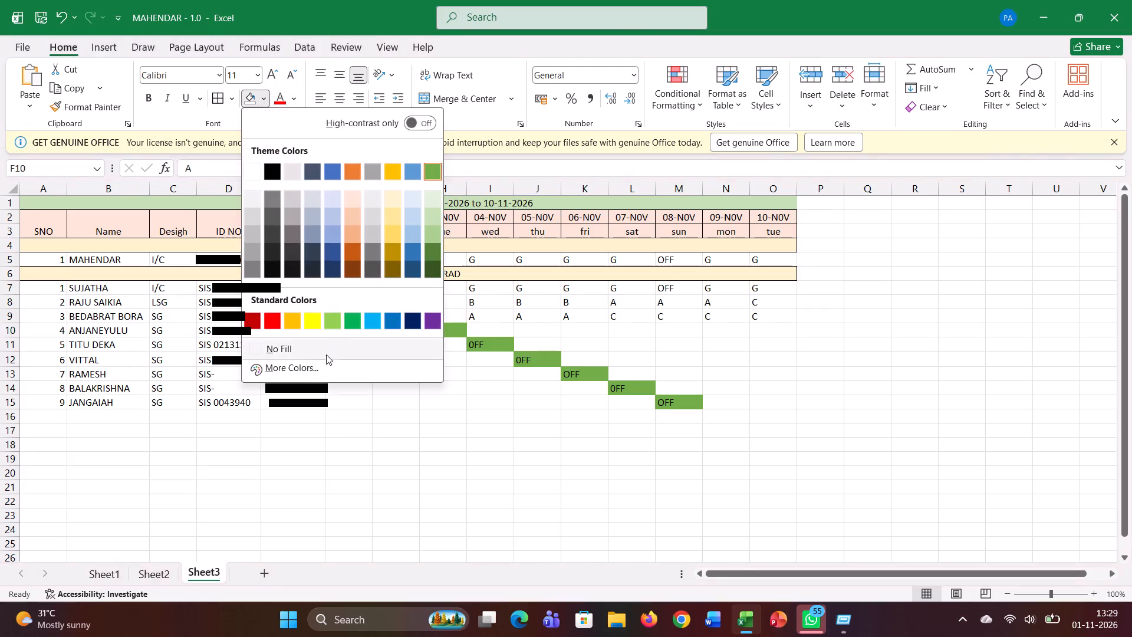
pyautogui.click(308, 343)
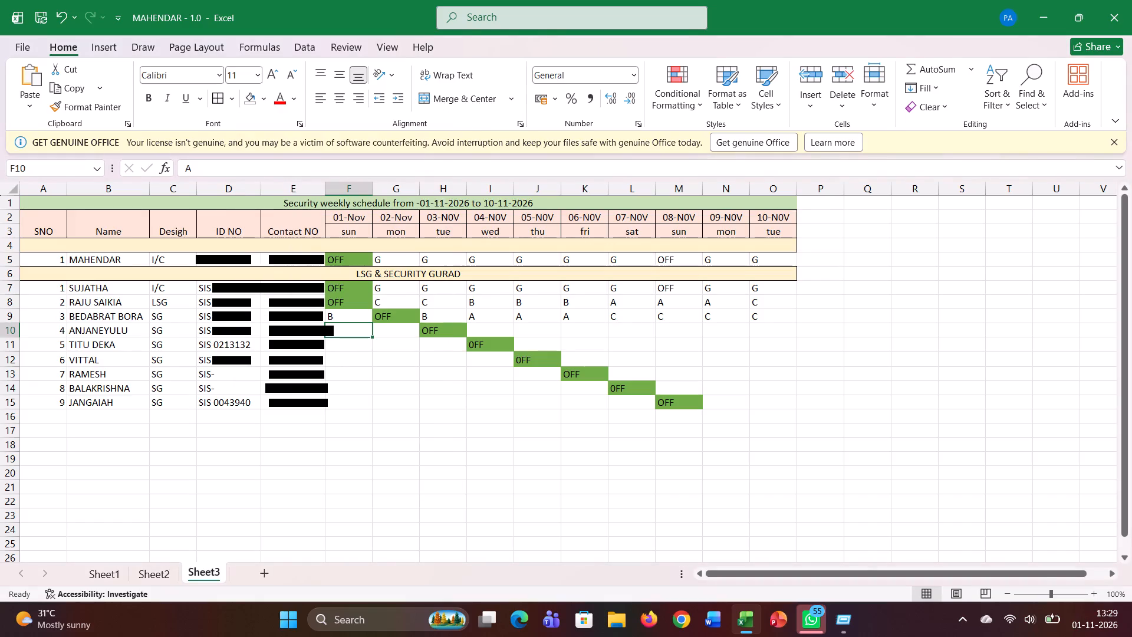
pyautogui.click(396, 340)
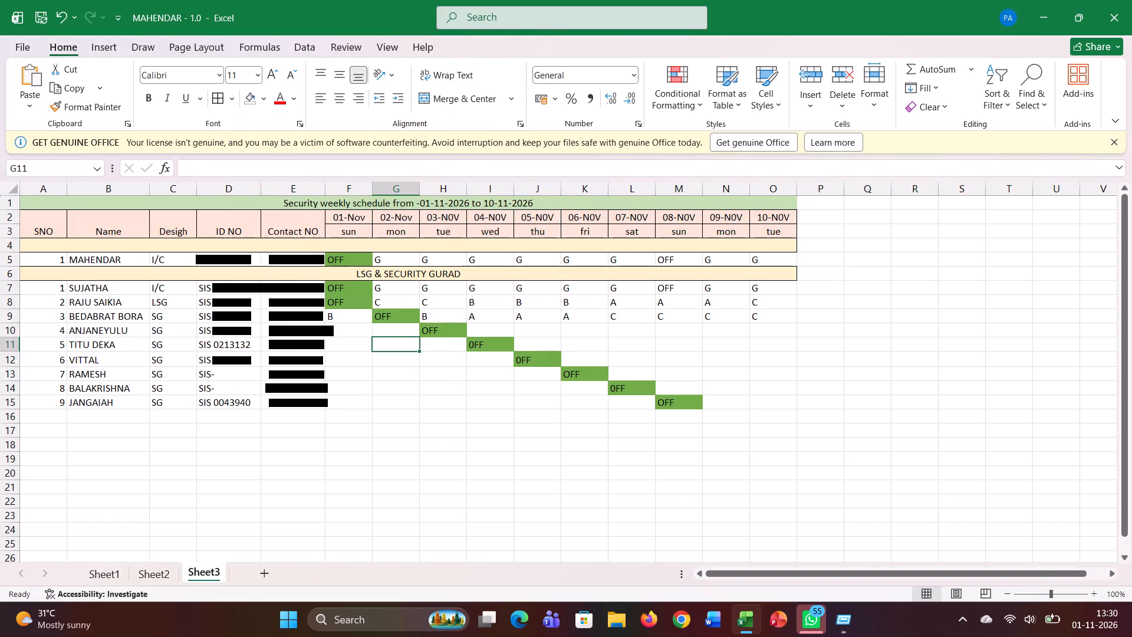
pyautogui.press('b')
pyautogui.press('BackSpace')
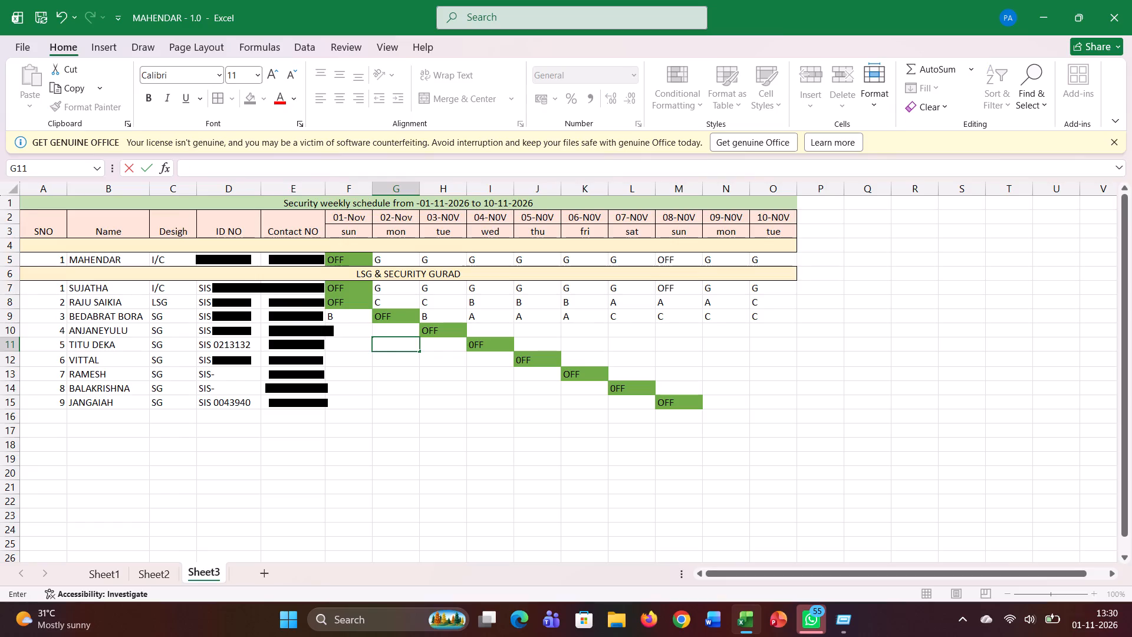
# Fill row 10 around its 03-Nov off day: B in G10, A in I10 to K10, and C in L10 to O10.
pyautogui.doubleClick(396, 330)
pyautogui.press('b')
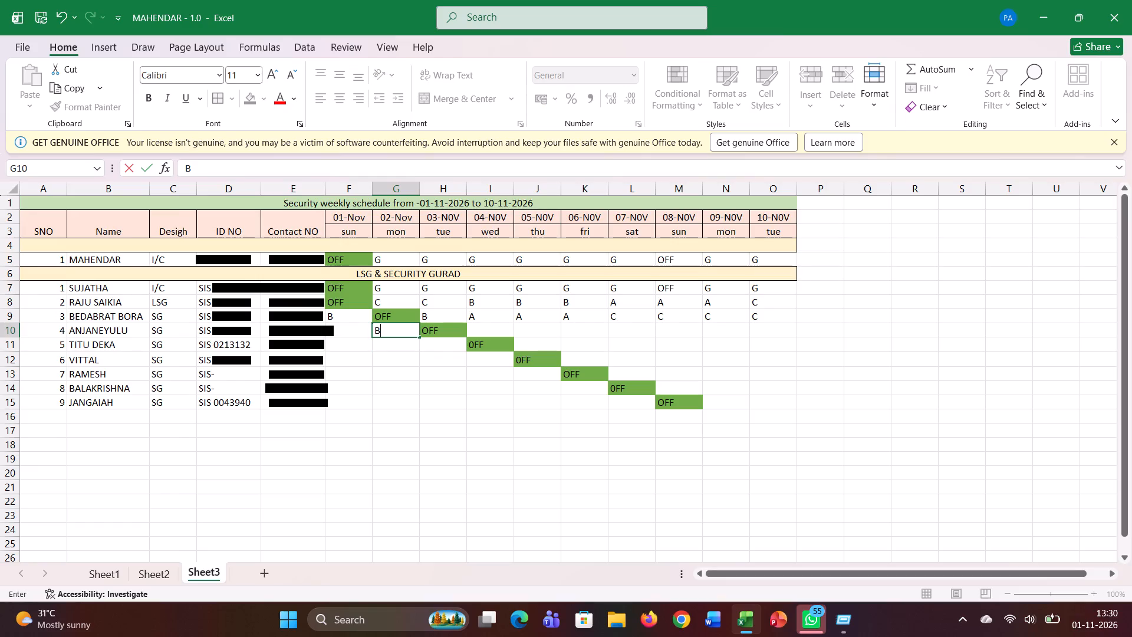
pyautogui.press('Right')
pyautogui.press('Right')
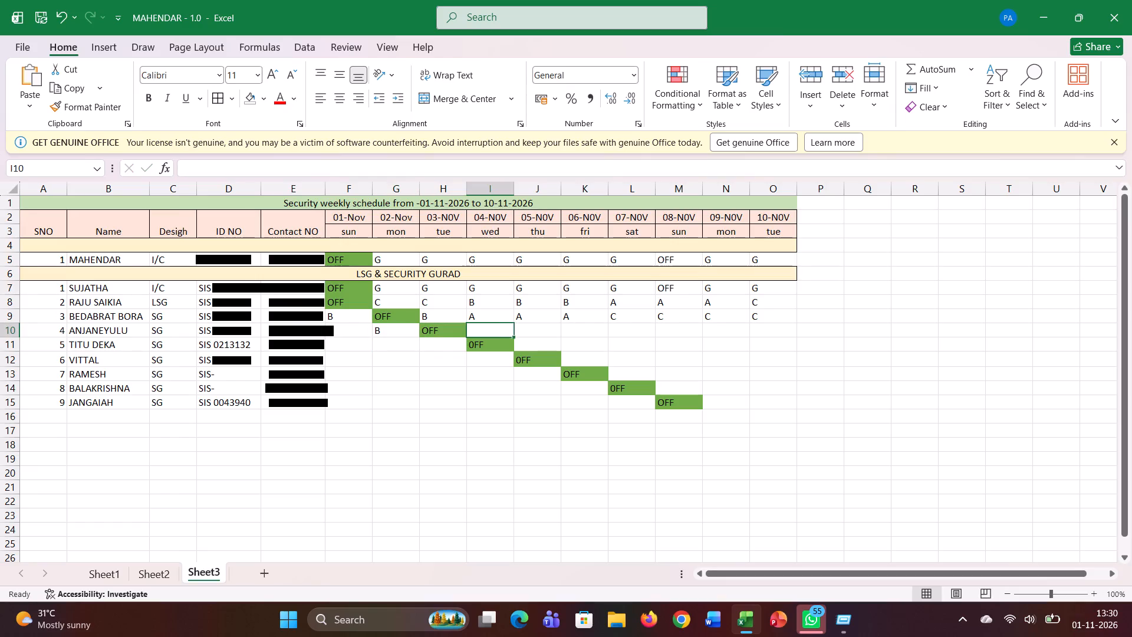
pyautogui.press('a')
pyautogui.press('Right')
pyautogui.press('a')
pyautogui.press('Right')
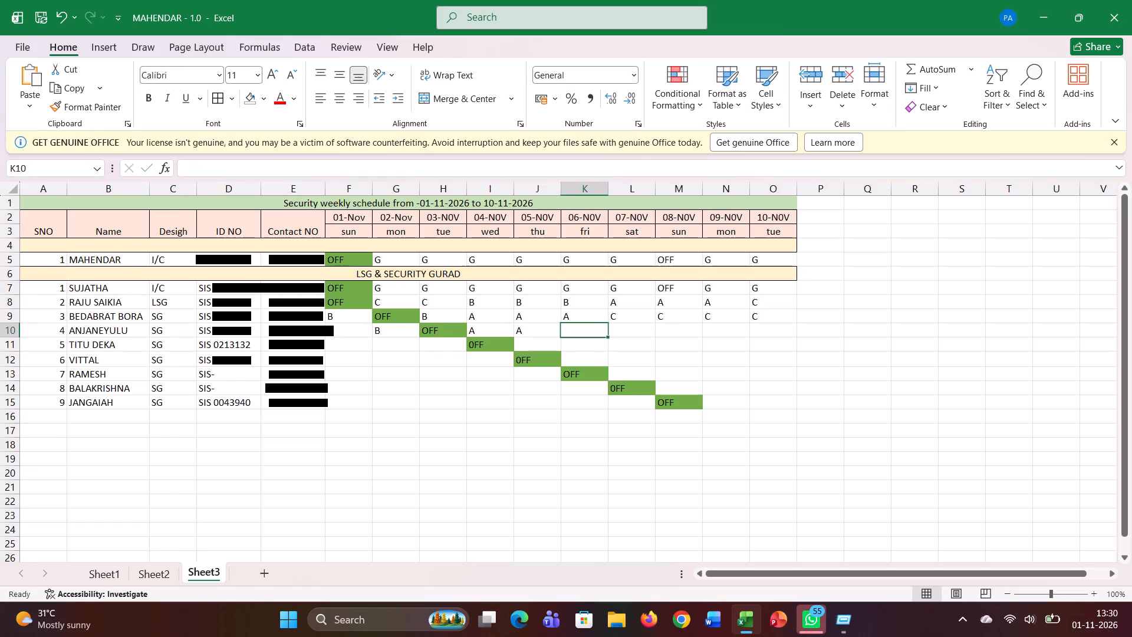
pyautogui.press('a')
pyautogui.press('Right')
pyautogui.press('c')
pyautogui.press('Right')
pyautogui.press('c')
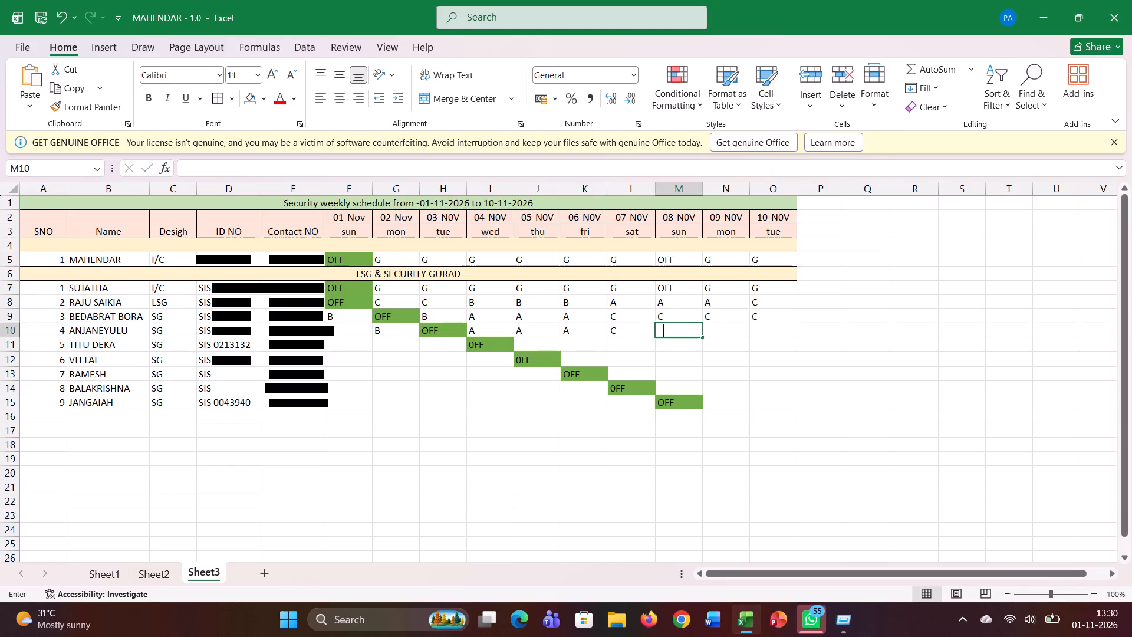
pyautogui.press('Right')
pyautogui.press('c')
pyautogui.press('Right')
pyautogui.press('c')
pyautogui.press('Right')
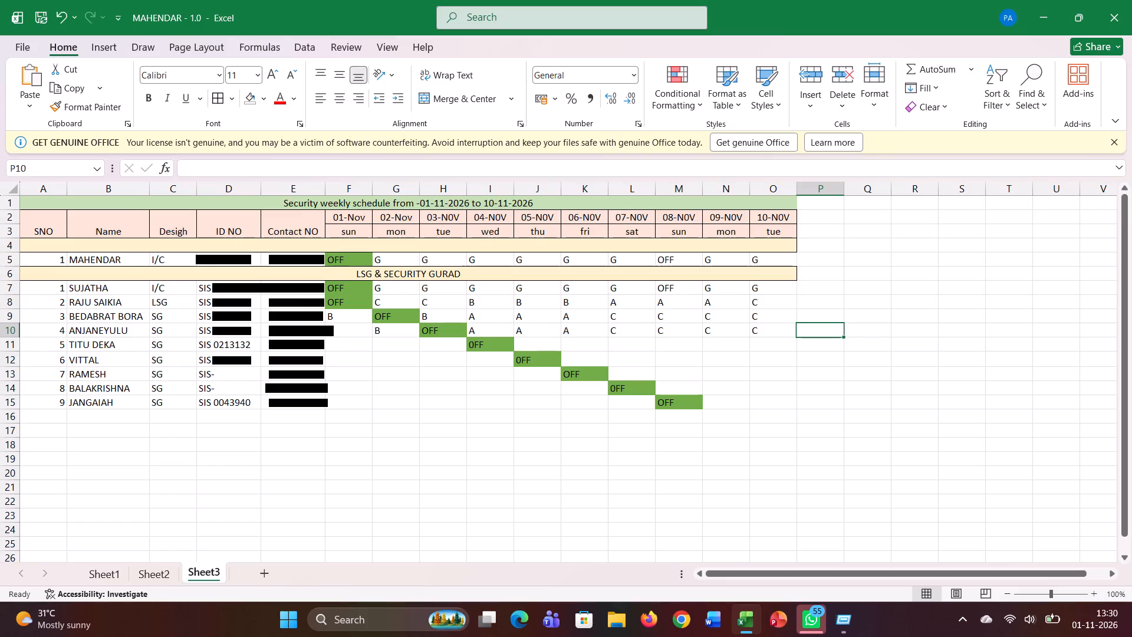
# Remove the green fill from the 01-Nov OFF cells F7 and F8.
pyautogui.click(343, 347)
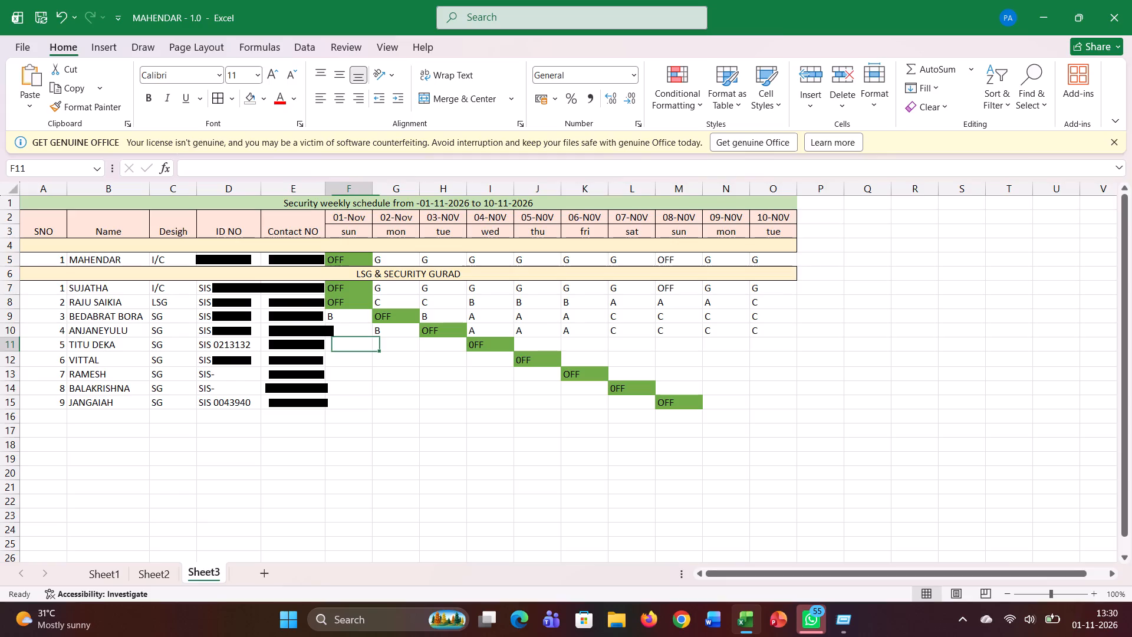
pyautogui.click(341, 284)
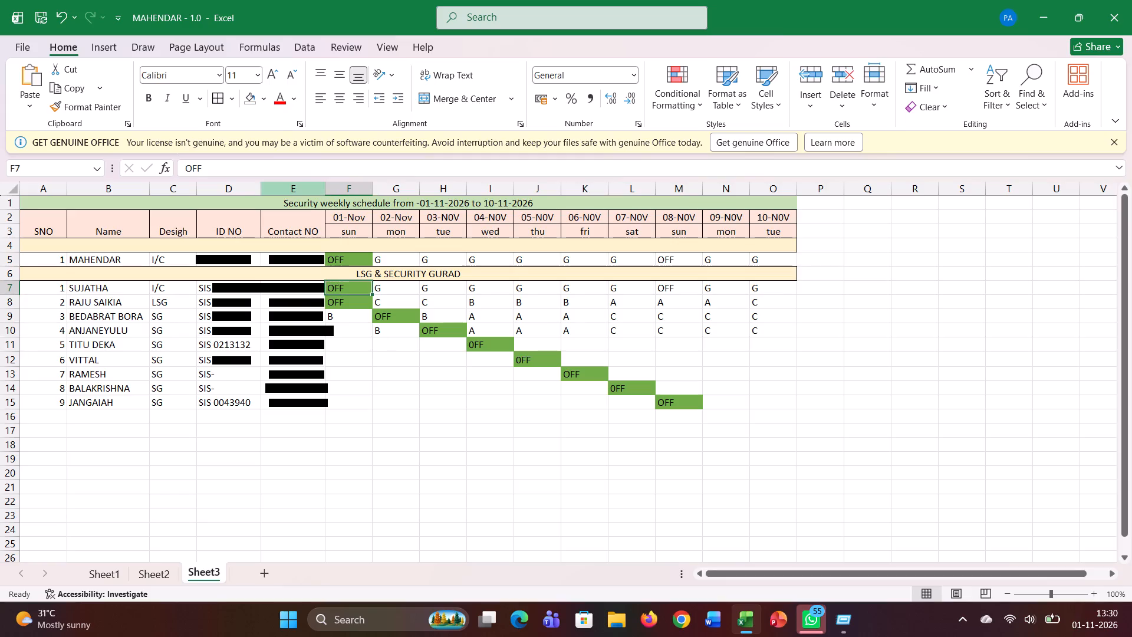
pyautogui.click(261, 99)
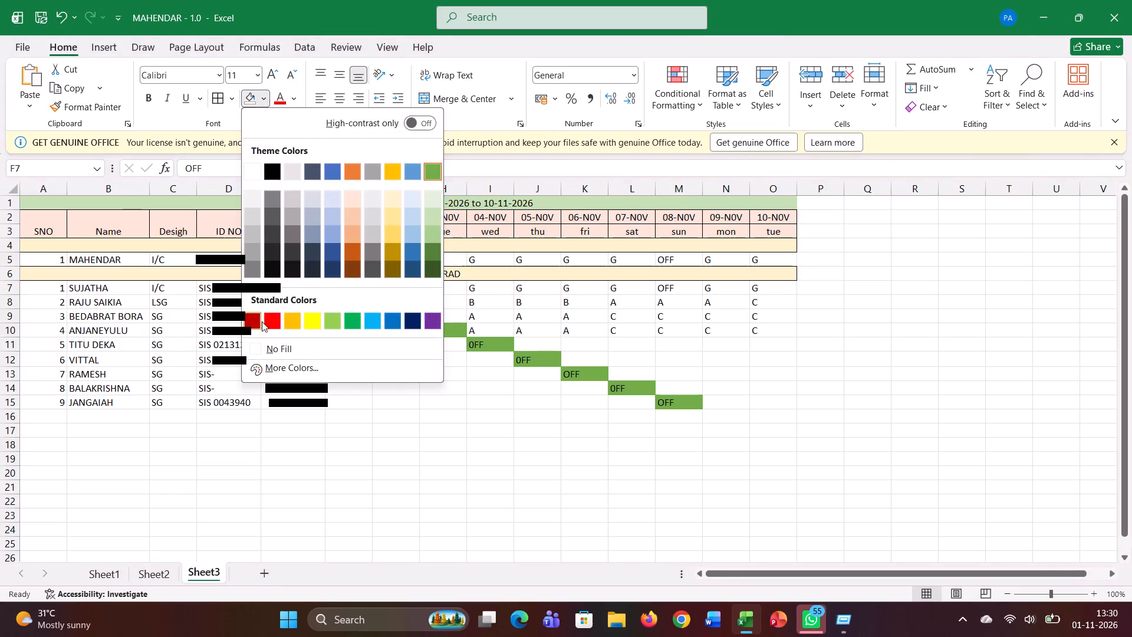
pyautogui.click(278, 349)
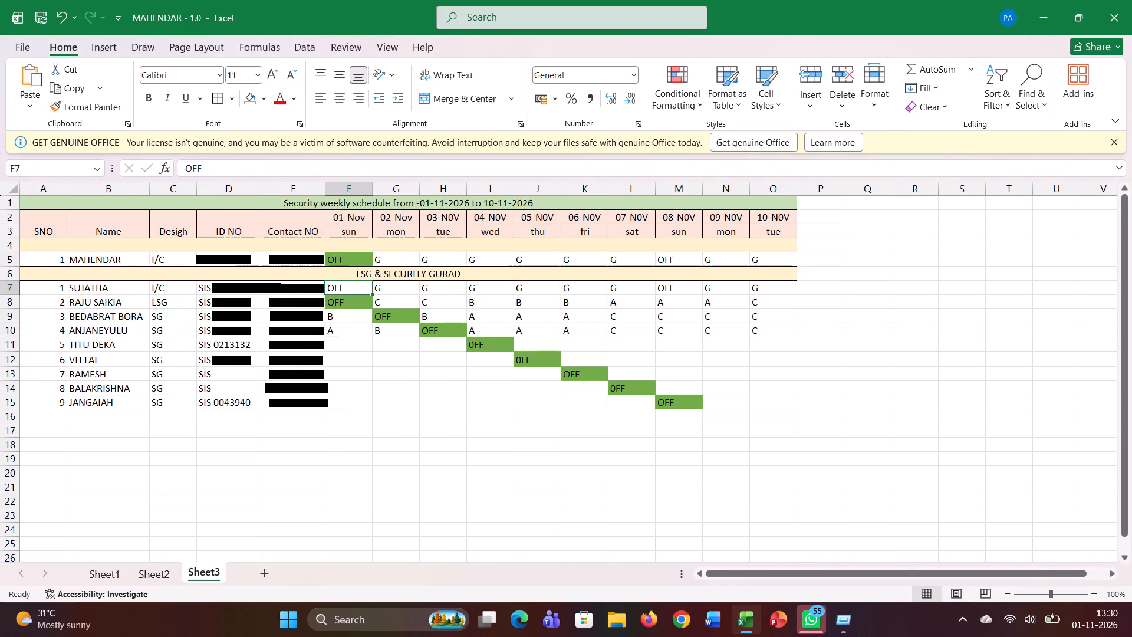
pyautogui.click(346, 309)
pyautogui.click(350, 303)
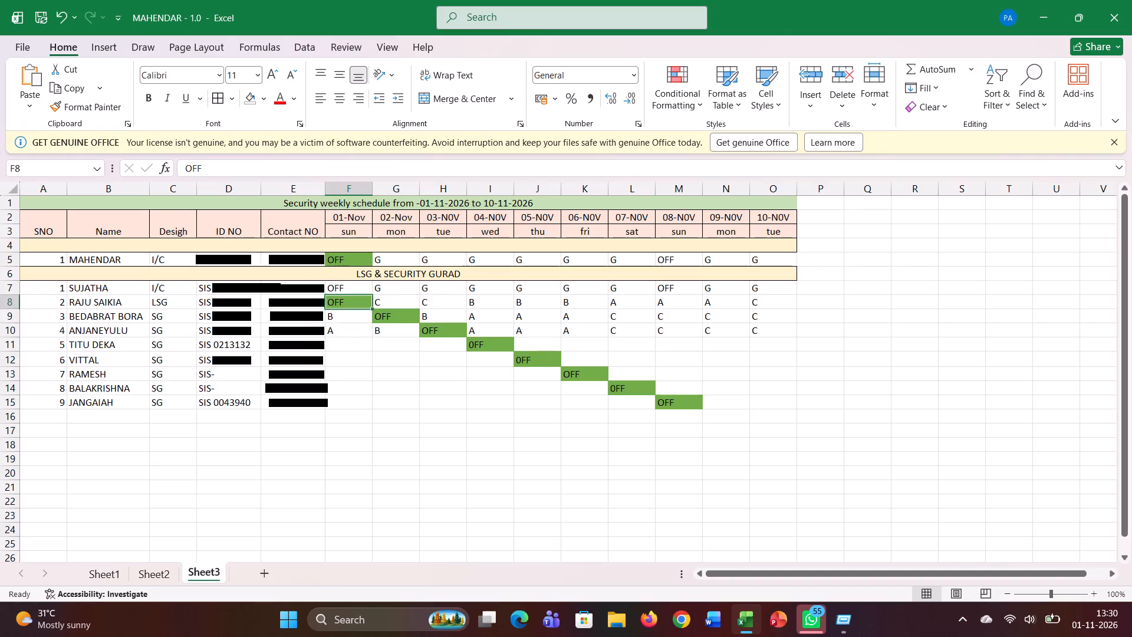
pyautogui.click(264, 103)
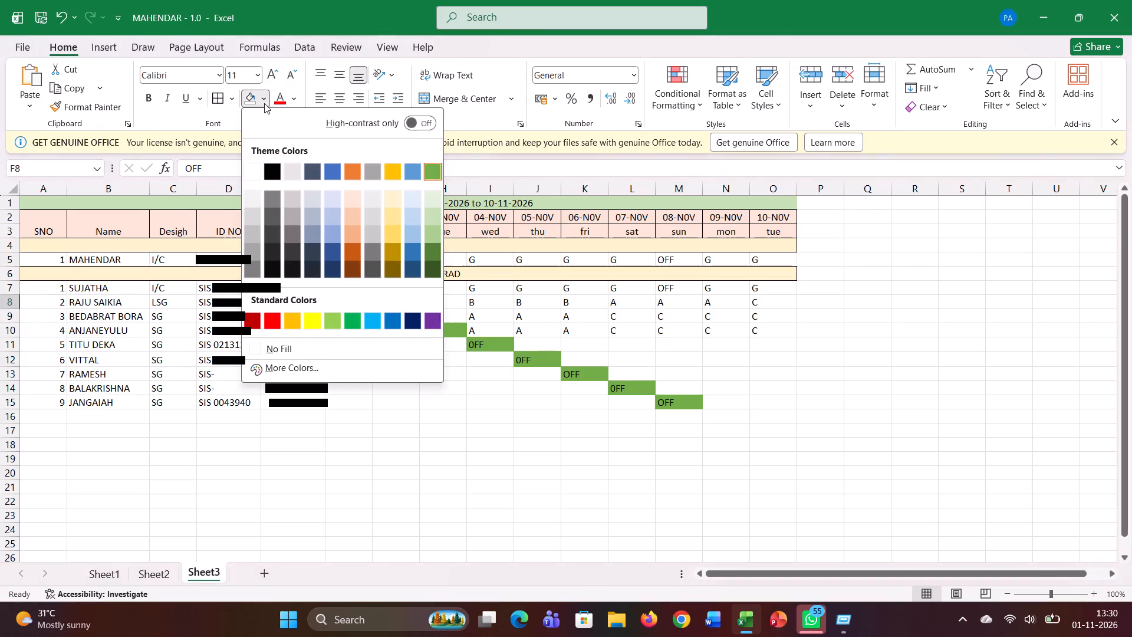
pyautogui.click(285, 340)
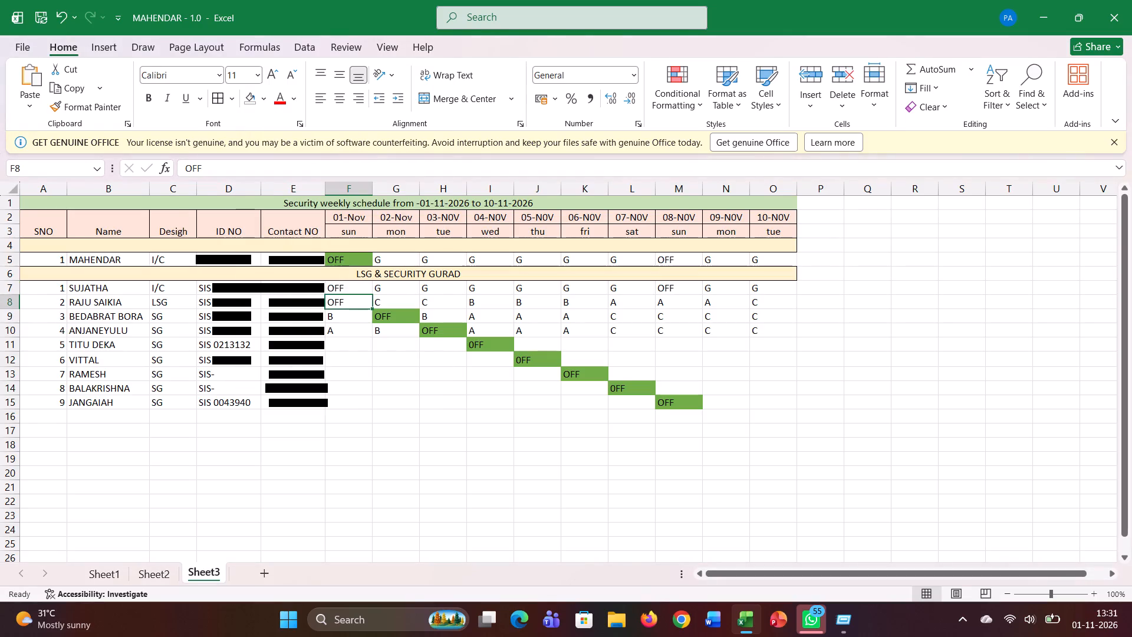
pyautogui.click(371, 406)
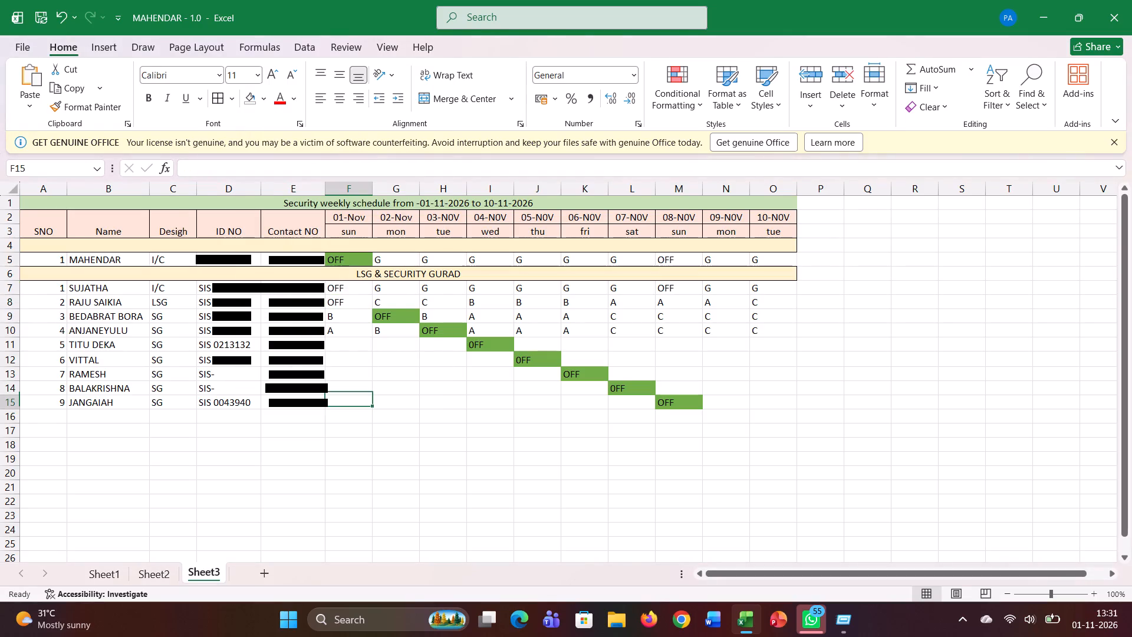
# Remove the green fill from the OFF cells G9, H10 and I11, covering 02-Nov to 04-Nov.
pyautogui.click(390, 318)
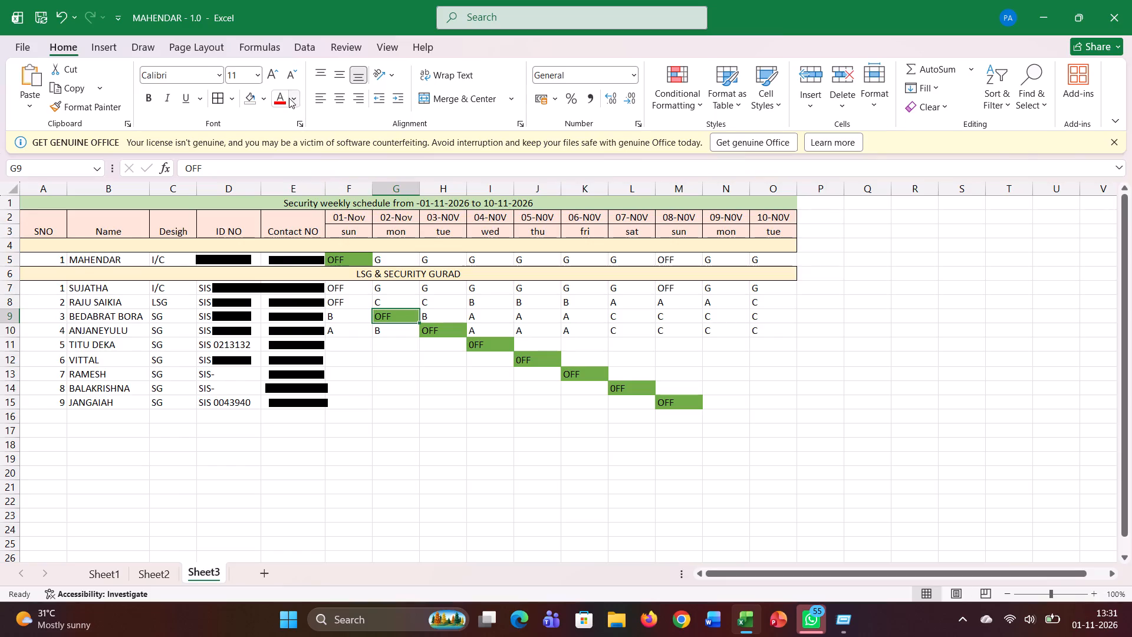
pyautogui.click(264, 100)
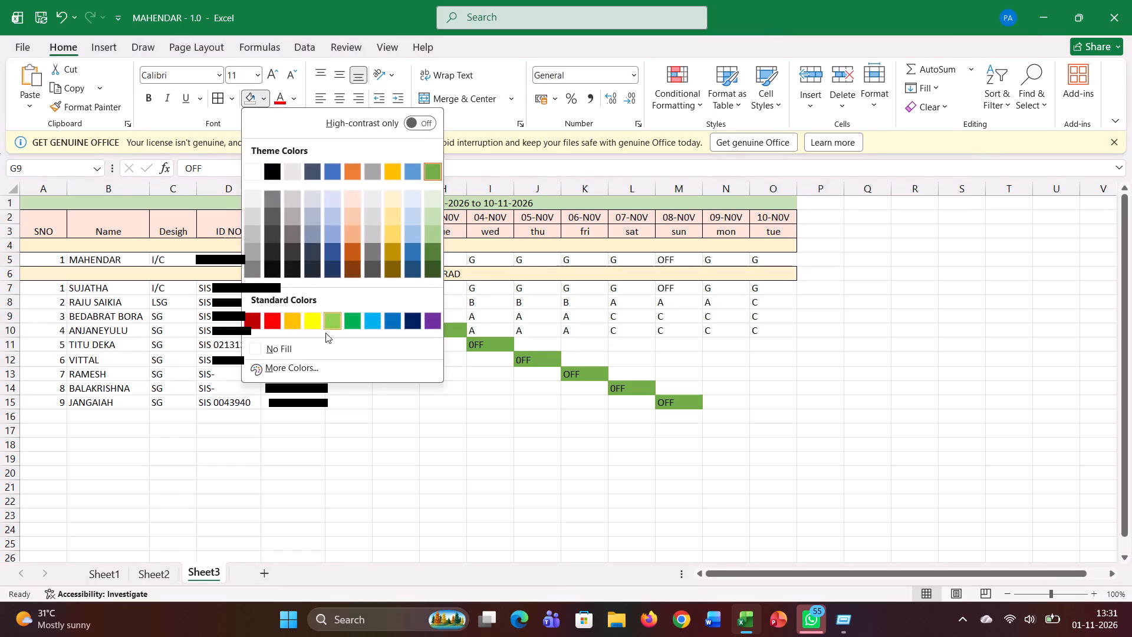
pyautogui.click(323, 344)
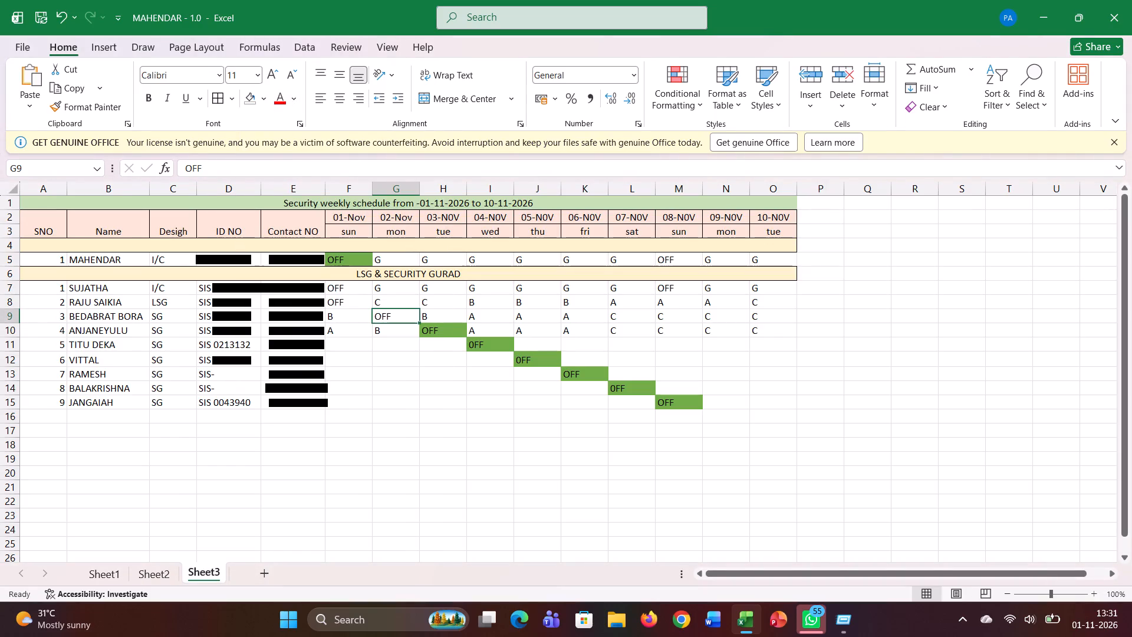
pyautogui.click(435, 331)
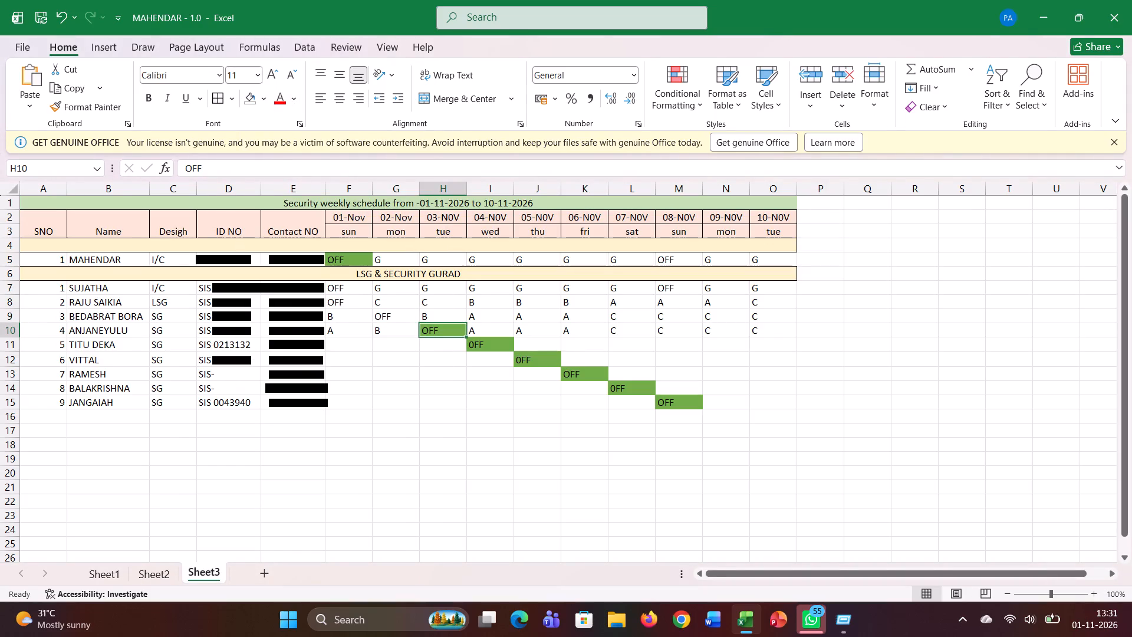
pyautogui.click(257, 100)
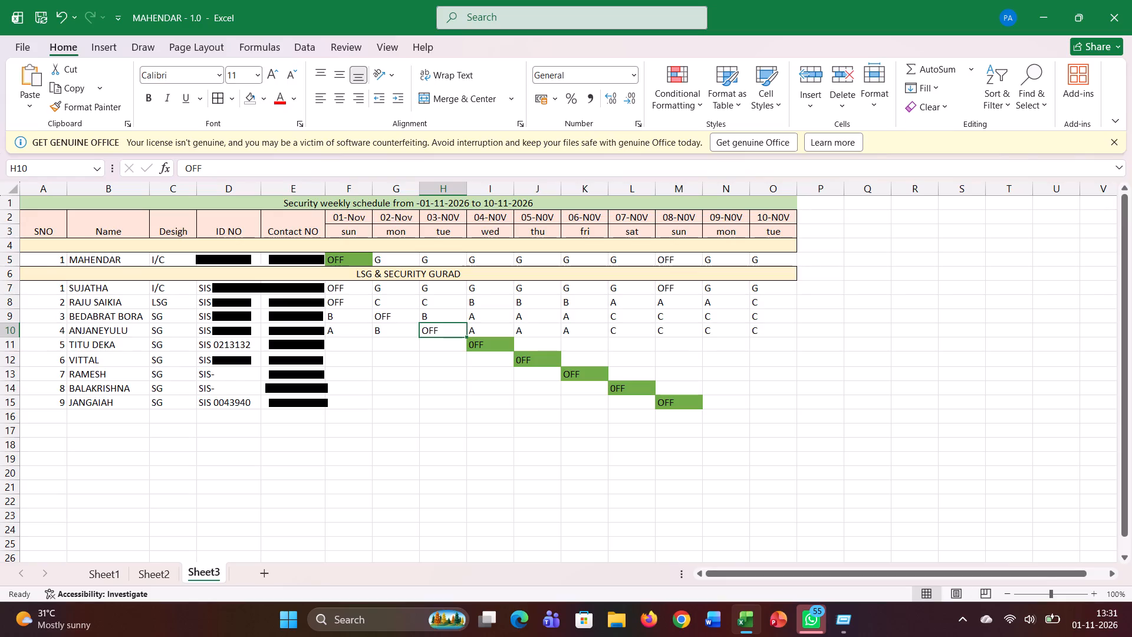
pyautogui.click(475, 344)
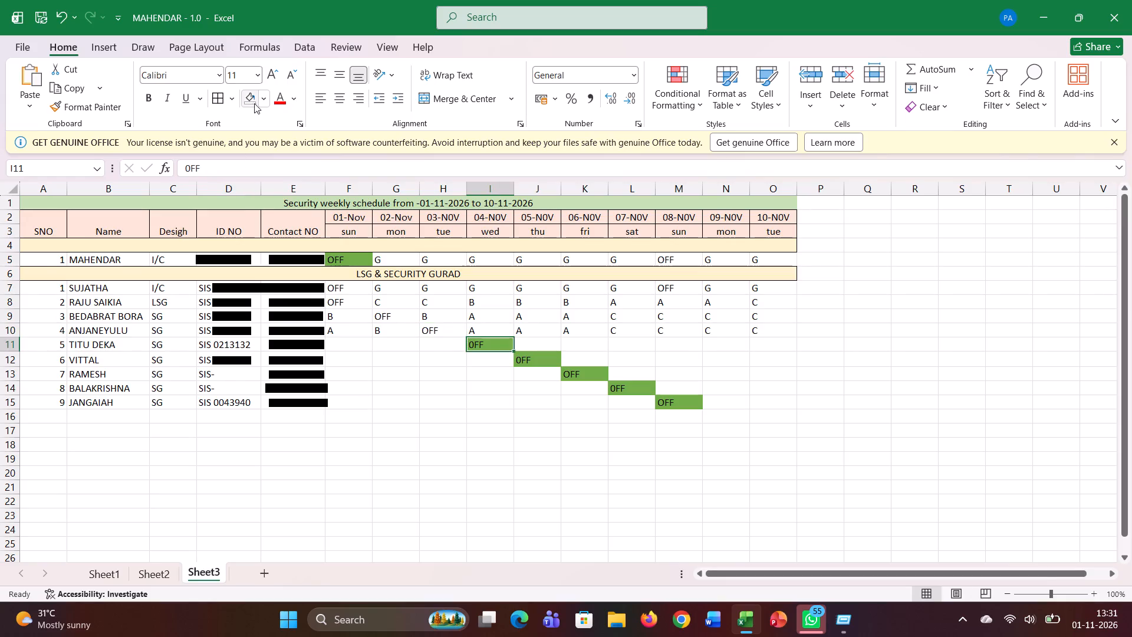
pyautogui.click(261, 102)
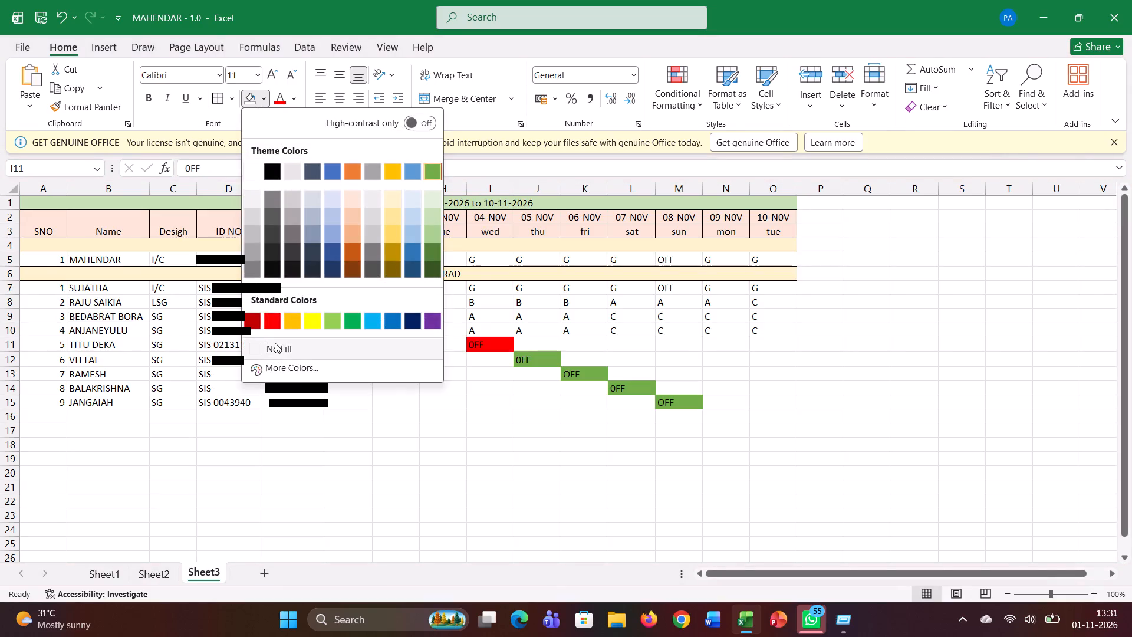
pyautogui.click(275, 344)
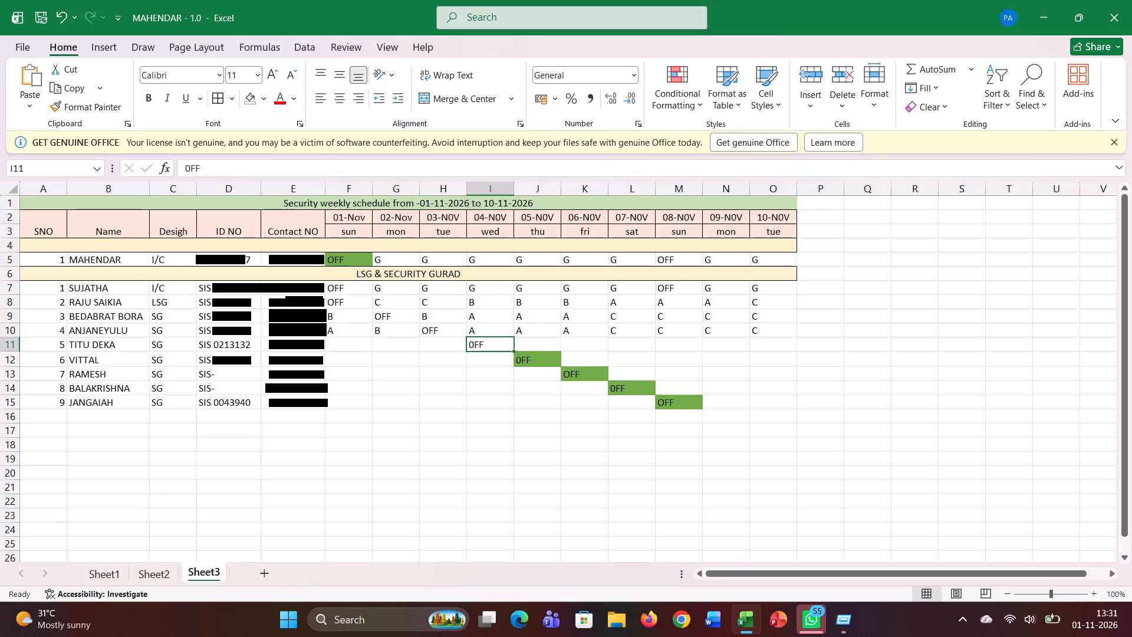
# Remove the green fill from the remaining diagonal OFF cells J12, K13, L14 and M15, covering 05-Nov to 08-Nov.
pyautogui.click(528, 362)
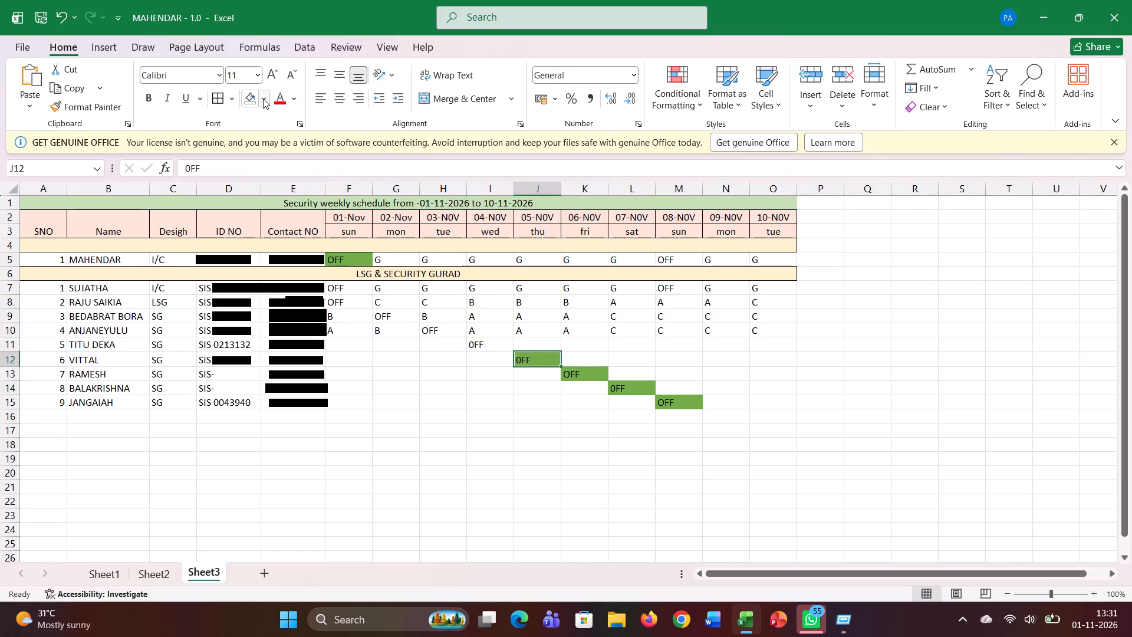
pyautogui.click(263, 99)
pyautogui.click(294, 347)
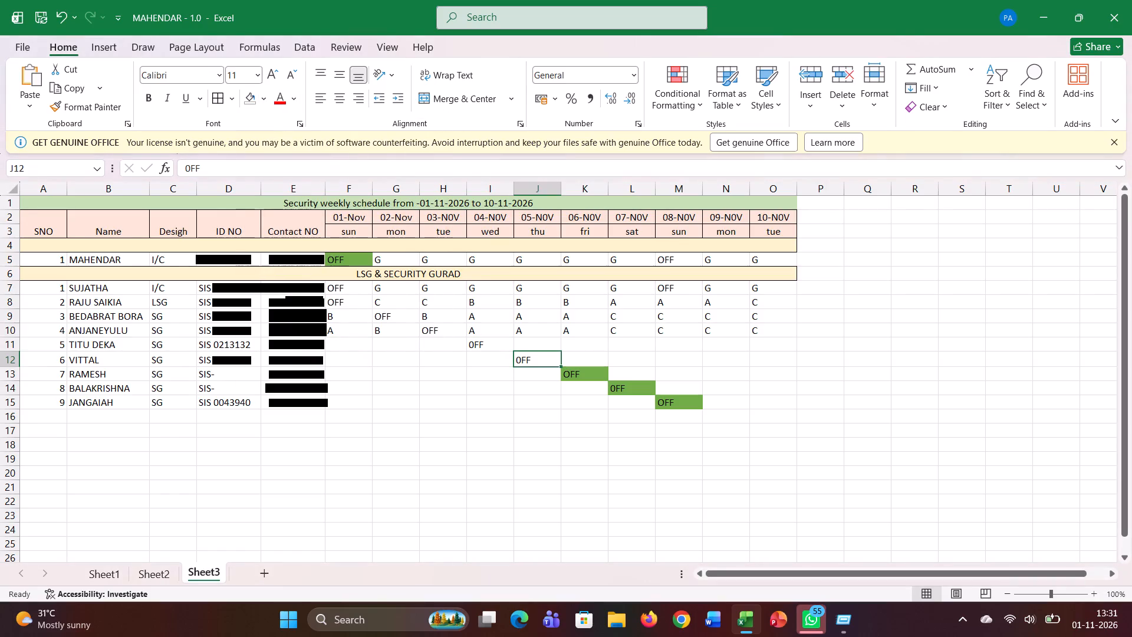
pyautogui.click(583, 381)
pyautogui.click(576, 373)
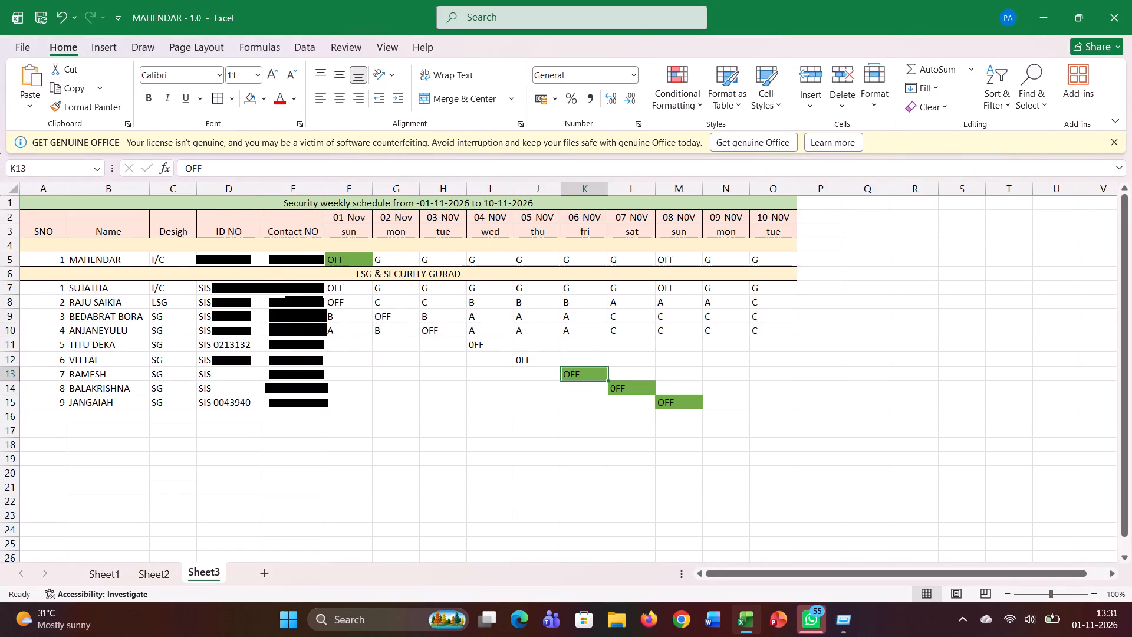
pyautogui.click(256, 103)
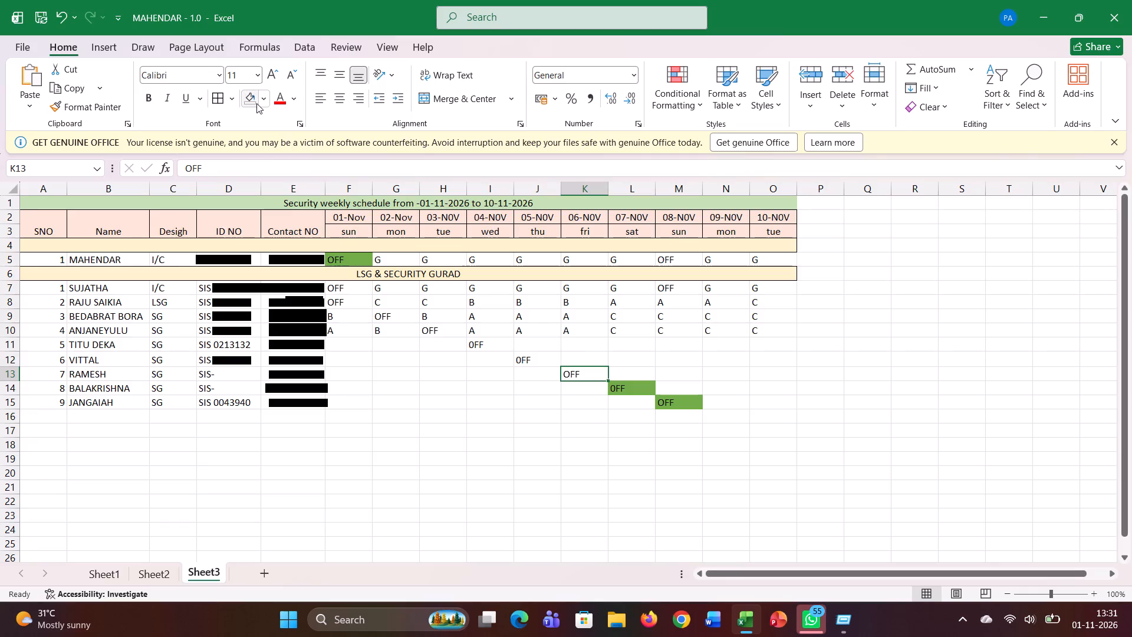
pyautogui.click(624, 387)
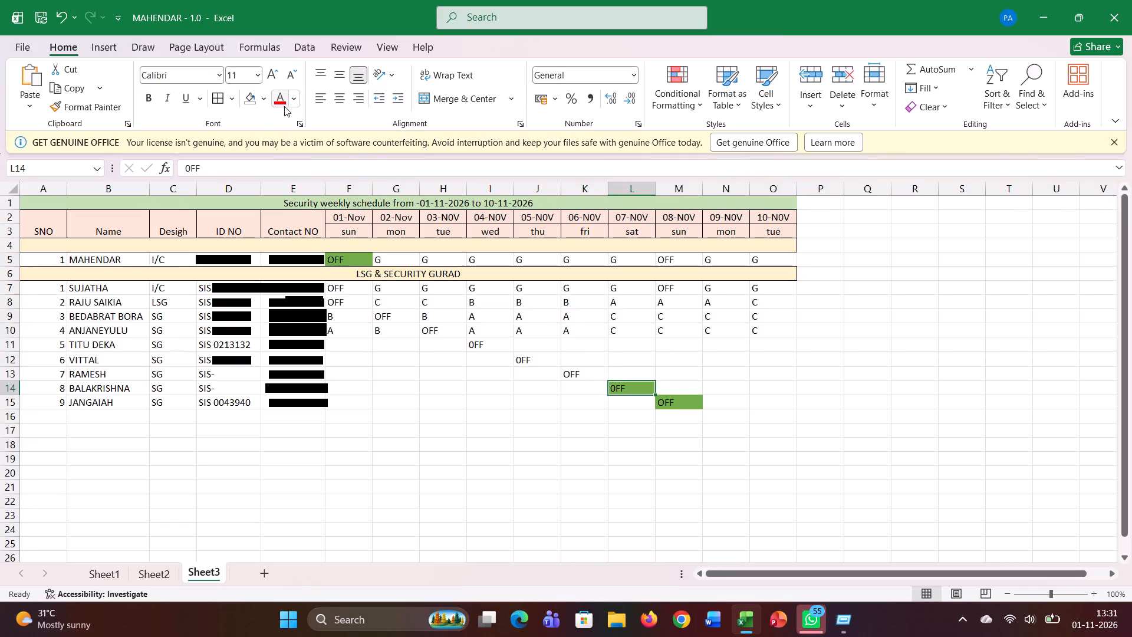
pyautogui.click(259, 105)
pyautogui.click(249, 105)
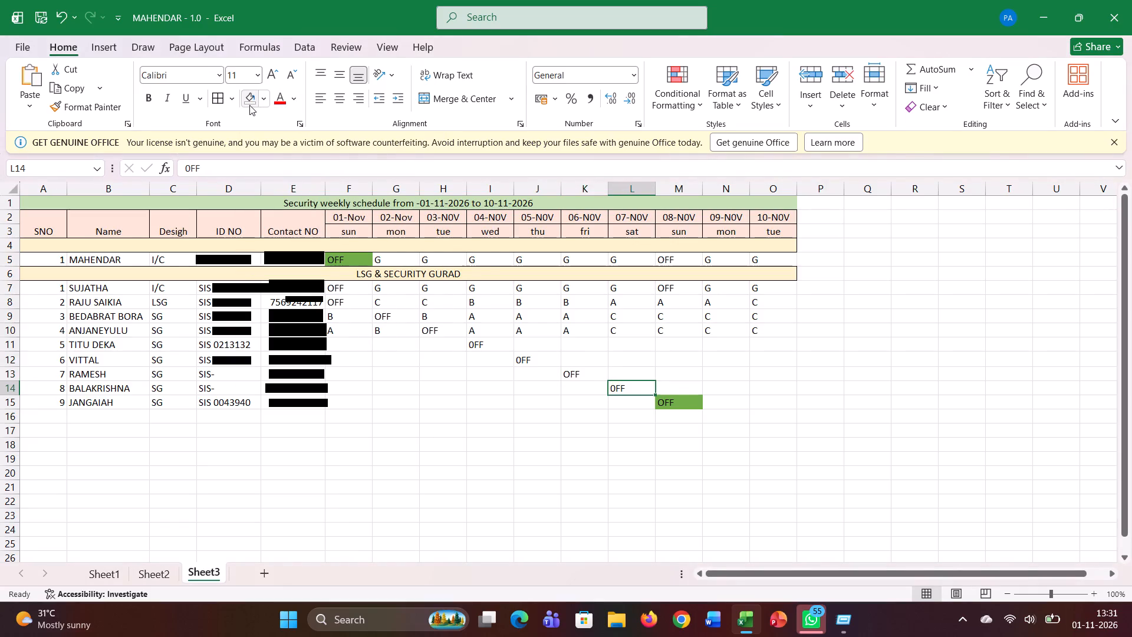
pyautogui.click(692, 406)
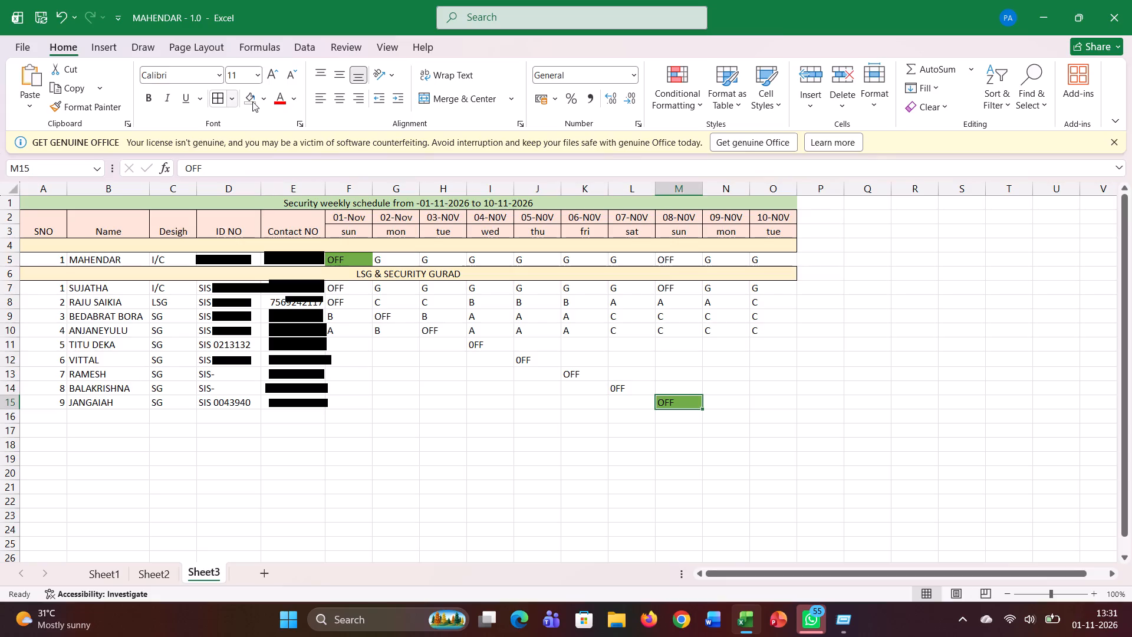
pyautogui.click(256, 103)
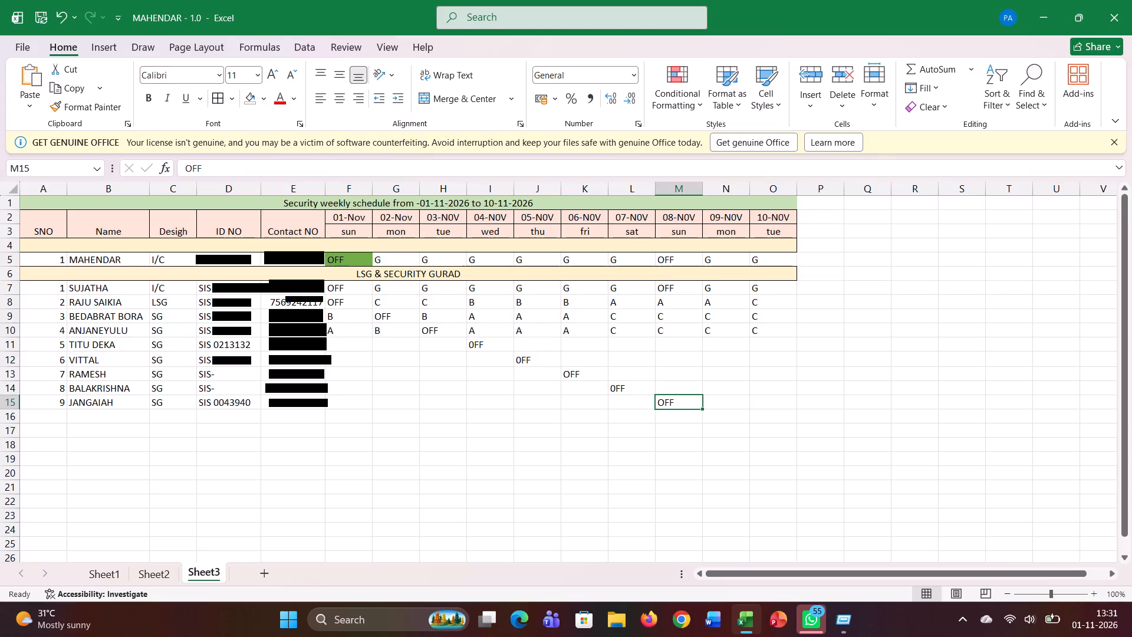
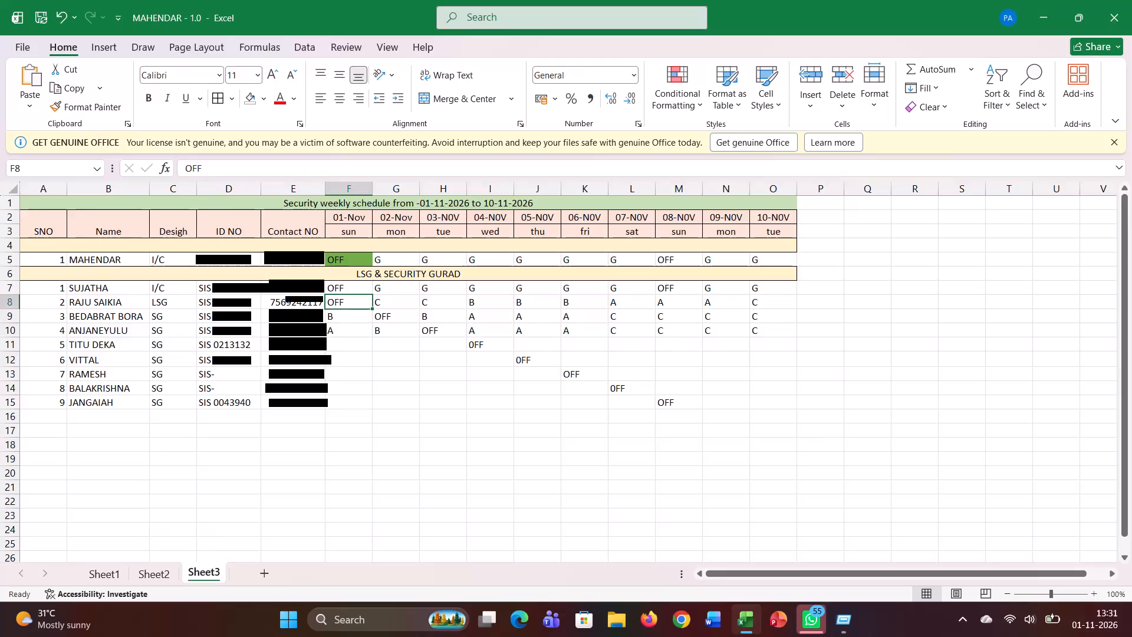
# Set row 8 to C for 01-Nov in F8 and OFF for 02-Nov in G8.
pyautogui.press('c')
pyautogui.press('Right')
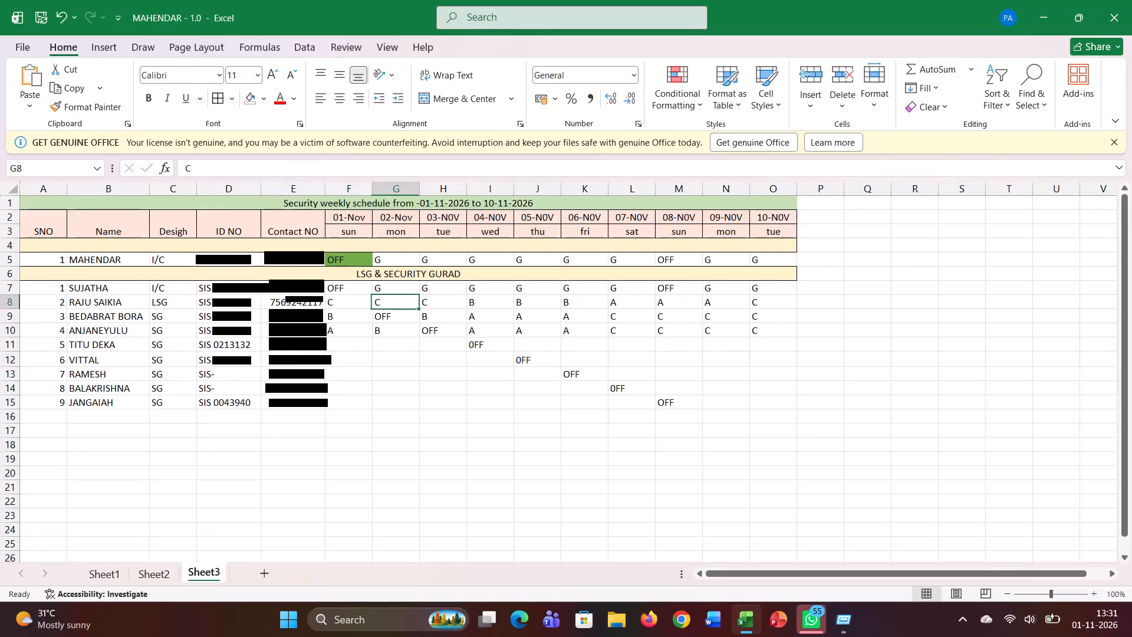
pyautogui.write('OFF')
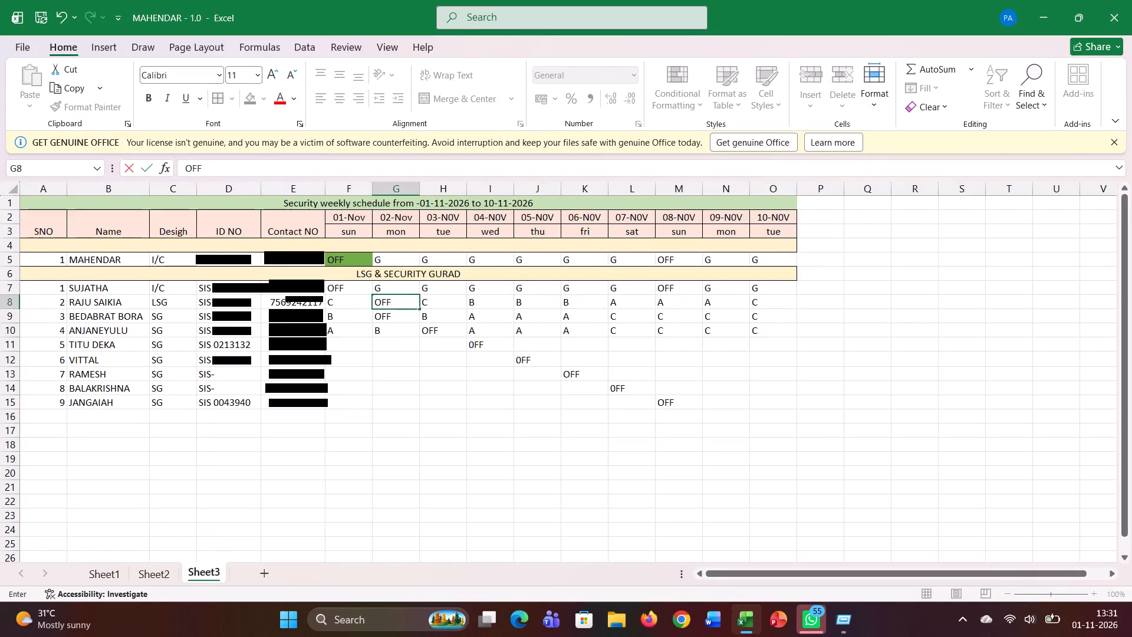
# Set row 9 to C for 01-Nov in F9 and B for 02-Nov in G9.
pyautogui.click(338, 317)
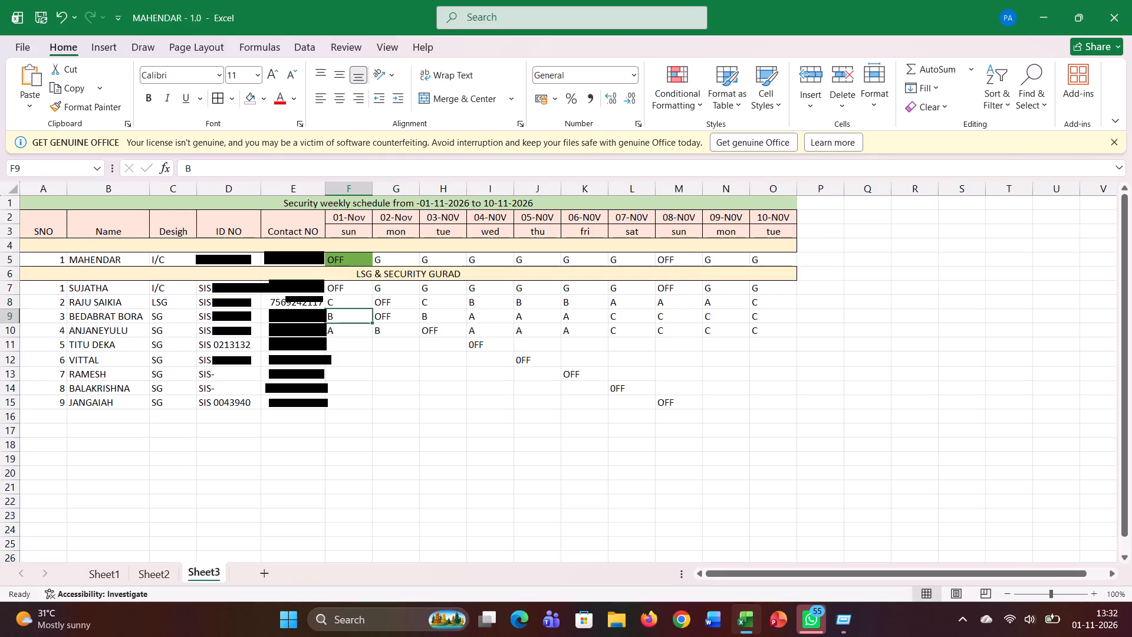
pyautogui.press('c')
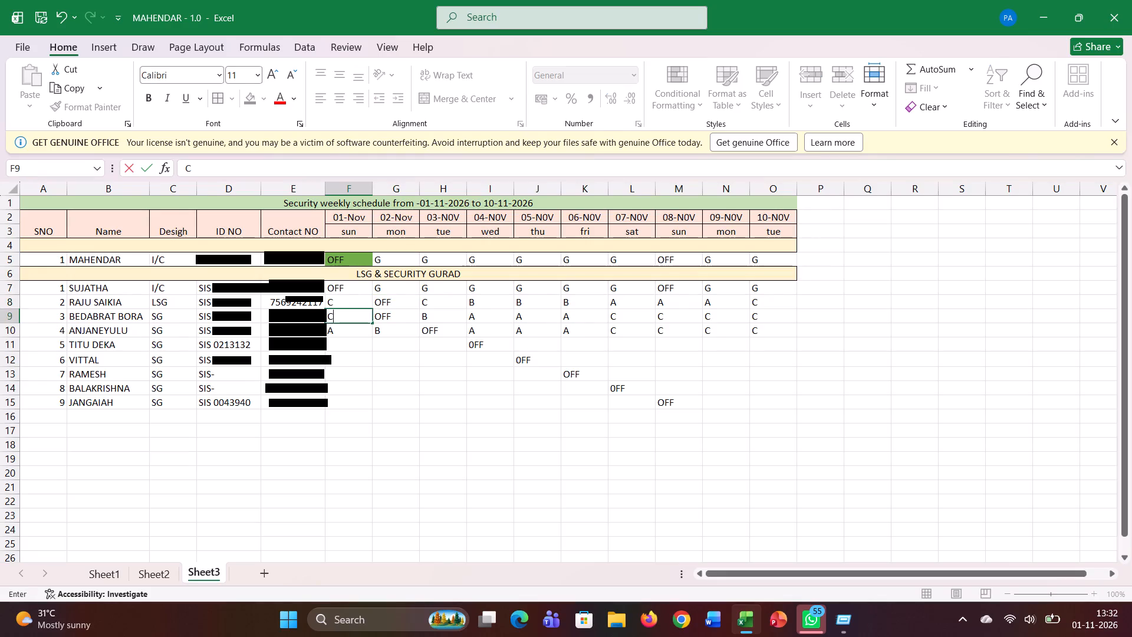
pyautogui.click(395, 315)
pyautogui.press('b')
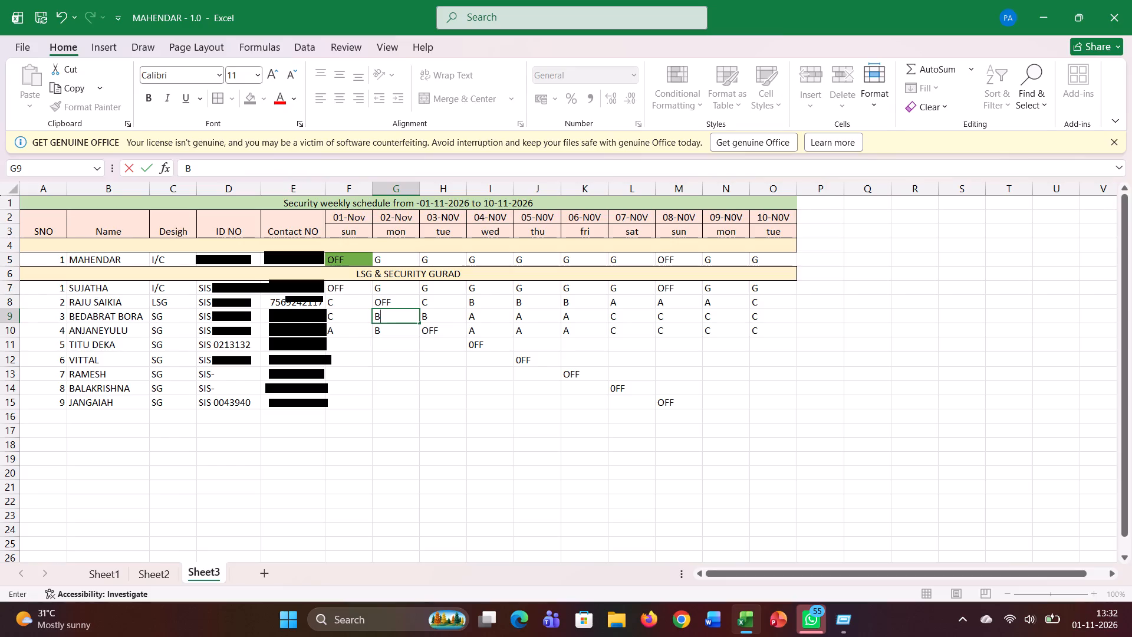
# Set row 10 to B for 01-Nov in F10 and A for 02-Nov in G10.
pyautogui.click(396, 333)
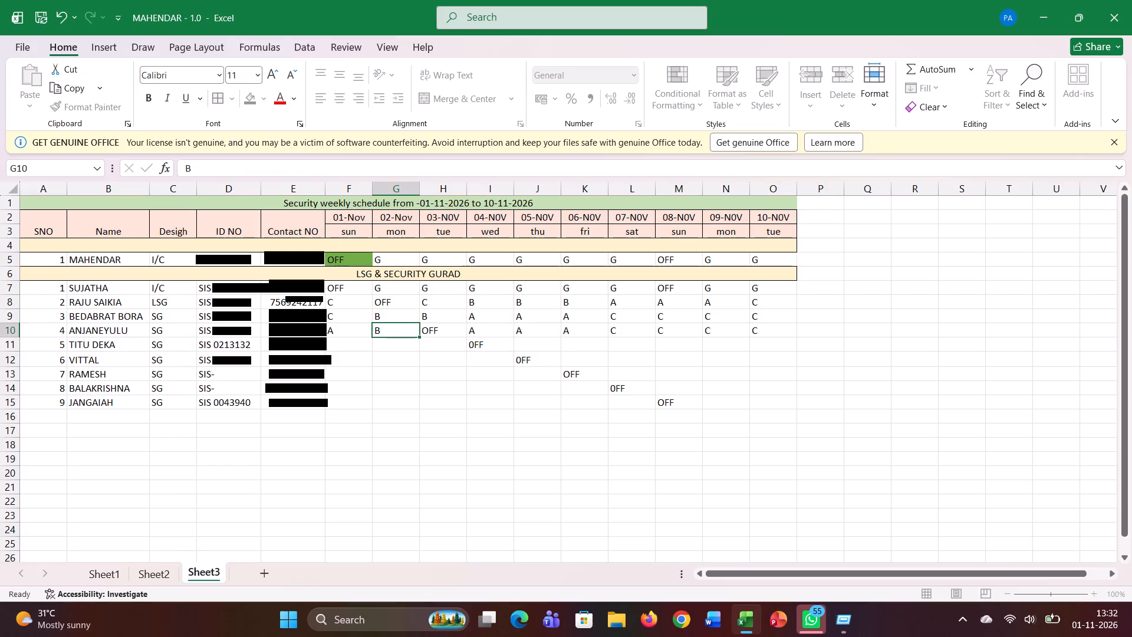
pyautogui.click(354, 333)
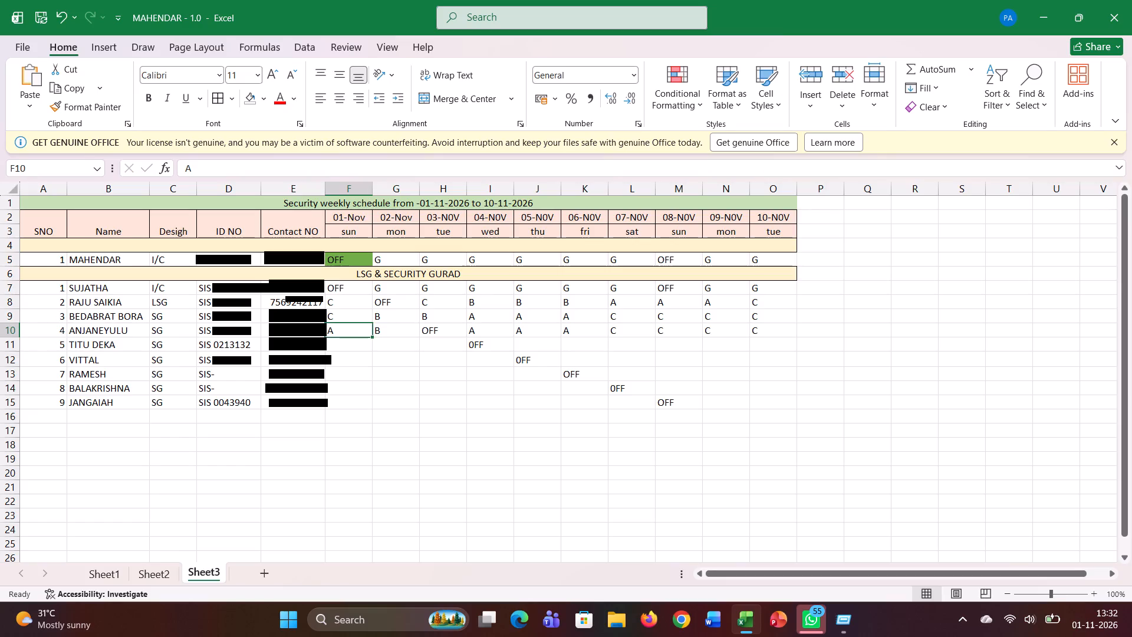
pyautogui.press('b')
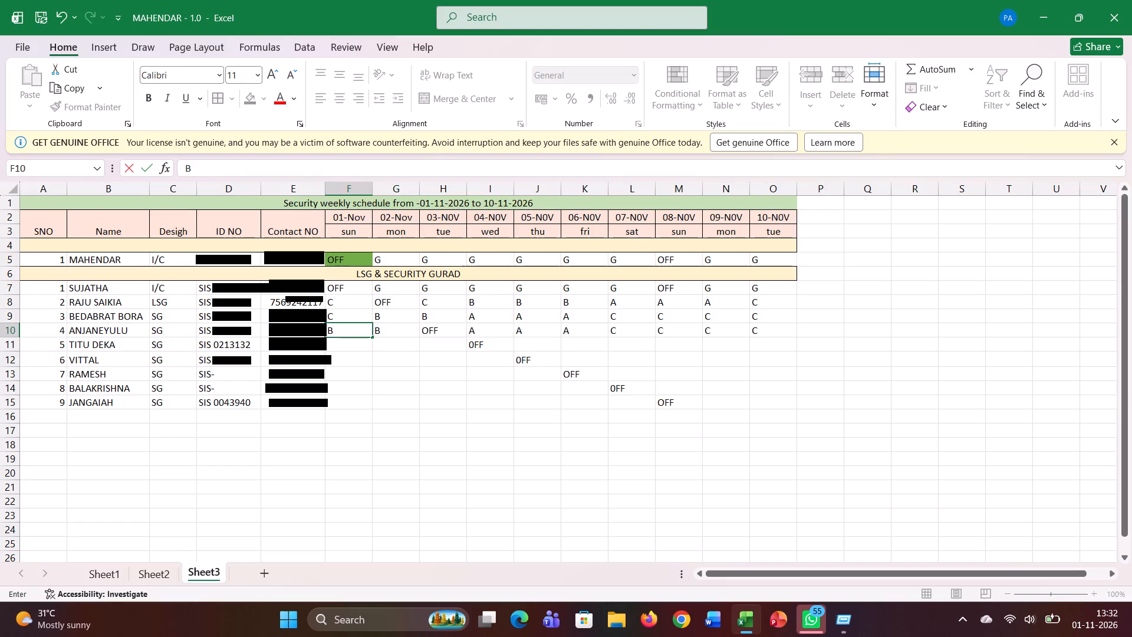
pyautogui.click(387, 333)
pyautogui.press('a')
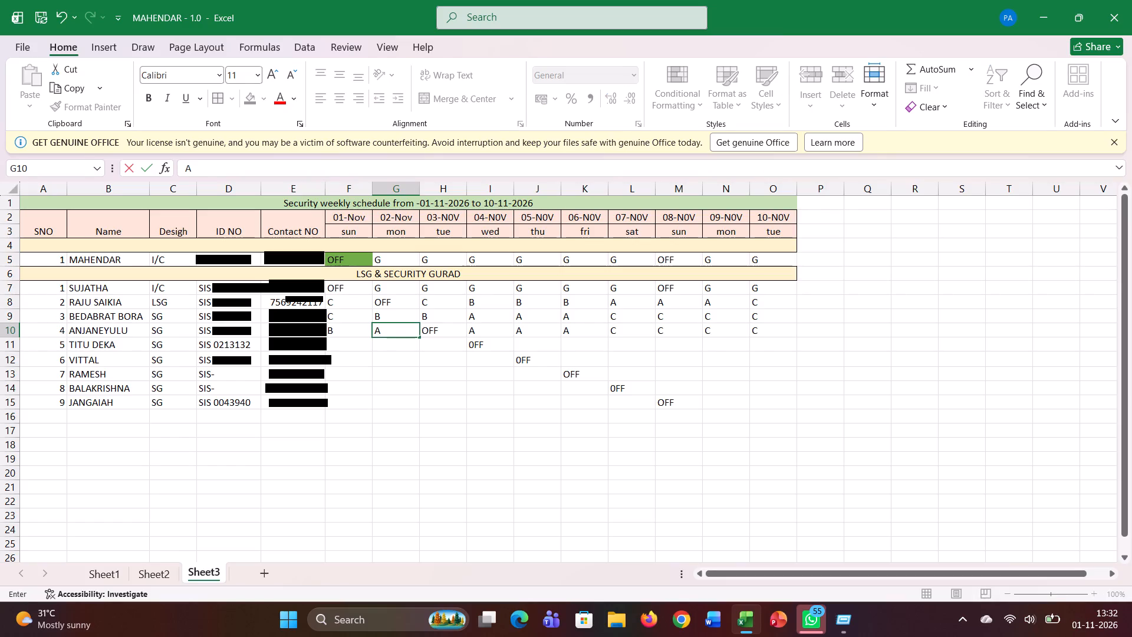
pyautogui.click(443, 328)
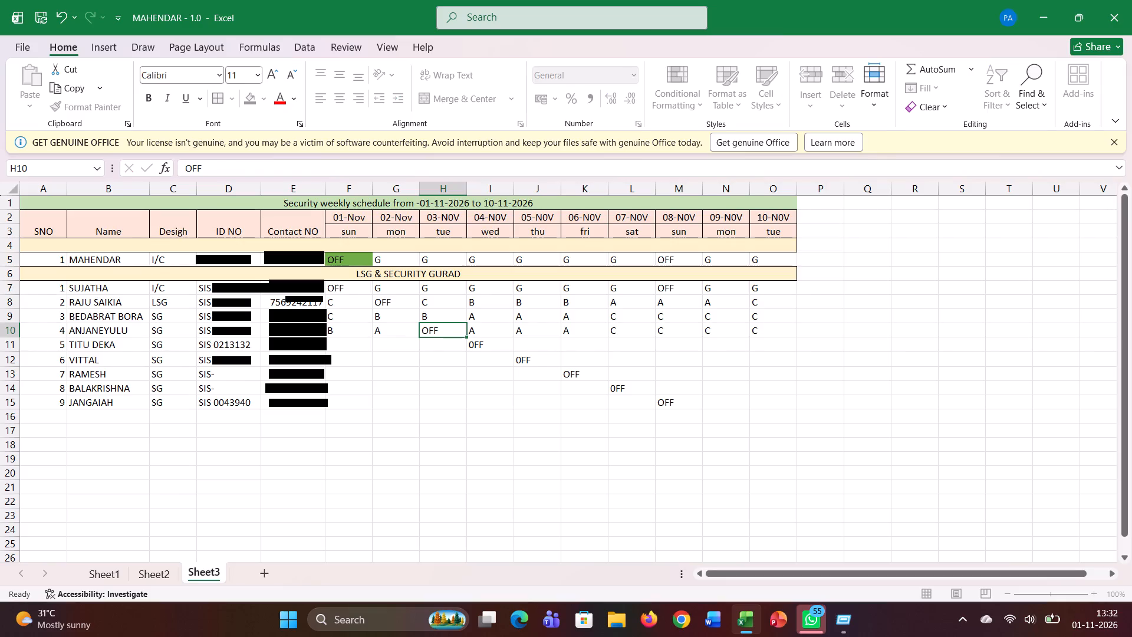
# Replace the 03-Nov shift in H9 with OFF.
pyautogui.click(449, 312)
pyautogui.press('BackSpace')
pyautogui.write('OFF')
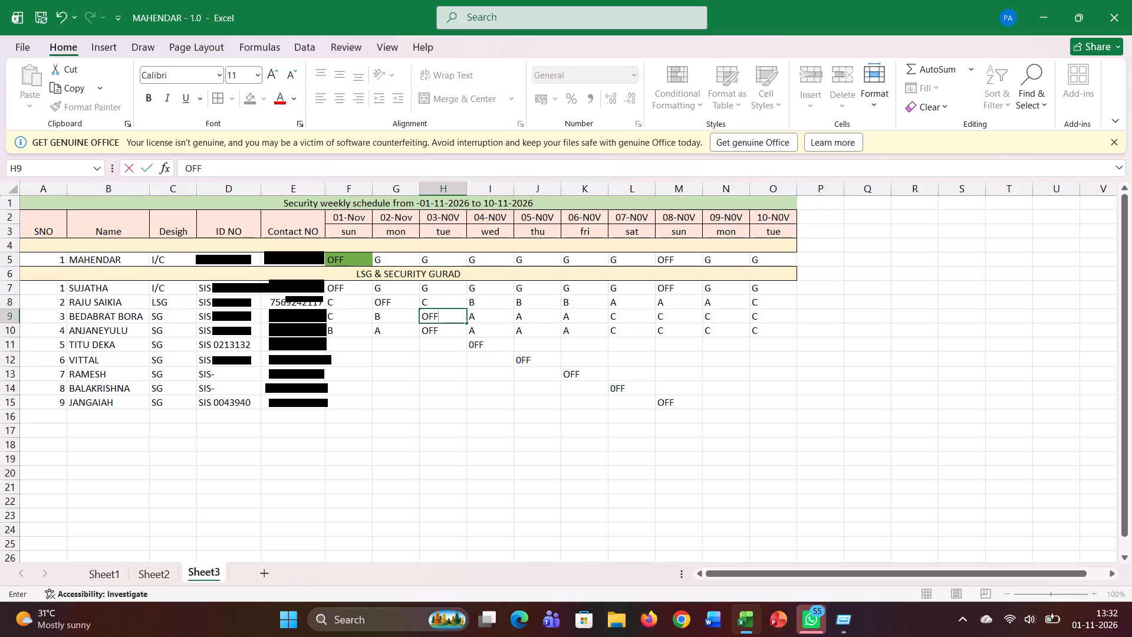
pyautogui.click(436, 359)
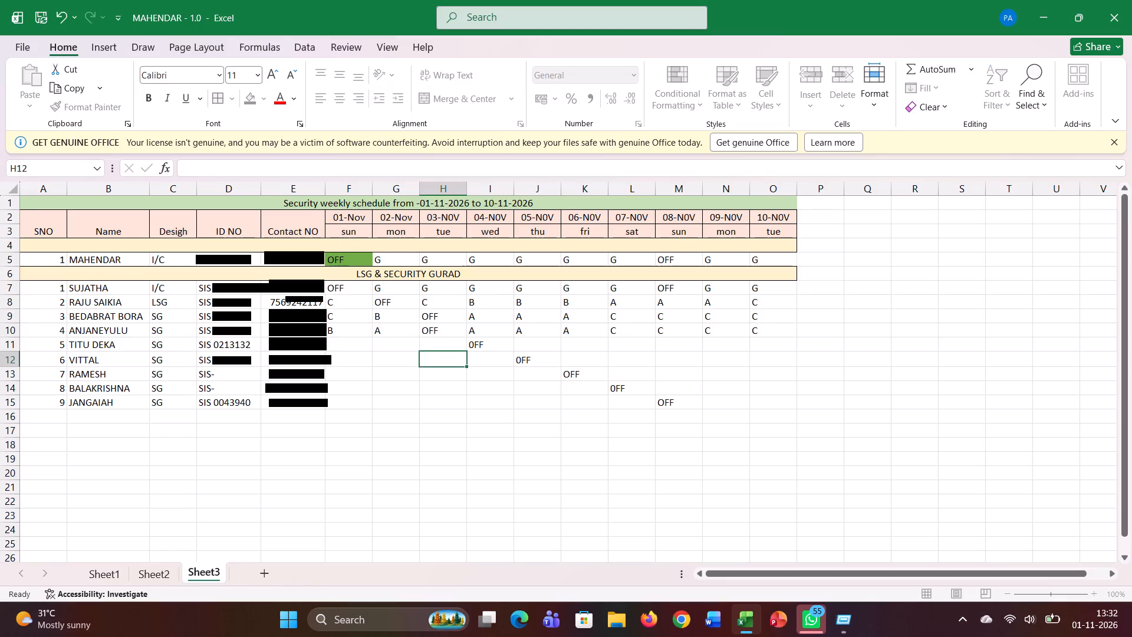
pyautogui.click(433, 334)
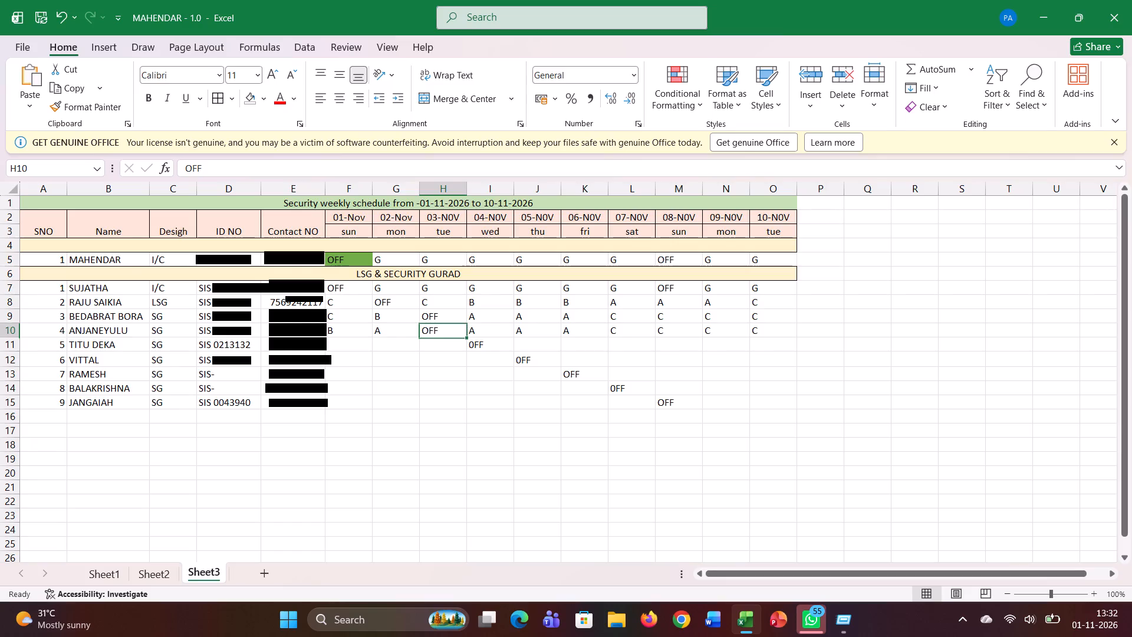
# Clear the serial number in A15 of the last staff row.
pyautogui.moveTo(67, 403); pyautogui.dragTo(56, 403)
pyautogui.moveTo(56, 403); pyautogui.dragTo(223, 411)
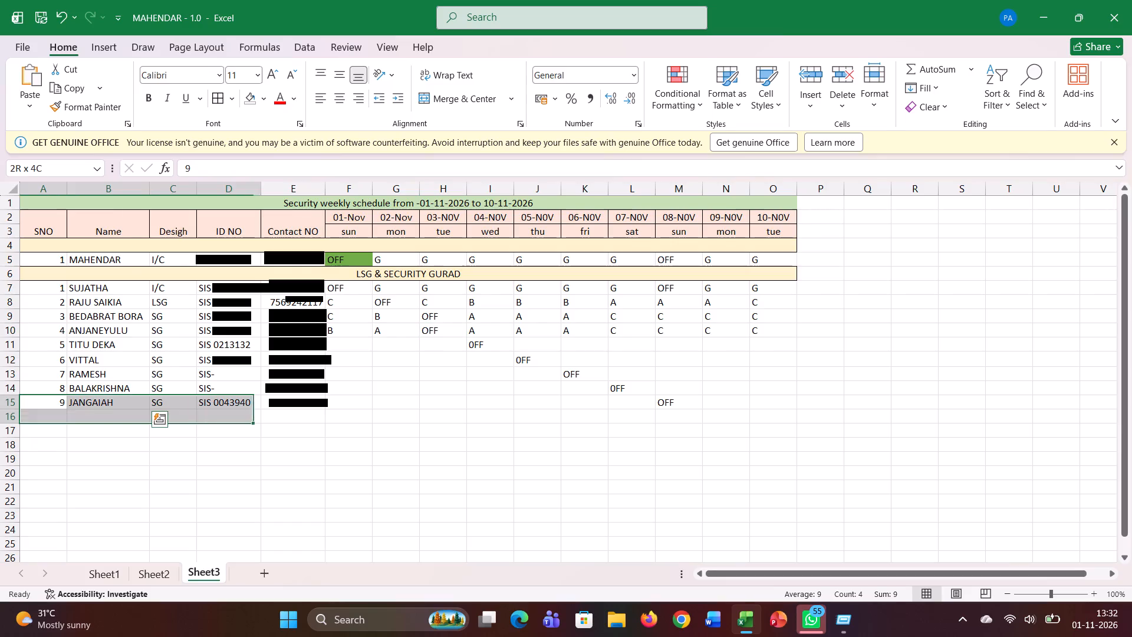
pyautogui.moveTo(223, 411); pyautogui.dragTo(291, 400)
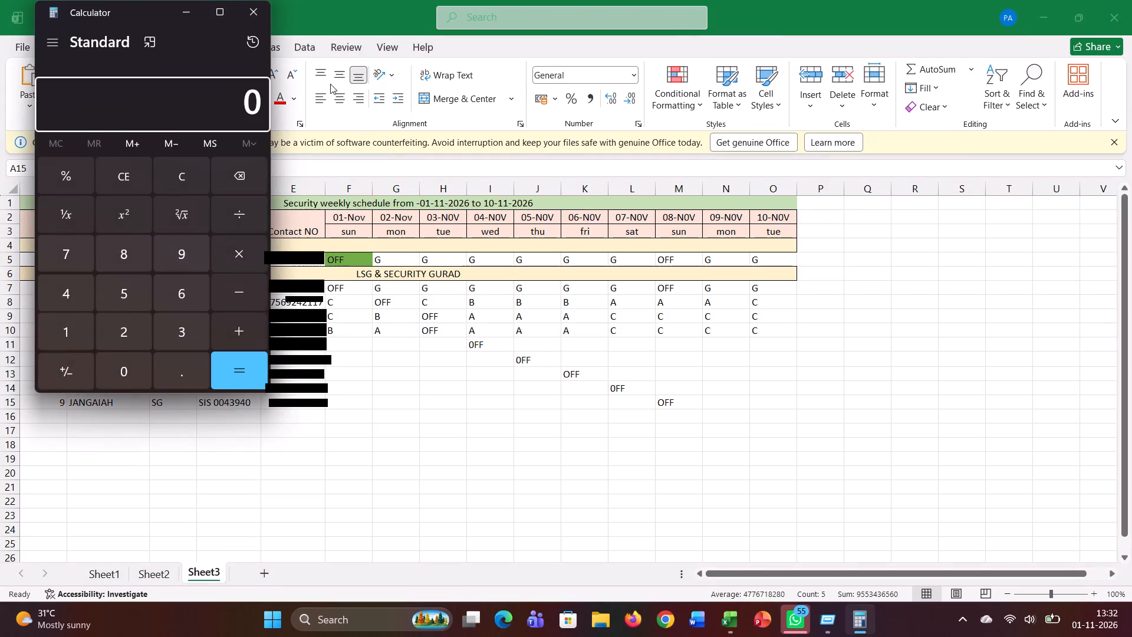
pyautogui.click(251, 8)
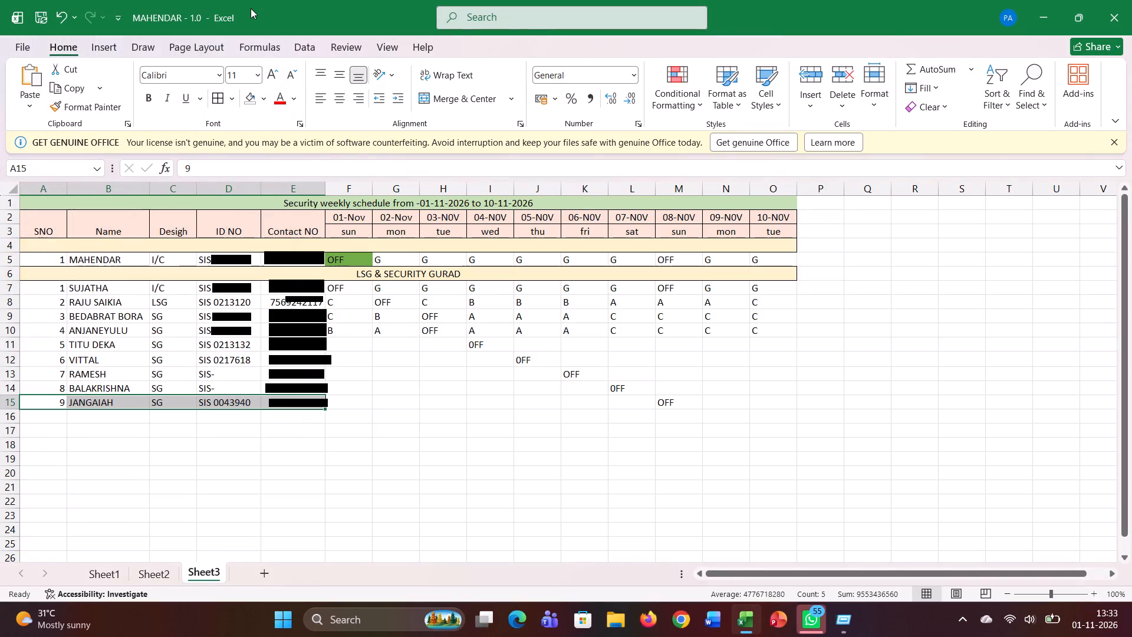
pyautogui.press('BackSpace')
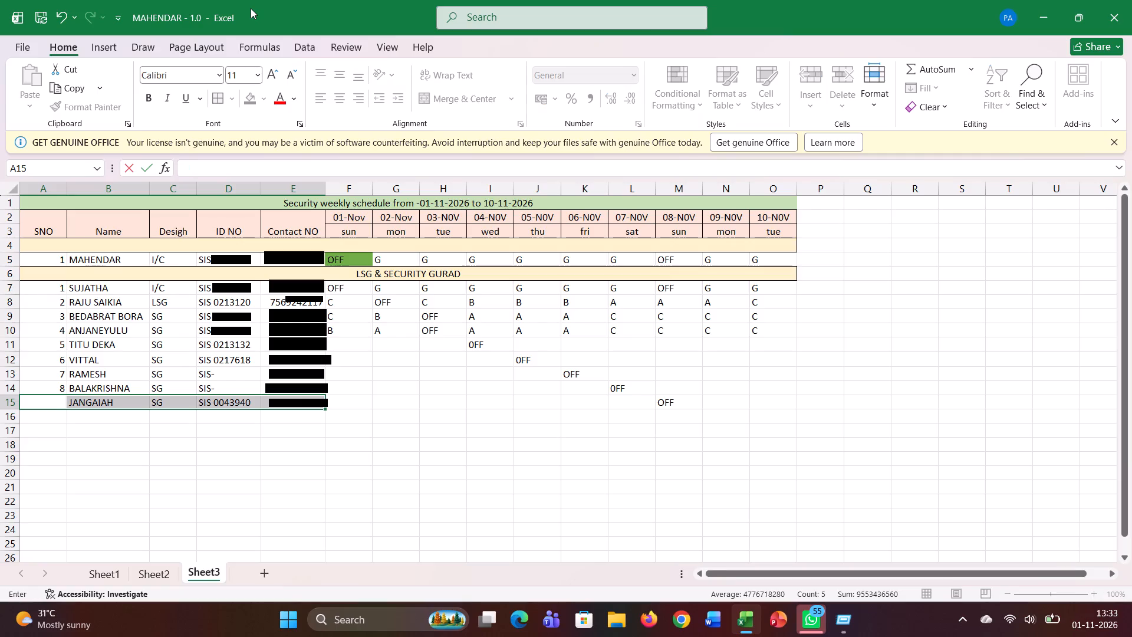
pyautogui.press('BackSpace')
pyautogui.press('BackSpace')
pyautogui.press('BackSpace')
pyautogui.press('BackSpace')
pyautogui.press('BackSpace')
pyautogui.click(285, 17)
pyautogui.click(321, 632)
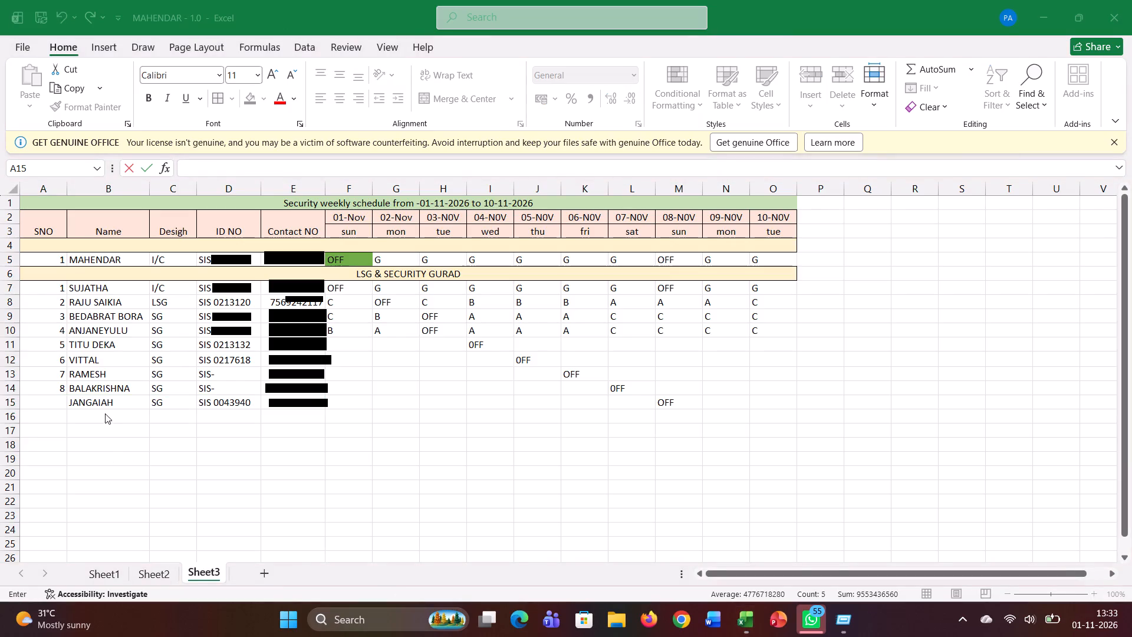
pyautogui.click(130, 399)
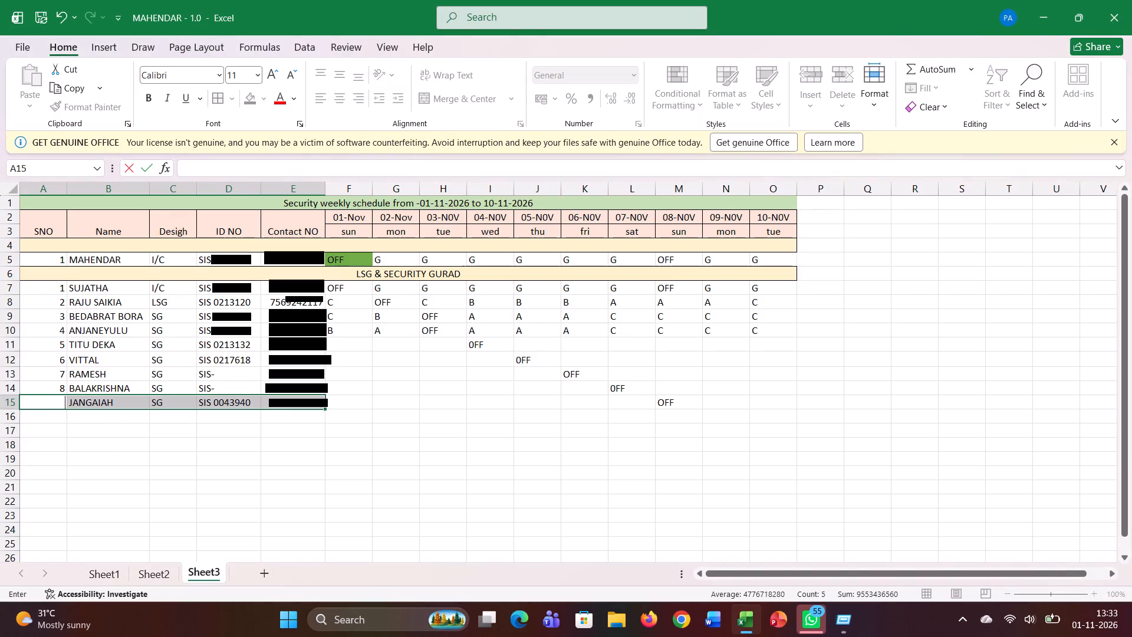
pyautogui.press('BackSpace')
pyautogui.press('BackSpace')
pyautogui.press('Delete')
pyautogui.press('Delete')
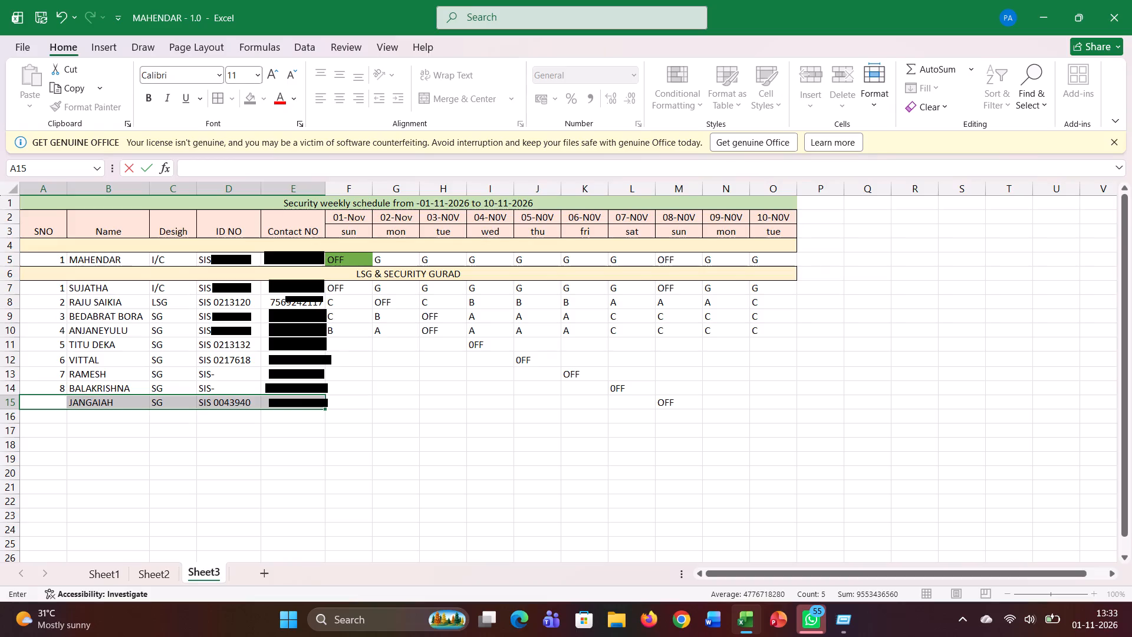
pyautogui.click(179, 449)
# Clear the remaining staff details in row 15: contact number, ID number, designation and name in E15 to B15.
pyautogui.moveTo(295, 412); pyautogui.dragTo(302, 399)
pyautogui.tripleClick(302, 399)
pyautogui.press('BackSpace')
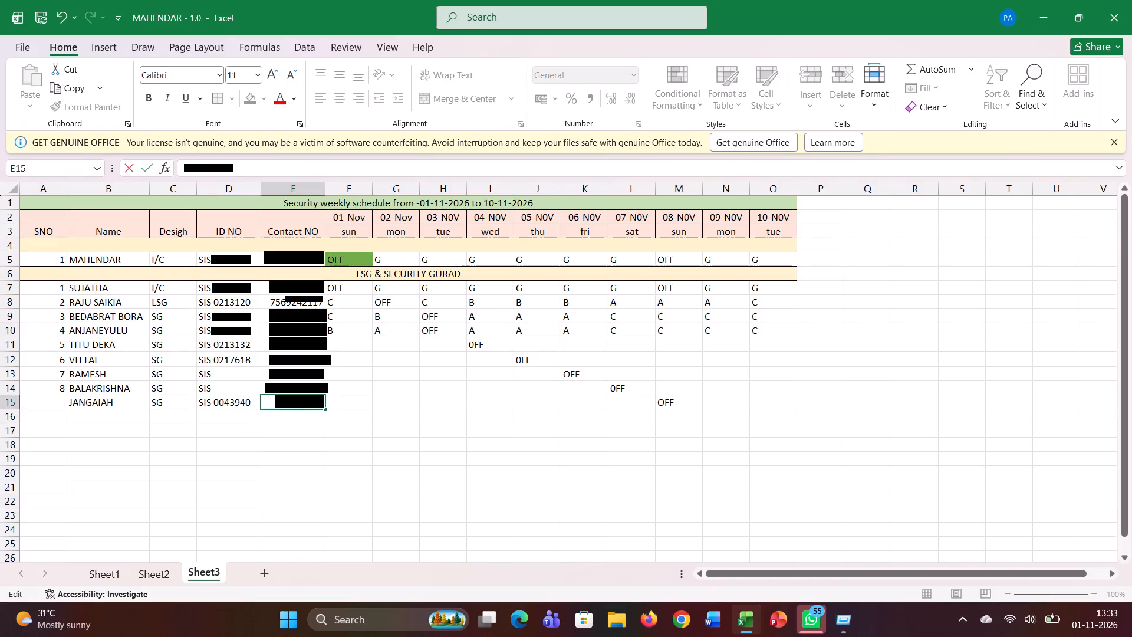
pyautogui.press('BackSpace')
pyautogui.press('BackSpace')
pyautogui.press('BackSpace')
pyautogui.press('BackSpace')
pyautogui.press('BackSpace')
pyautogui.press('BackSpace')
pyautogui.press('BackSpace')
pyautogui.press('BackSpace')
pyautogui.press('BackSpace')
pyautogui.press('BackSpace')
pyautogui.press('BackSpace')
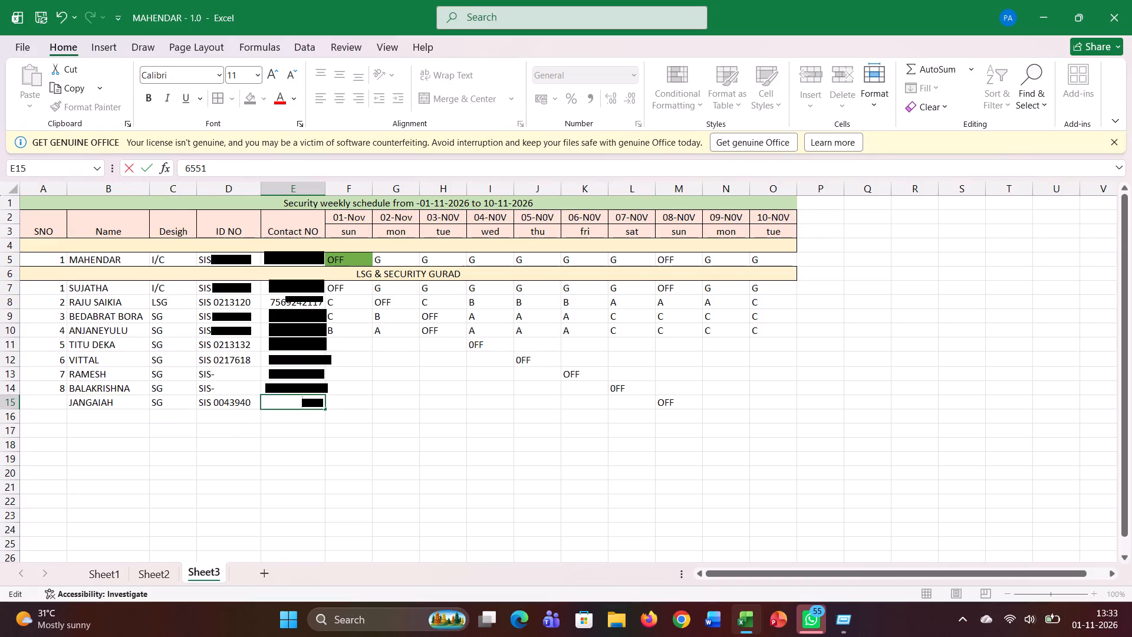
pyautogui.press('BackSpace')
pyautogui.click(305, 401)
pyautogui.moveTo(240, 418); pyautogui.dragTo(234, 398)
pyautogui.click(234, 398)
pyautogui.press('BackSpace')
pyautogui.press('BackSpace')
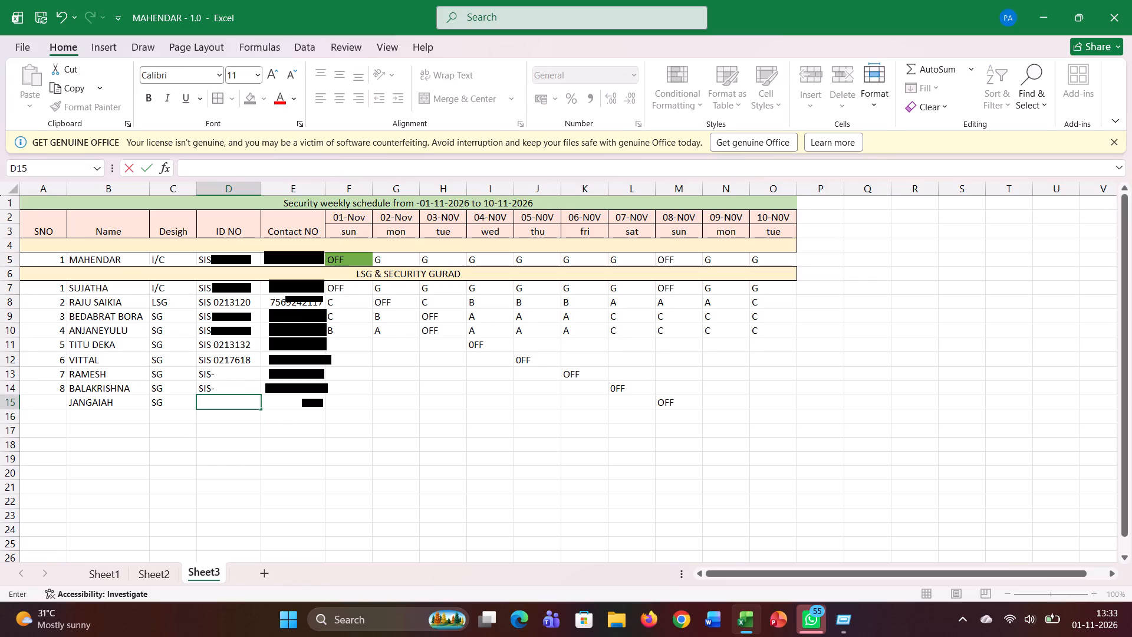
pyautogui.click(177, 399)
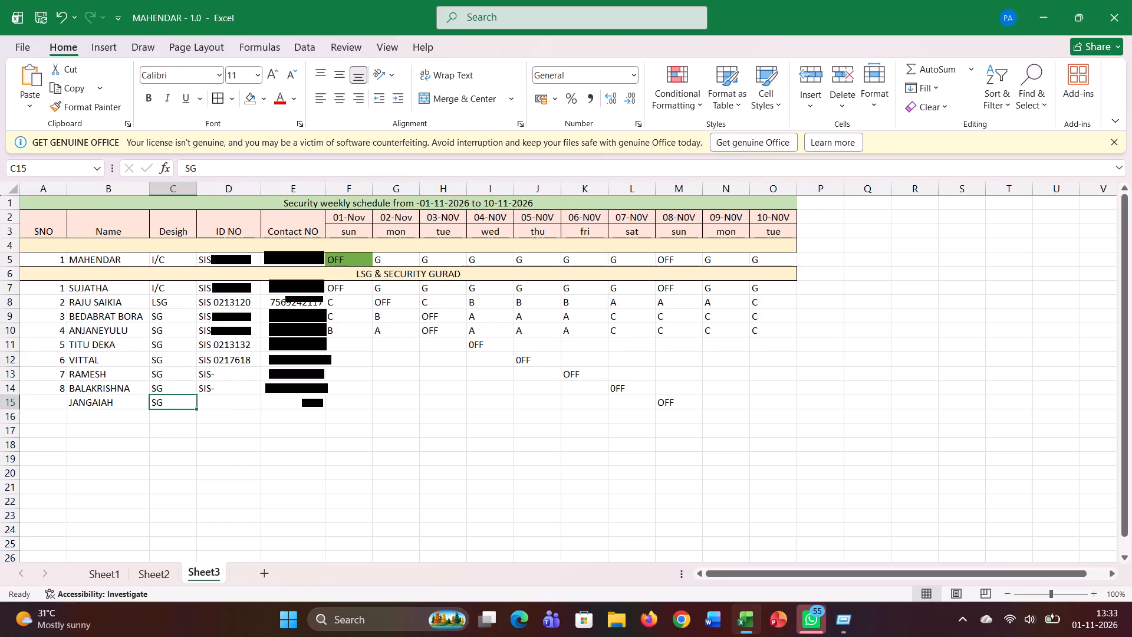
pyautogui.press('BackSpace')
pyautogui.click(118, 403)
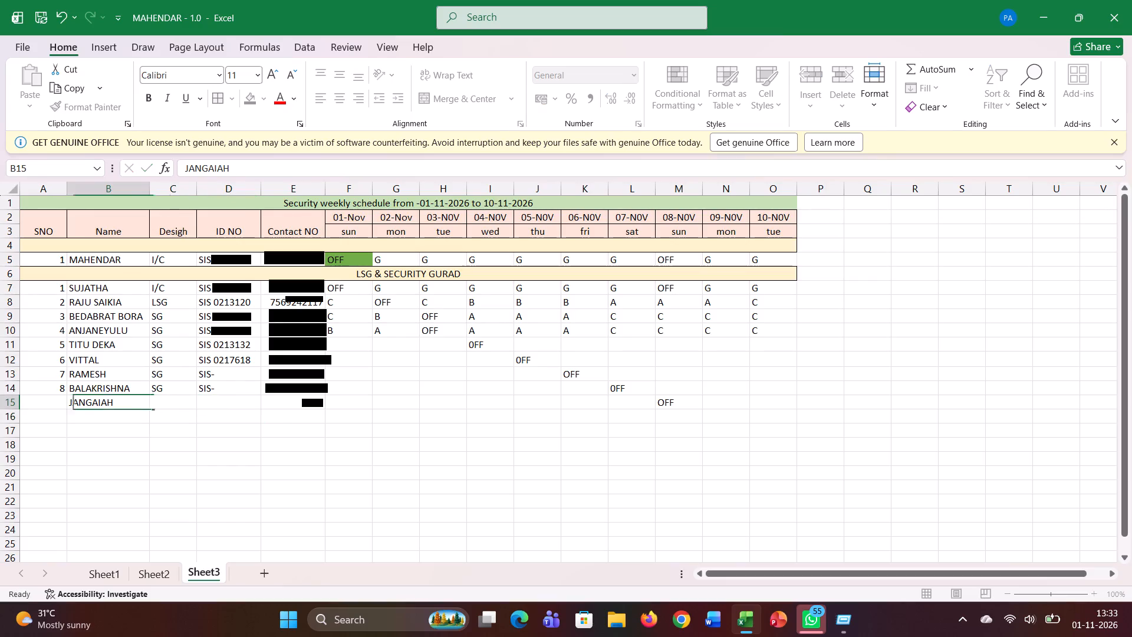
pyautogui.press('BackSpace')
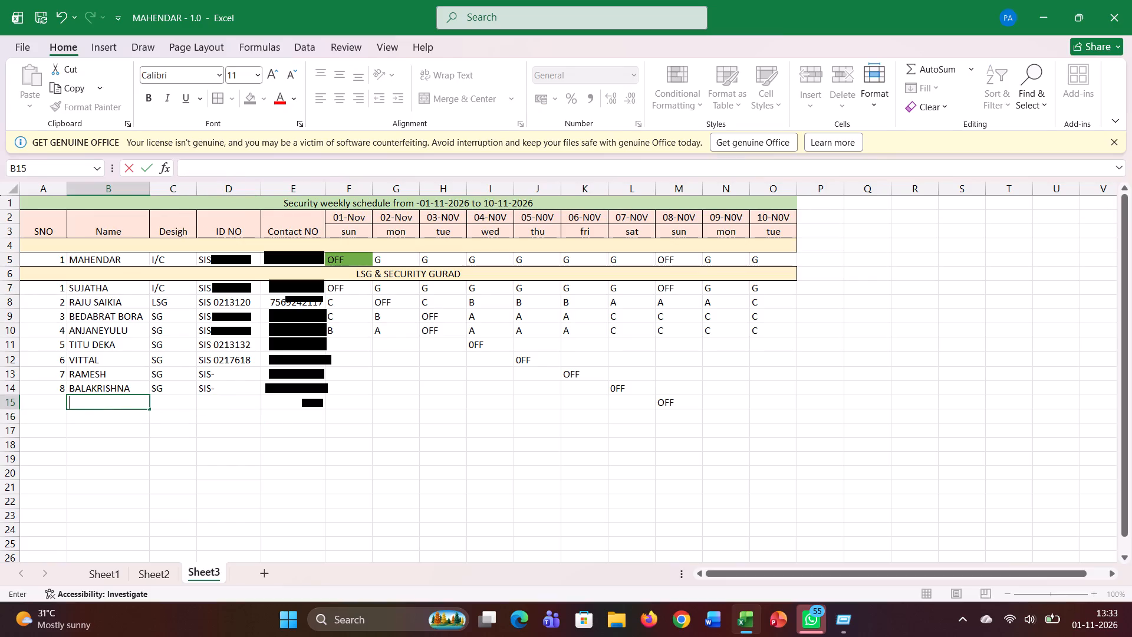
pyautogui.click(314, 399)
pyautogui.press('BackSpace')
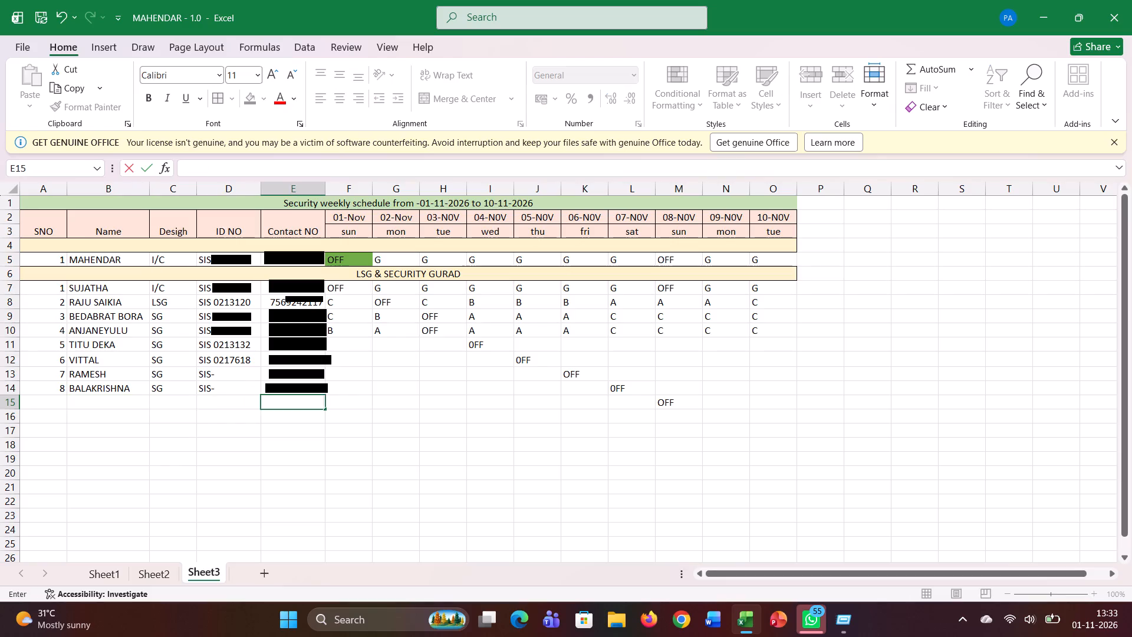
# Clear the OFF entries from H9, G8 and H10 in the 02-Nov and 03-Nov columns.
pyautogui.click(433, 315)
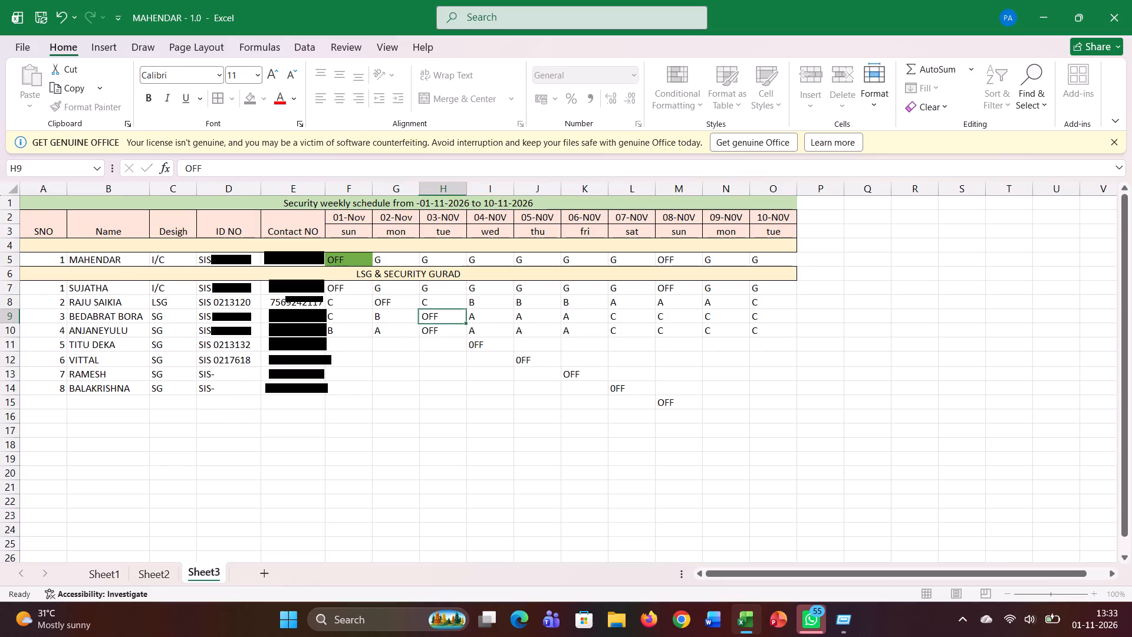
pyautogui.press('BackSpace')
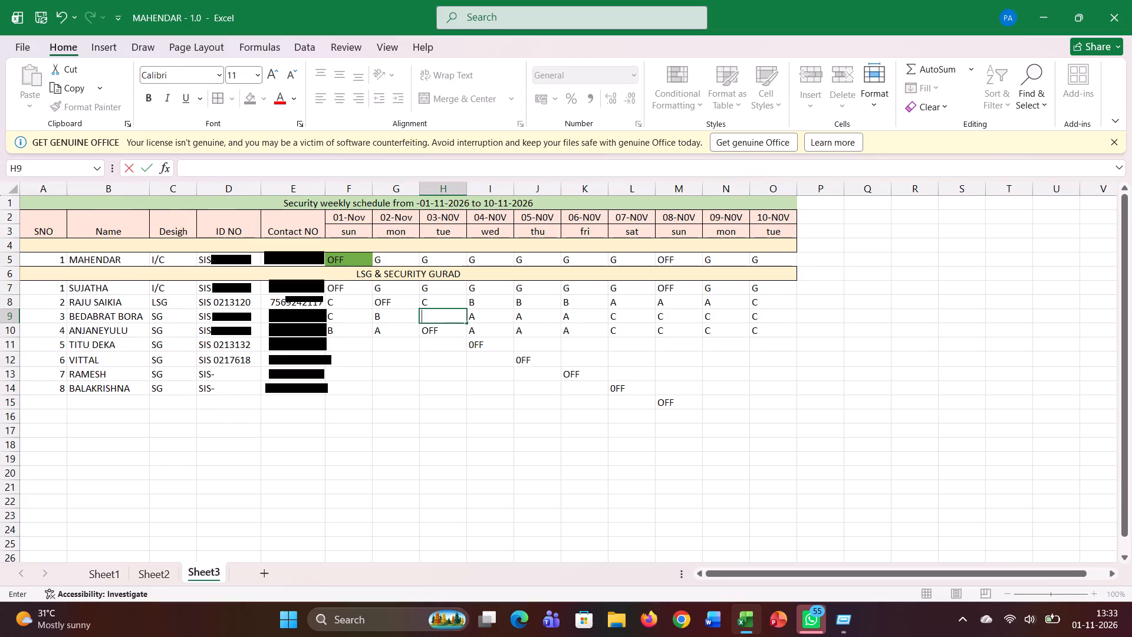
pyautogui.click(392, 300)
pyautogui.press('BackSpace')
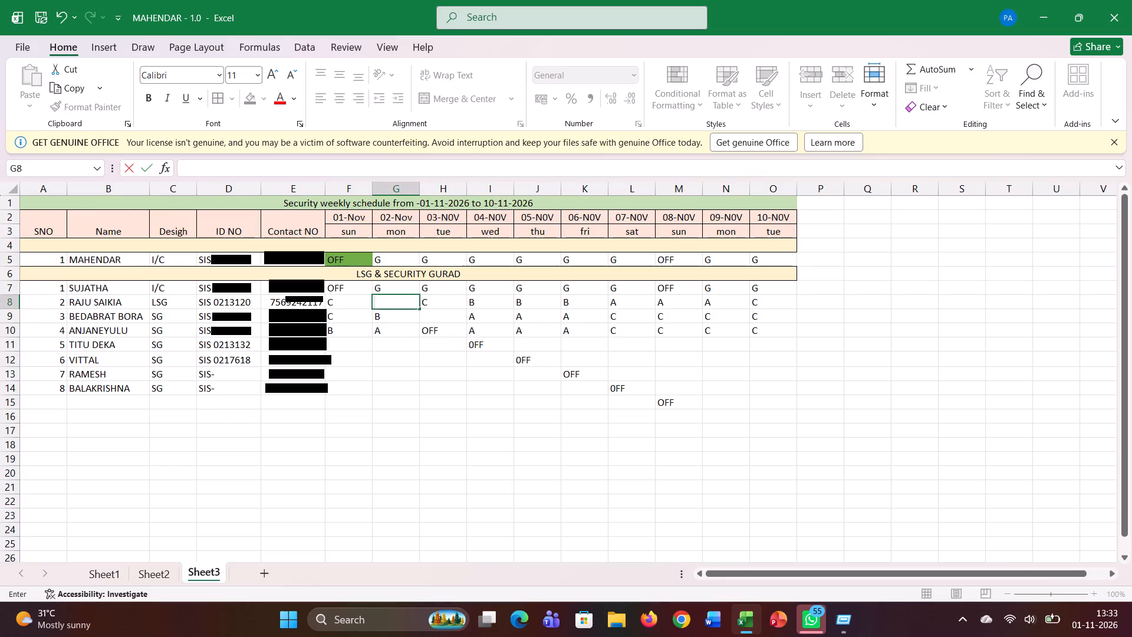
pyautogui.click(442, 333)
pyautogui.press('BackSpace')
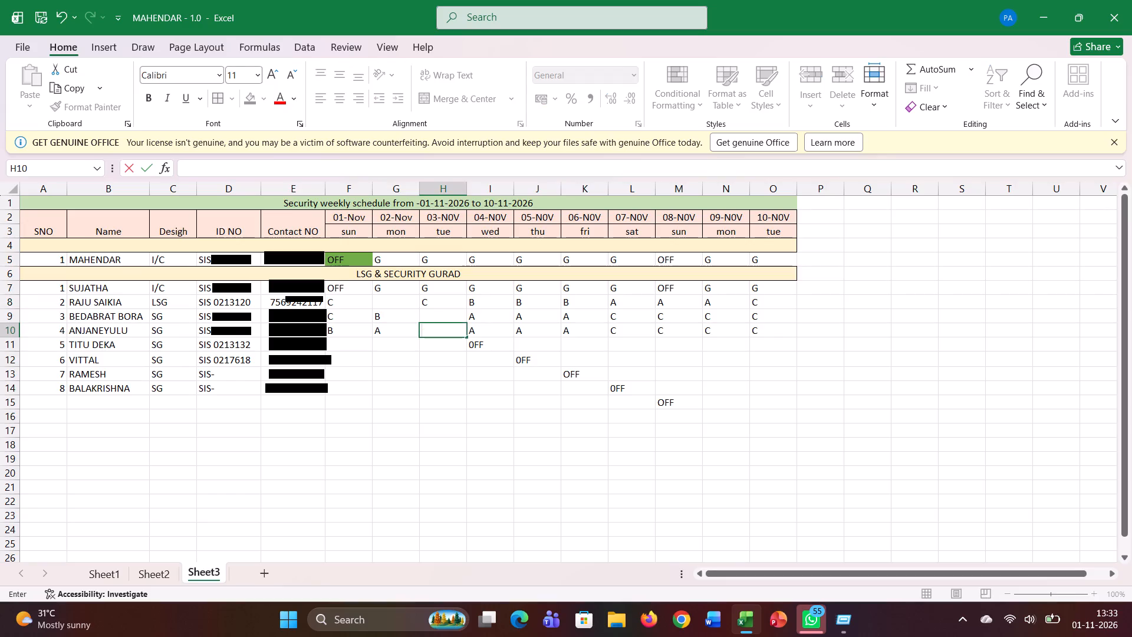
# Clear the remaining diagonal OFF entries from I11, J12, K13, L14 and M15 in the 04-Nov to 08-Nov columns.
pyautogui.click(483, 343)
pyautogui.press('BackSpace')
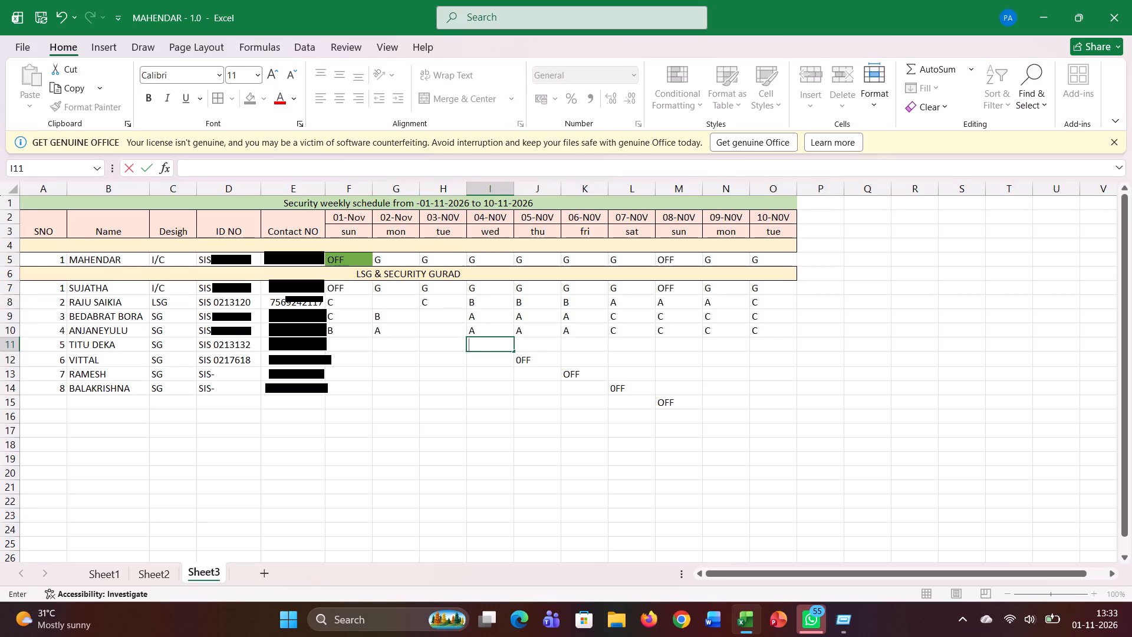
pyautogui.click(526, 362)
pyautogui.press('BackSpace')
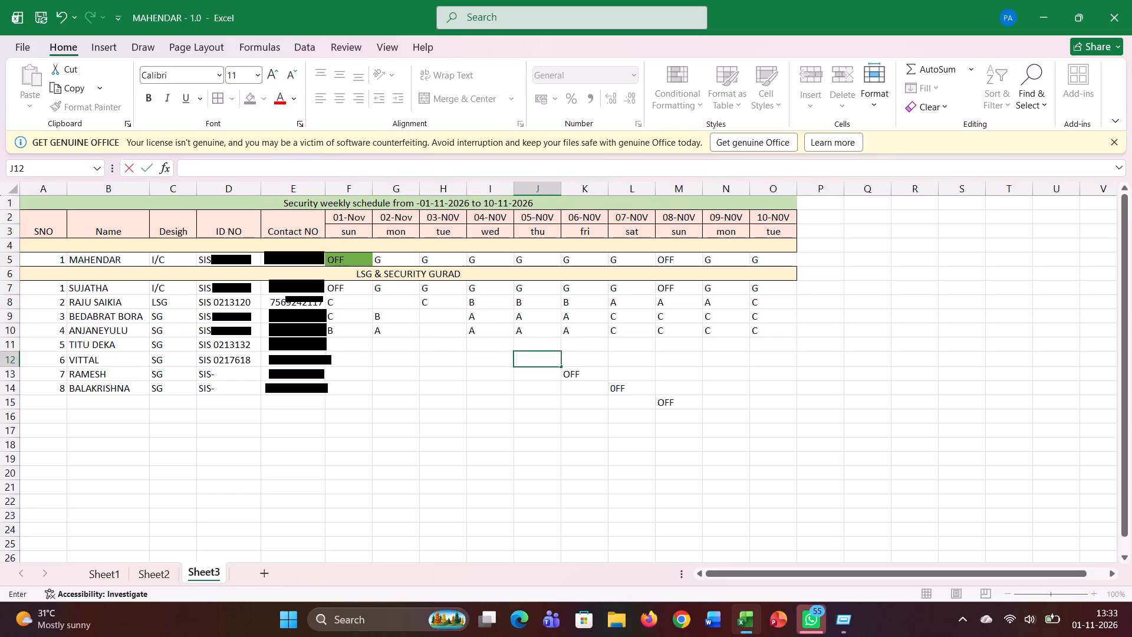
pyautogui.click(575, 376)
pyautogui.press('BackSpace')
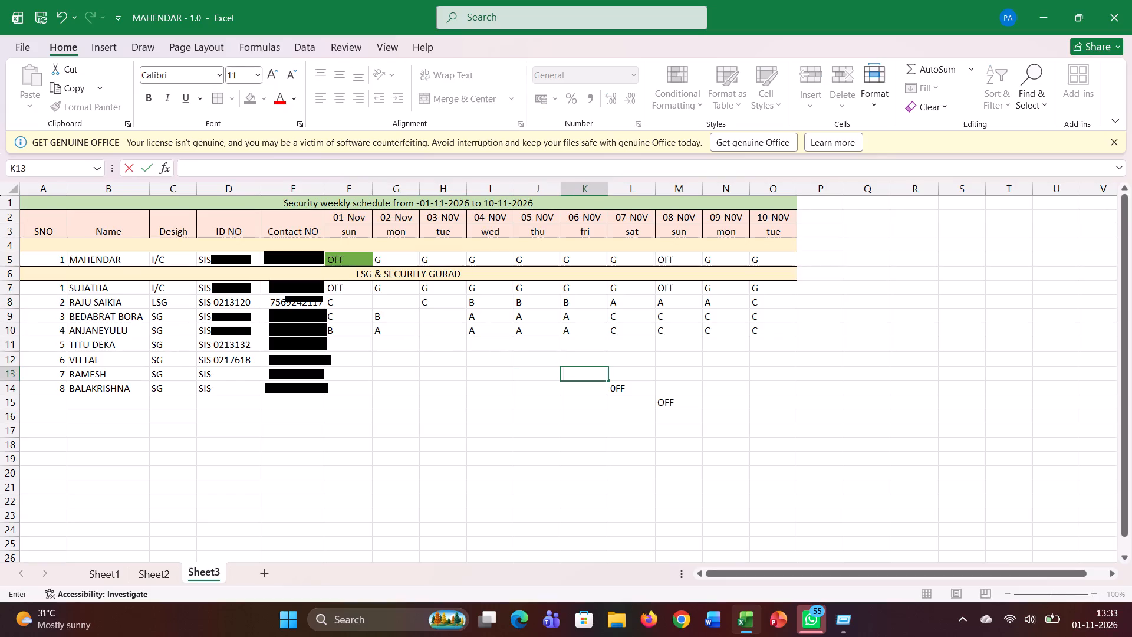
pyautogui.click(636, 386)
pyautogui.press('BackSpace')
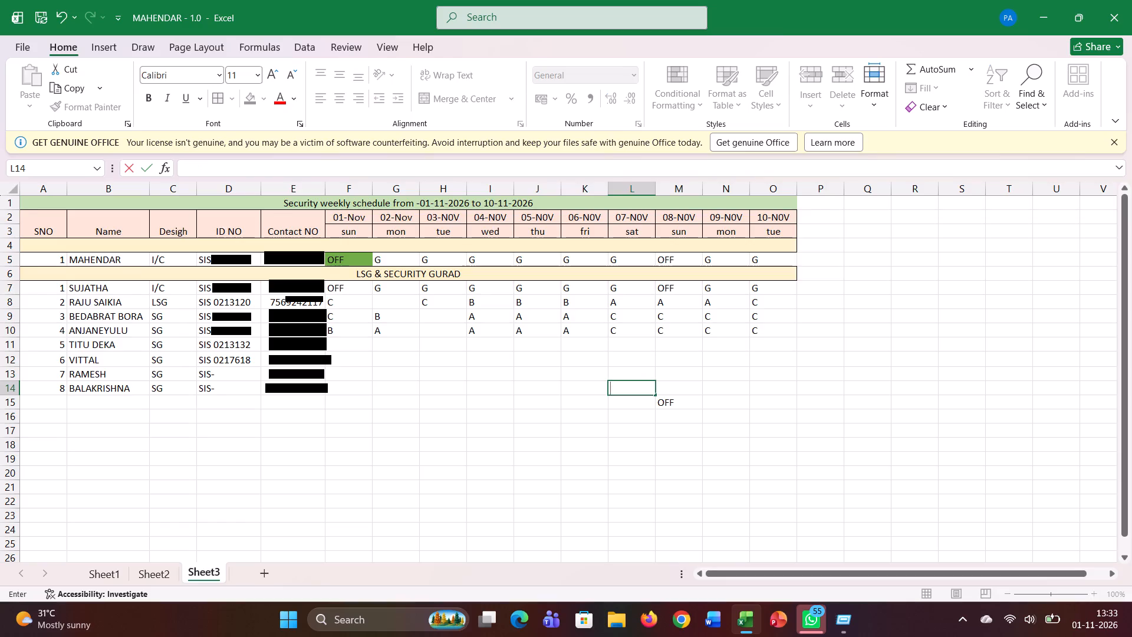
pyautogui.click(676, 399)
pyautogui.press('BackSpace')
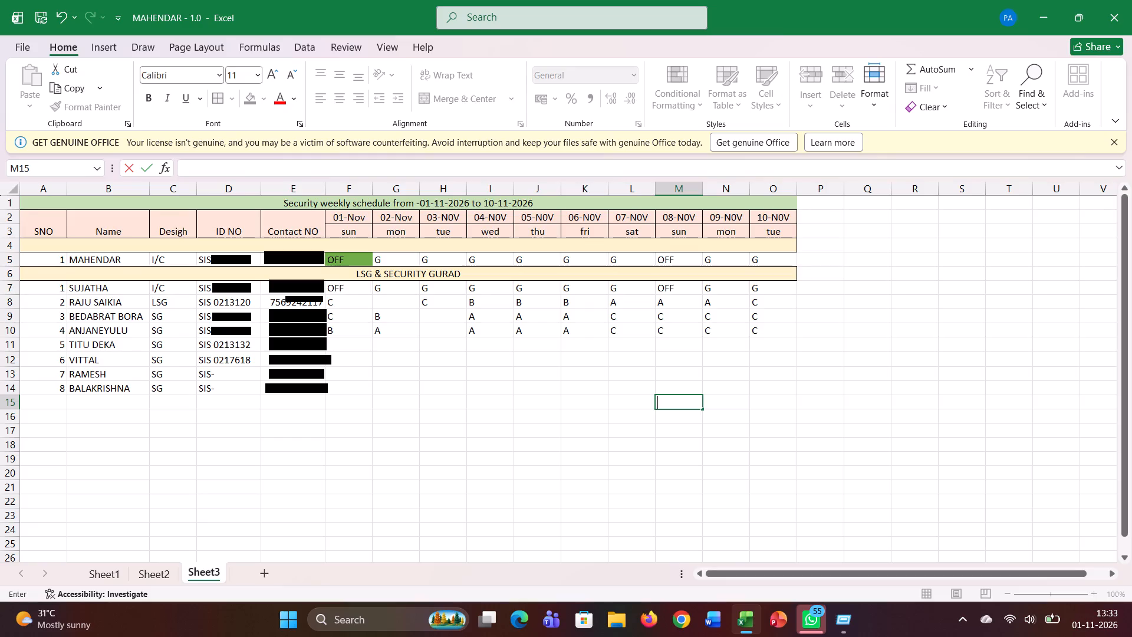
# Enter shift B for 03-Nov in H9 and H10.
pyautogui.click(440, 313)
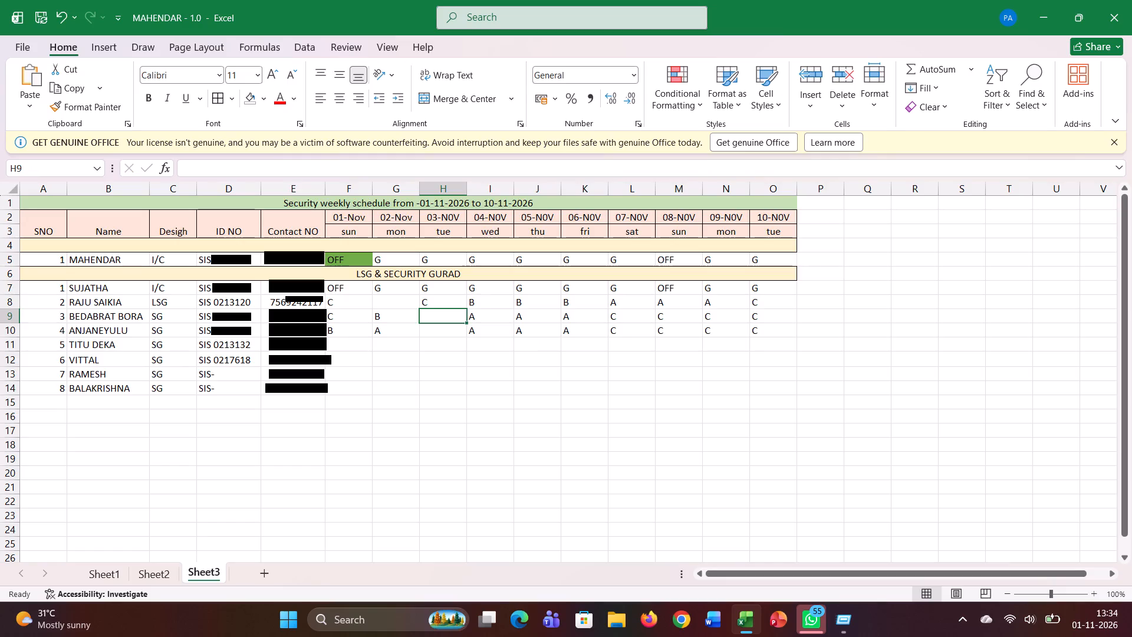
pyautogui.press('b')
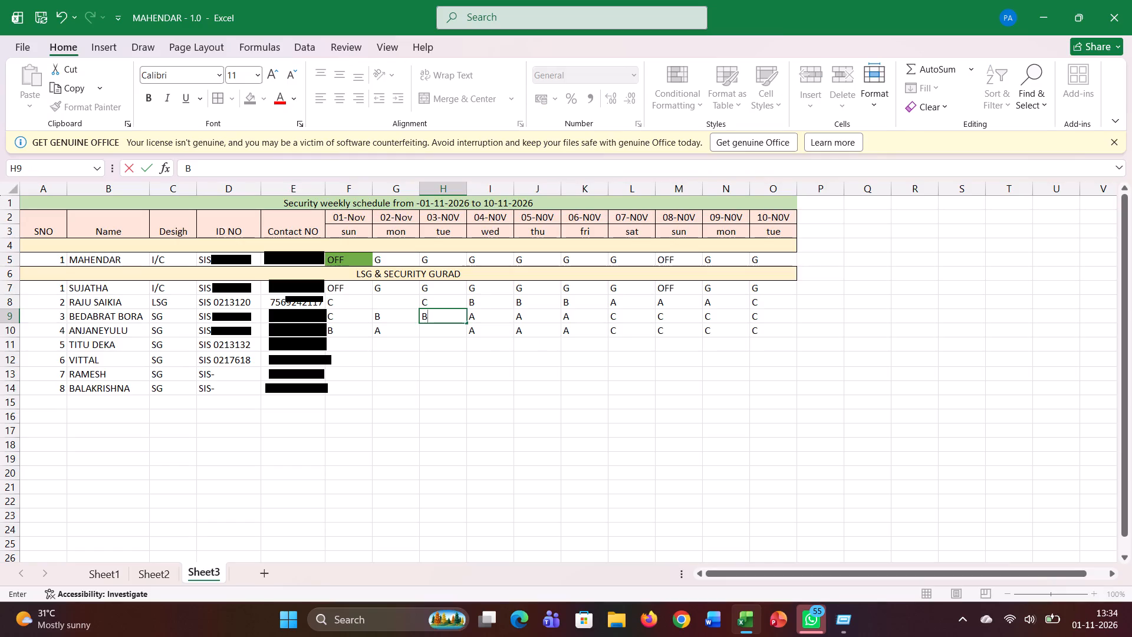
pyautogui.press('Down')
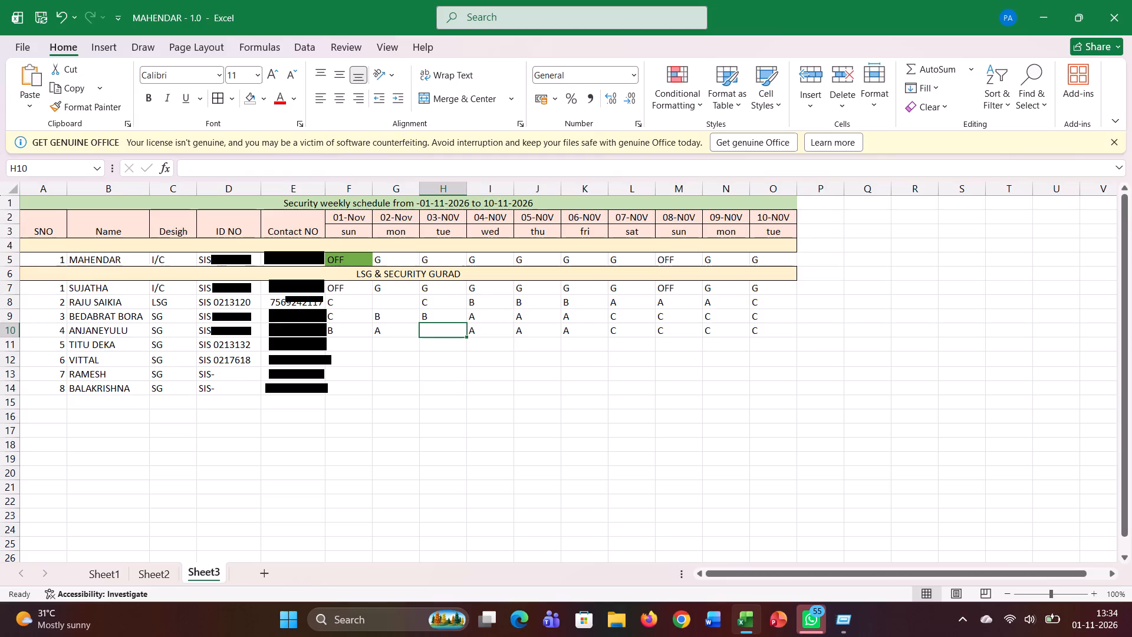
pyautogui.press('b')
pyautogui.click(462, 381)
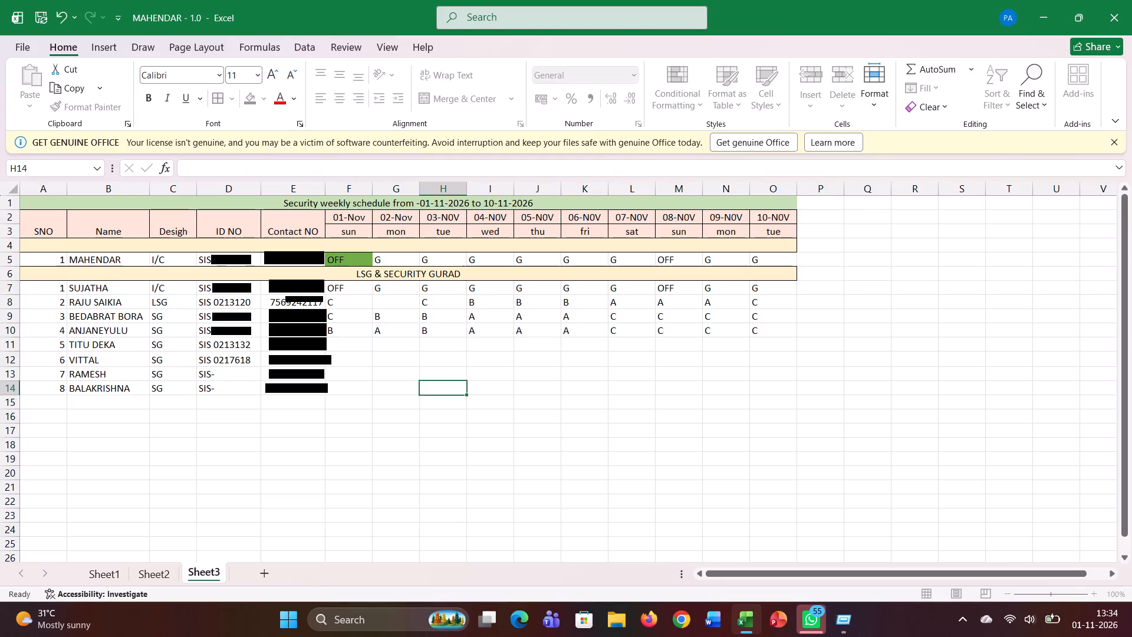
# Enter shift A for 01-Nov to 03-Nov in F11 to H11 for staff number 5.
pyautogui.click(354, 346)
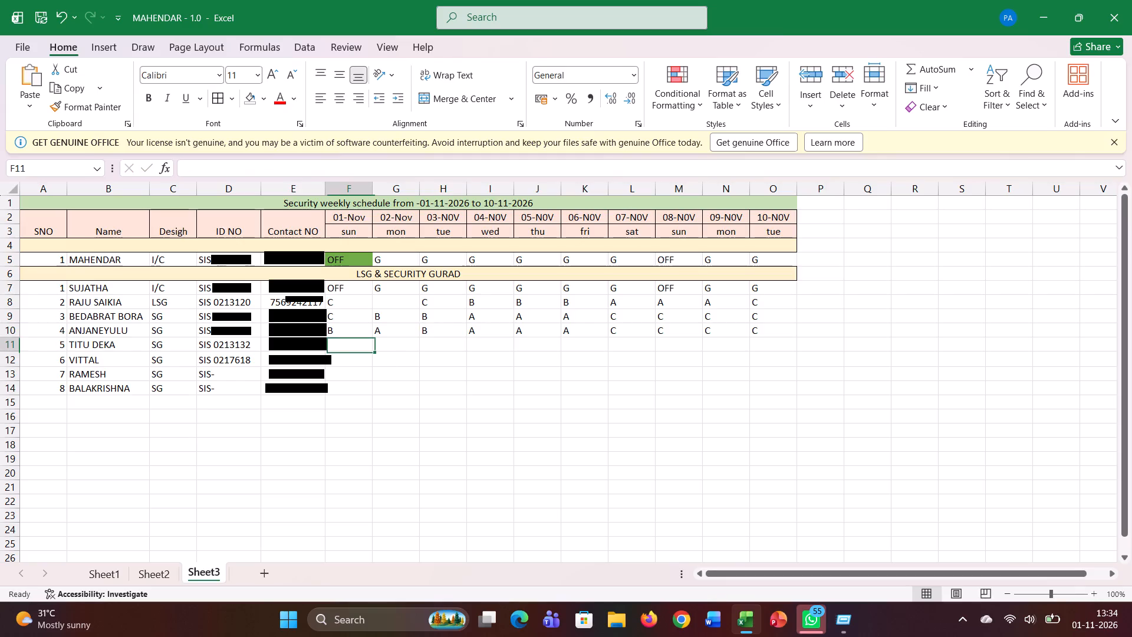
pyautogui.press('a')
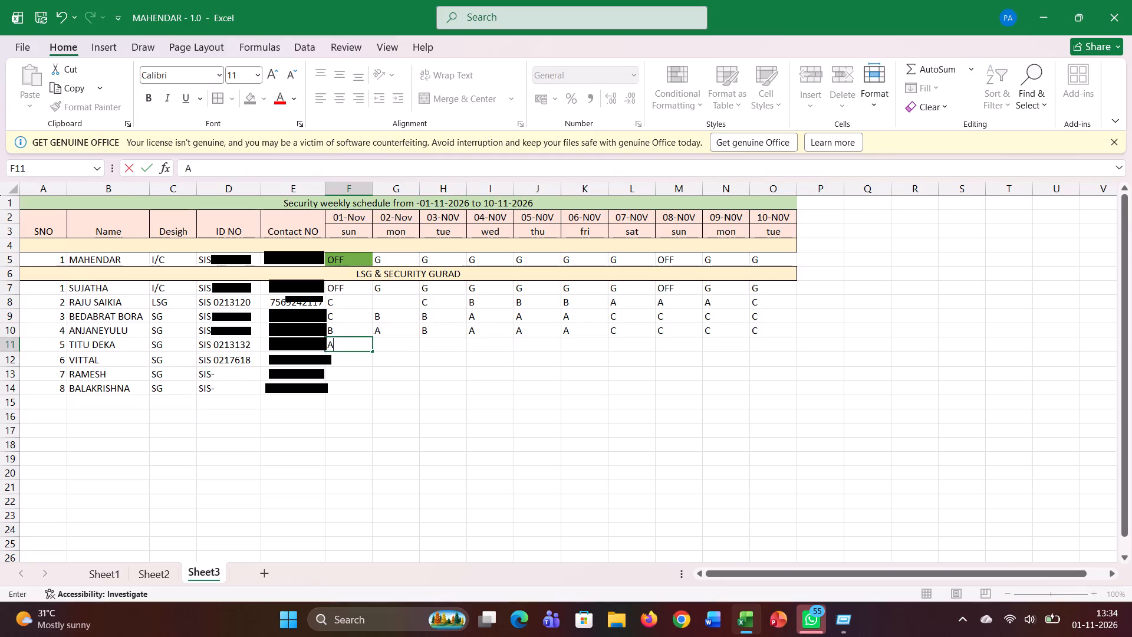
pyautogui.press('a')
pyautogui.press('BackSpace')
pyautogui.press('Right')
pyautogui.press('a')
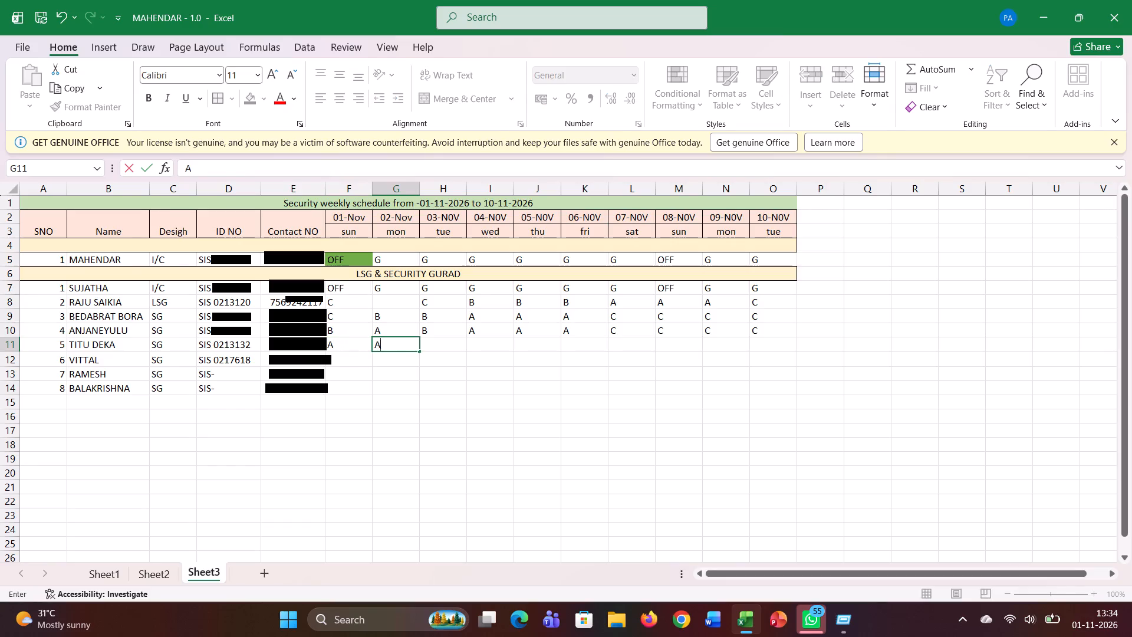
pyautogui.press('Right')
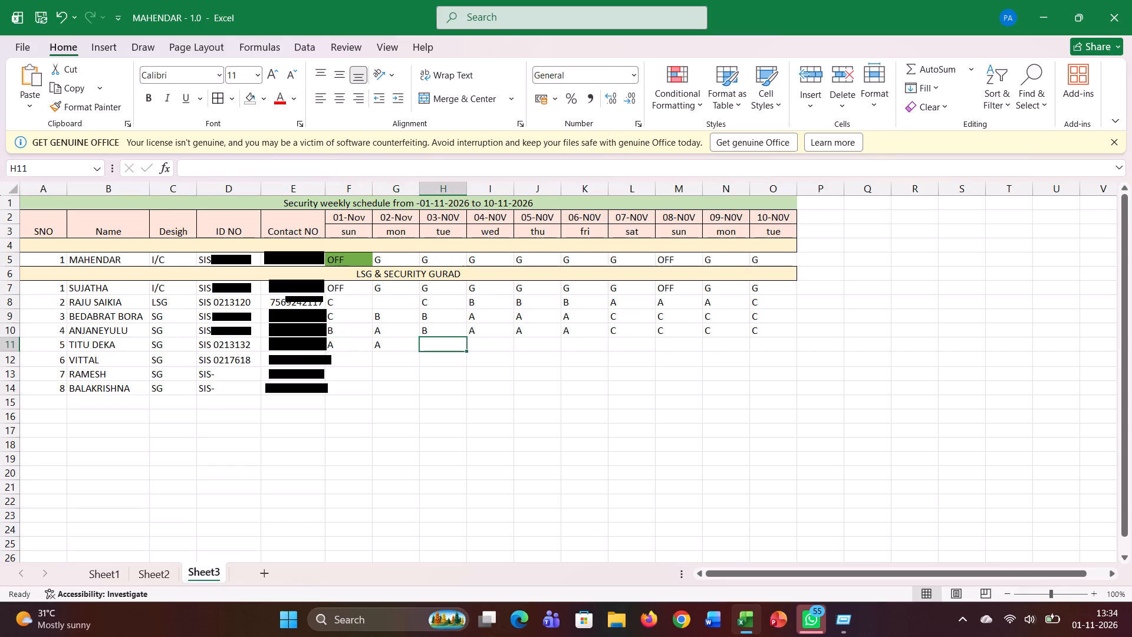
pyautogui.press('a')
# Enter shift C for 04-Nov to 06-Nov in I11 to K11.
pyautogui.press('Right')
pyautogui.press('c')
pyautogui.press('Right')
pyautogui.press('c')
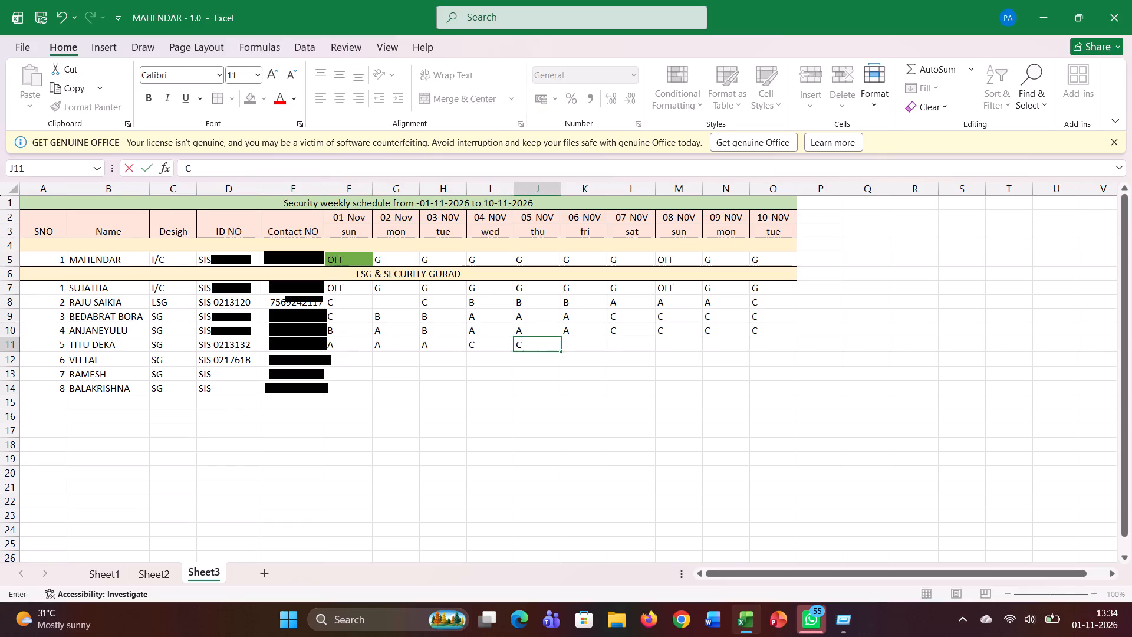
pyautogui.press('Right')
pyautogui.press('c')
# Complete row 11 with shift B for 07-Nov to 09-Nov in L11 to N11 and shift A for 10-Nov in O11.
pyautogui.press('Right')
pyautogui.press('c')
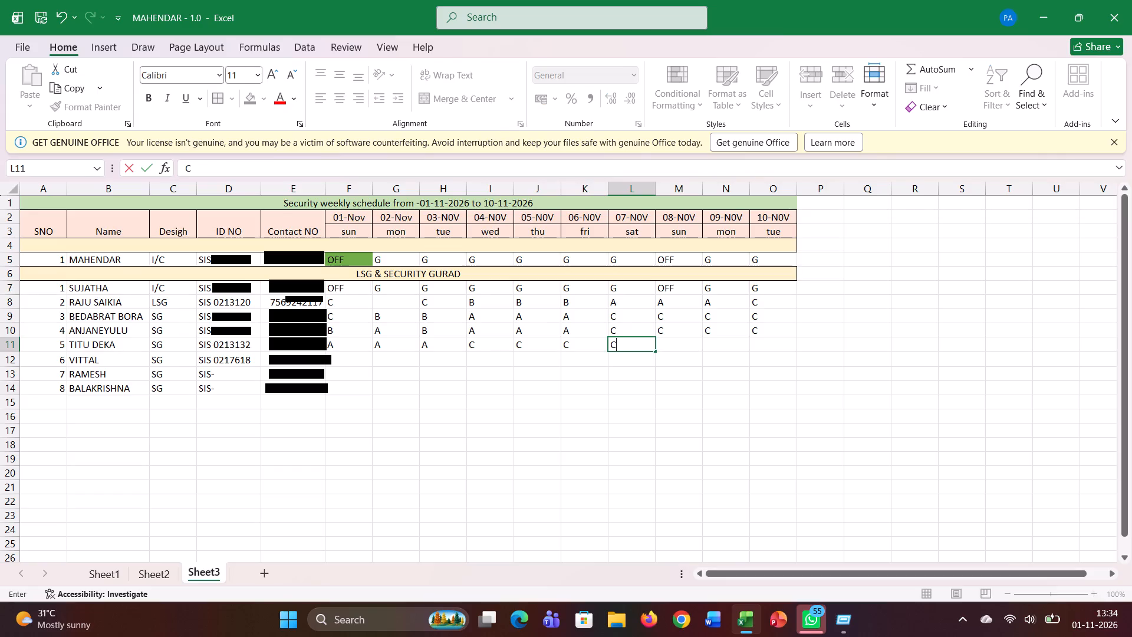
pyautogui.press('b')
pyautogui.press('BackSpace')
pyautogui.press('BackSpace')
pyautogui.press('b')
pyautogui.press('Right')
pyautogui.write('BB')
pyautogui.press('Right')
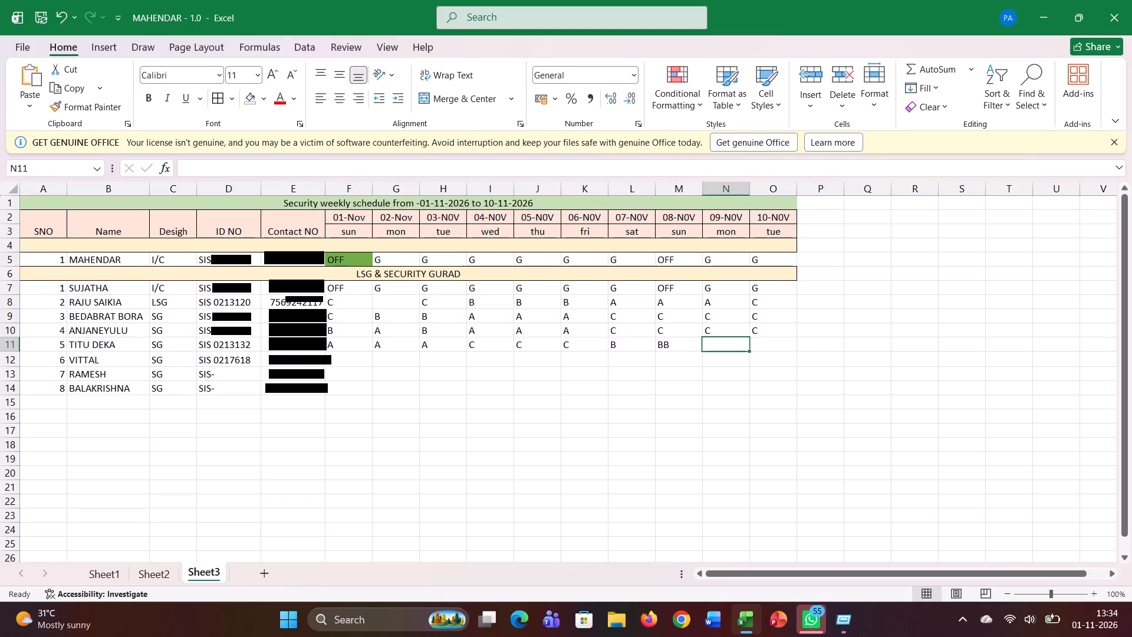
pyautogui.click(682, 347)
pyautogui.press('BackSpace')
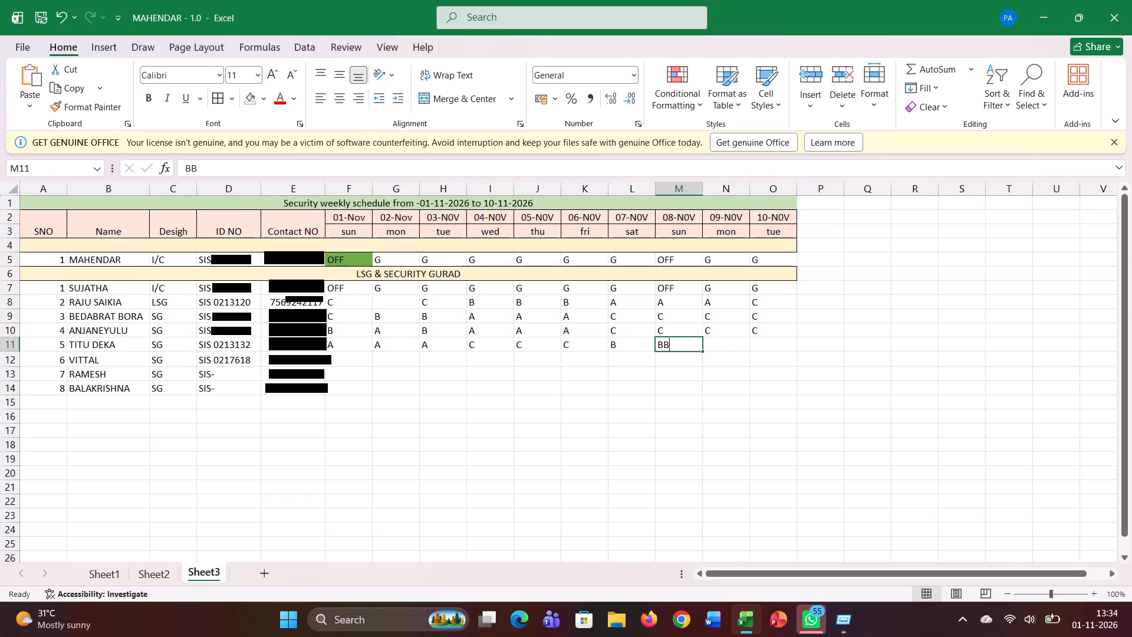
pyautogui.press('b')
pyautogui.press('Right')
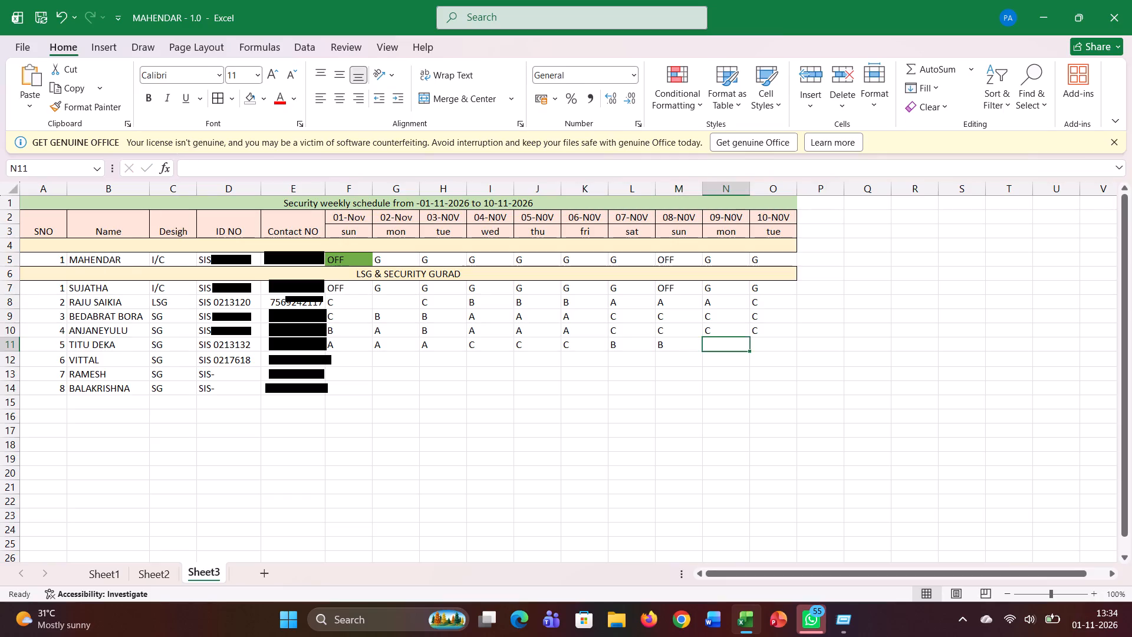
pyautogui.press('b')
pyautogui.press('Right')
pyautogui.press('a')
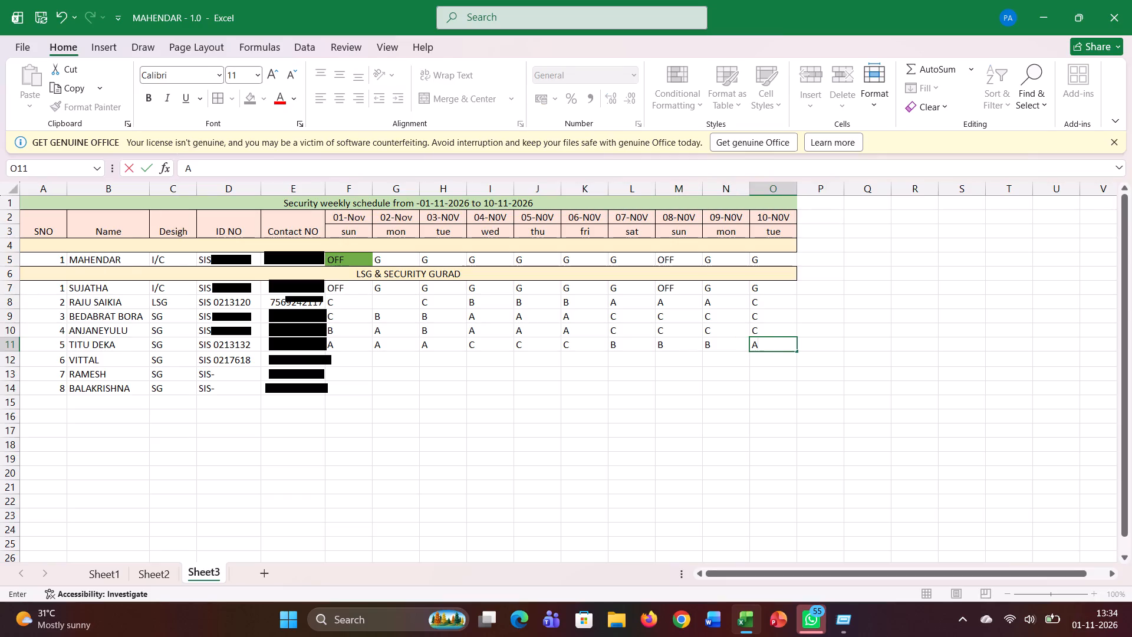
# Enter shifts A, B and A for 01-Nov to 03-Nov in F12 to H12 for staff number 6.
pyautogui.click(338, 362)
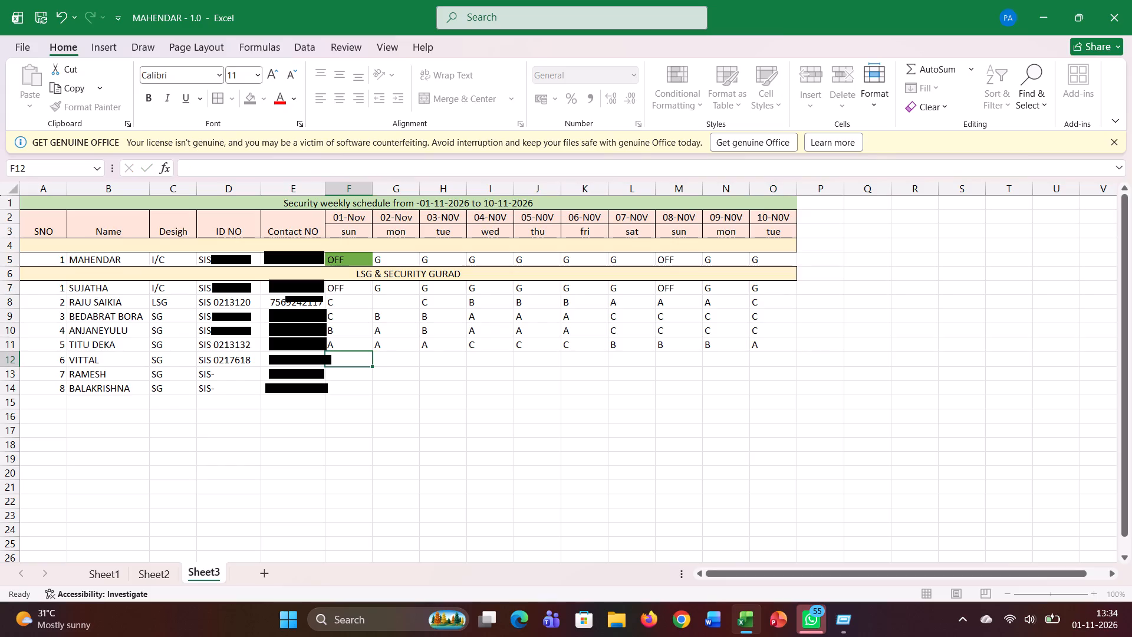
pyautogui.press('a')
pyautogui.press('Right')
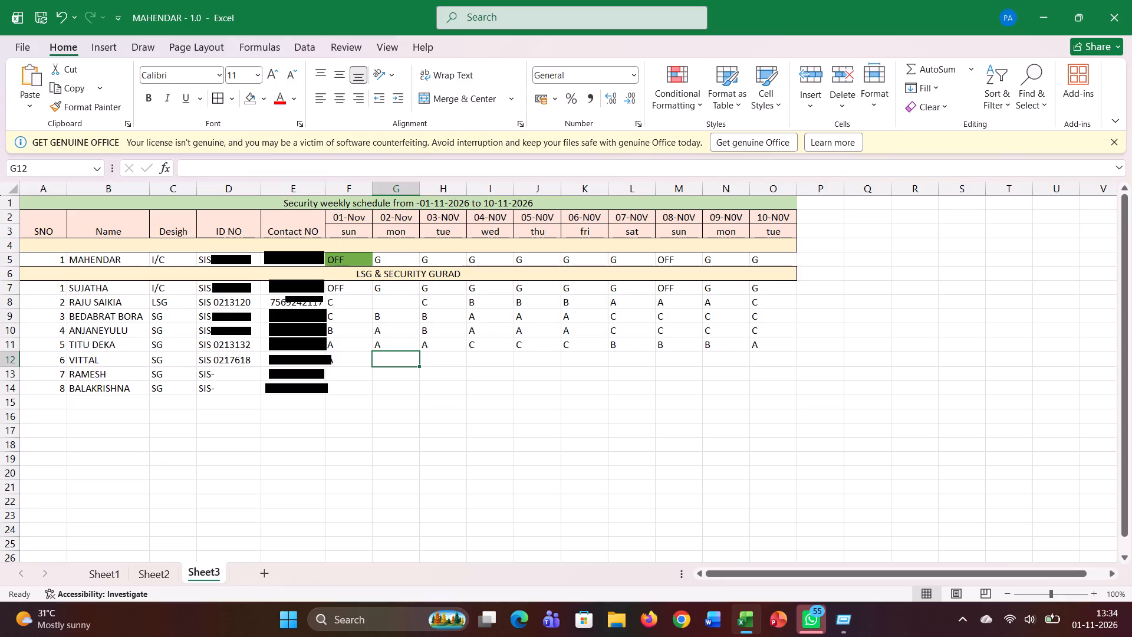
pyautogui.press('b')
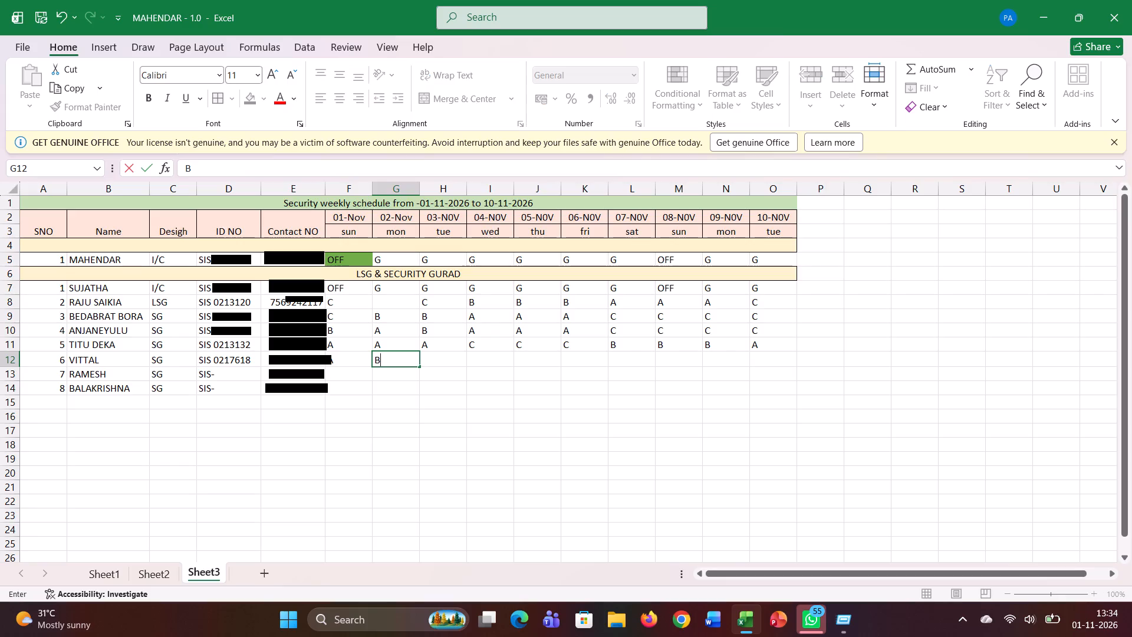
pyautogui.press('Right')
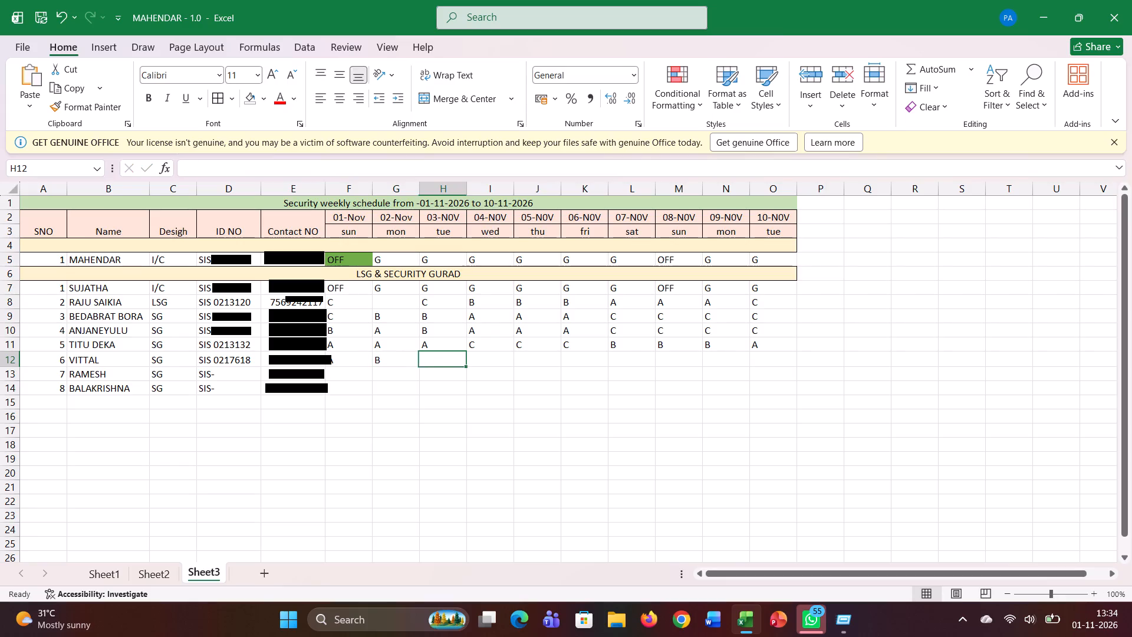
pyautogui.press('a')
# Enter shift C for 04-Nov to 06-Nov in I12 to K12.
pyautogui.press('Right')
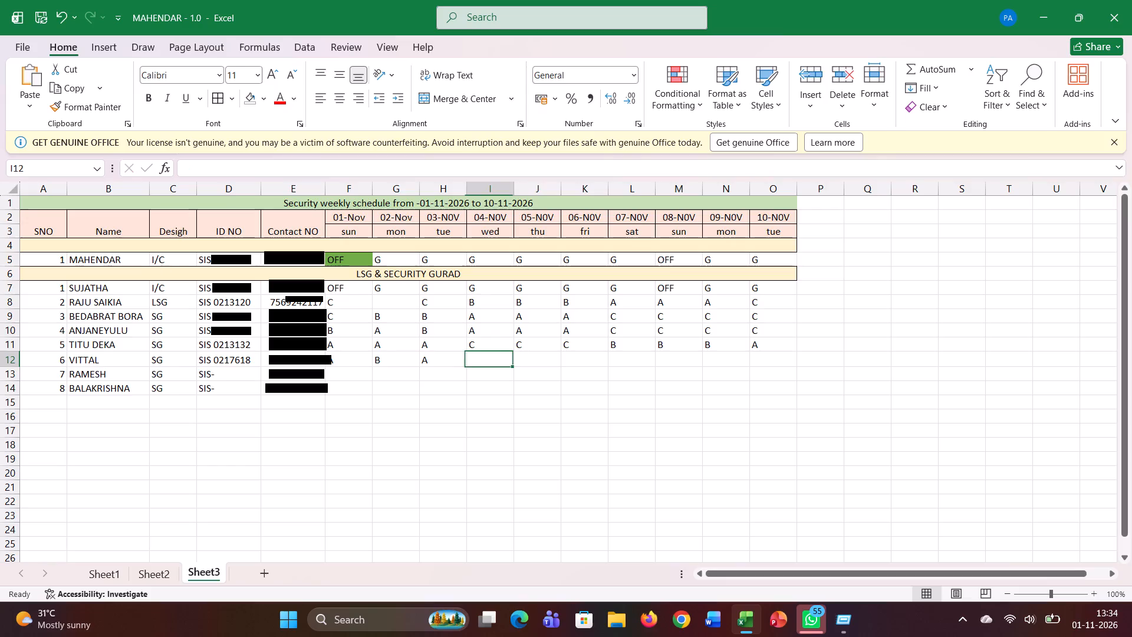
pyautogui.press('c')
pyautogui.press('Right')
pyautogui.press('c')
pyautogui.press('Right')
pyautogui.press('c')
# Complete row 12 with shift B for 07-Nov to 09-Nov in L12 to N12 and shift A for 10-Nov in O12.
pyautogui.press('Right')
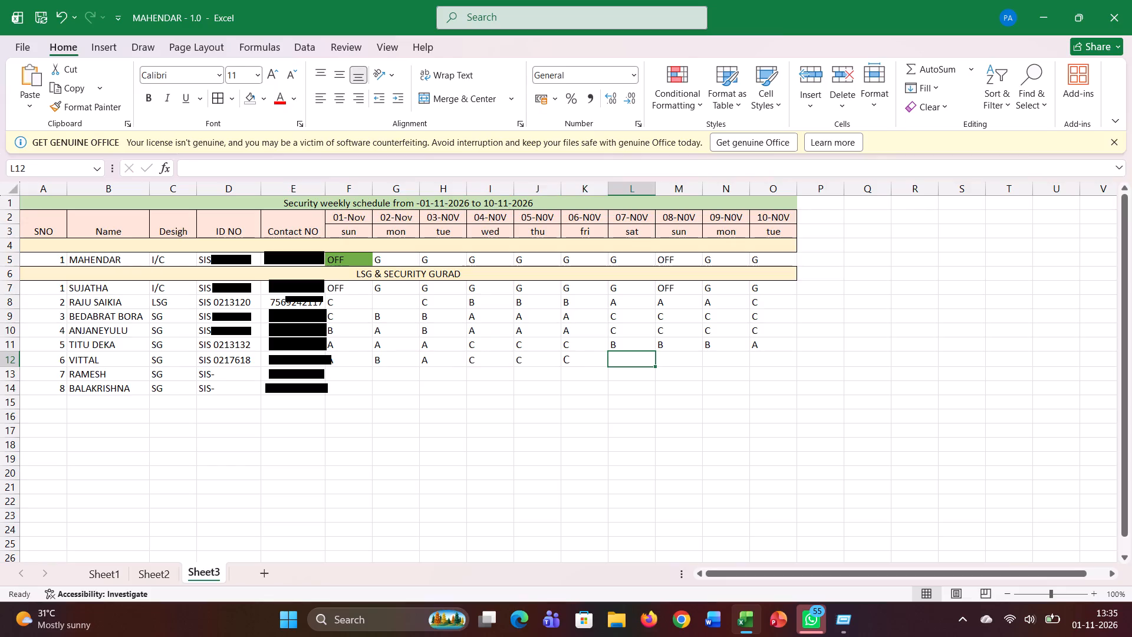
pyautogui.press('b')
pyautogui.press('Right')
pyautogui.press('b')
pyautogui.press('Right')
pyautogui.press('b')
pyautogui.press('Right')
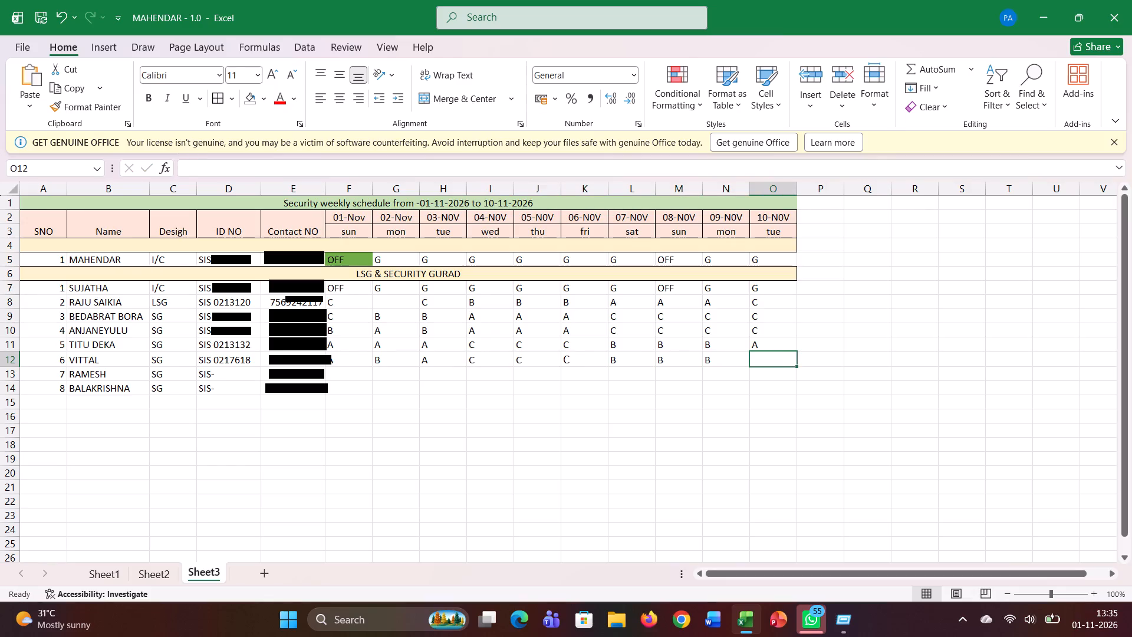
pyautogui.press('a')
pyautogui.press('Right')
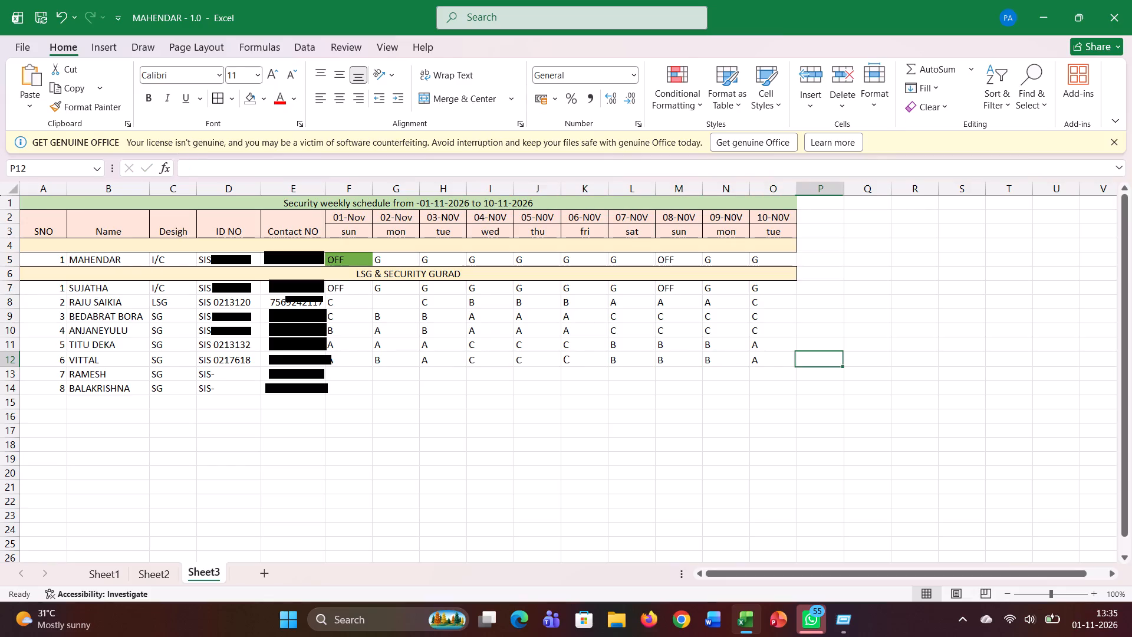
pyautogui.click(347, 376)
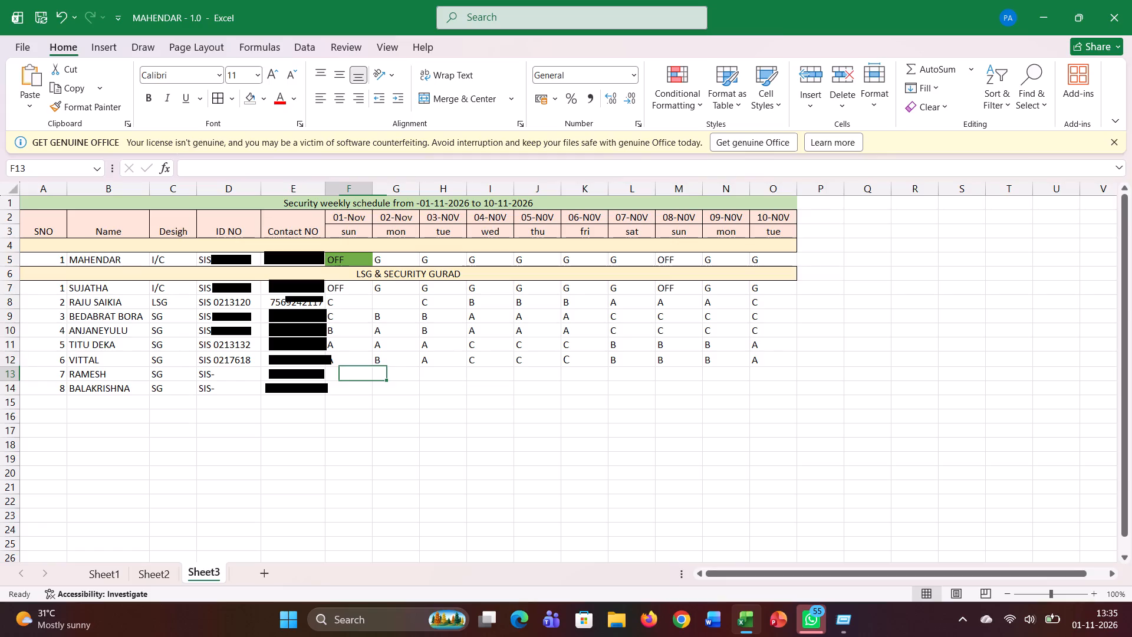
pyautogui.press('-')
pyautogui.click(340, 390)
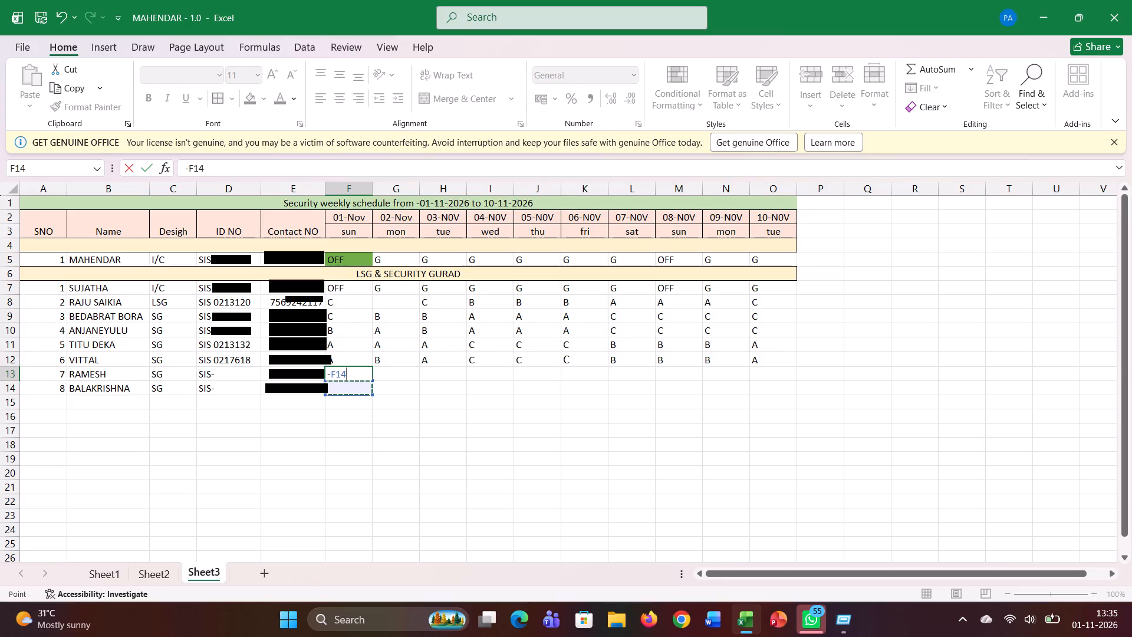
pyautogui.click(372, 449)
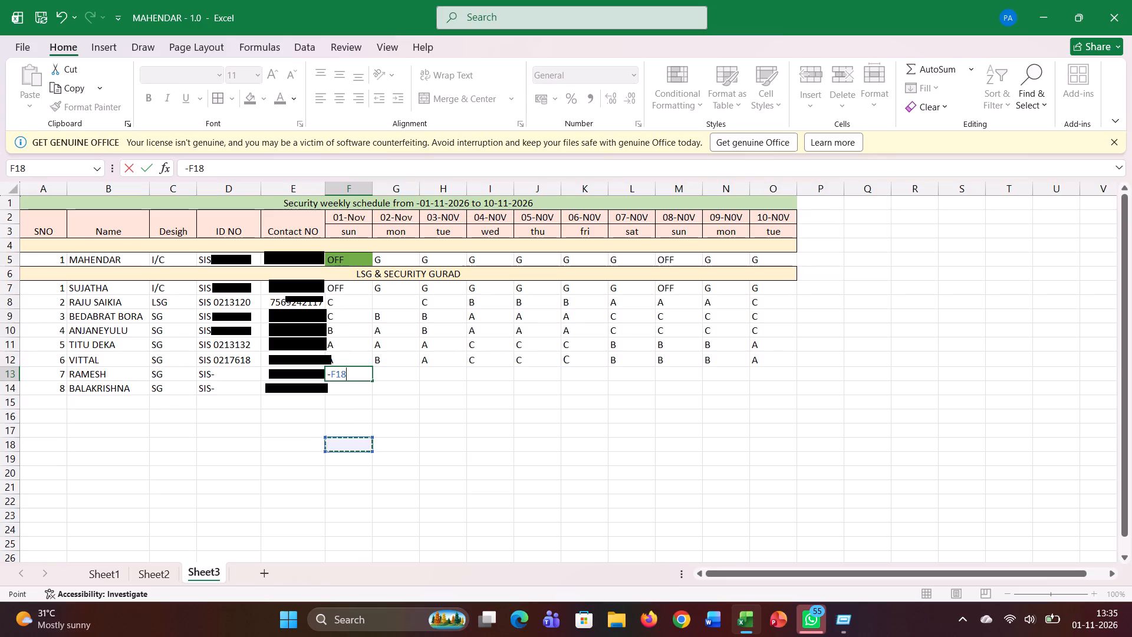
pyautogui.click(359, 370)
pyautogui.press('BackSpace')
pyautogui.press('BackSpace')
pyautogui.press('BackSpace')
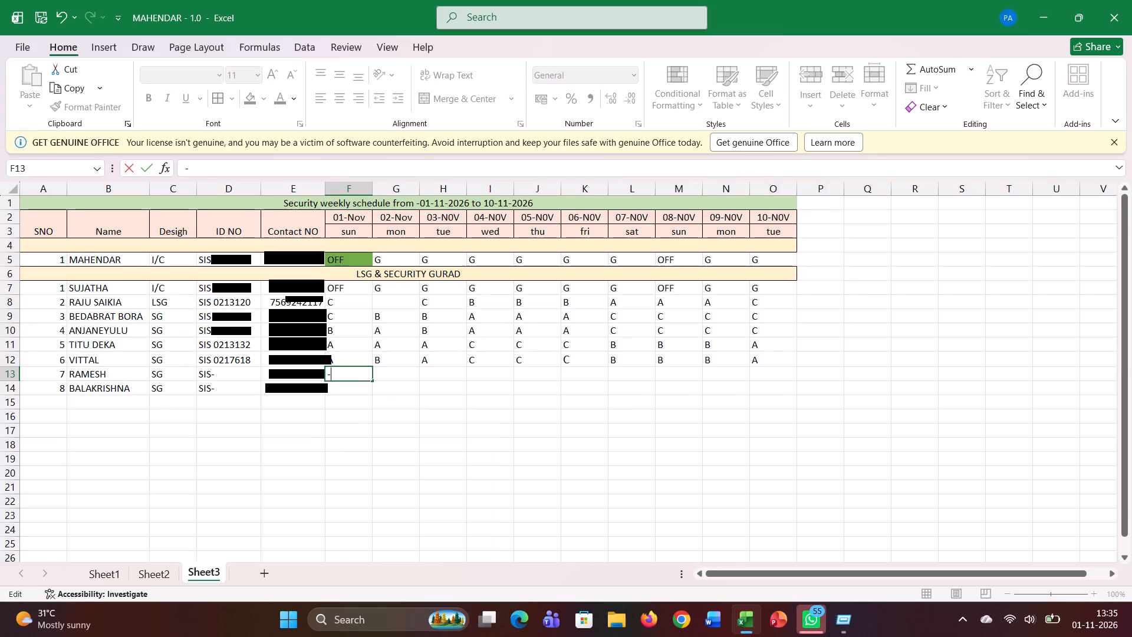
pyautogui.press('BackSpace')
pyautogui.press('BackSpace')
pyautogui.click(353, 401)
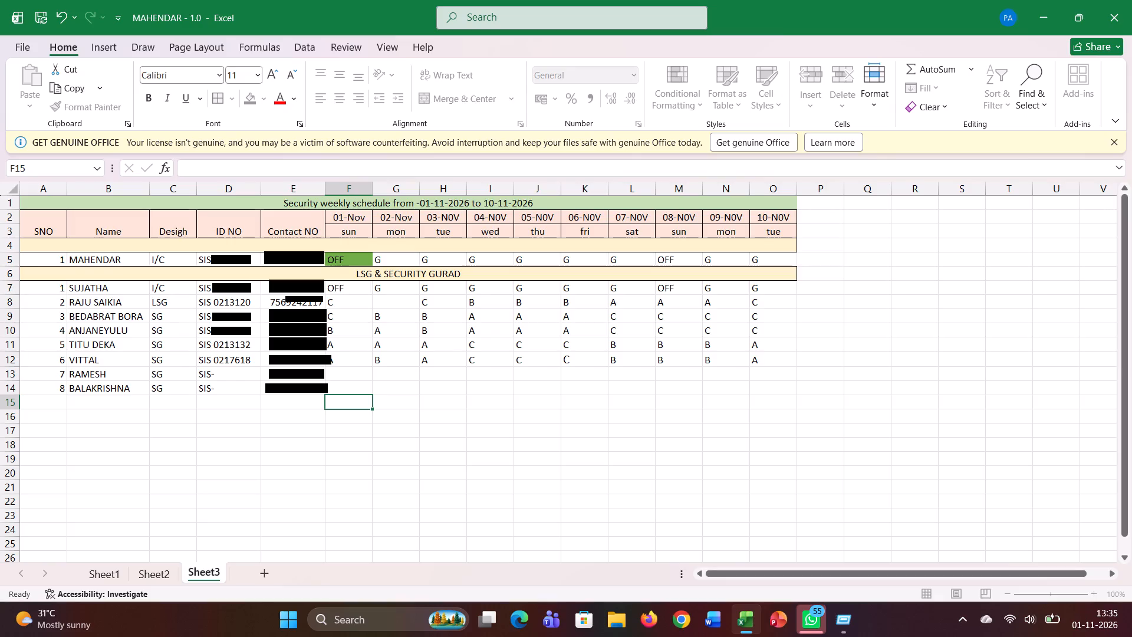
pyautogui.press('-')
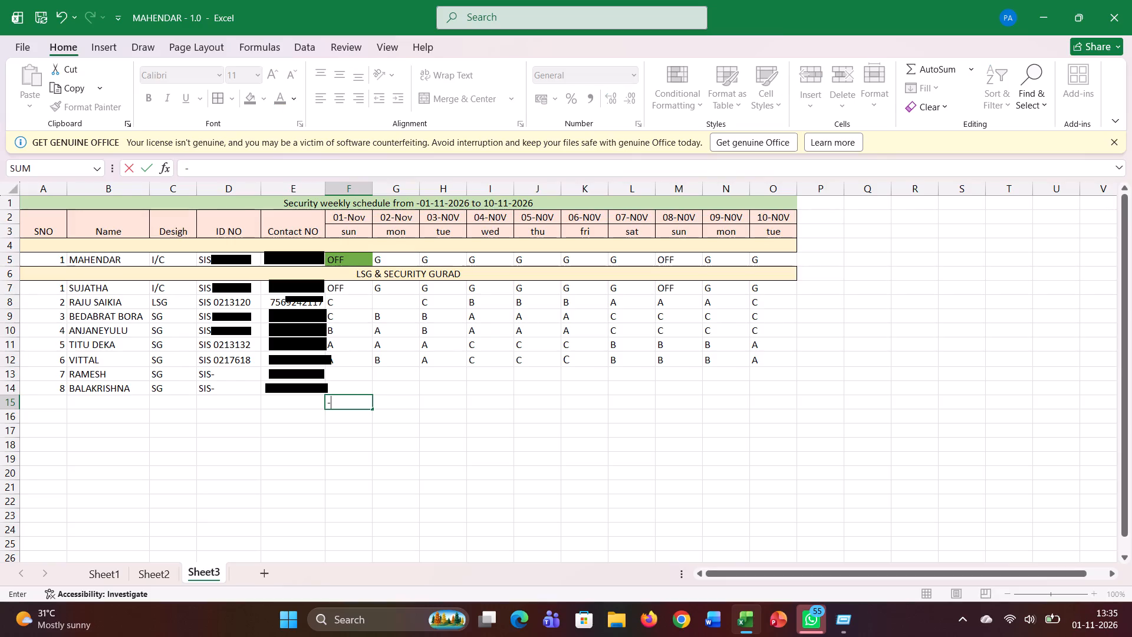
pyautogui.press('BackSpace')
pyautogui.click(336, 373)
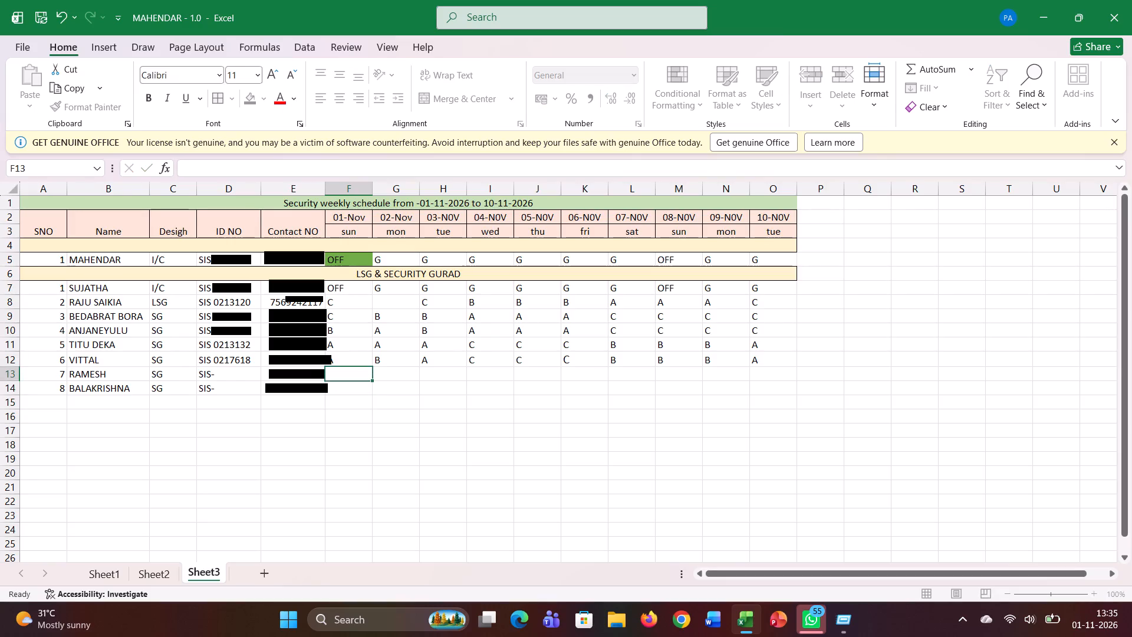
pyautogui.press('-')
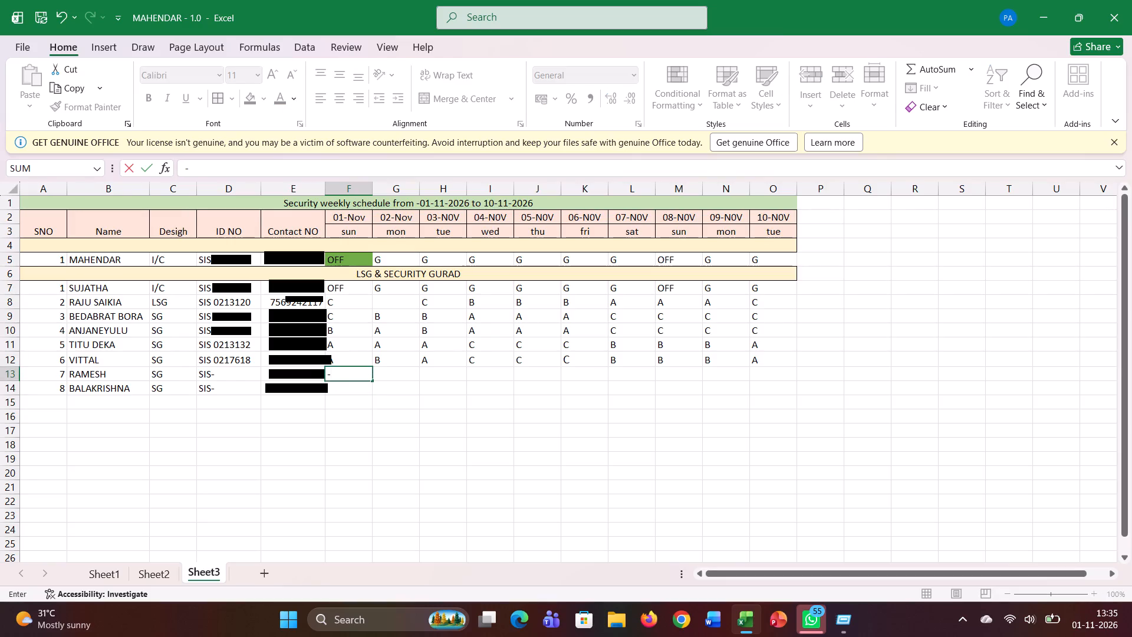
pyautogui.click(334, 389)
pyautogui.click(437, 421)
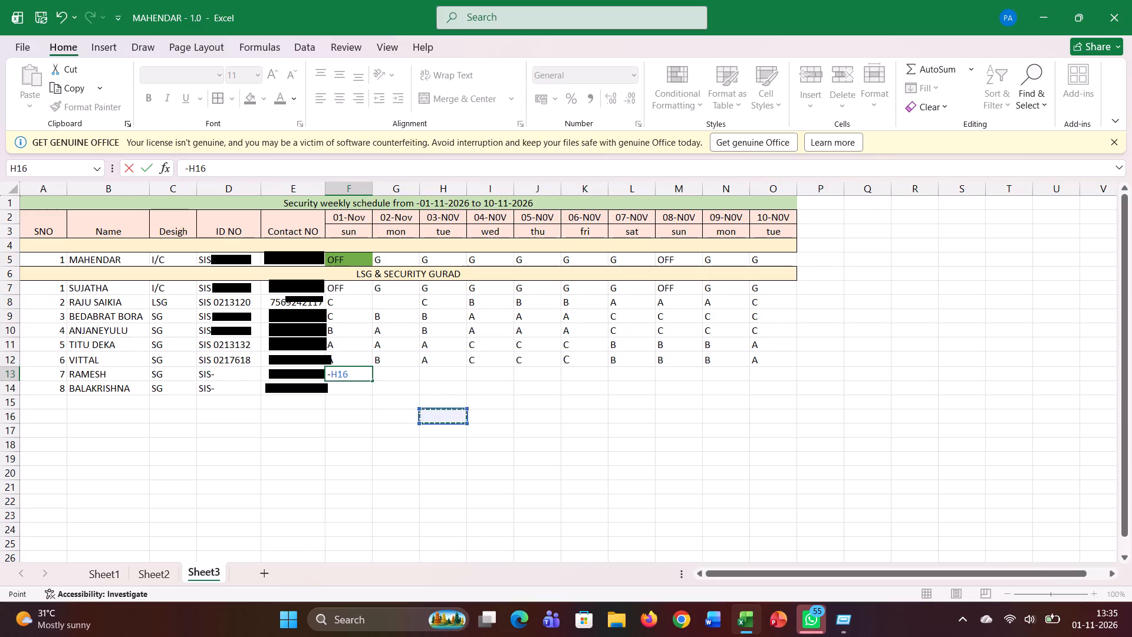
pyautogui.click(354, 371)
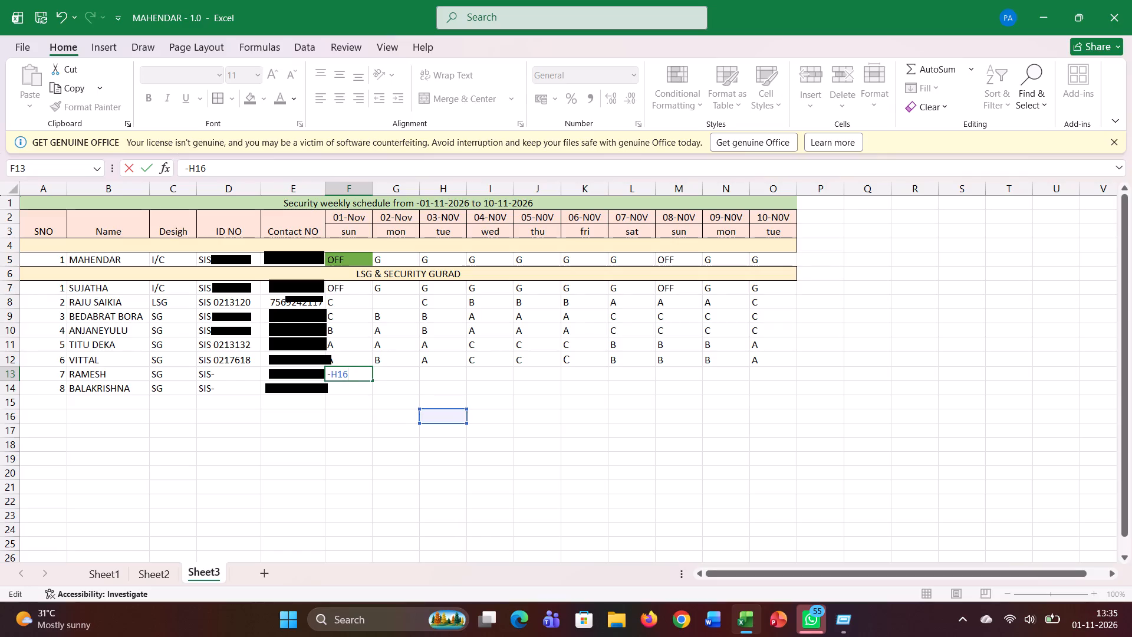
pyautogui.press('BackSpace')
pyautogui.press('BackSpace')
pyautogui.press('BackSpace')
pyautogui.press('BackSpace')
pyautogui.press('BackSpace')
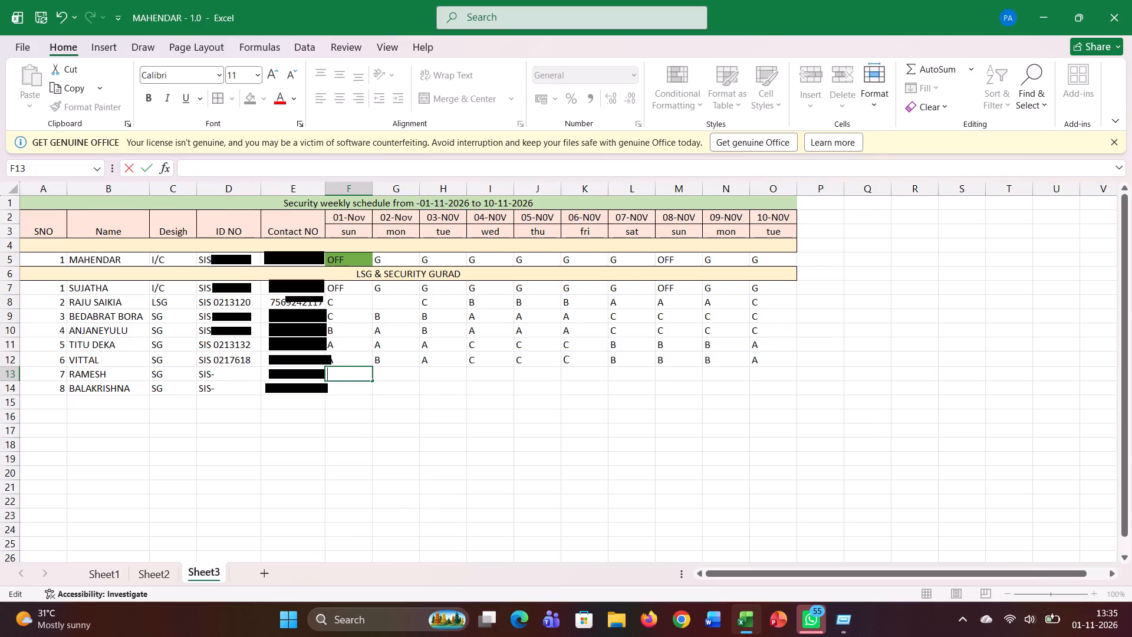
# Enter an underscore for 01-Nov in F13 and F14 for staff numbers 7 and 8.
pyautogui.hotkey('shift', '_')
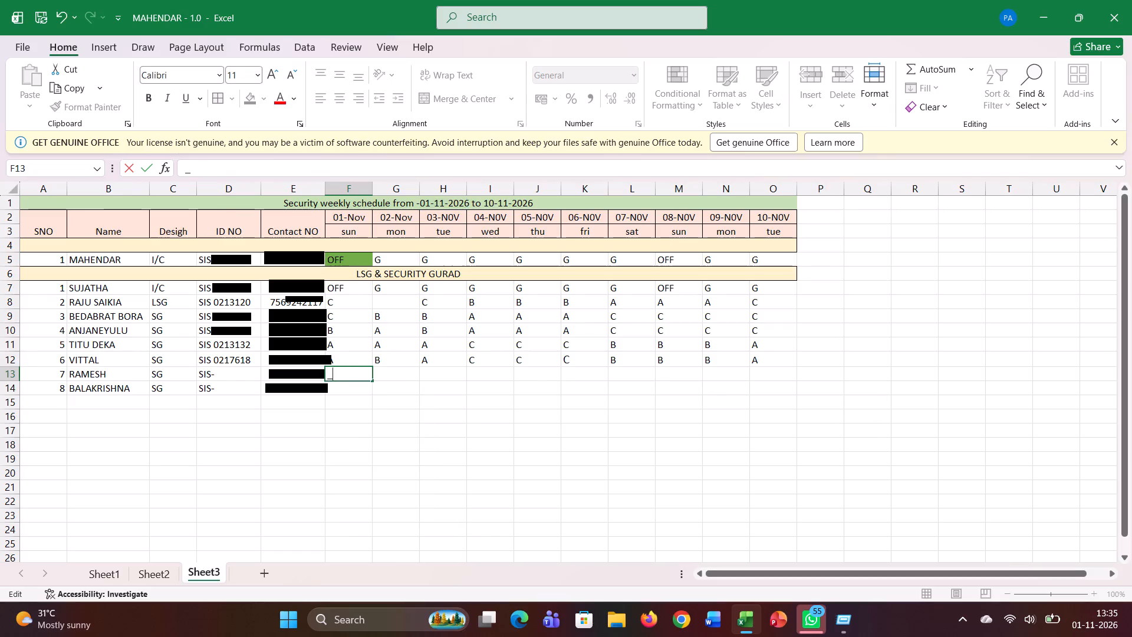
pyautogui.click(350, 389)
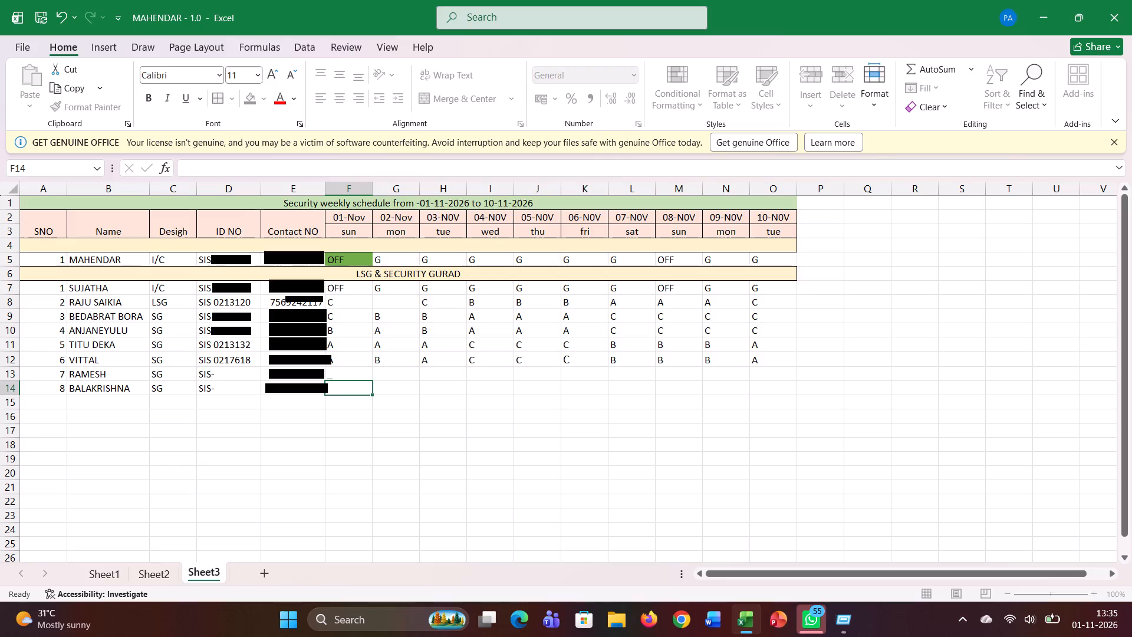
pyautogui.hotkey('shift', '_')
pyautogui.click(381, 419)
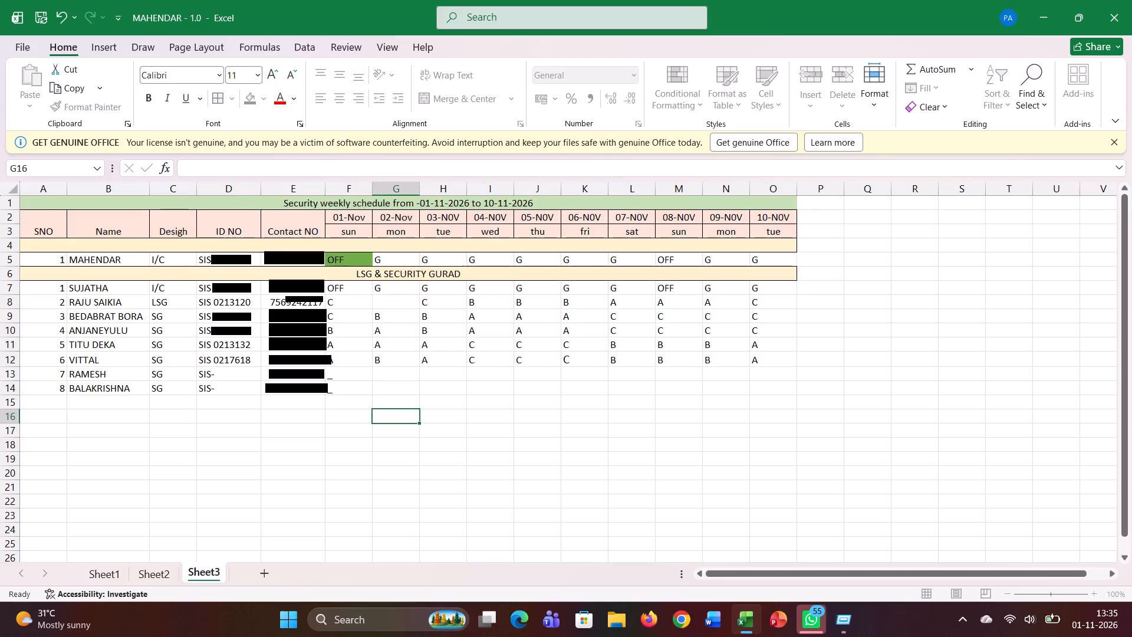
# Fill the empty 02-Nov cell G8 in the LSG row with shift C.
pyautogui.click(385, 373)
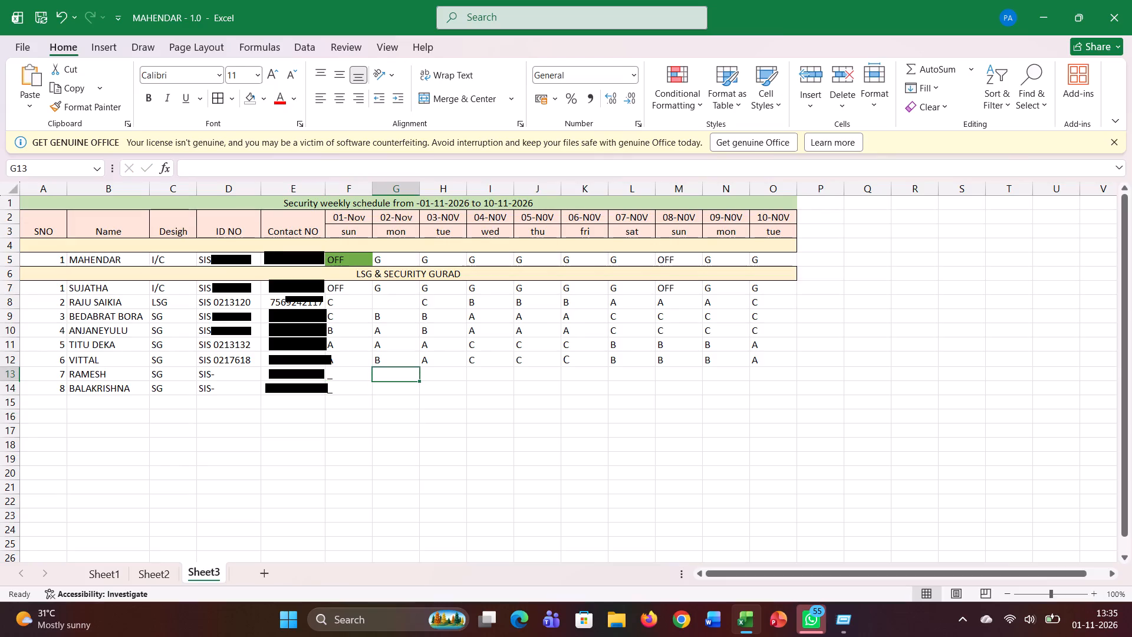
pyautogui.click(381, 304)
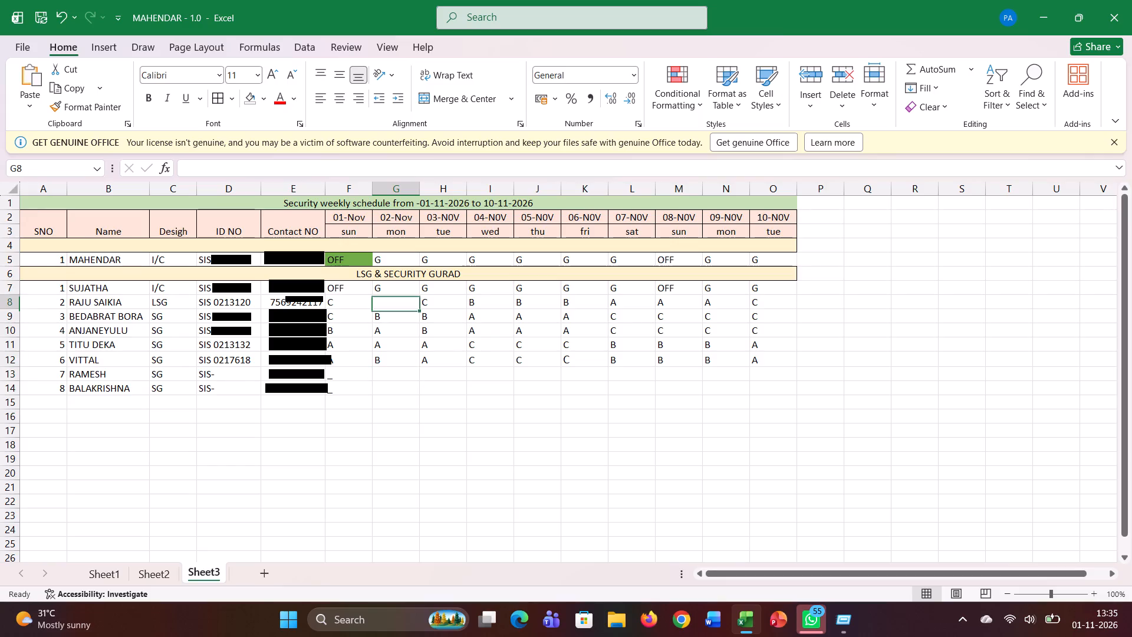
pyautogui.press('c')
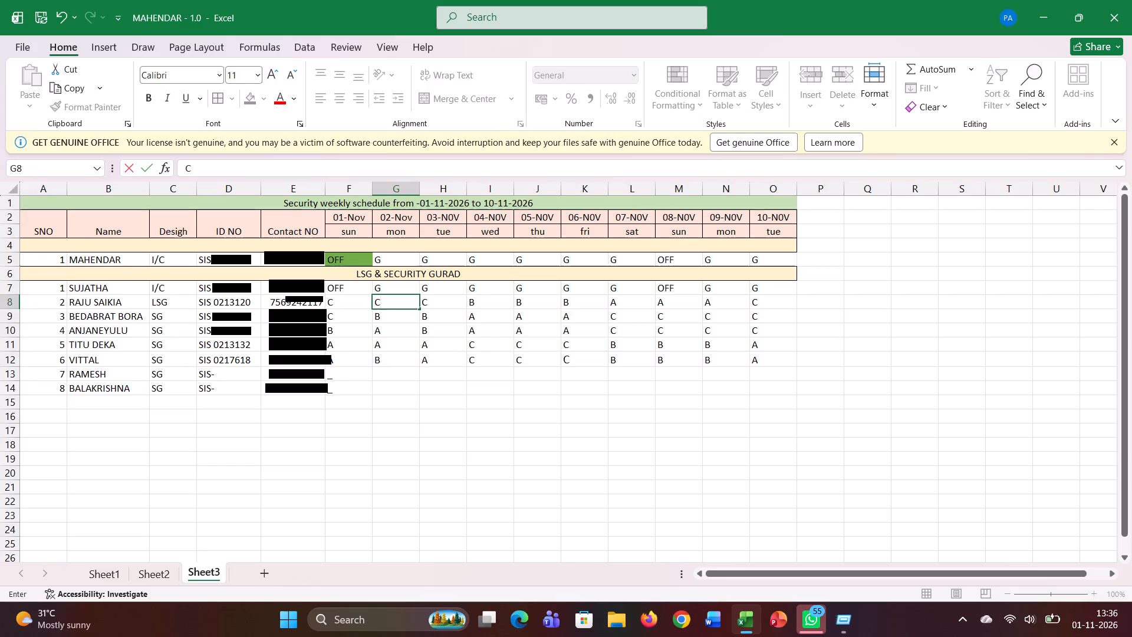
# Enter shift C for 02-Nov and 03-Nov in G13 to H14 for staff numbers 7 and 8.
pyautogui.click(393, 373)
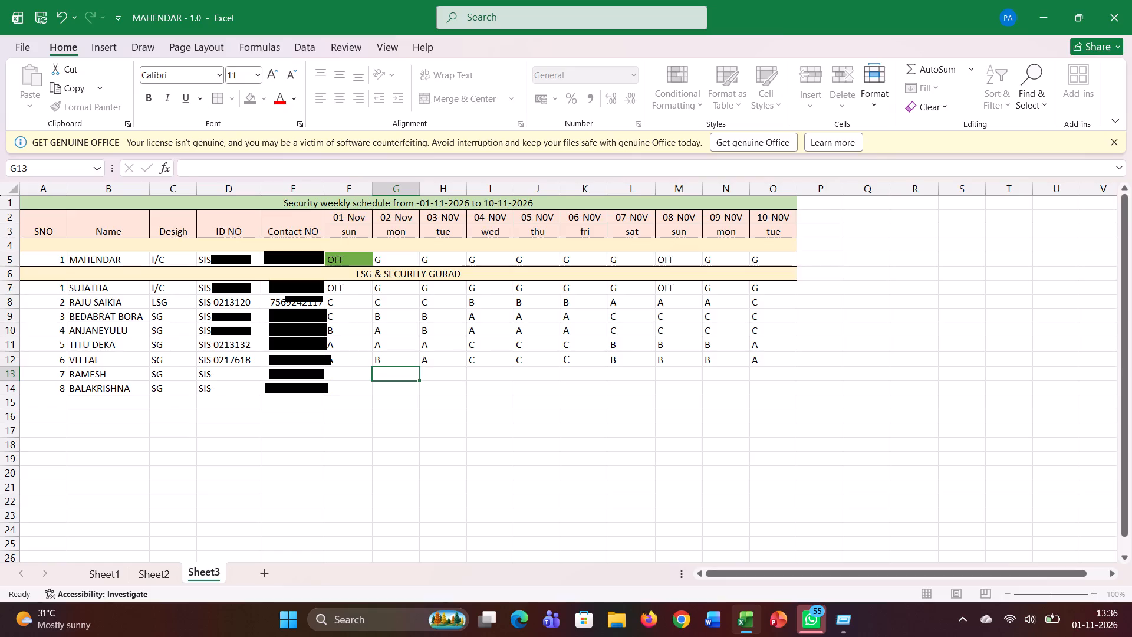
pyautogui.press('c')
pyautogui.press('Down')
pyautogui.press('c')
pyautogui.press('Down')
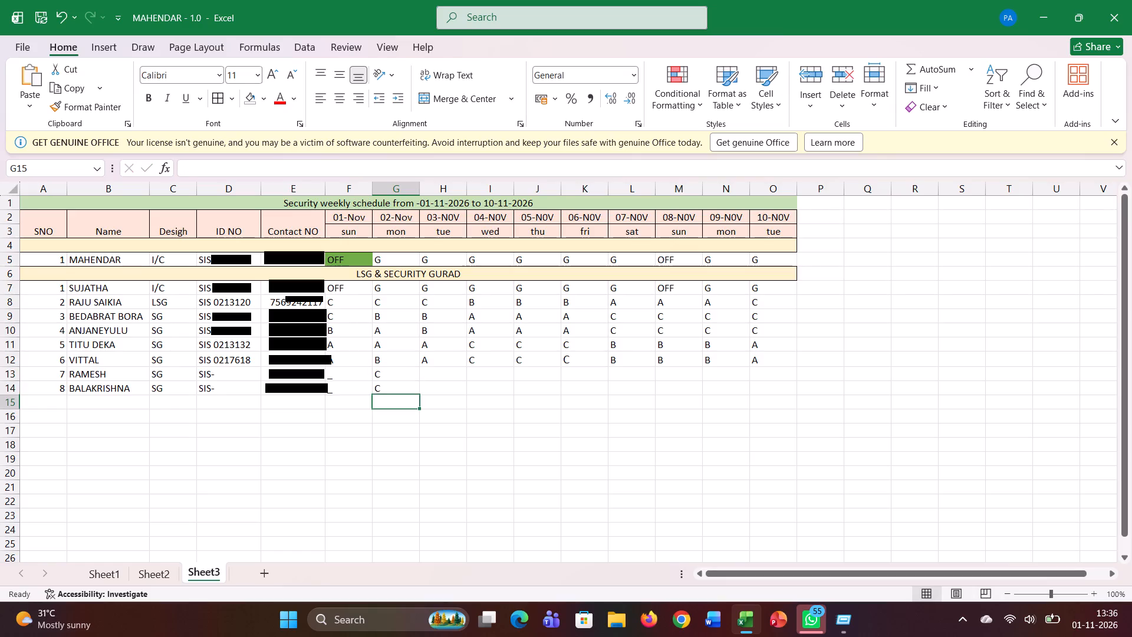
pyautogui.click(436, 372)
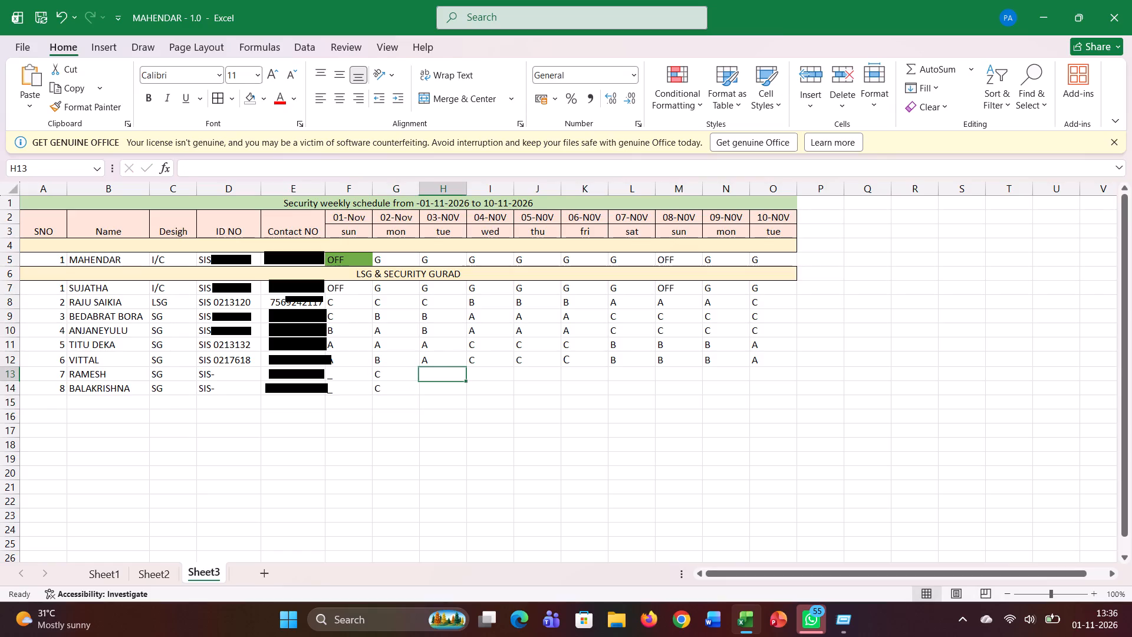
pyautogui.press('c')
pyautogui.press('Down')
pyautogui.press('c')
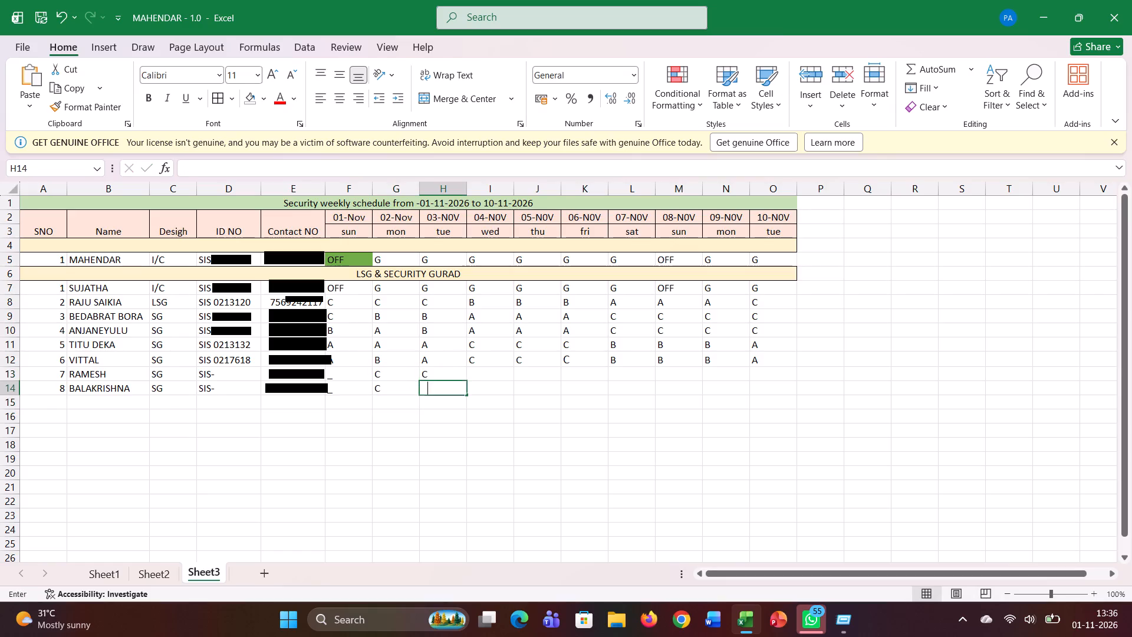
pyautogui.press('Down')
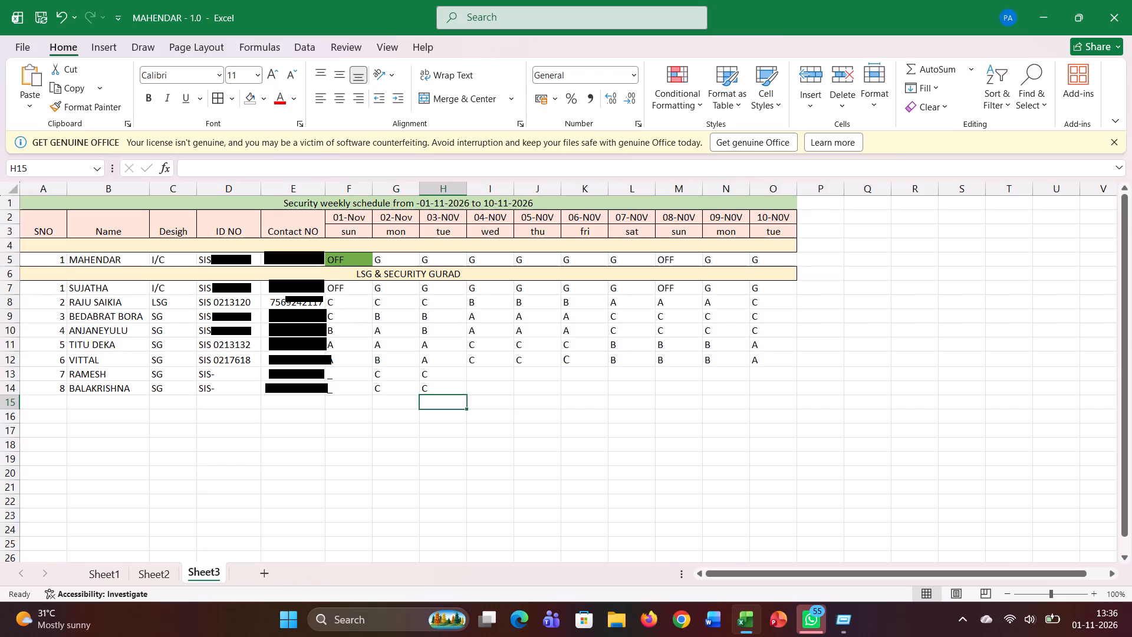
# Enter the 04-Nov shifts for staff numbers 7 and 8: B in I13 and C in I14.
pyautogui.click(474, 377)
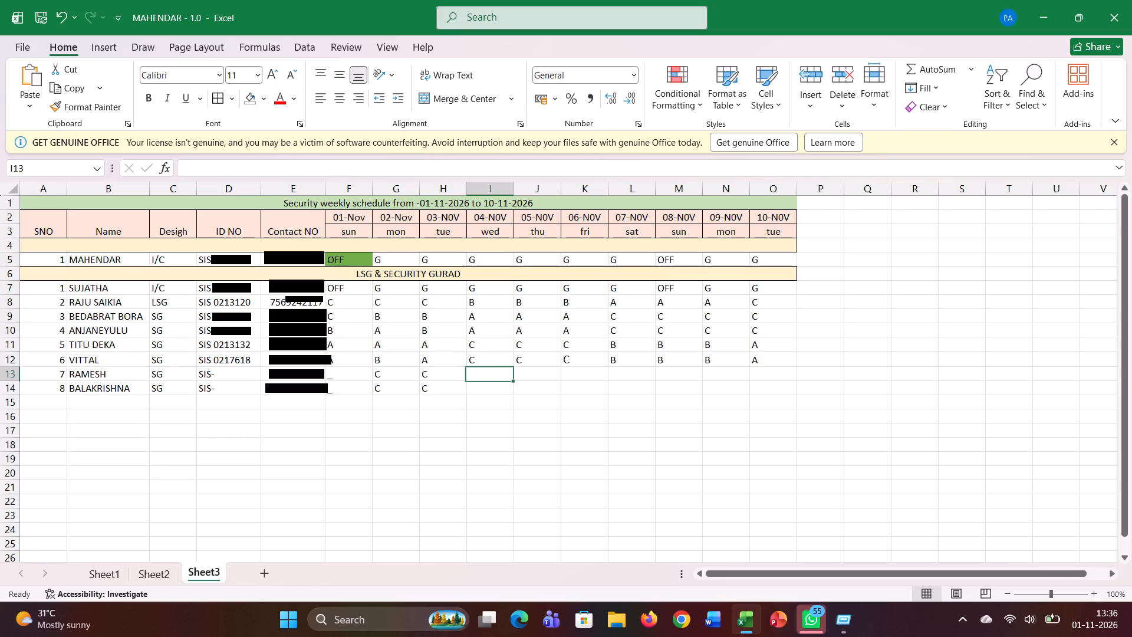
pyautogui.press('b')
pyautogui.press('Down')
pyautogui.press('c')
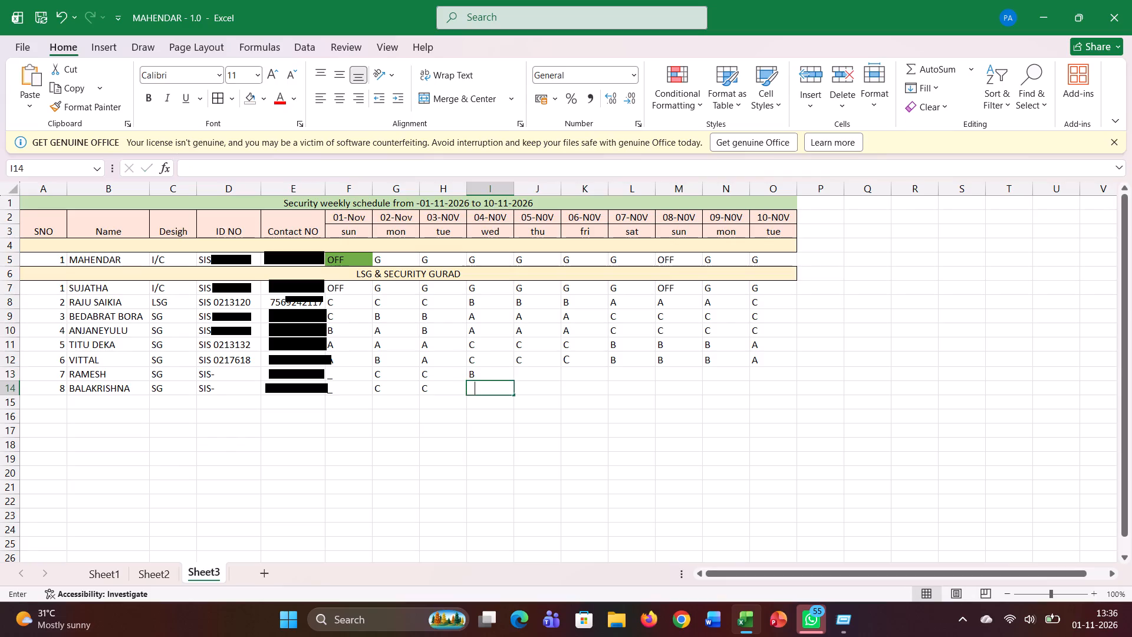
pyautogui.press('Down')
# Complete row 13 with shift B in J13 and K13, shift A in L13 to N13, and shift C in O13.
pyautogui.click(531, 376)
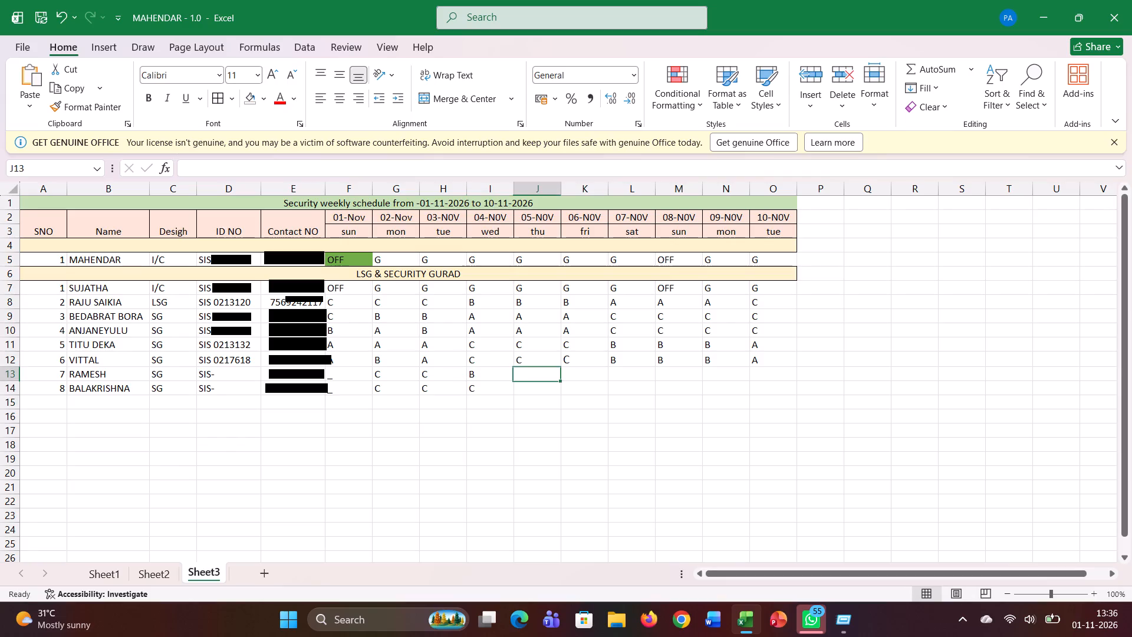
pyautogui.press('b')
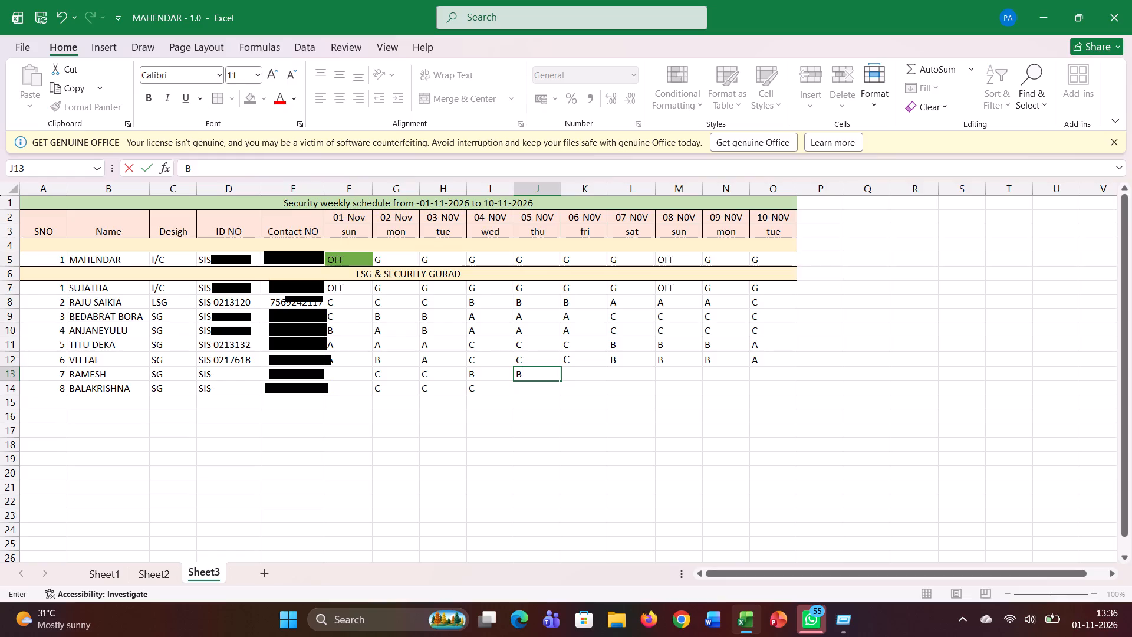
pyautogui.press('Right')
pyautogui.press('b')
pyautogui.press('Right')
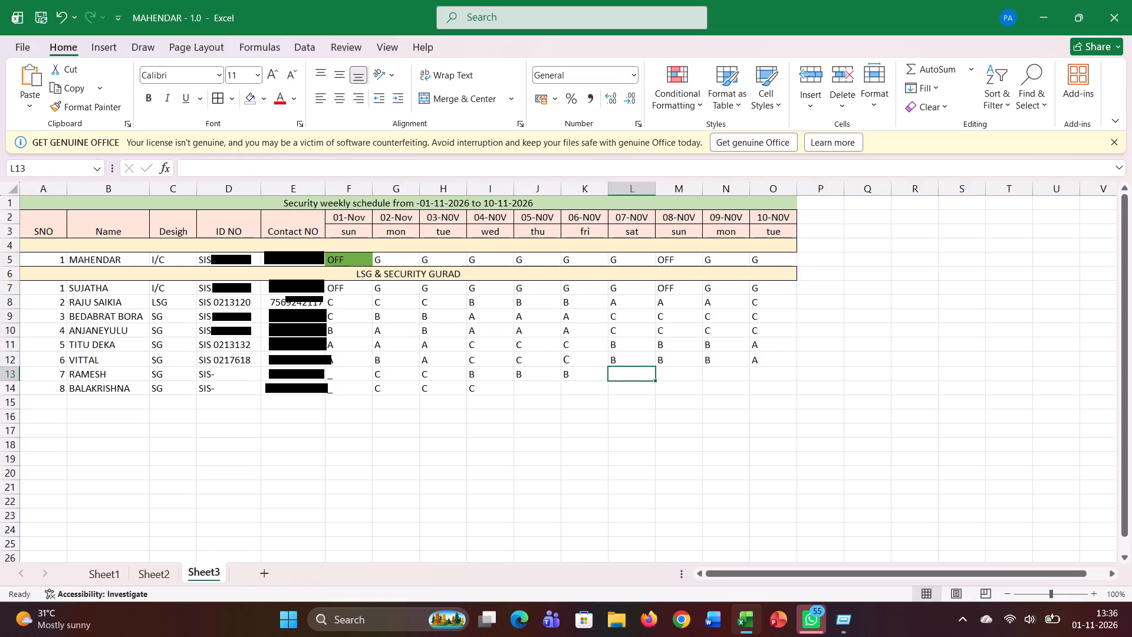
pyautogui.press('a')
pyautogui.press('Right')
pyautogui.press('a')
pyautogui.press('Right')
pyautogui.press('a')
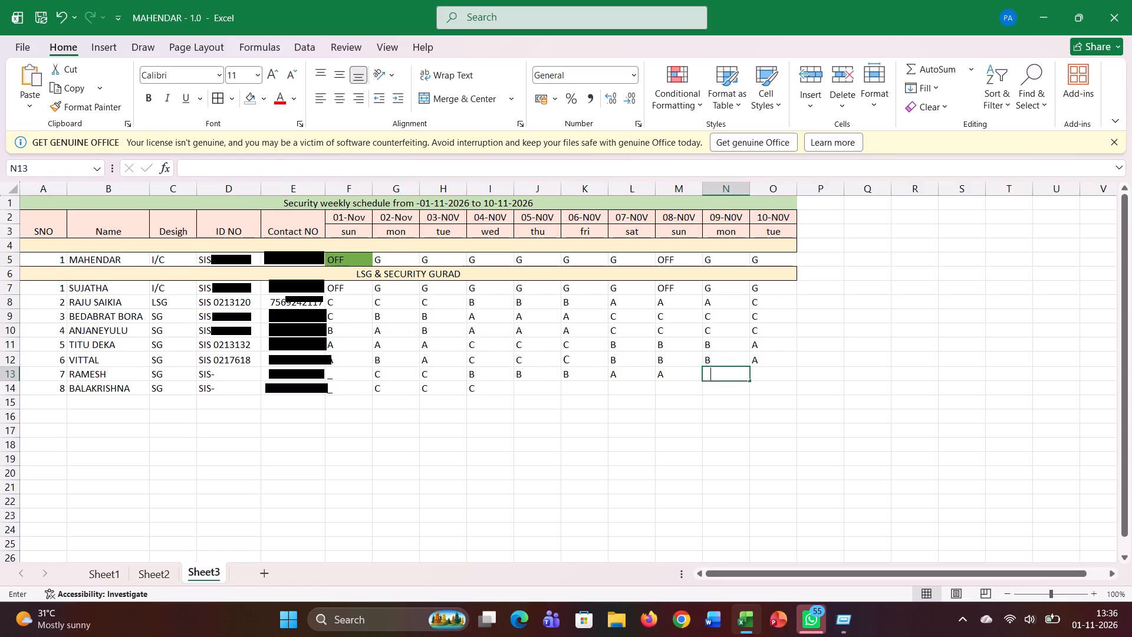
pyautogui.press('Right')
pyautogui.press('c')
pyautogui.press('Right')
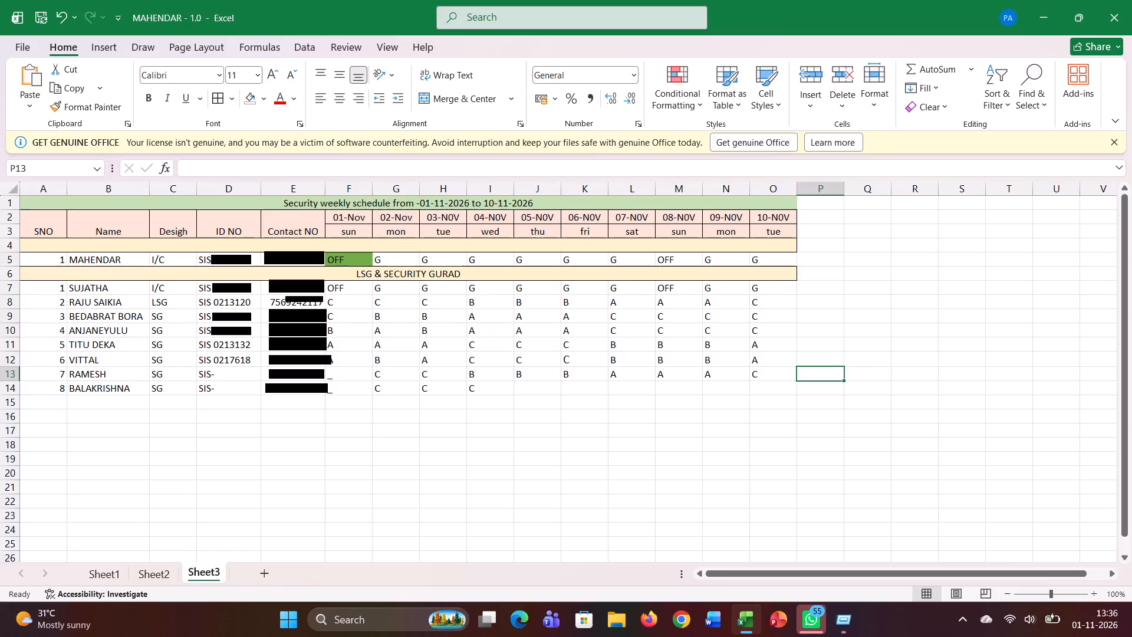
# Complete row 14 with shift C for 05-Nov to 10-Nov in J14 to O14.
pyautogui.click(531, 388)
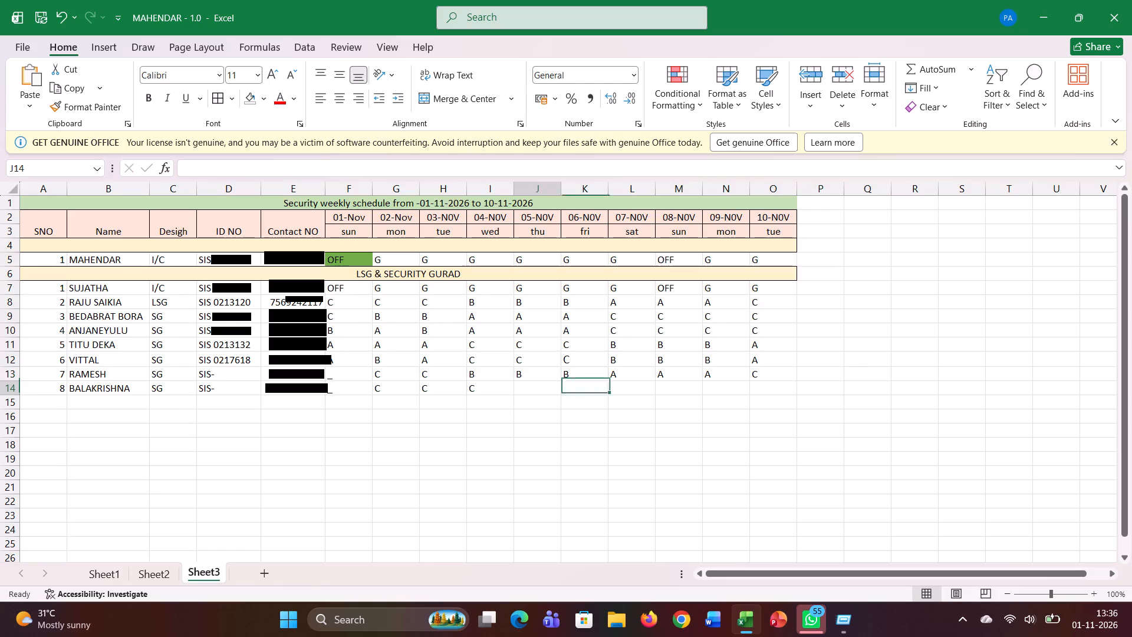
pyautogui.press('c')
pyautogui.press('Right')
pyautogui.press('c')
pyautogui.press('Right')
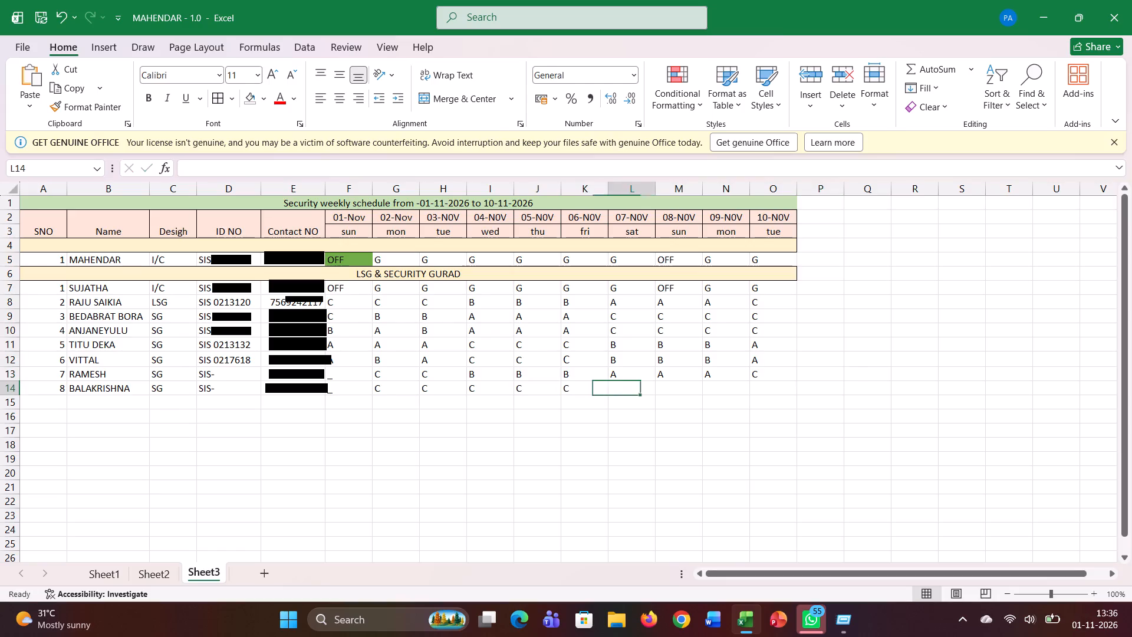
pyautogui.press('c')
pyautogui.press('Right')
pyautogui.press('c')
pyautogui.press('Right')
pyautogui.press('c')
pyautogui.press('Right')
pyautogui.press('c')
pyautogui.press('Right')
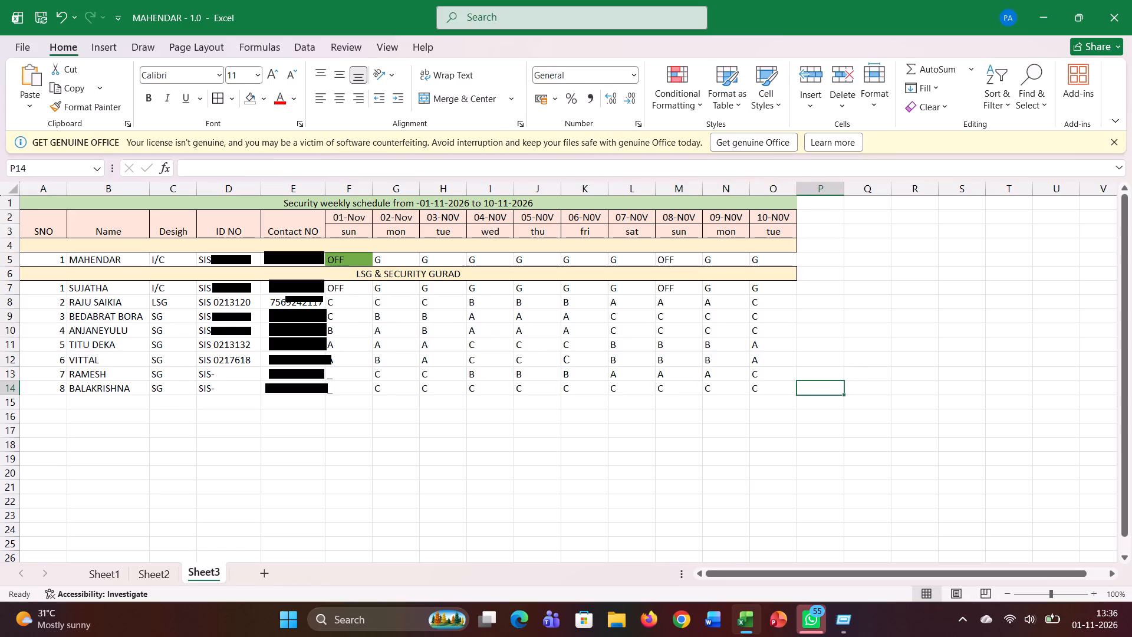
pyautogui.click(587, 415)
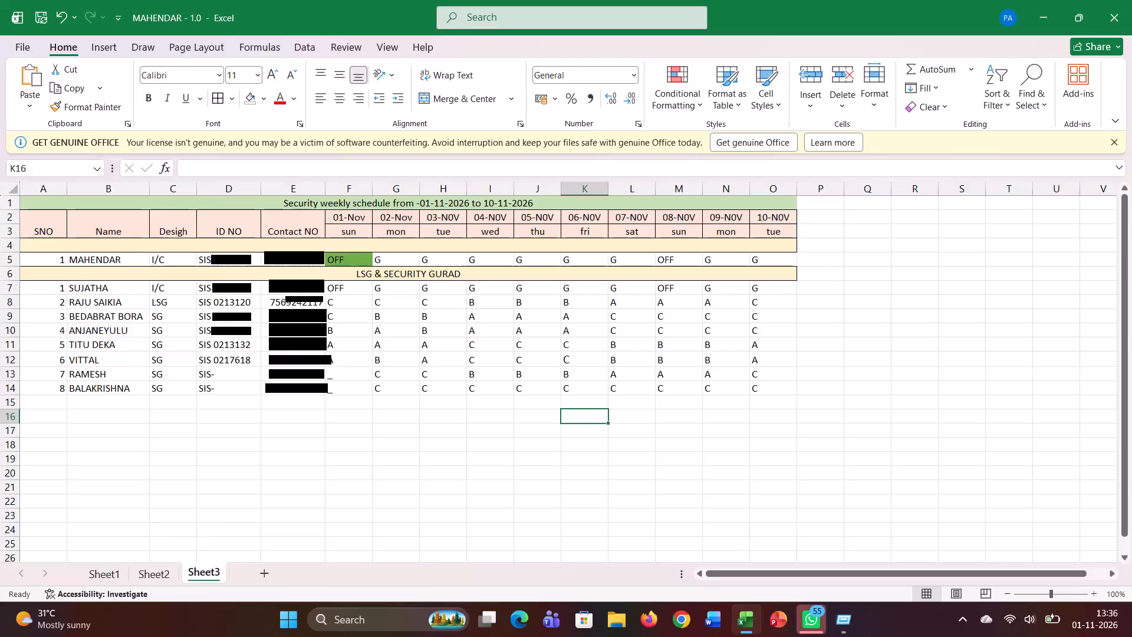
# Centre the contents of the schedule rows A5 to O14 horizontally.
pyautogui.click(42, 262)
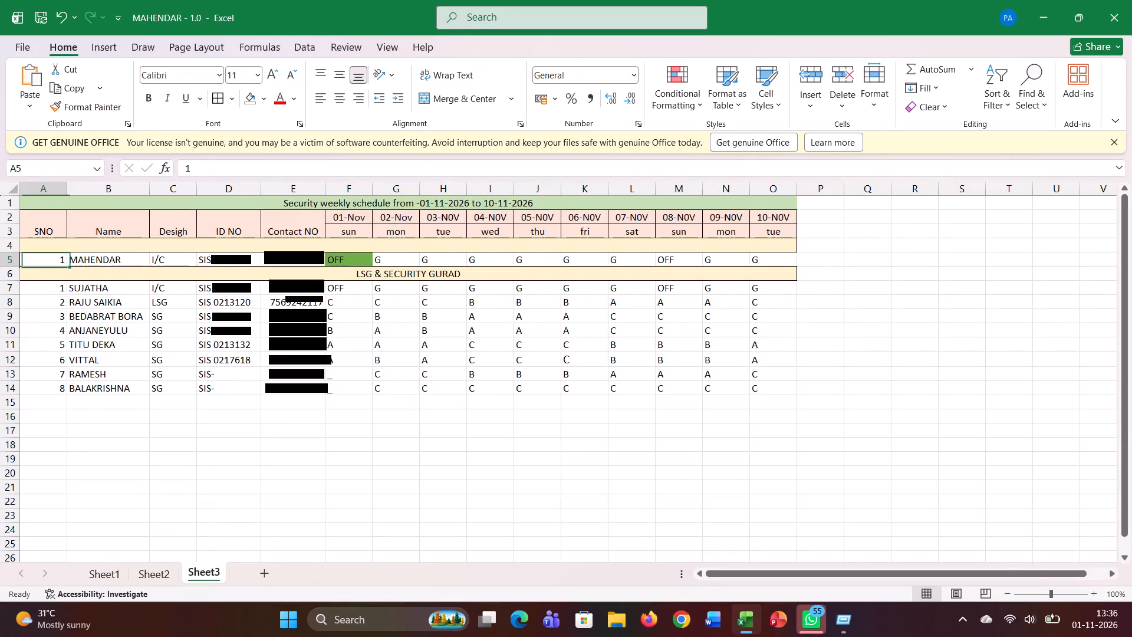
pyautogui.moveTo(58, 262); pyautogui.dragTo(113, 296)
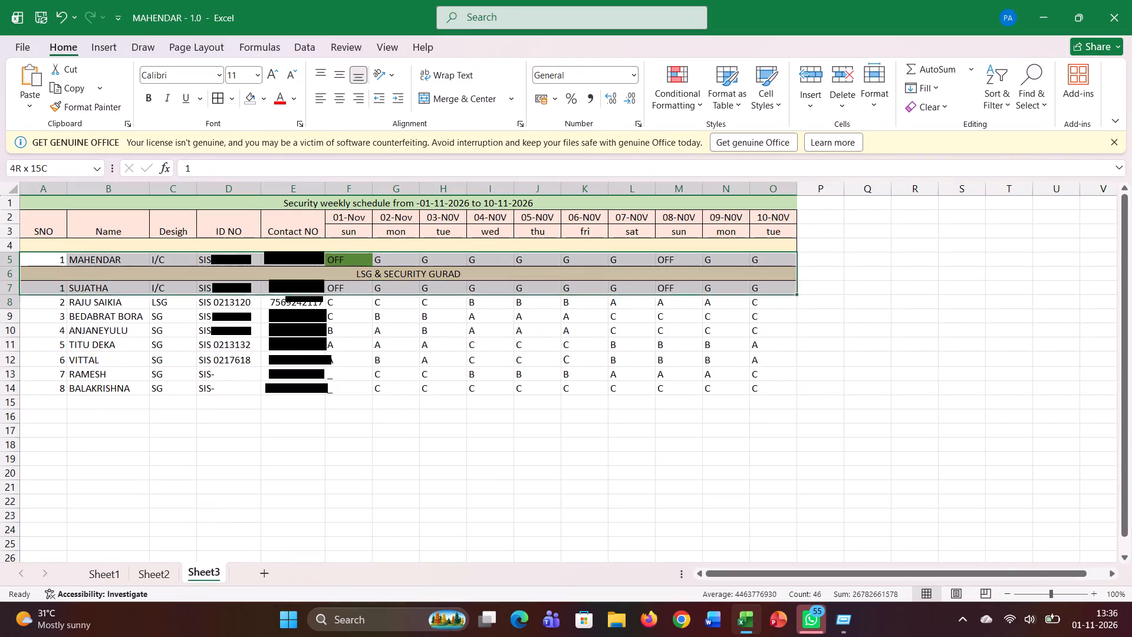
pyautogui.moveTo(113, 296); pyautogui.dragTo(215, 393)
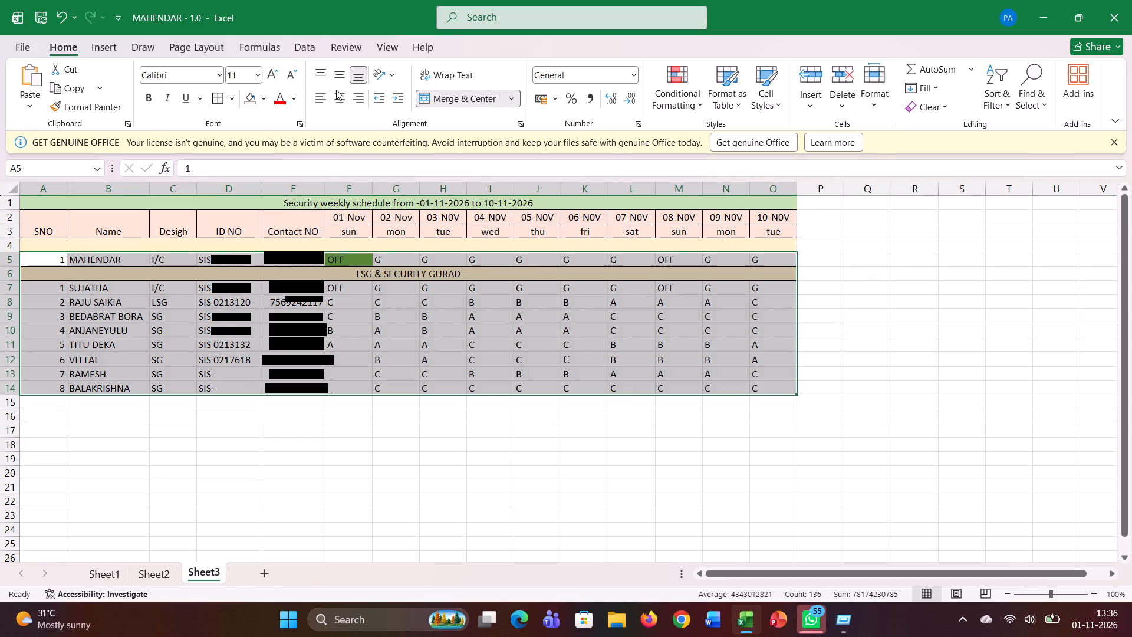
pyautogui.click(341, 100)
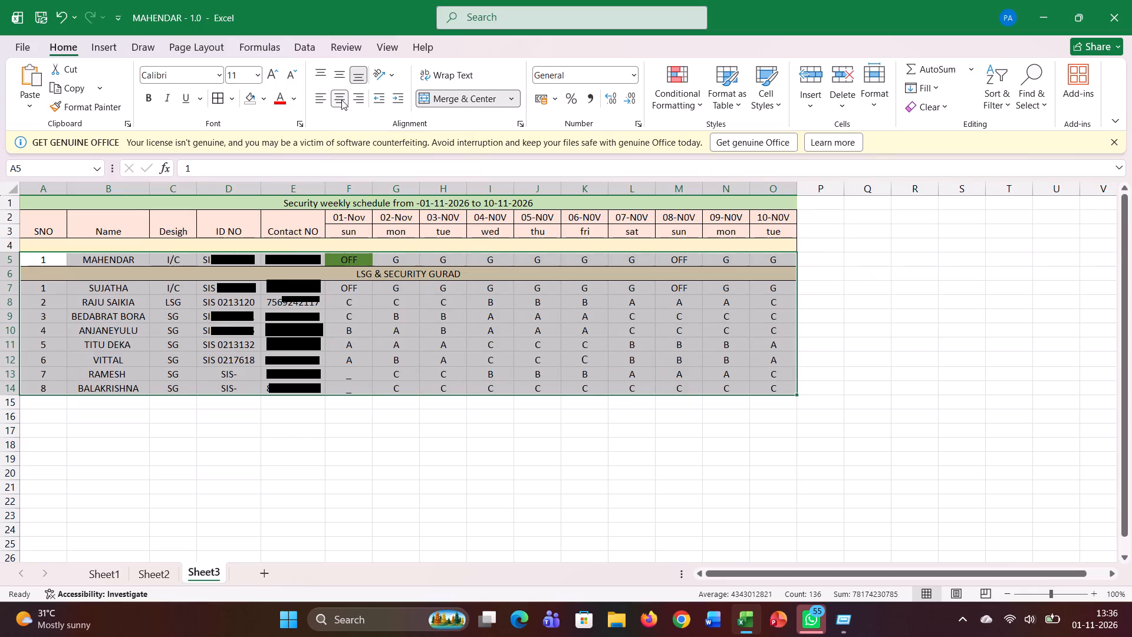
pyautogui.click(585, 430)
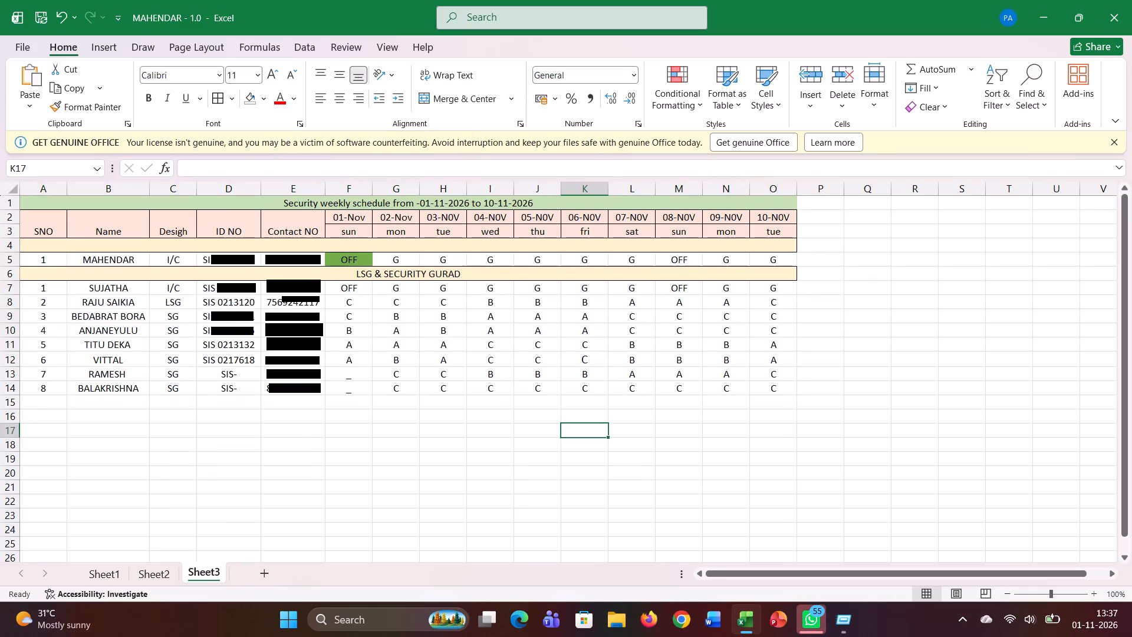
# Fill the 01-Nov OFF cells F7 and F5 with the gold theme colour.
pyautogui.click(357, 291)
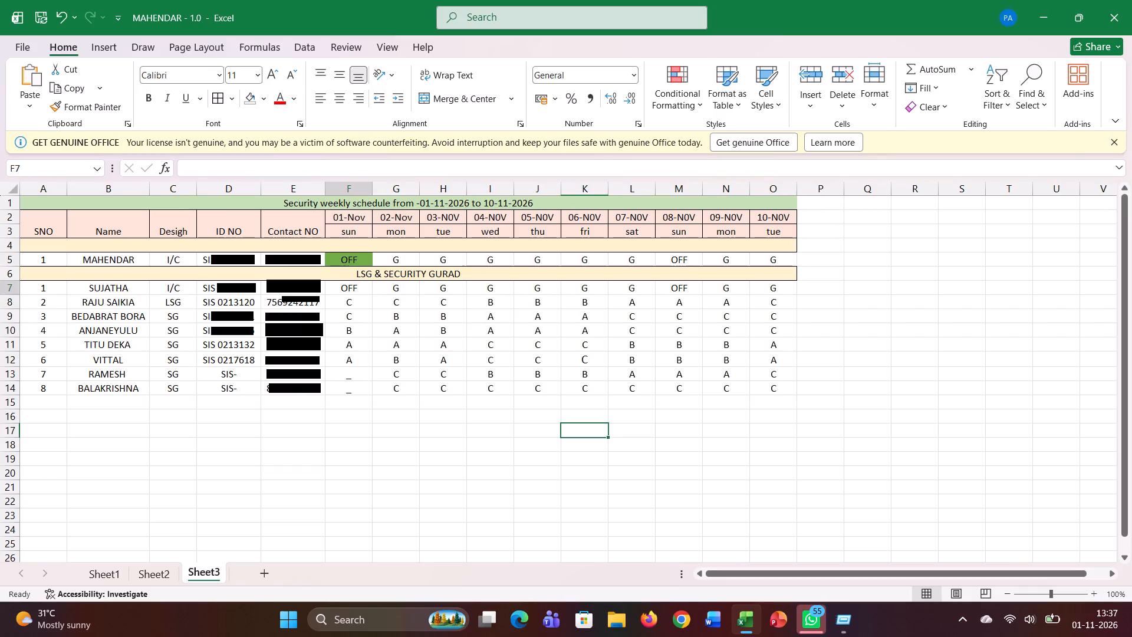
pyautogui.click(264, 94)
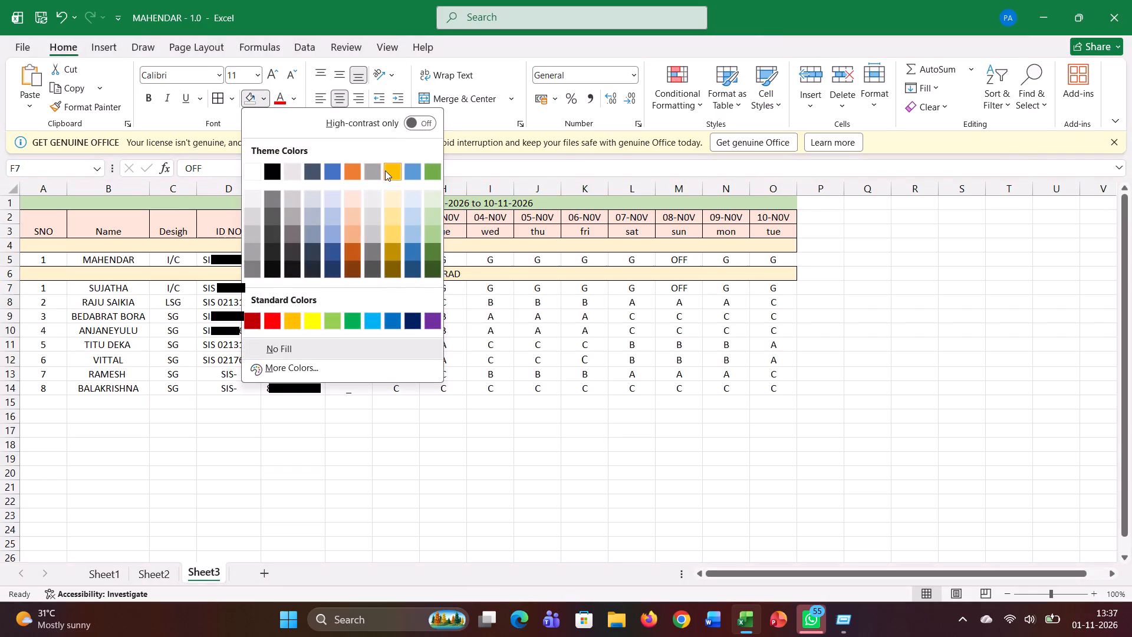
pyautogui.click(395, 174)
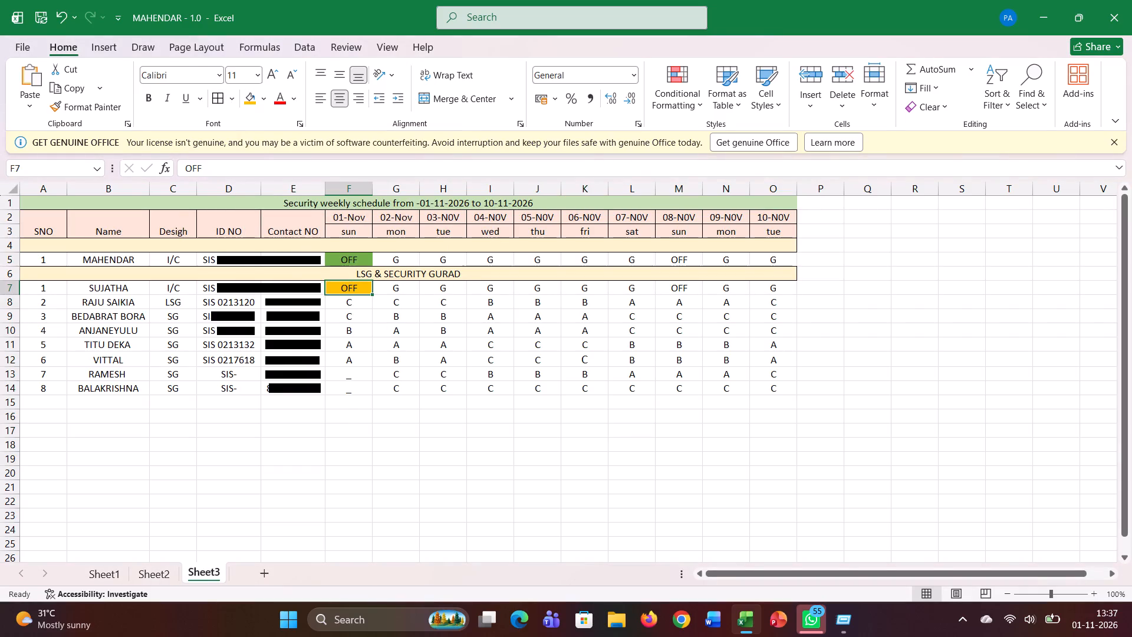
pyautogui.click(356, 256)
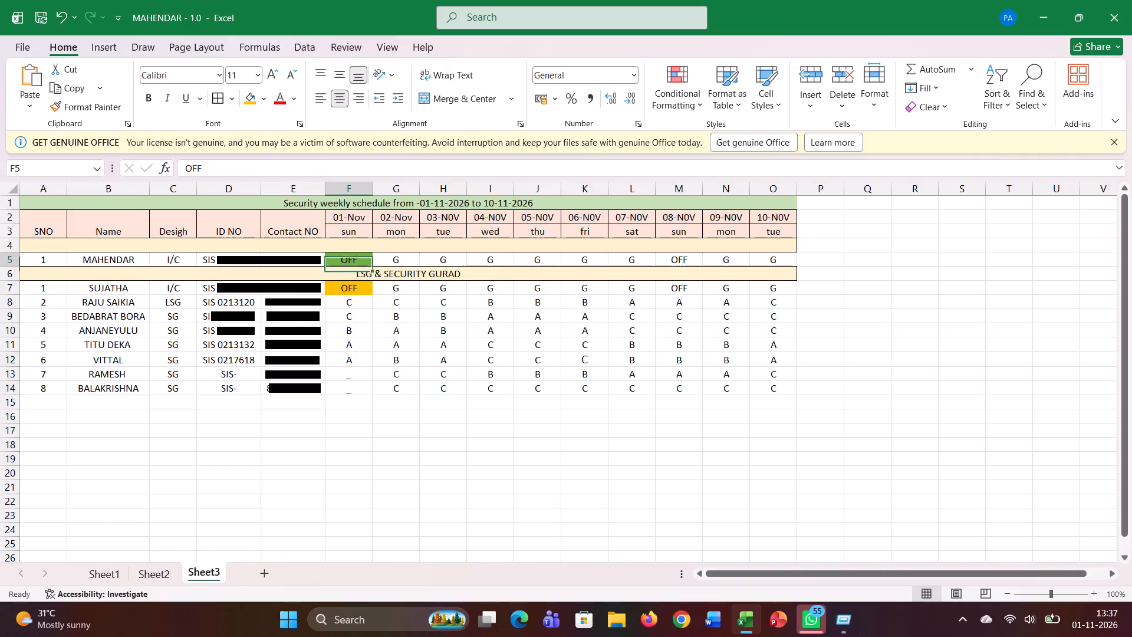
pyautogui.click(249, 100)
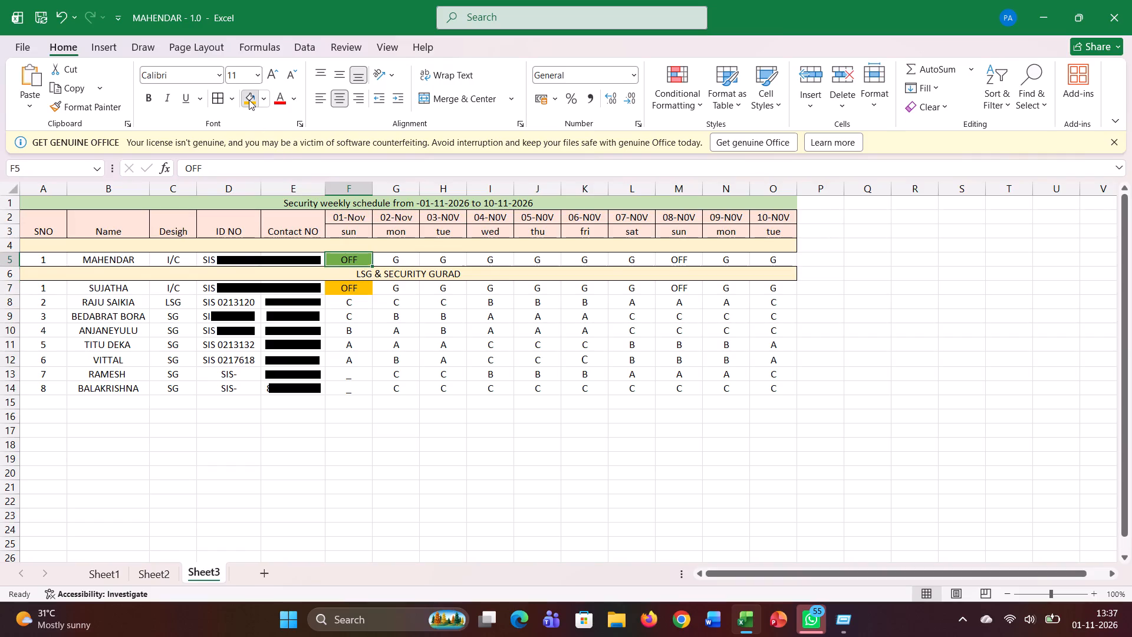
pyautogui.click(485, 537)
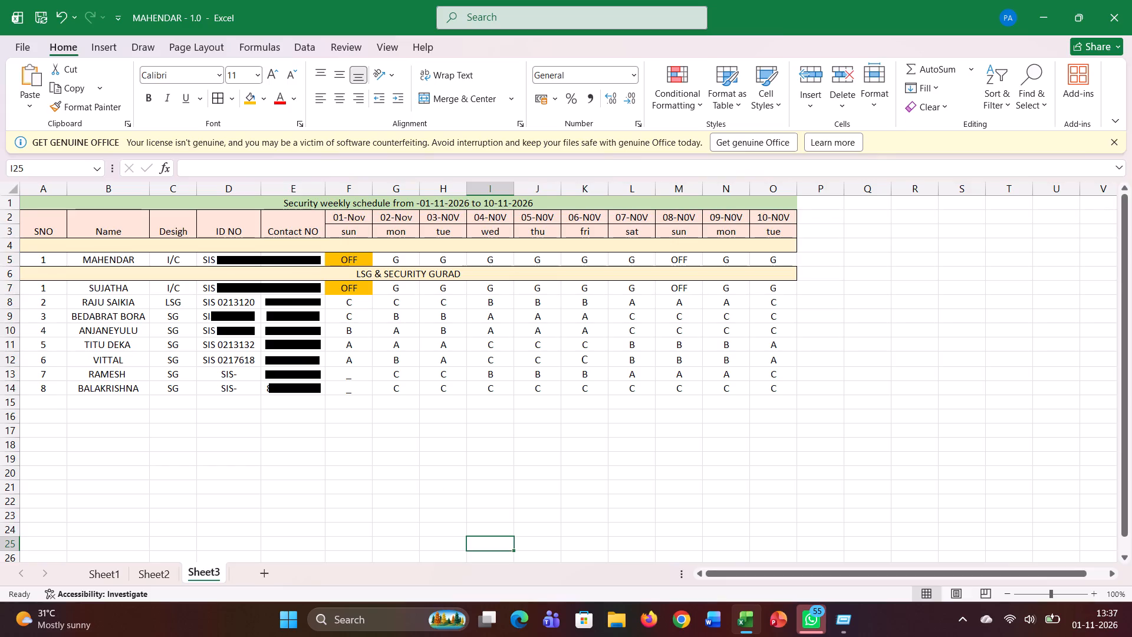
# Narrow the empty column P beside the schedule to a thin strip.
pyautogui.moveTo(844, 190); pyautogui.dragTo(809, 206)
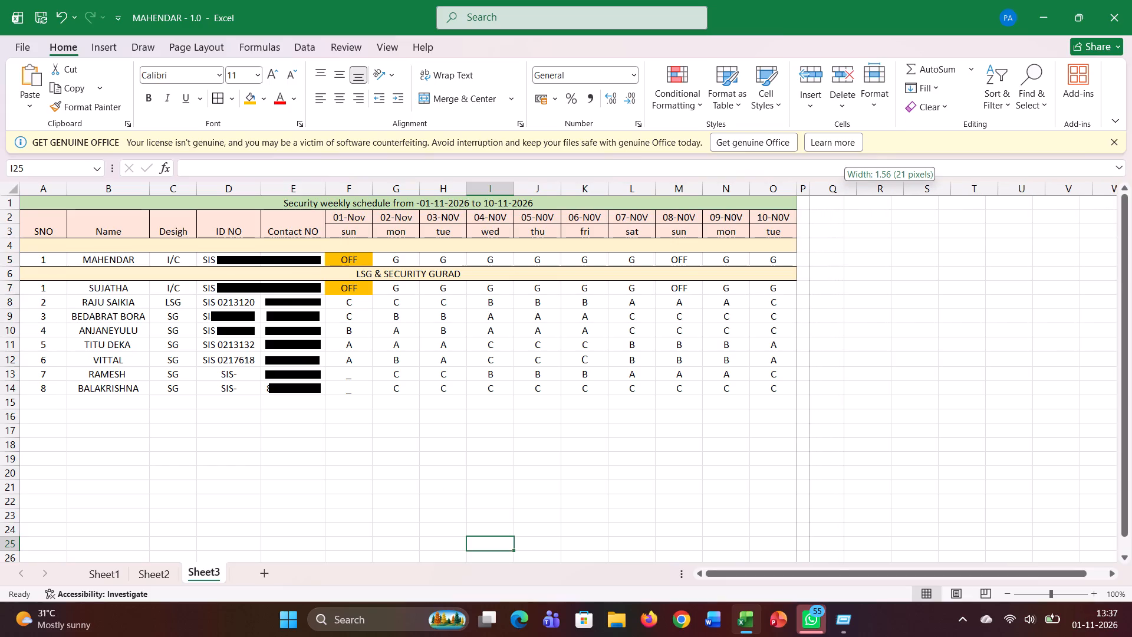
pyautogui.moveTo(809, 206); pyautogui.dragTo(807, 211)
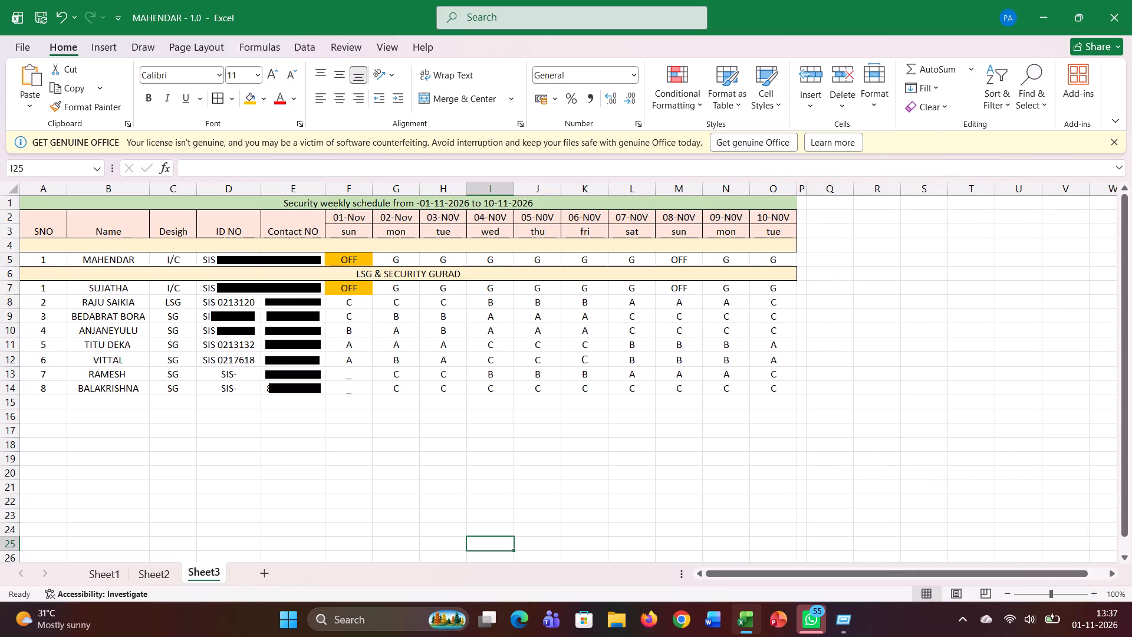
pyautogui.click(469, 101)
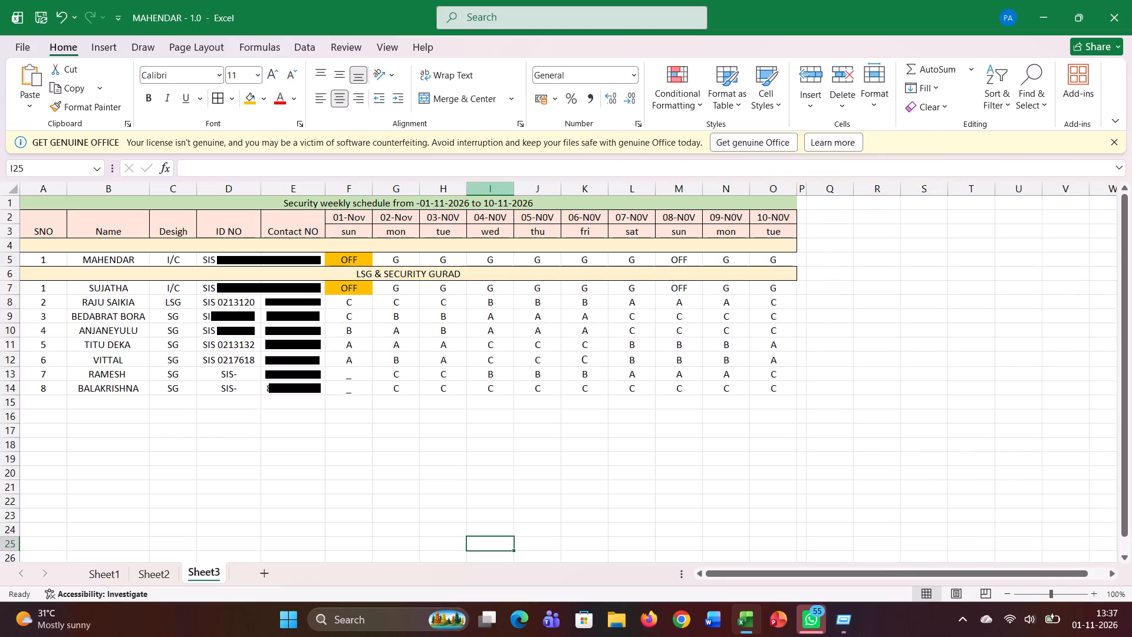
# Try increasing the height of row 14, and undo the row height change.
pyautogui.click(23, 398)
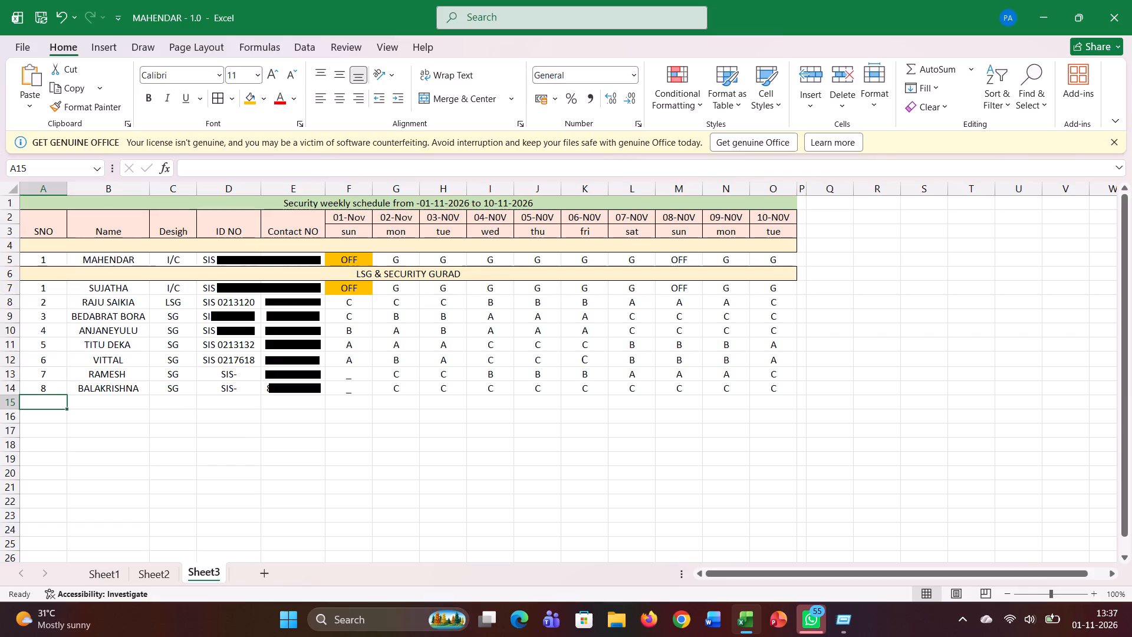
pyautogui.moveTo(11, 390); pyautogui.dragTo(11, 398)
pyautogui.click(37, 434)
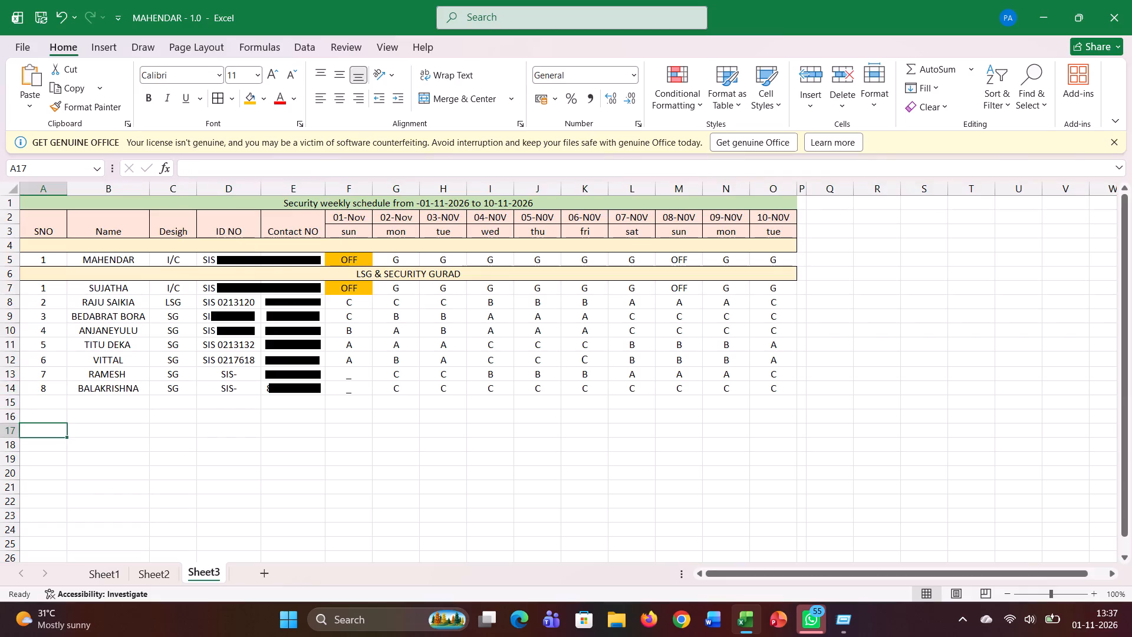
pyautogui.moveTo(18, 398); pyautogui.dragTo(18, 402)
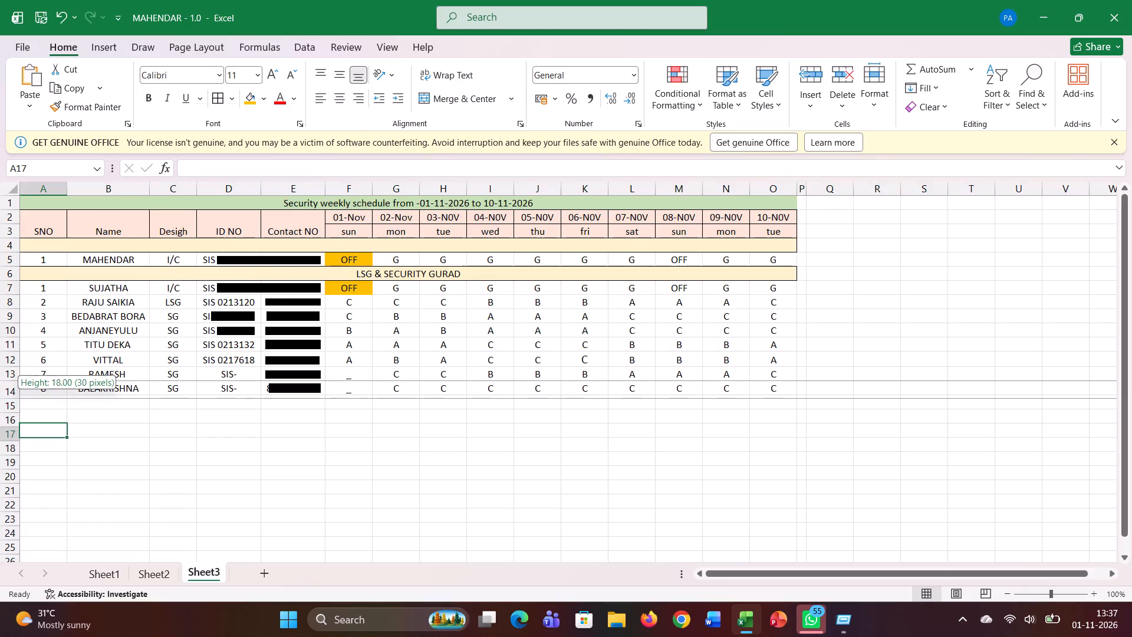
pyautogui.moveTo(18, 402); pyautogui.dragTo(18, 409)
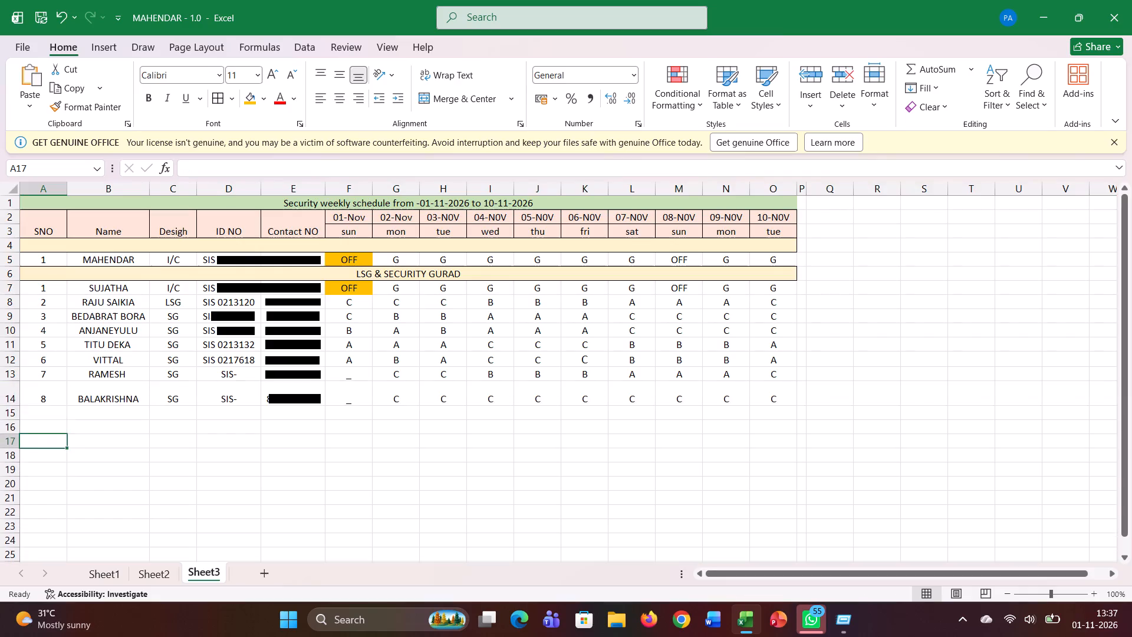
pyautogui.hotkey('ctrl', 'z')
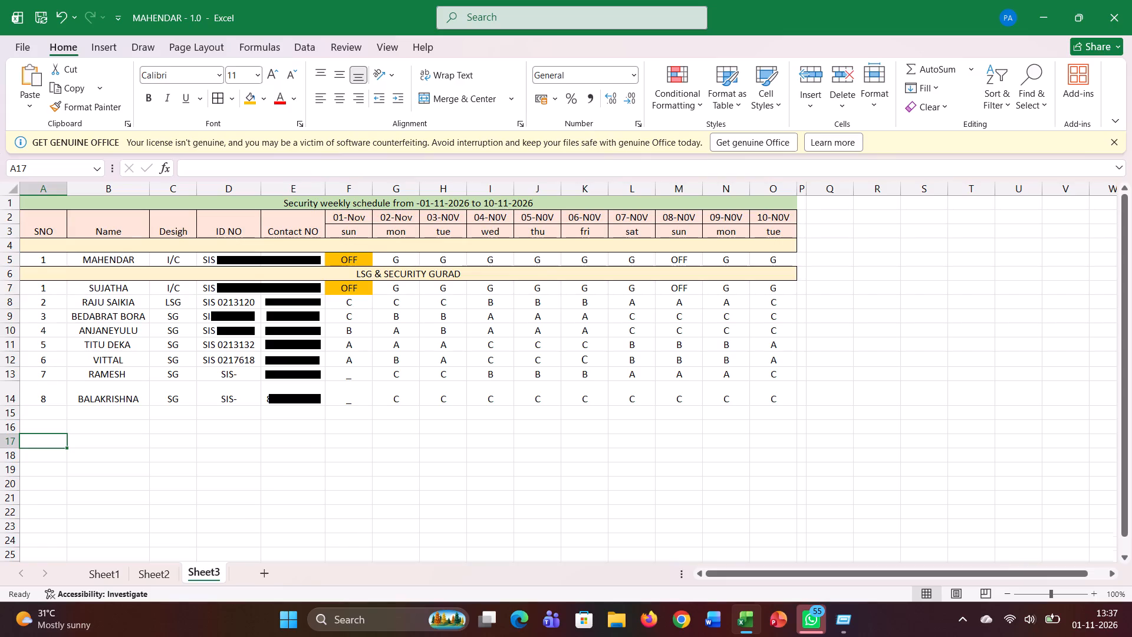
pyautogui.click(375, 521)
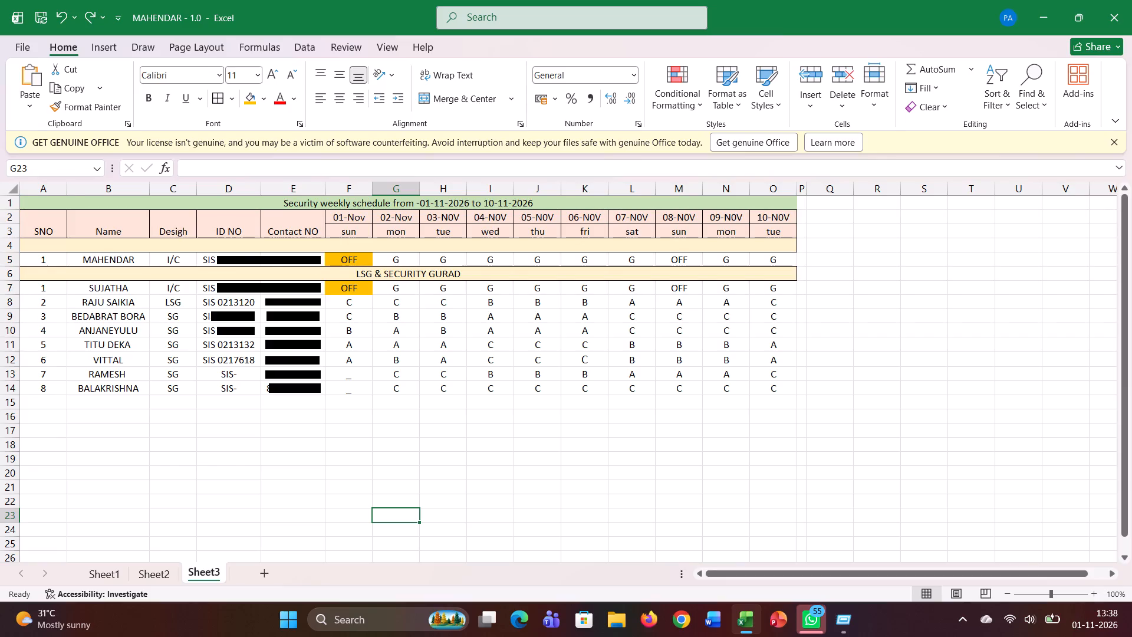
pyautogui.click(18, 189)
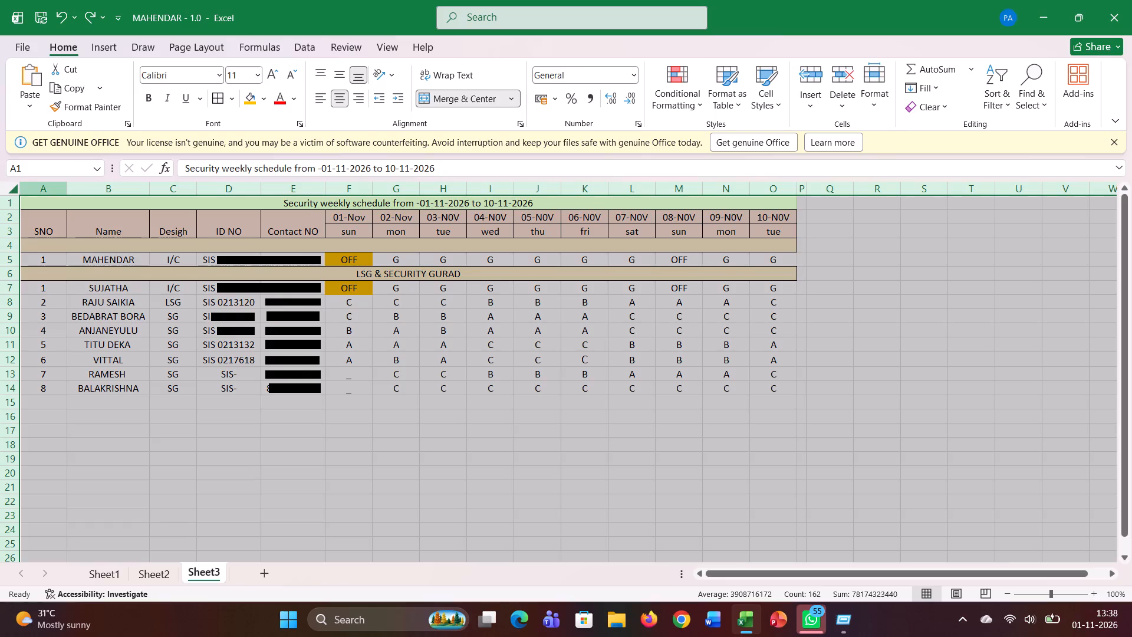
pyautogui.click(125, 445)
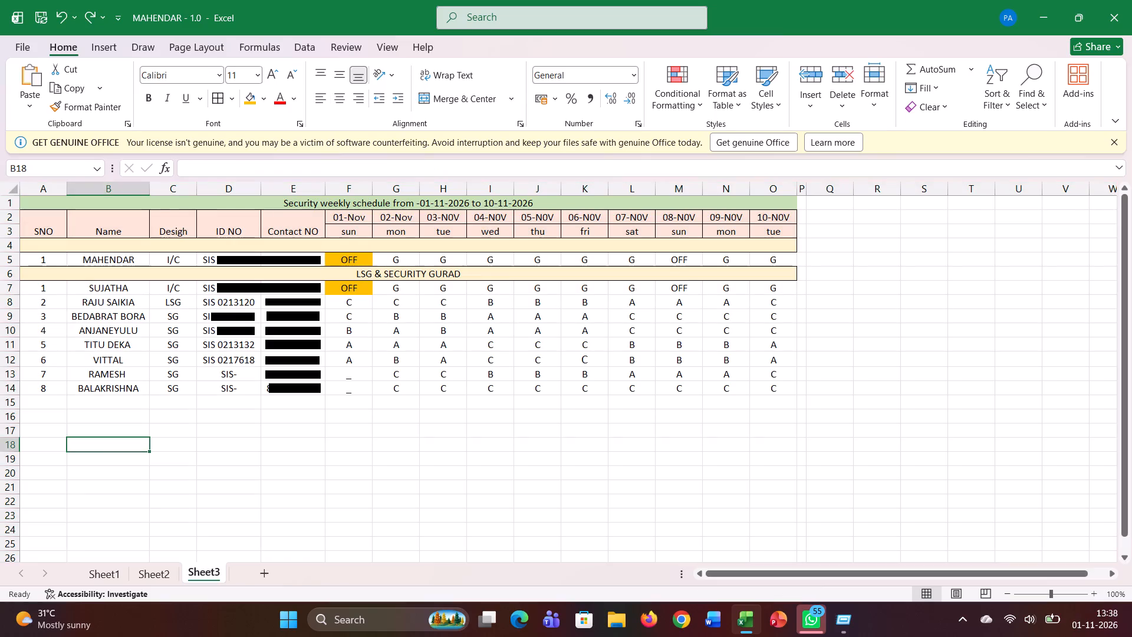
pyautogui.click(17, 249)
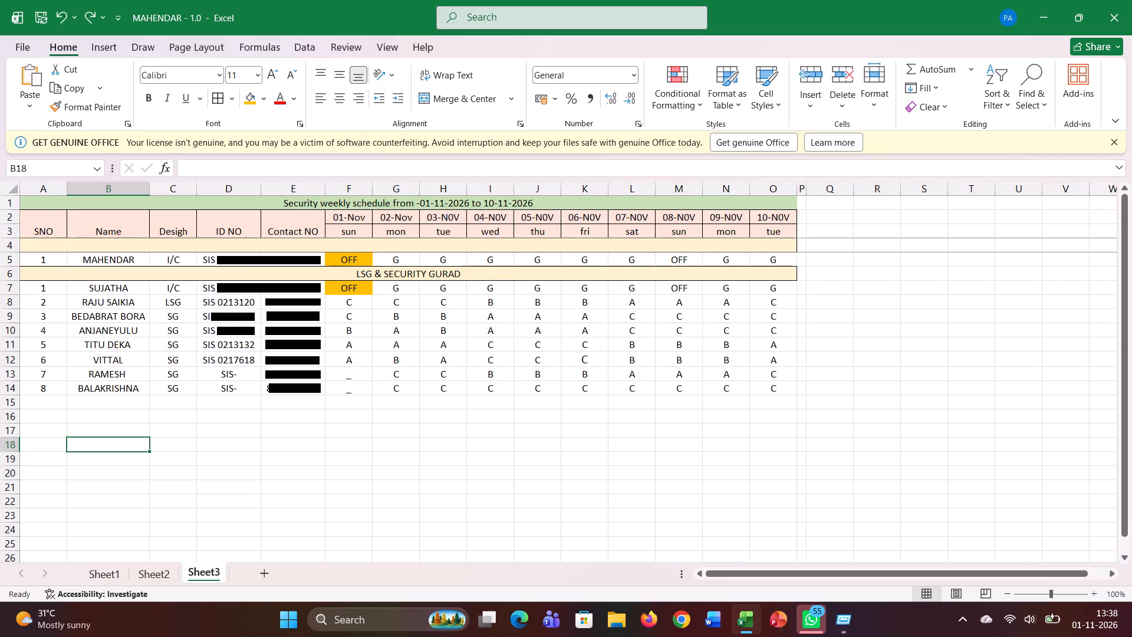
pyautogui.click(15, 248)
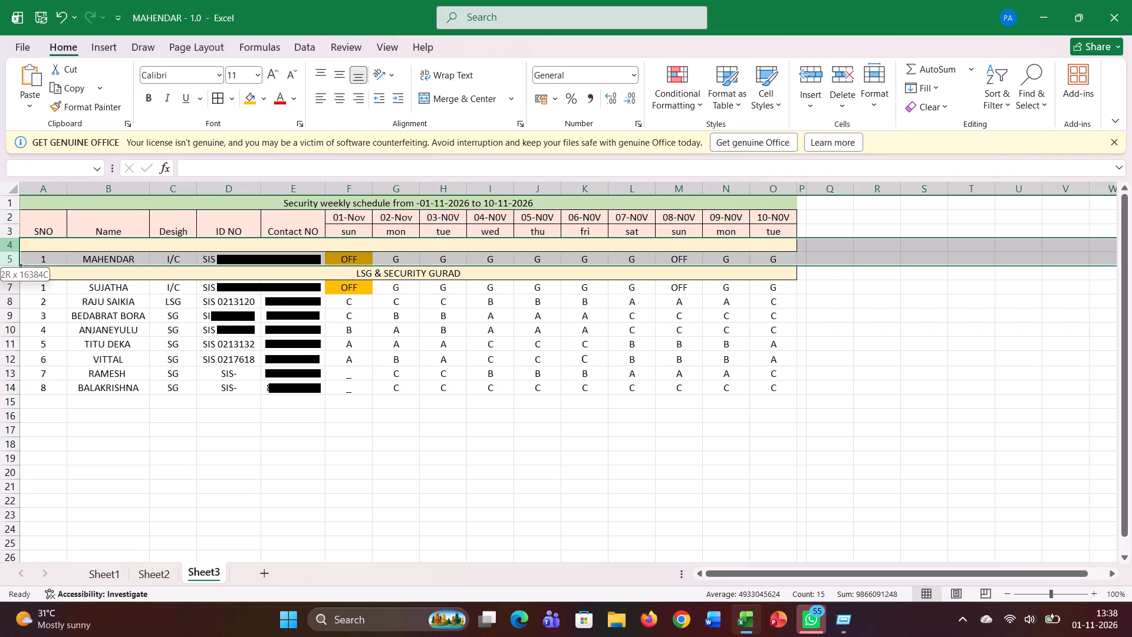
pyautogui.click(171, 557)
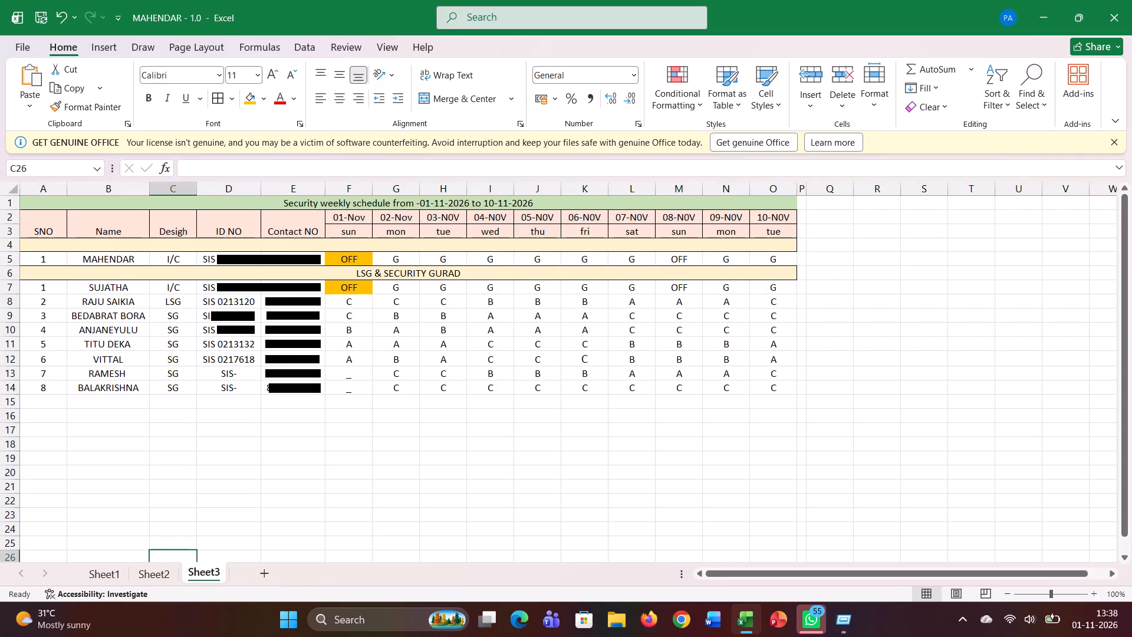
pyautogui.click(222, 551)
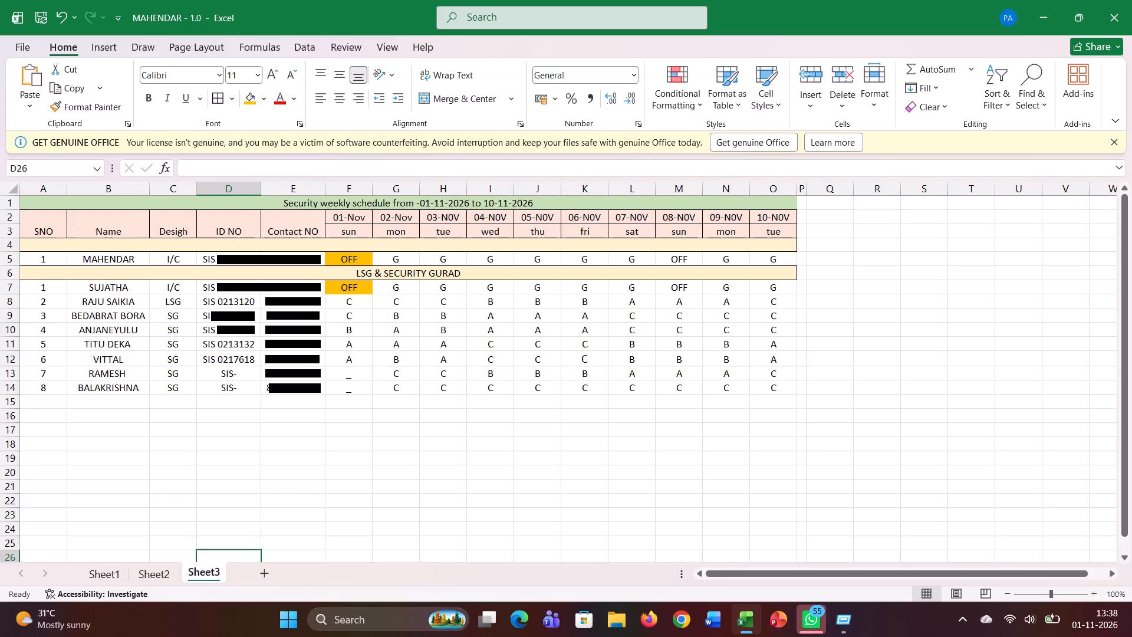
# Replace the 01-Nov entry for staff number 8 in F14 with shift C.
pyautogui.click(359, 393)
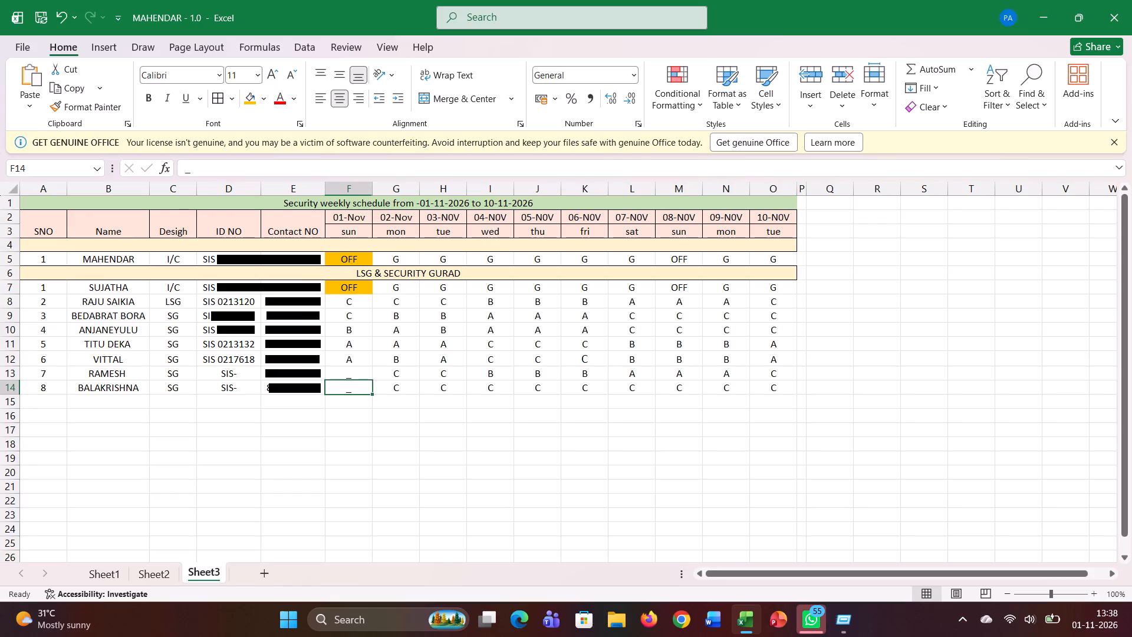
pyautogui.press('c')
pyautogui.click(474, 460)
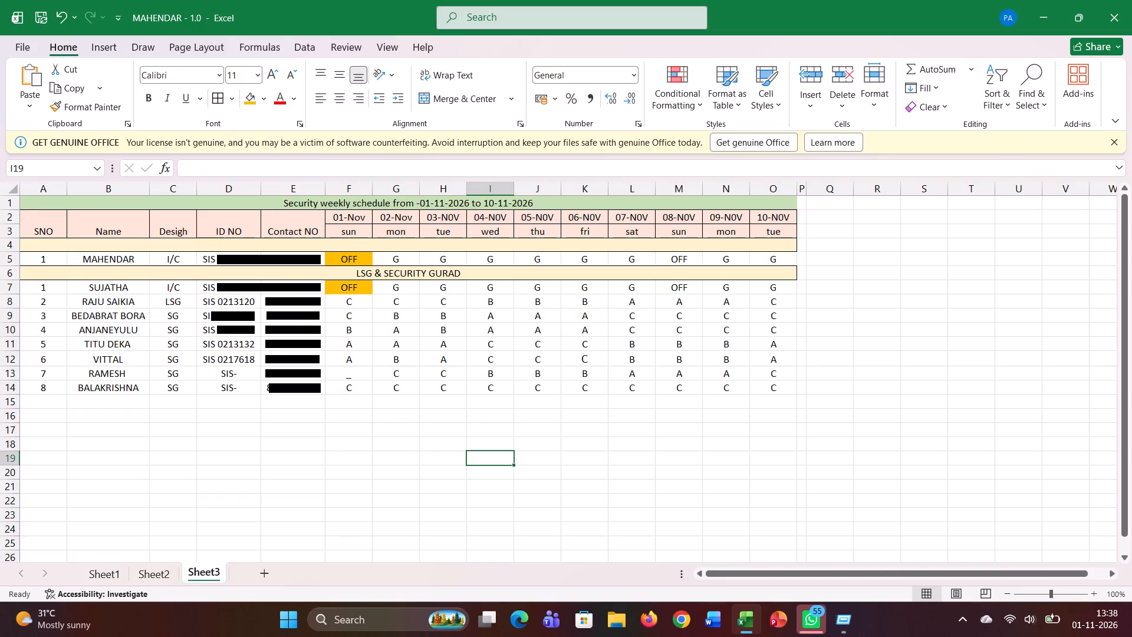
# Reduce the height of the schedule's title row 1.
pyautogui.moveTo(18, 209); pyautogui.dragTo(24, 213)
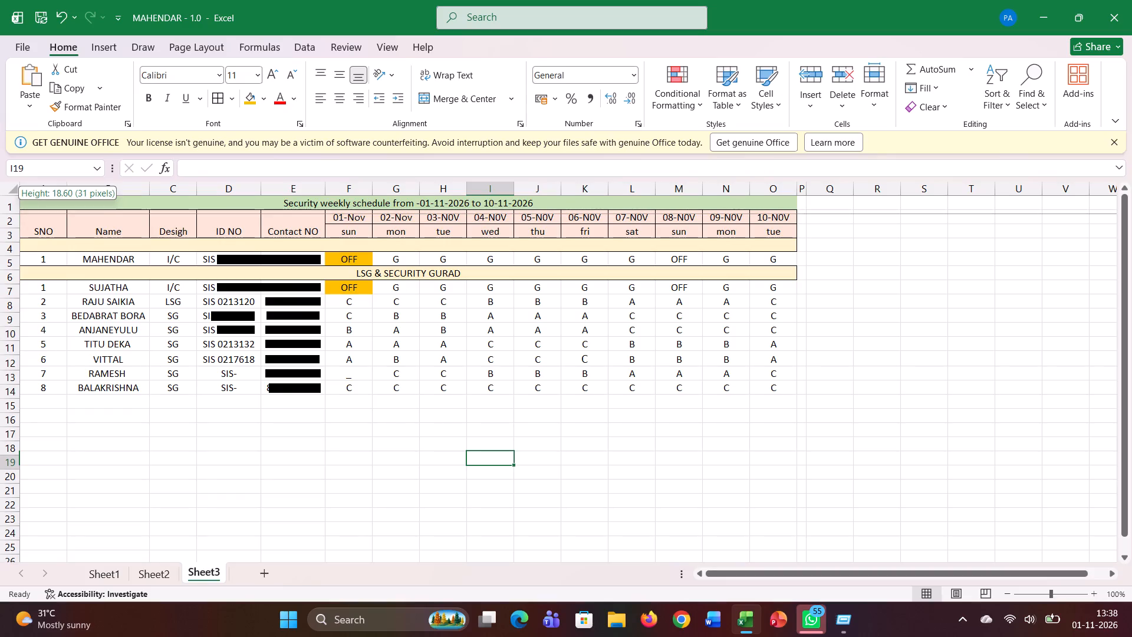
pyautogui.moveTo(24, 213); pyautogui.dragTo(11, 205)
# Shrink the date header row 2 to zero height so that it is hidden.
pyautogui.click(17, 213)
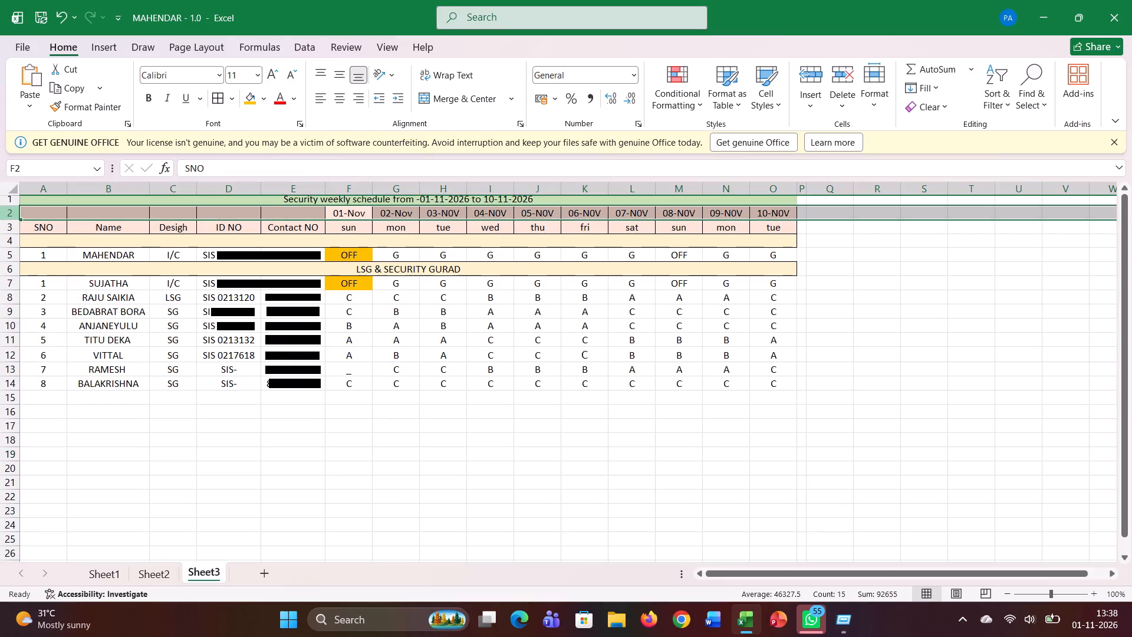
pyautogui.click(15, 216)
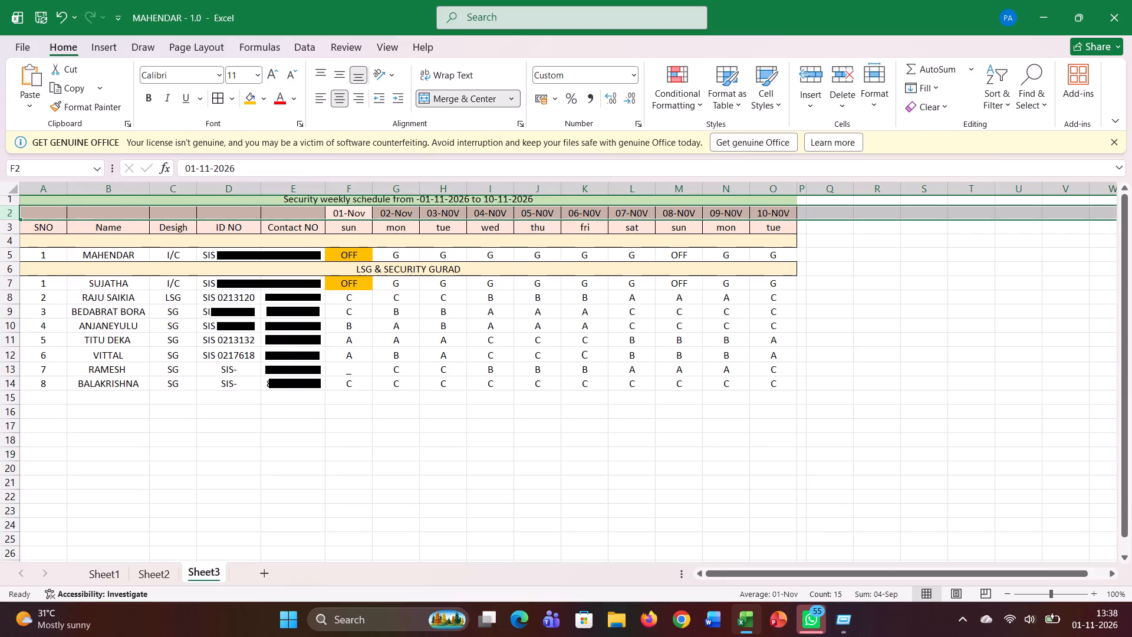
pyautogui.click(18, 219)
pyautogui.moveTo(18, 219); pyautogui.dragTo(32, 220)
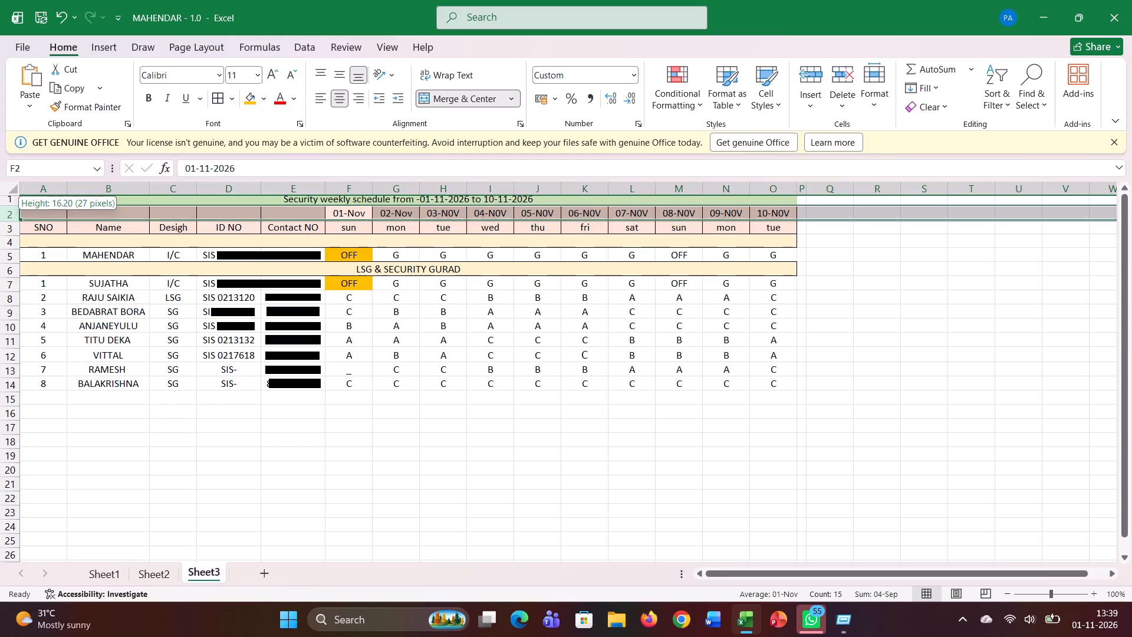
pyautogui.moveTo(32, 220); pyautogui.dragTo(16, 215)
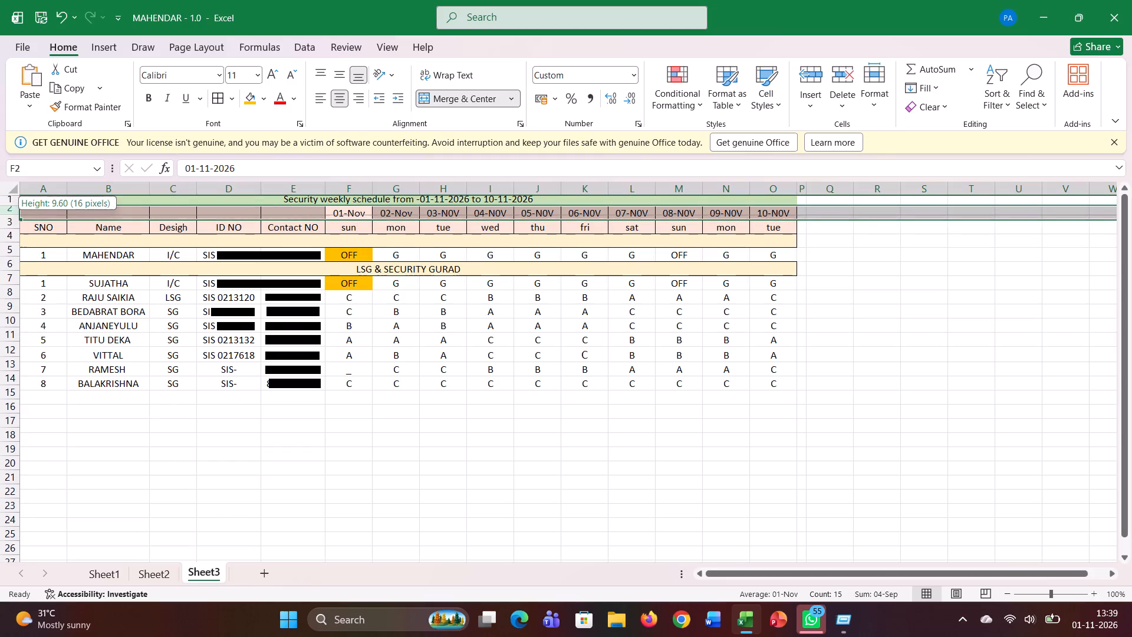
pyautogui.moveTo(16, 215); pyautogui.dragTo(14, 192)
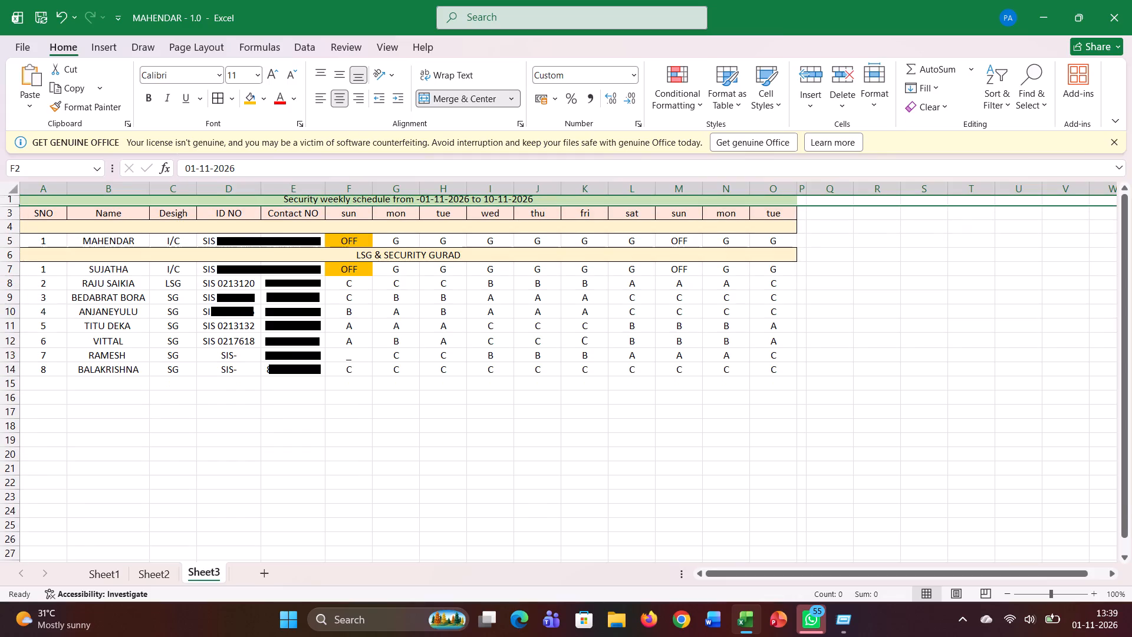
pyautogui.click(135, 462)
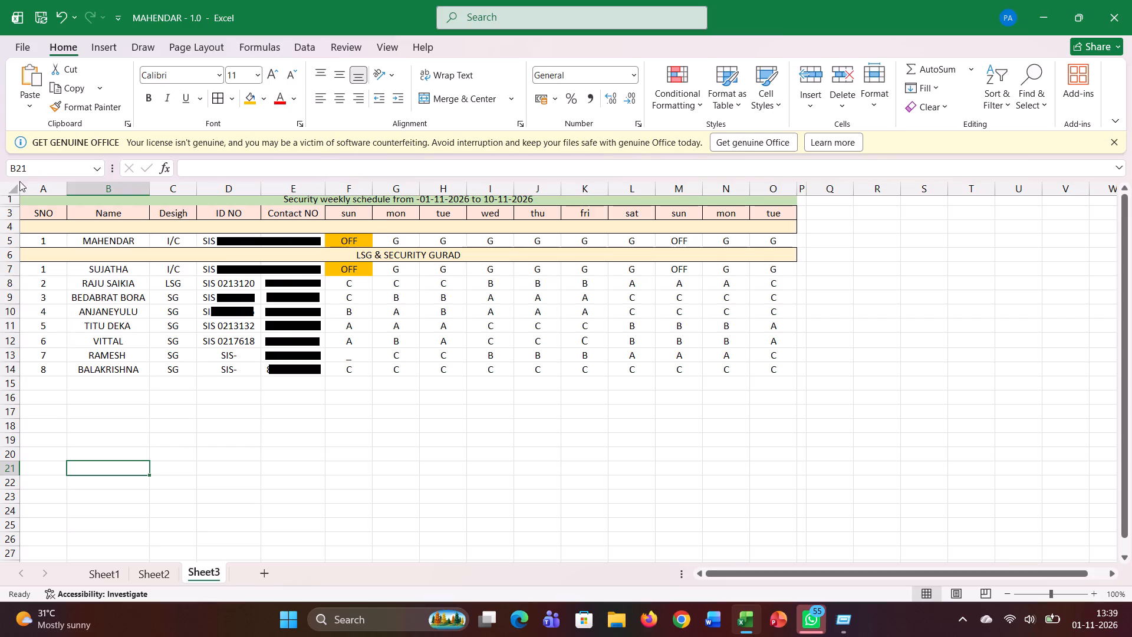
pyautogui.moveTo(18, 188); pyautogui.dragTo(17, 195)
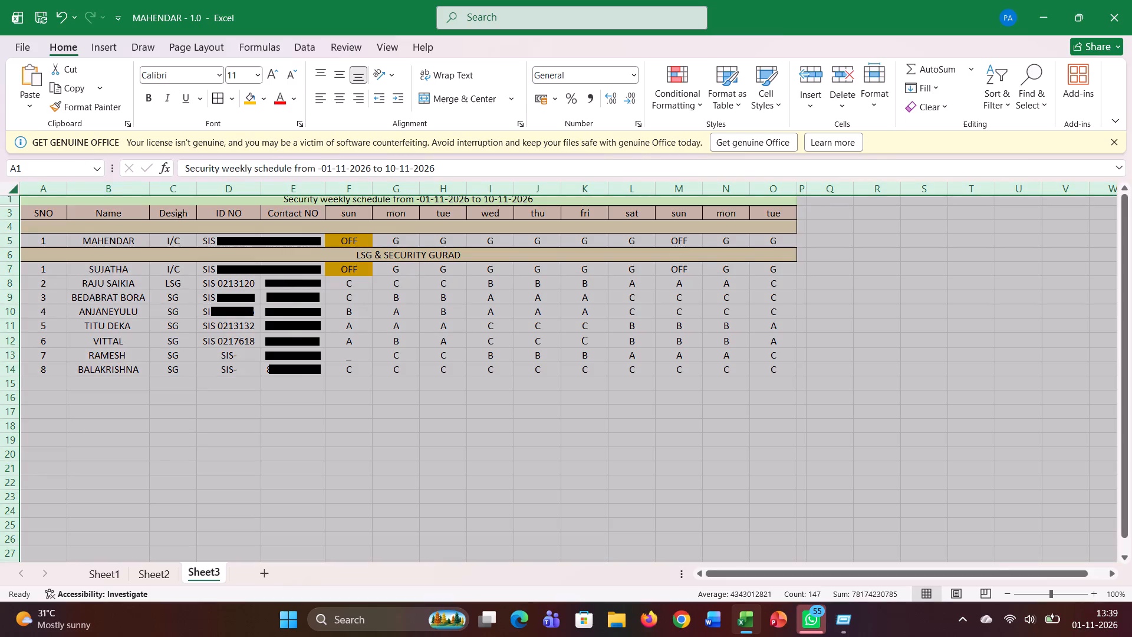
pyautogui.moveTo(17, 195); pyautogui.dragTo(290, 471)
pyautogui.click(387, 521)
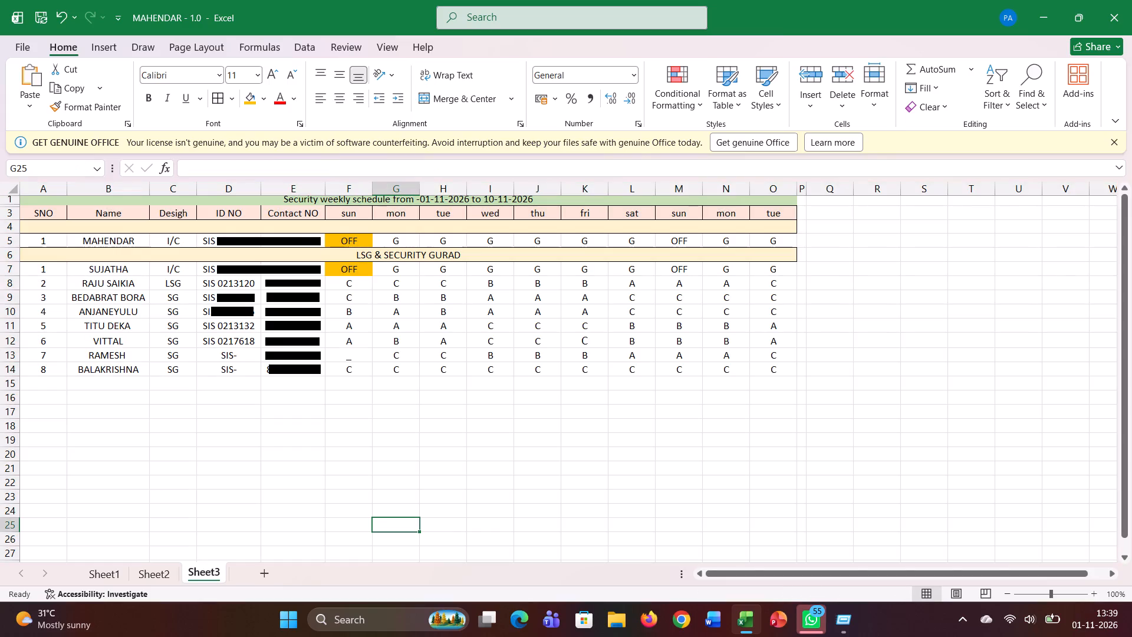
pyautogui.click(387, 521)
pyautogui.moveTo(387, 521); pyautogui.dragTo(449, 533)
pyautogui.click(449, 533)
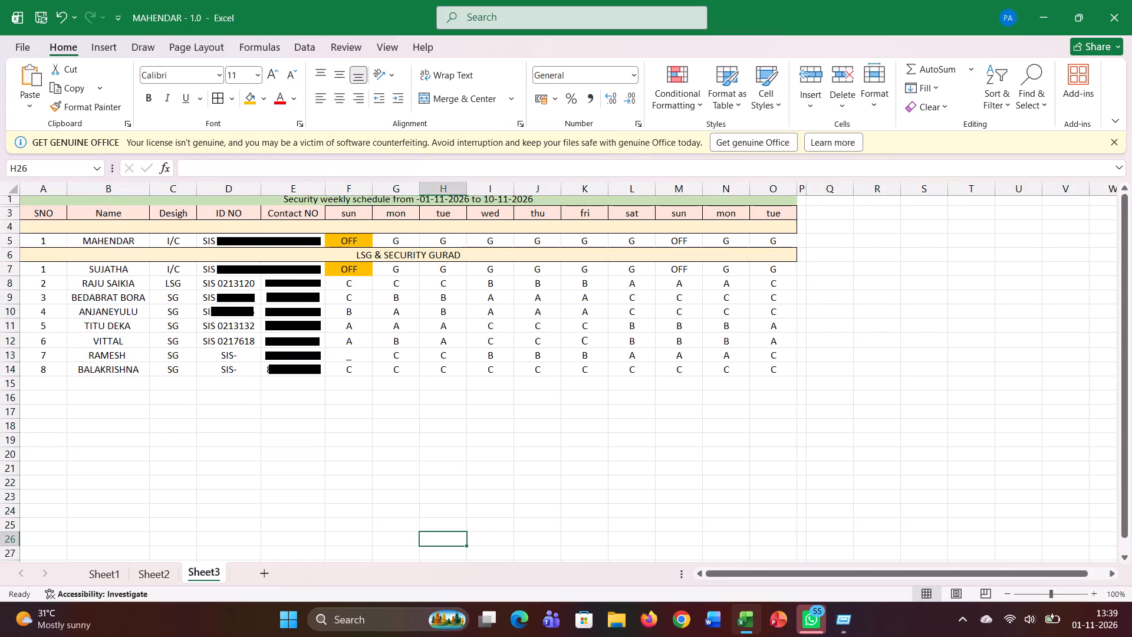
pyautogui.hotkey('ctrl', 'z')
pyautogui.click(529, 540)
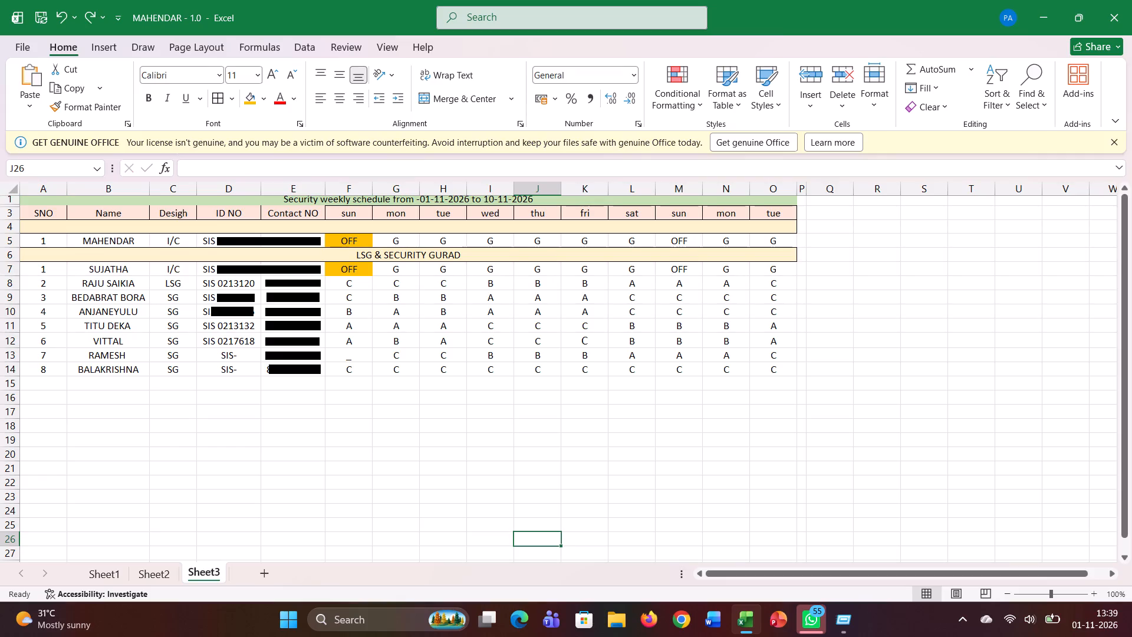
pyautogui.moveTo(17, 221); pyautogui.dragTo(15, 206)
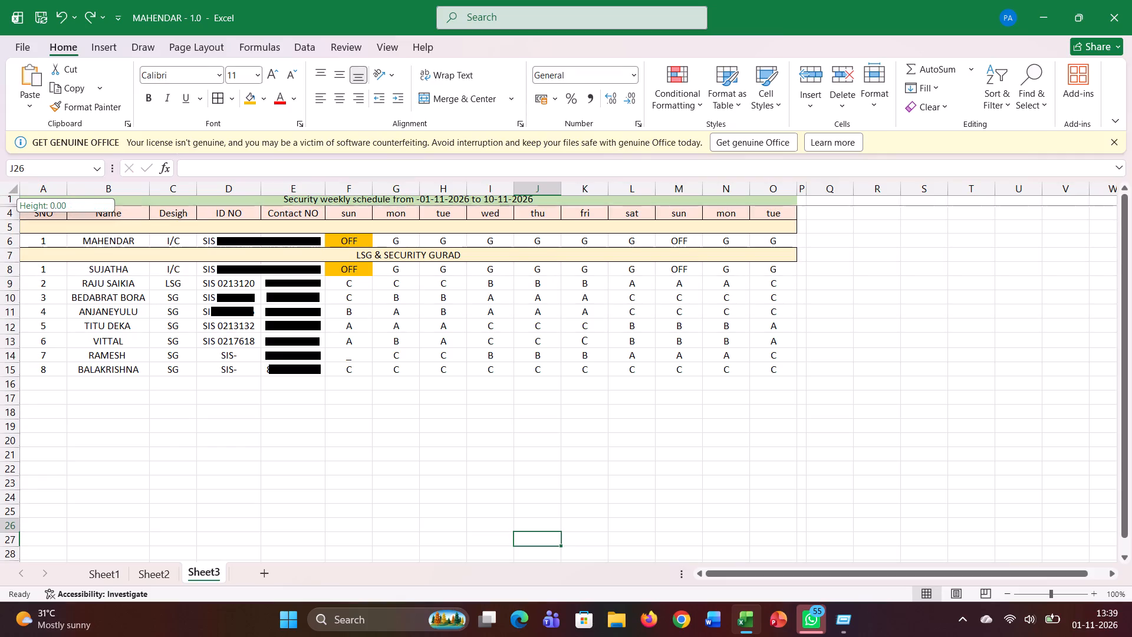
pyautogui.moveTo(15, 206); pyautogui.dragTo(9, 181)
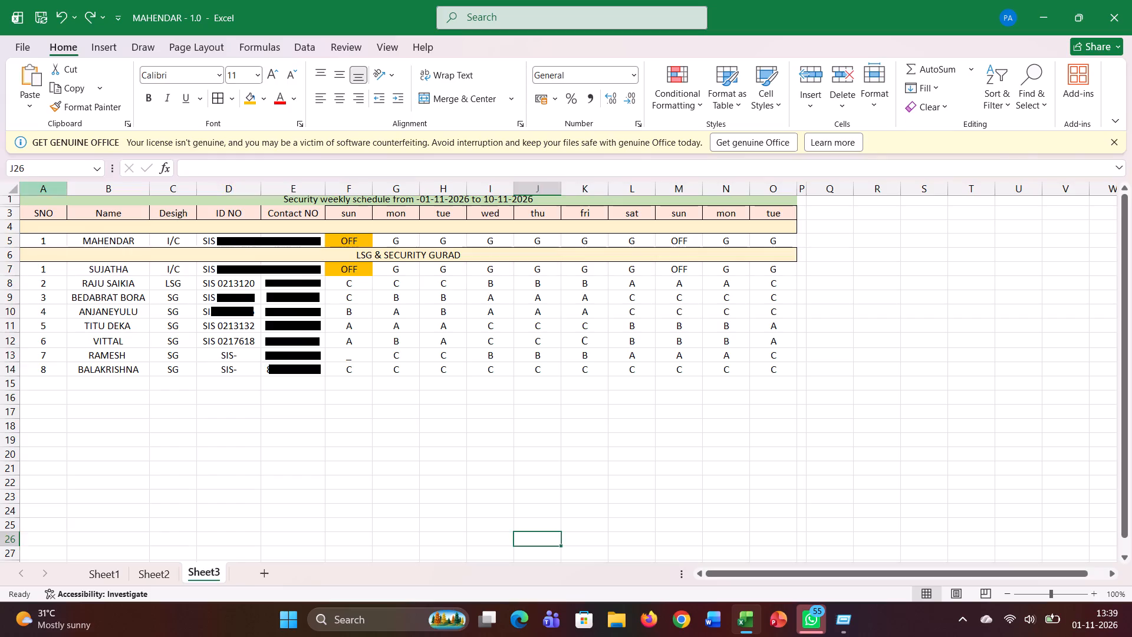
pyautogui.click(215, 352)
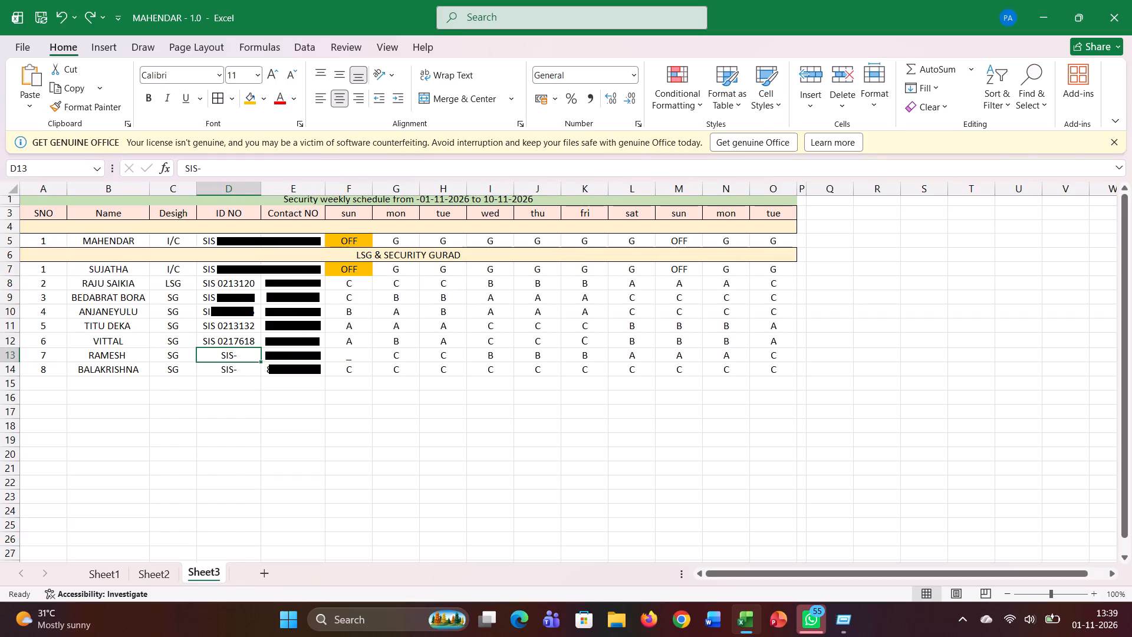
# Widen column O, the 10-Nov day column, slightly.
pyautogui.click(797, 191)
pyautogui.moveTo(797, 183); pyautogui.dragTo(801, 174)
pyautogui.click(862, 219)
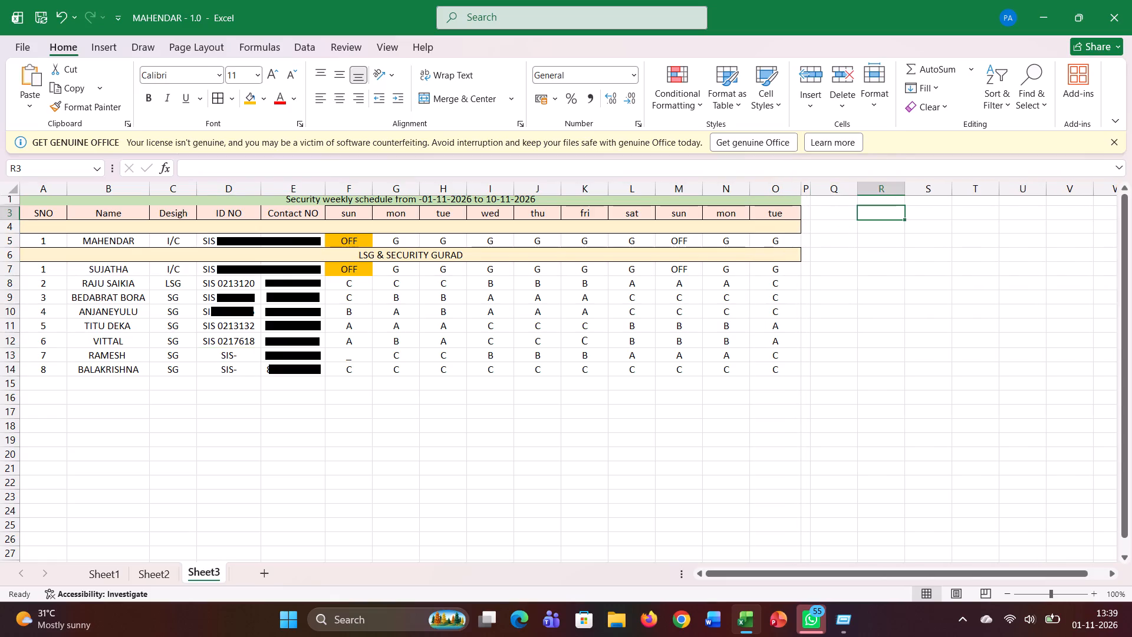
pyautogui.click(373, 187)
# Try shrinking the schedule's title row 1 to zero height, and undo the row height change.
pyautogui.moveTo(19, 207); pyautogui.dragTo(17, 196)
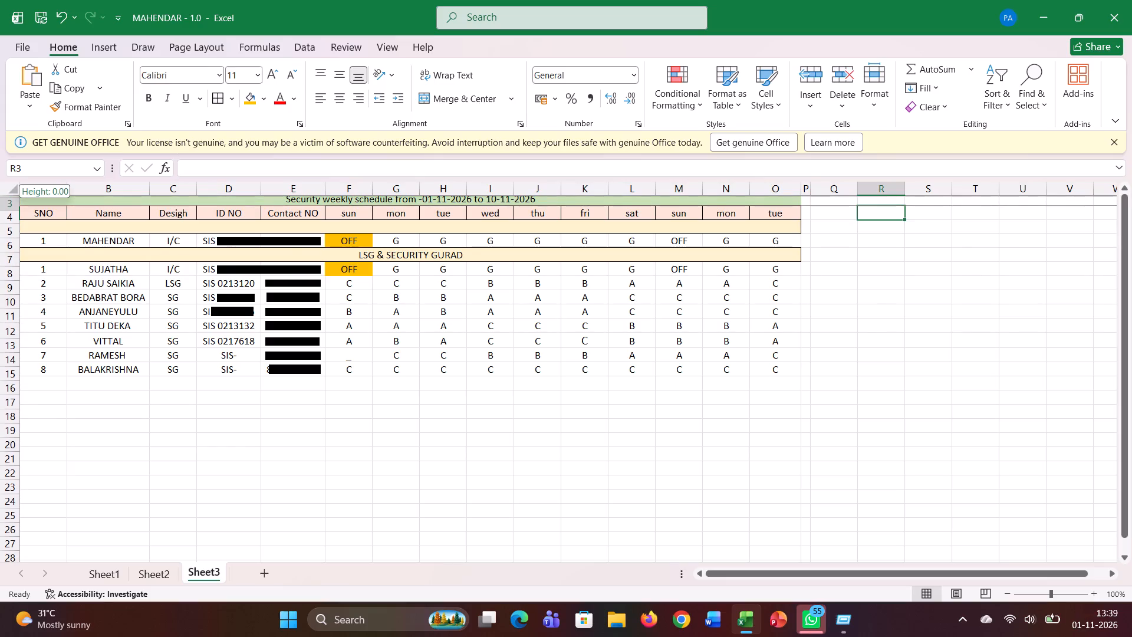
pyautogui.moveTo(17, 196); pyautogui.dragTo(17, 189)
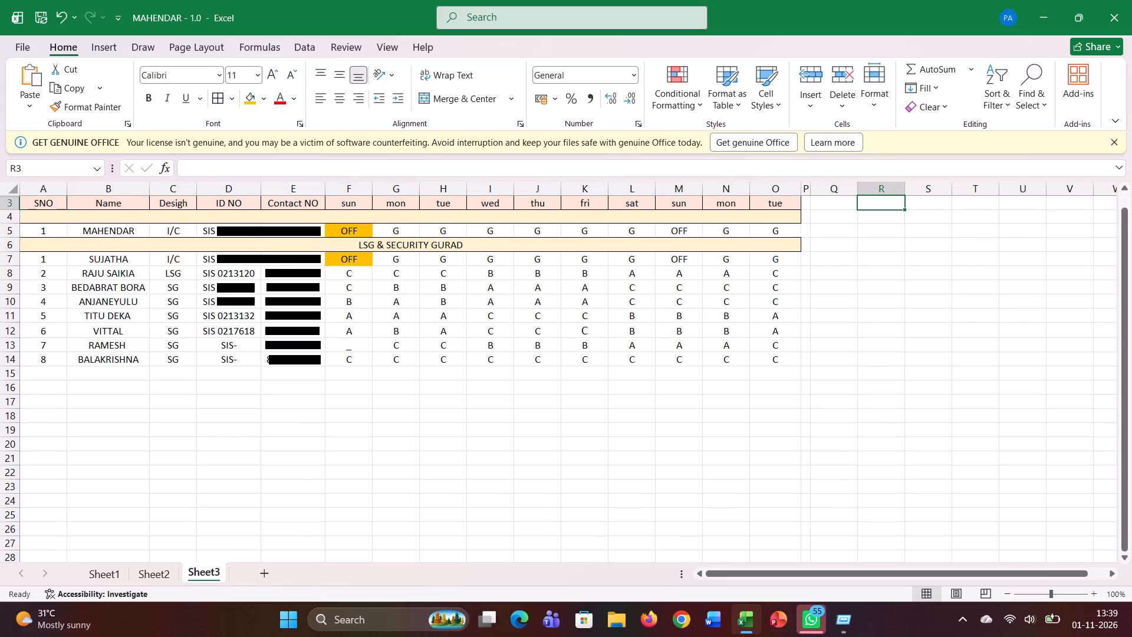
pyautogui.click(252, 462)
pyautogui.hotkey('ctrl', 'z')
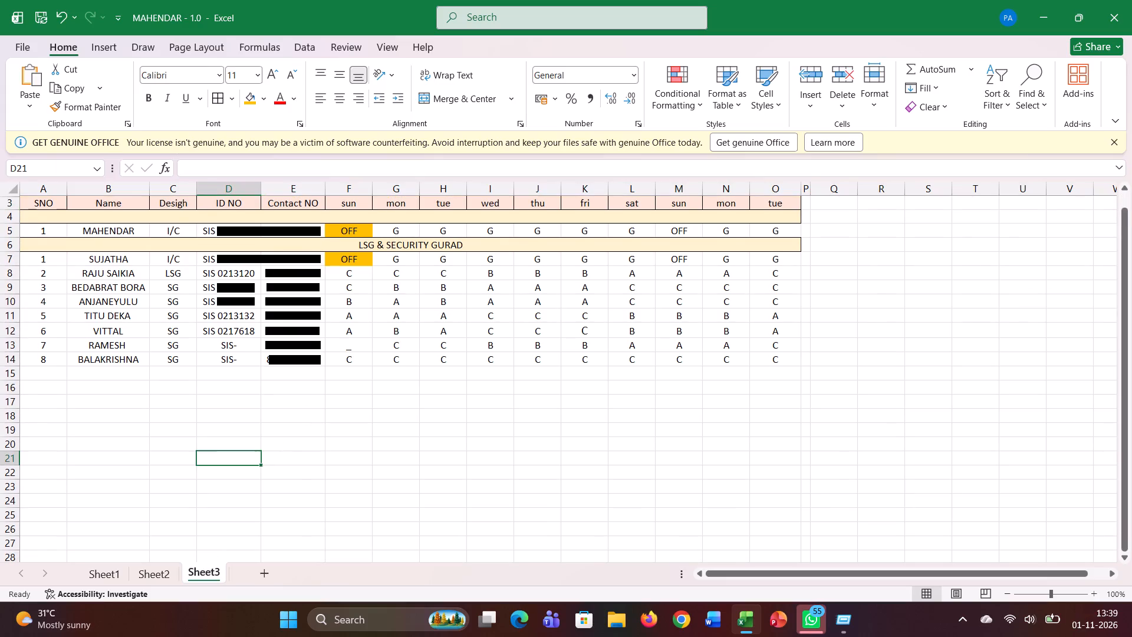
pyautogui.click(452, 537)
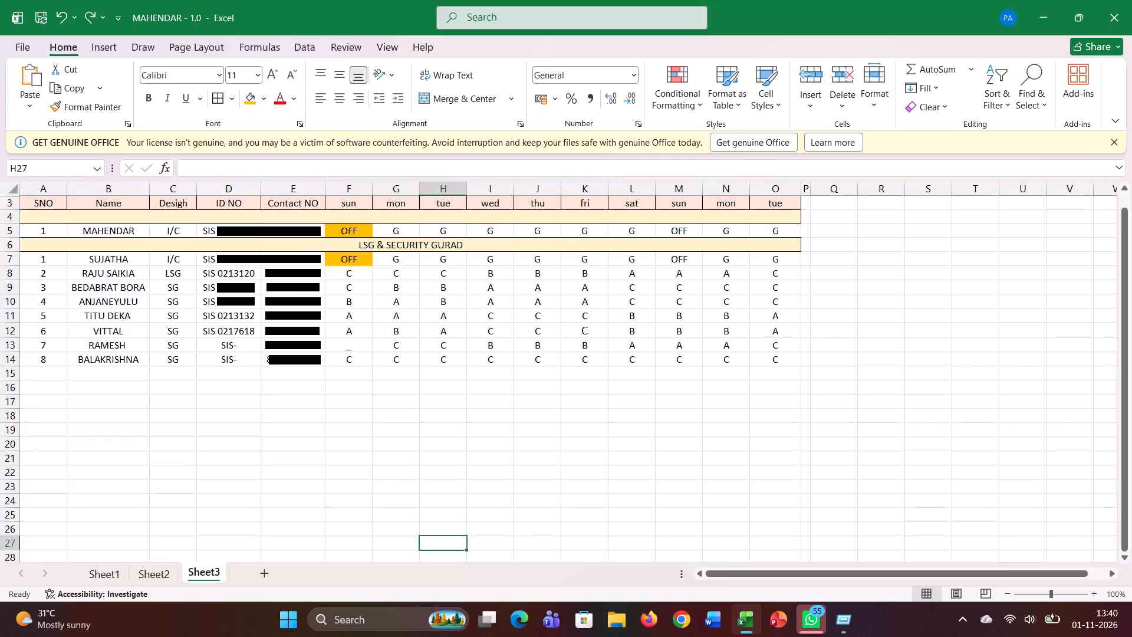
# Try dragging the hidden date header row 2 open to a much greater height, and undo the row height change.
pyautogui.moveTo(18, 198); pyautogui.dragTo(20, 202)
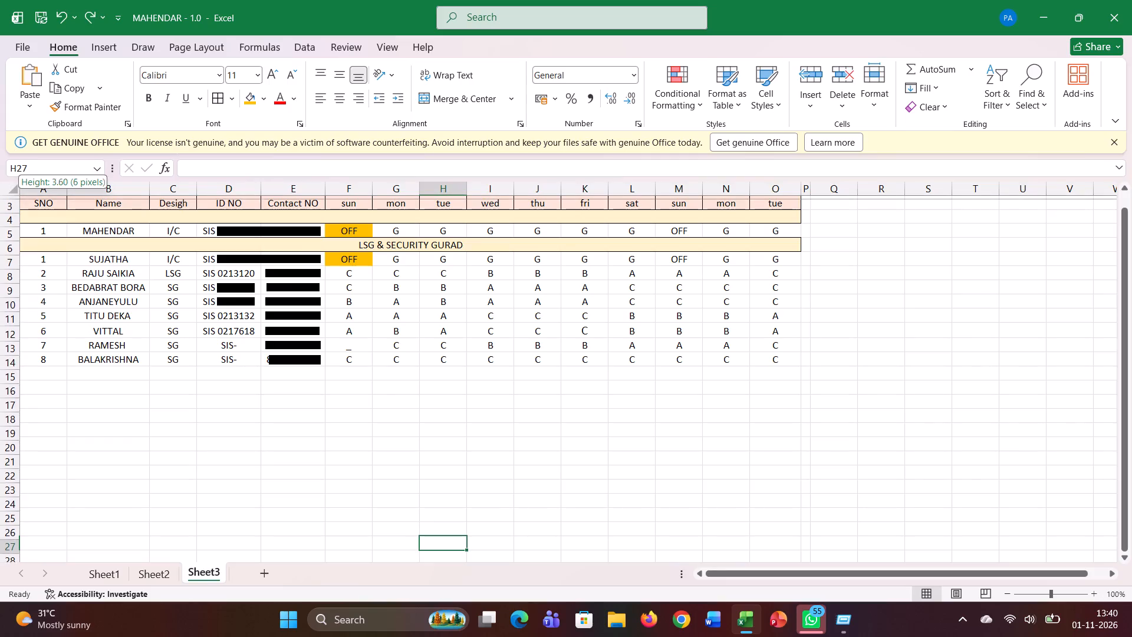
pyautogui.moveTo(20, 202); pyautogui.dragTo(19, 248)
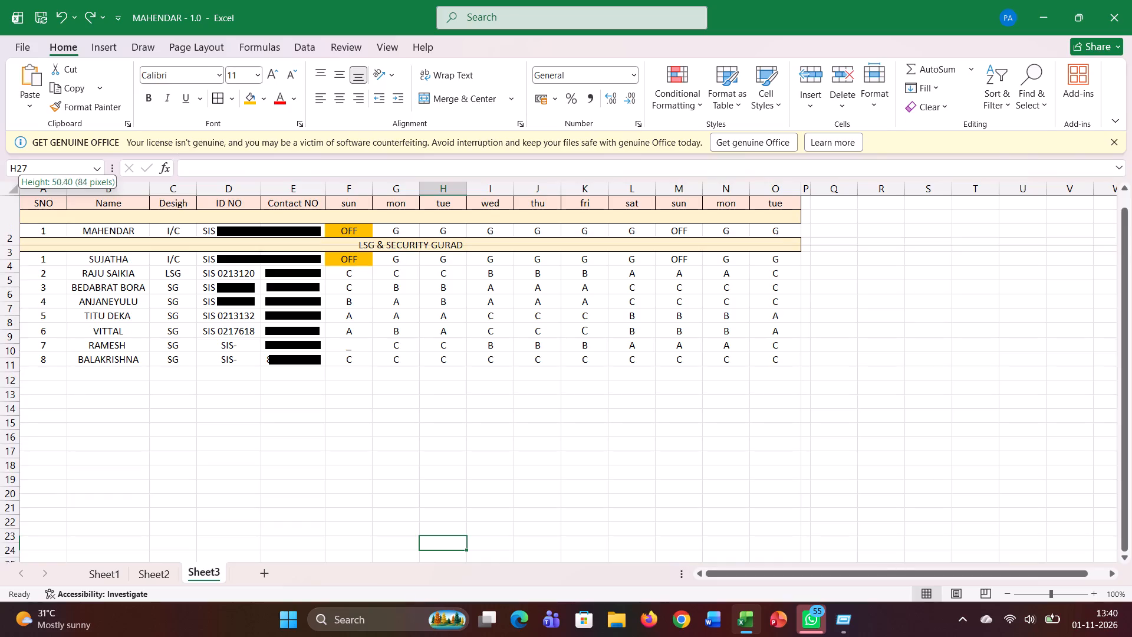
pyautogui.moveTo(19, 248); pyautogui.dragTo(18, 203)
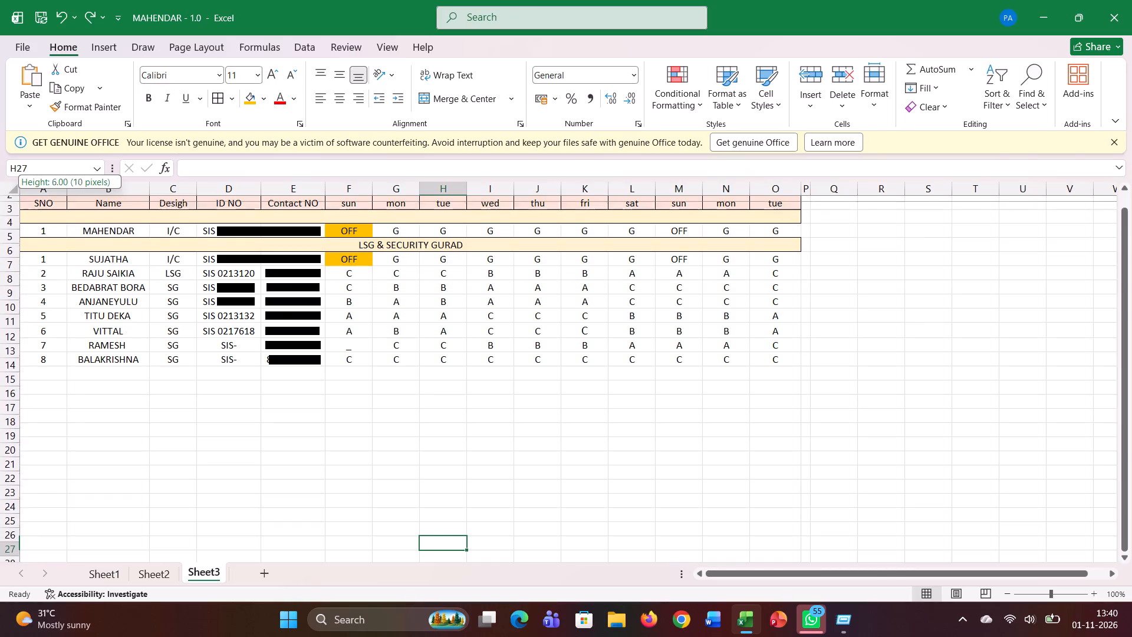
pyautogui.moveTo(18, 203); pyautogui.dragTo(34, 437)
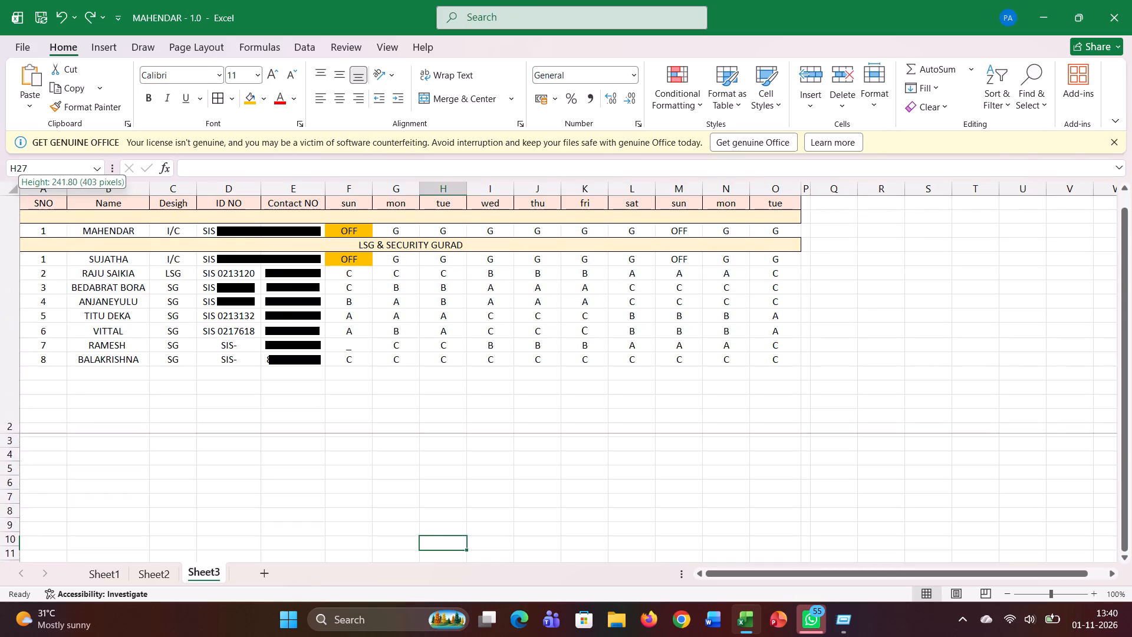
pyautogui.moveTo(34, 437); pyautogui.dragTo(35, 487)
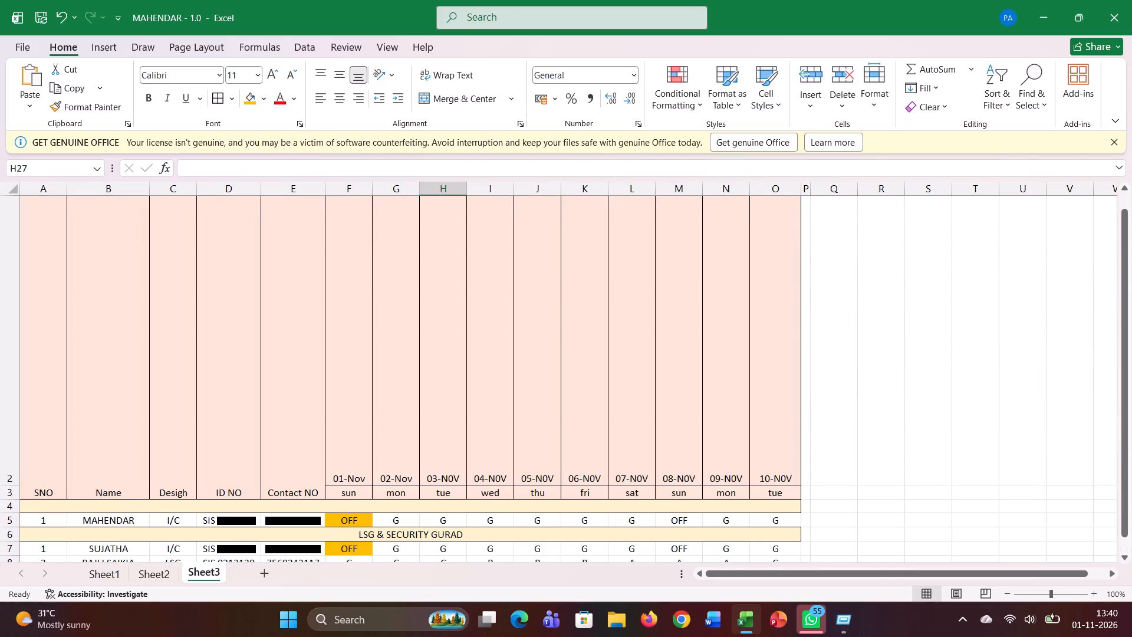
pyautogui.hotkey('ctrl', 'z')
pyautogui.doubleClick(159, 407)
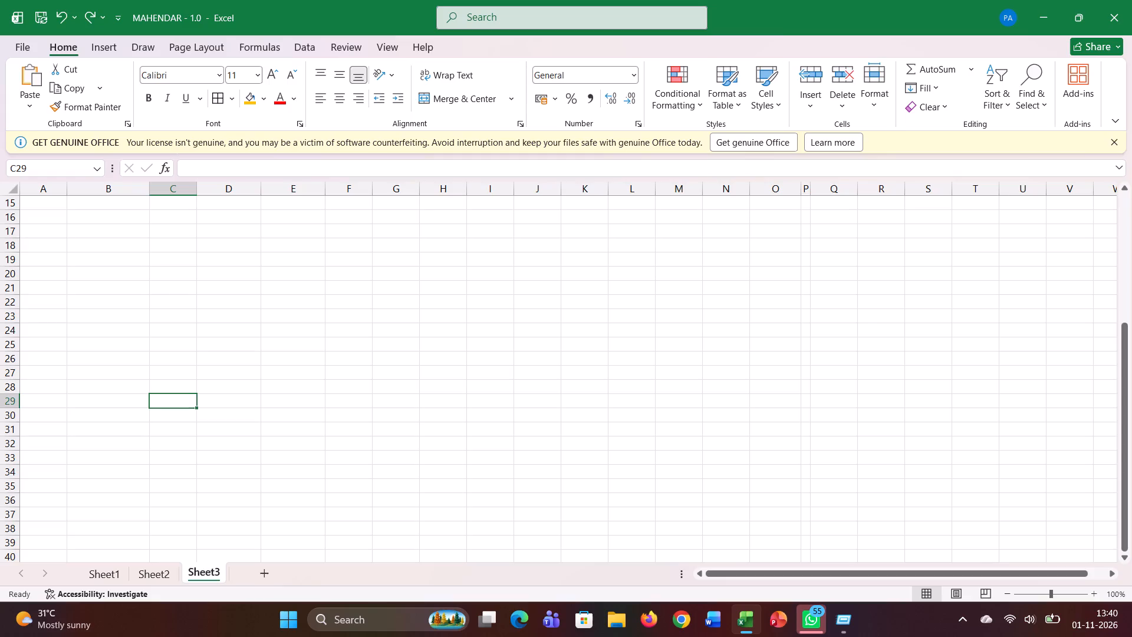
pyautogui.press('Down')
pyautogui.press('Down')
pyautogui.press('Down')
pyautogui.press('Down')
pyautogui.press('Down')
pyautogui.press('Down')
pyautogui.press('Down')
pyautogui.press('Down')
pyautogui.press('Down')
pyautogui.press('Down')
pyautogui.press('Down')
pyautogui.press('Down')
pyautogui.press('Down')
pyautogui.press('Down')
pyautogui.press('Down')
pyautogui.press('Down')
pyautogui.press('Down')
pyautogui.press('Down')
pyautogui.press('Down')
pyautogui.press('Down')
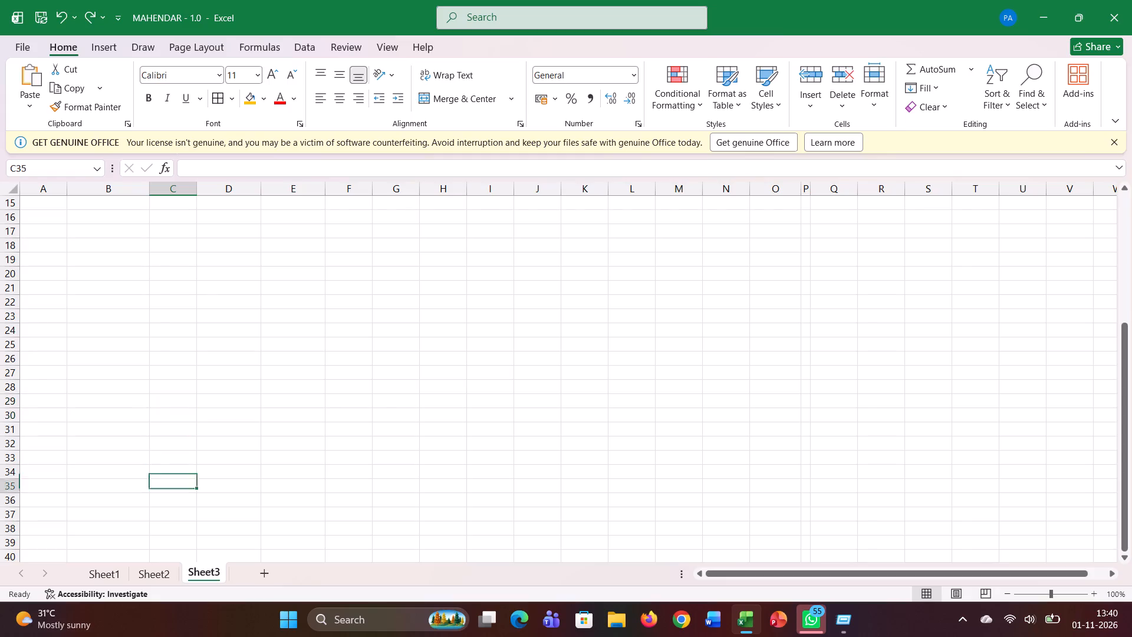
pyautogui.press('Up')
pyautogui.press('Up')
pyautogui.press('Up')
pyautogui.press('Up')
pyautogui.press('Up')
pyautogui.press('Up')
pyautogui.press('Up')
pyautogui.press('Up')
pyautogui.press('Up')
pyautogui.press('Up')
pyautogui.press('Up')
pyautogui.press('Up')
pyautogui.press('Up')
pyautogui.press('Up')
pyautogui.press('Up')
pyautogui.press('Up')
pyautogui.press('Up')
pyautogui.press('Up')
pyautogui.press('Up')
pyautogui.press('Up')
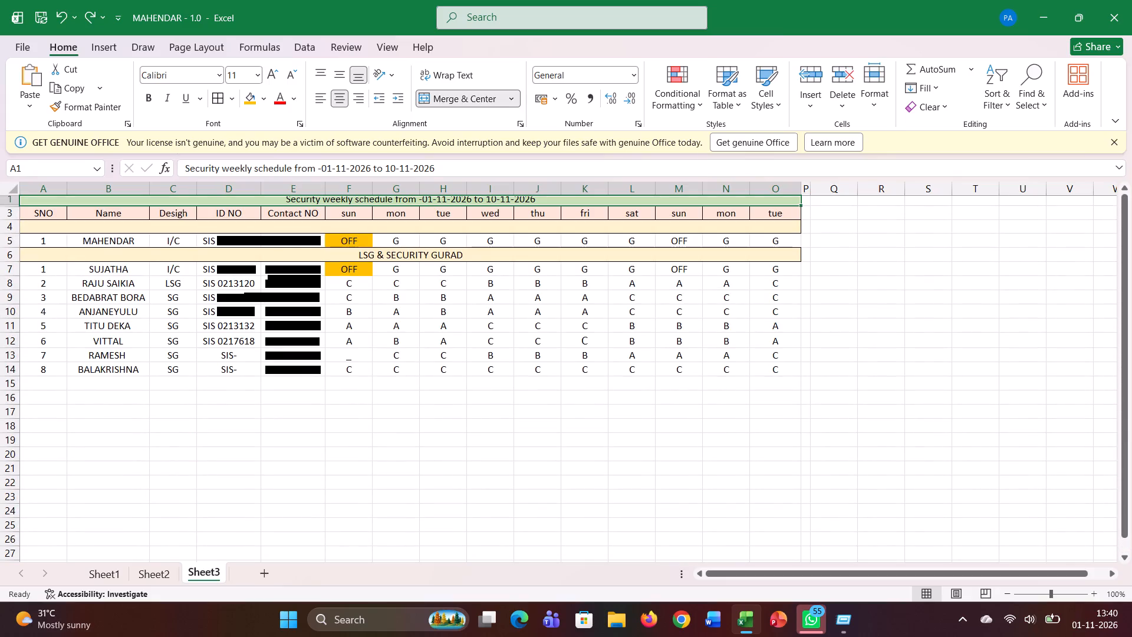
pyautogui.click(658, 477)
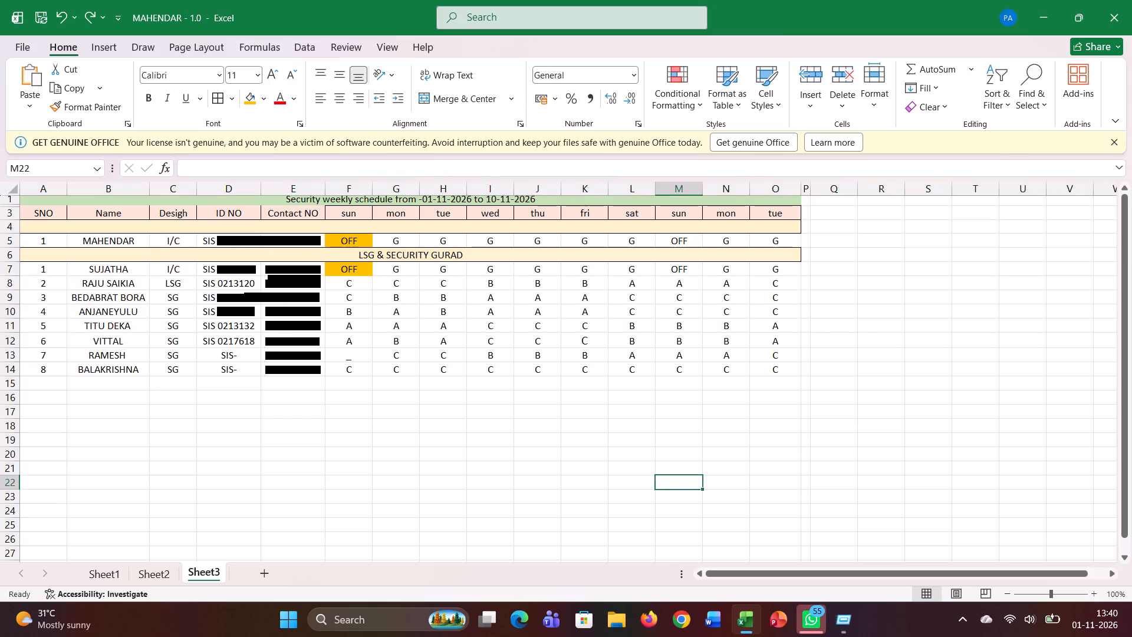
# Set the font size of the merged schedule title in row 1 to 12.
pyautogui.moveTo(364, 209); pyautogui.dragTo(302, 213)
pyautogui.click(248, 204)
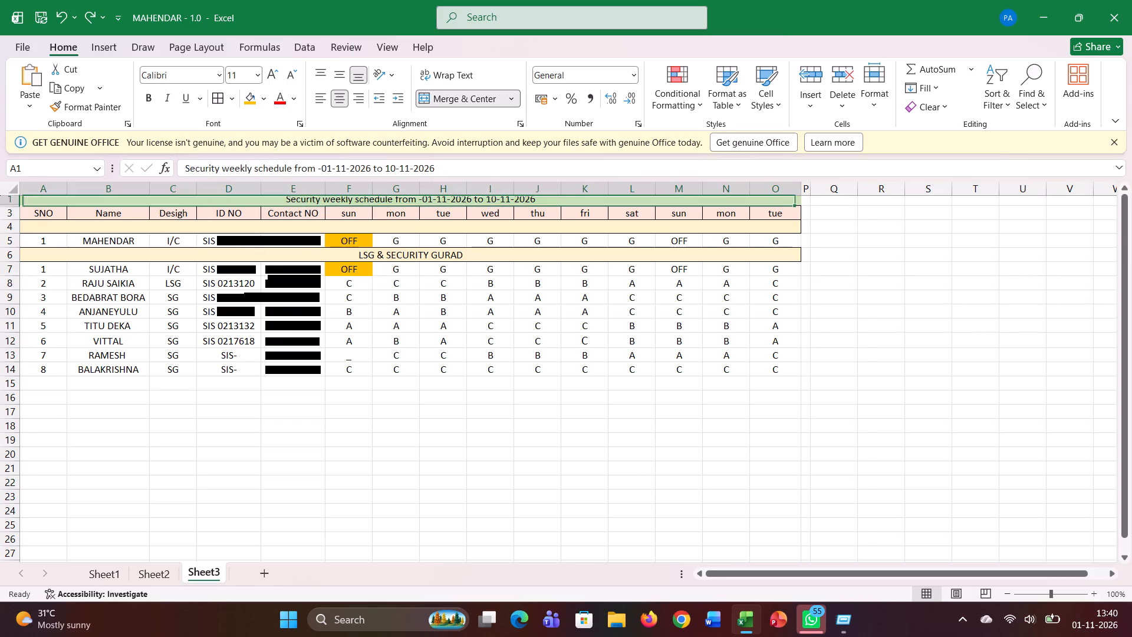
pyautogui.click(256, 75)
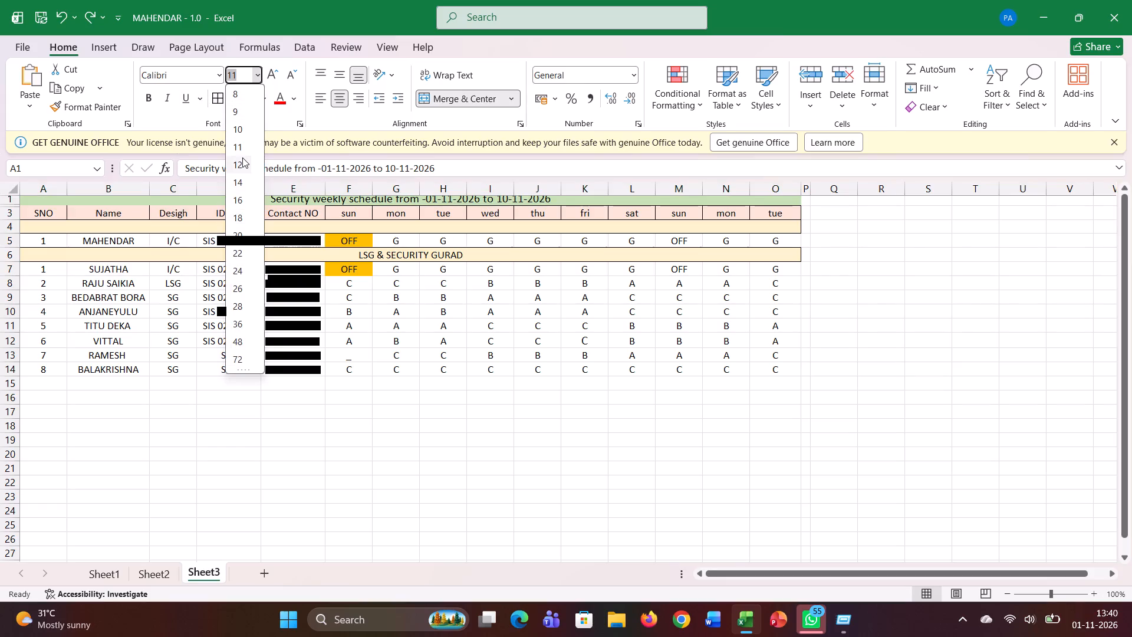
pyautogui.click(242, 157)
pyautogui.click(369, 386)
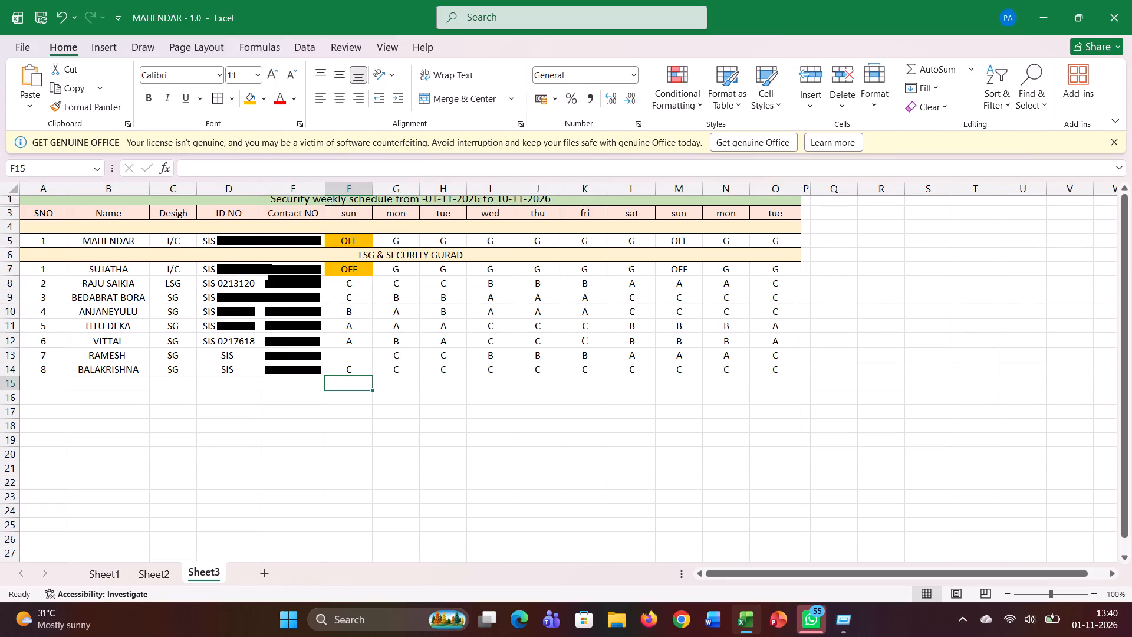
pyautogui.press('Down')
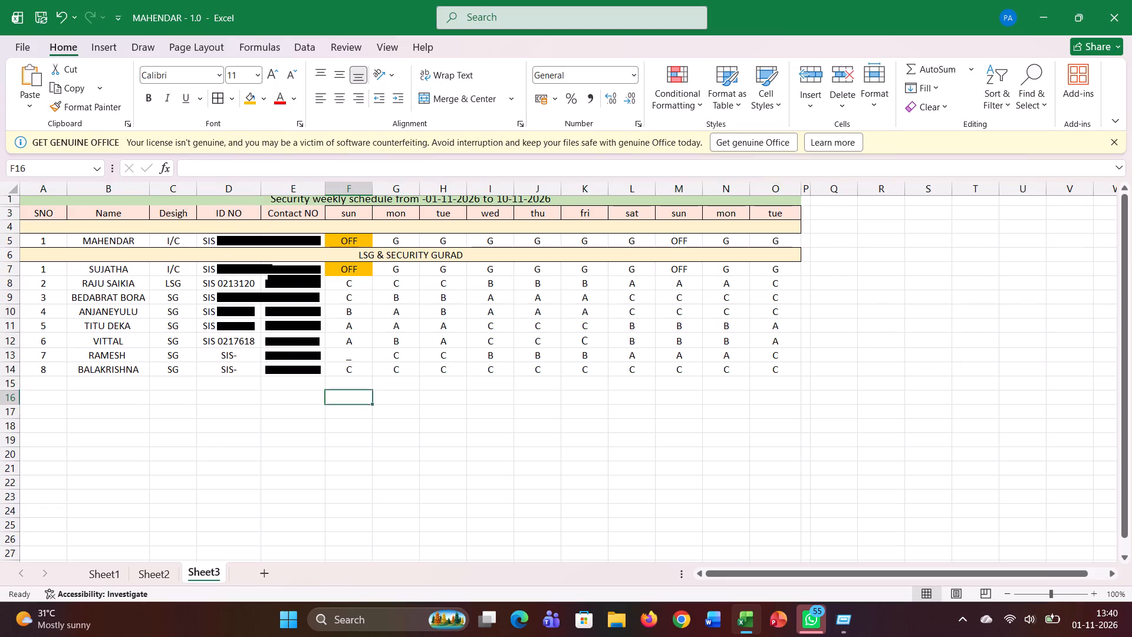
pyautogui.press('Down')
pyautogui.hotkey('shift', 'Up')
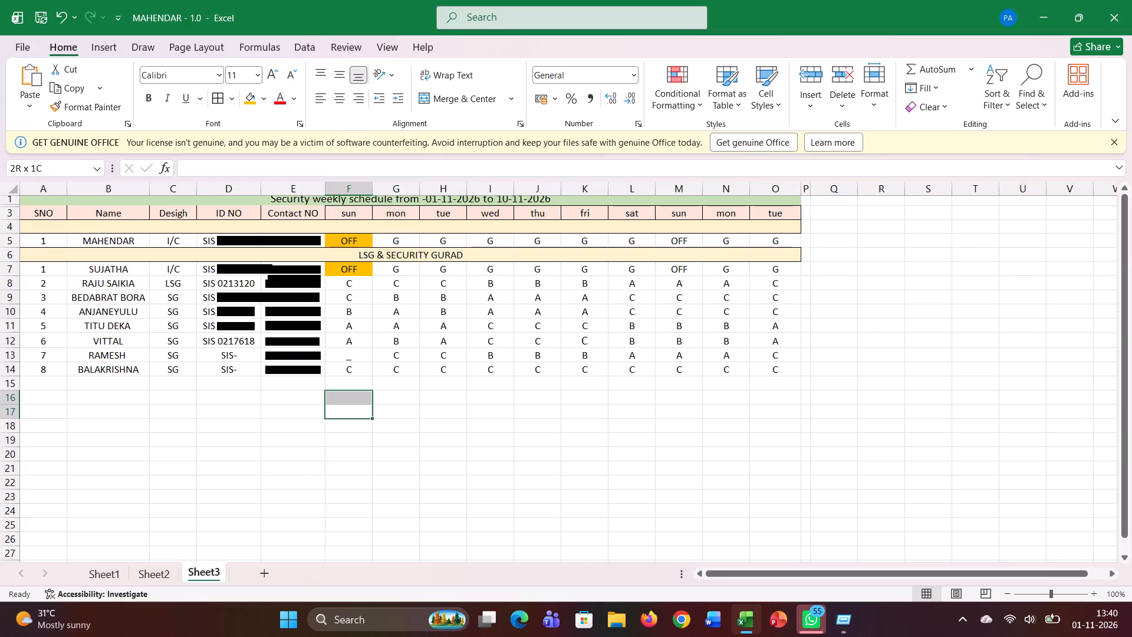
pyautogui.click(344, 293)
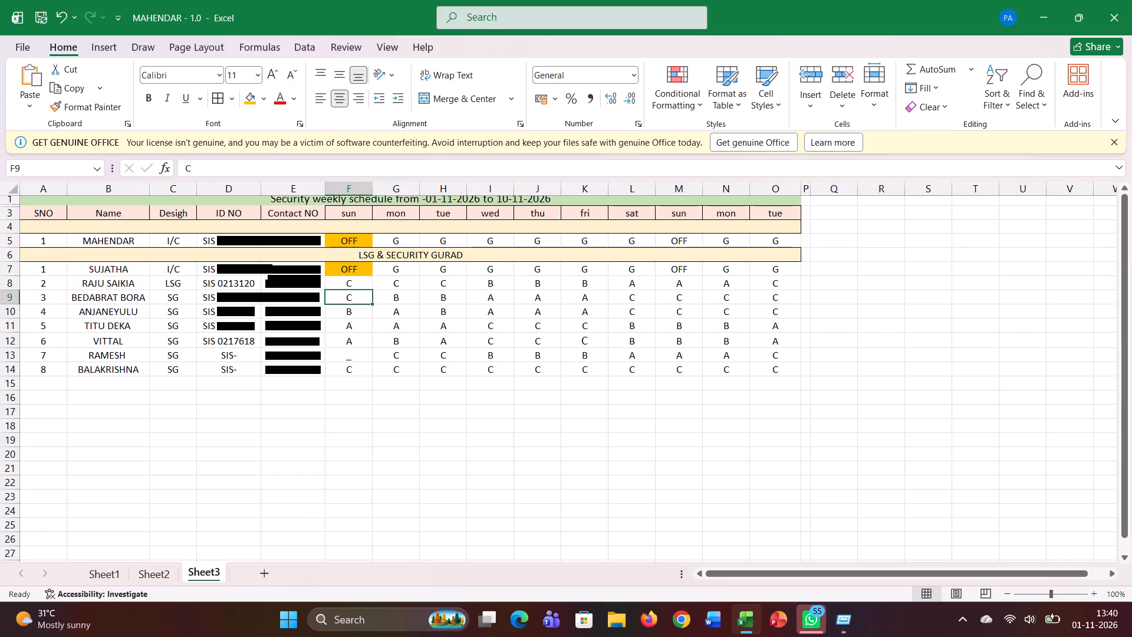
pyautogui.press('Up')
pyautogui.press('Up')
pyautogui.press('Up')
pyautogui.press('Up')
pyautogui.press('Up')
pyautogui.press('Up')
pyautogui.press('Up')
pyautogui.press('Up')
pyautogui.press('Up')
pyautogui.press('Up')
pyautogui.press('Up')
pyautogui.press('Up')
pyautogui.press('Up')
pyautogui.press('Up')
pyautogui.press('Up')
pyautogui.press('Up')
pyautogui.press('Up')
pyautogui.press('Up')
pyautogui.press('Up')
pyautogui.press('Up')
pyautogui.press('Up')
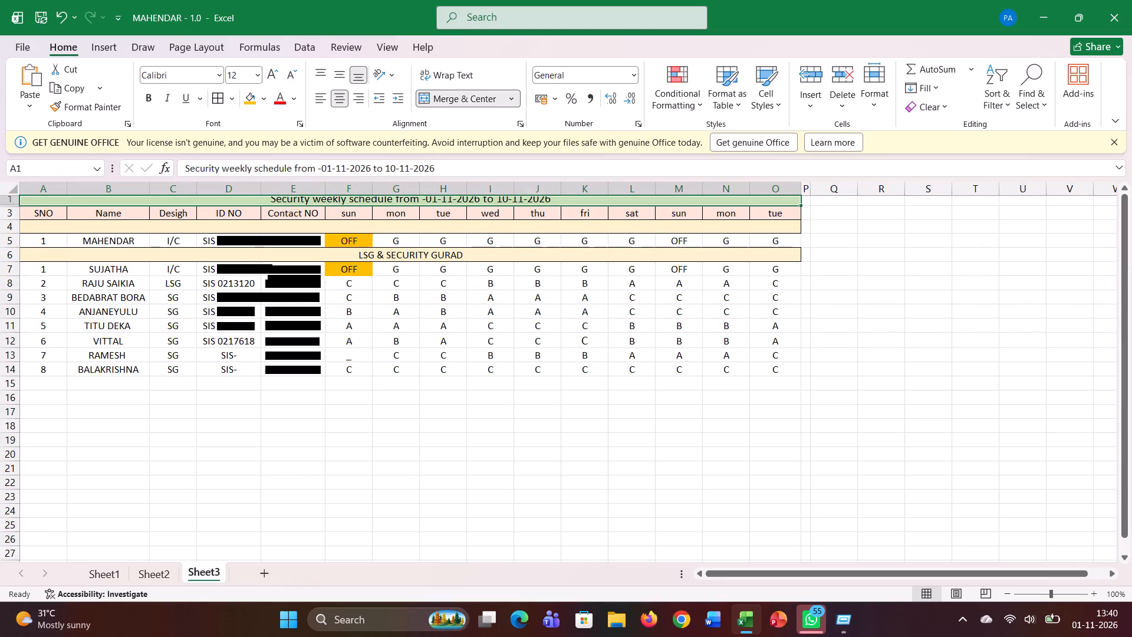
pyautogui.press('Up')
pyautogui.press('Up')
# Select the entire sheet and give all rows one uniform height, bringing back the hidden date header row 2.
pyautogui.moveTo(19, 188); pyautogui.dragTo(18, 183)
pyautogui.moveTo(18, 183); pyautogui.dragTo(16, 169)
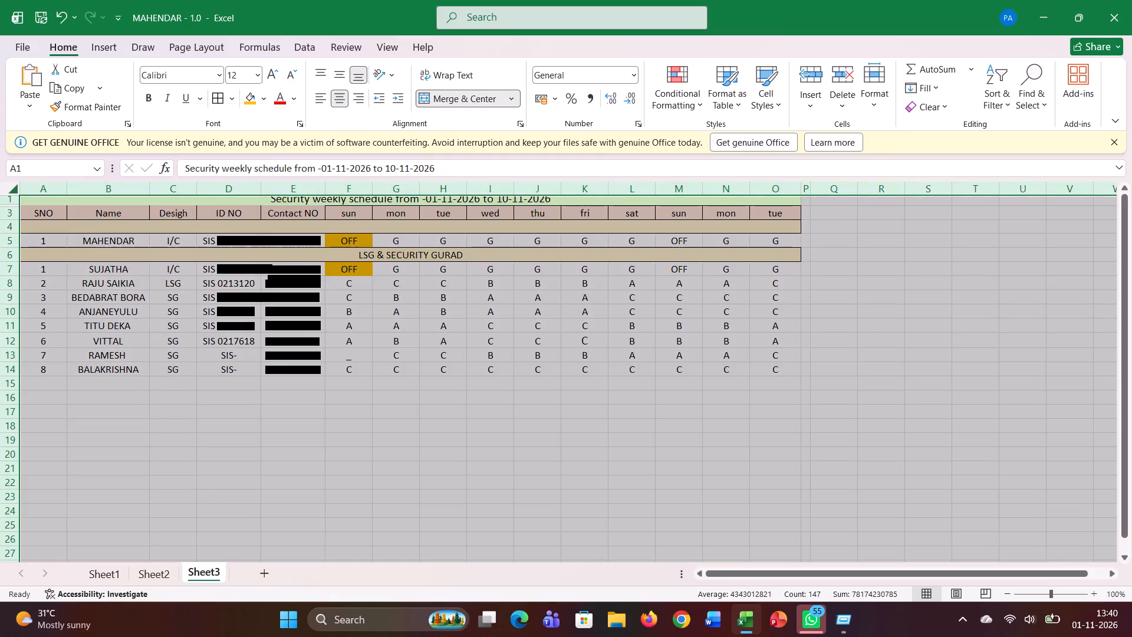
pyautogui.moveTo(16, 169); pyautogui.dragTo(22, 197)
pyautogui.moveTo(22, 197); pyautogui.dragTo(19, 206)
pyautogui.moveTo(19, 206); pyautogui.dragTo(11, 210)
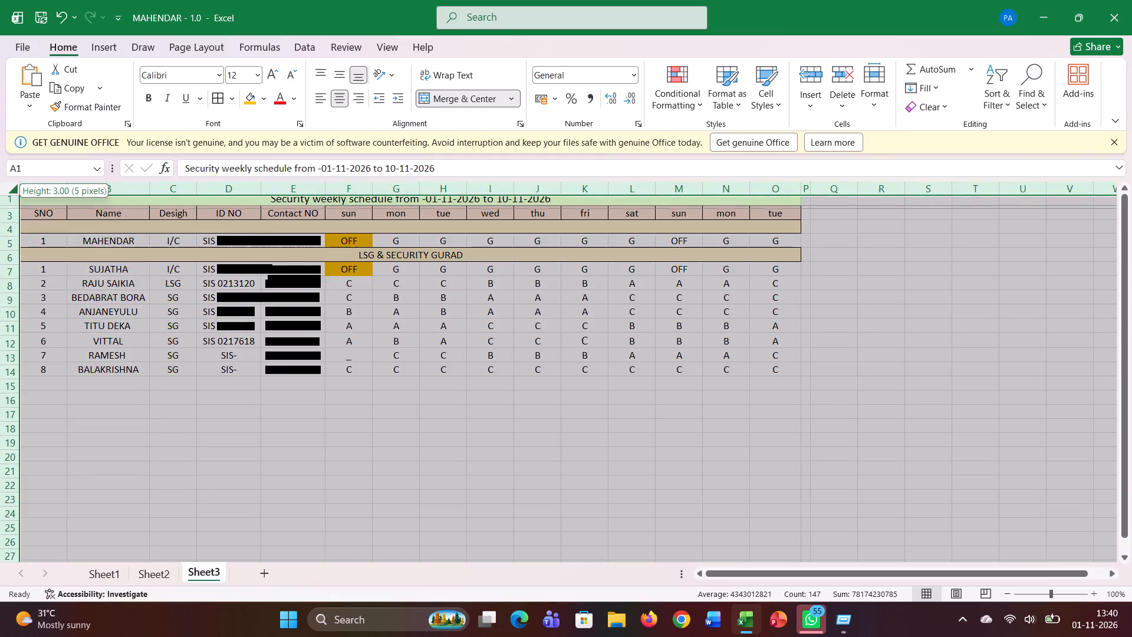
pyautogui.moveTo(11, 210); pyautogui.dragTo(15, 218)
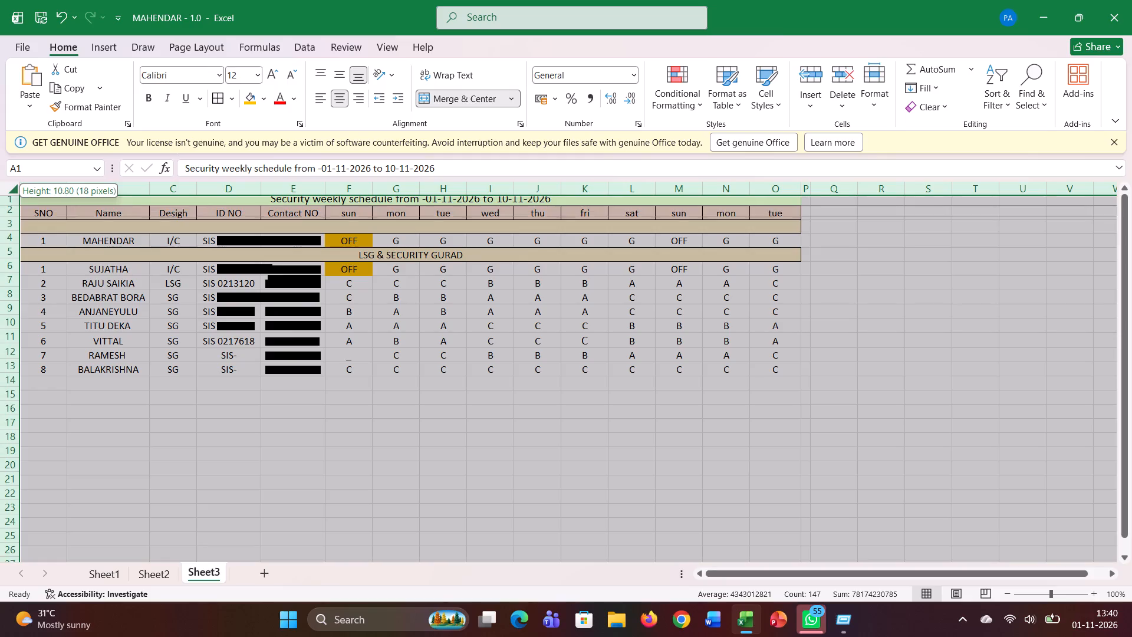
pyautogui.moveTo(15, 218); pyautogui.dragTo(22, 218)
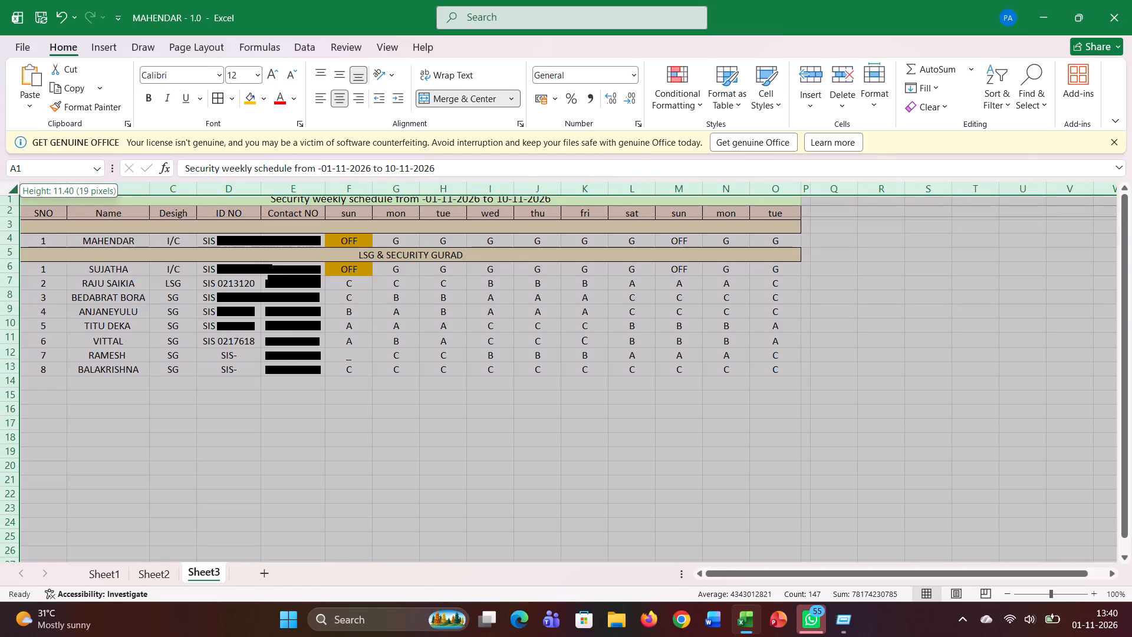
pyautogui.moveTo(22, 218); pyautogui.dragTo(22, 222)
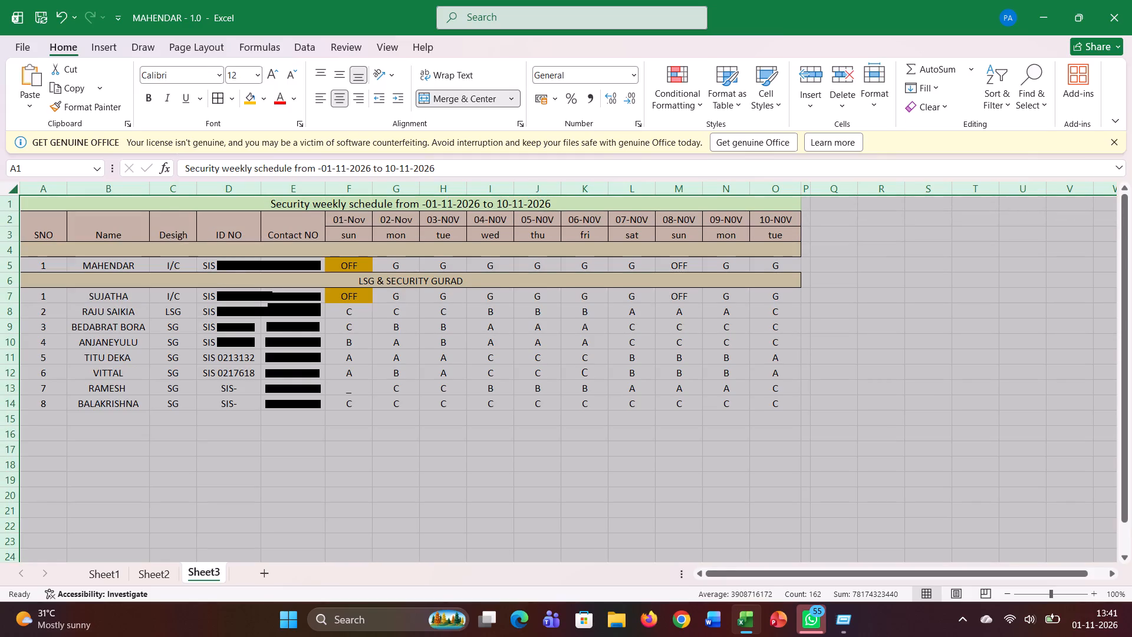
pyautogui.click(499, 467)
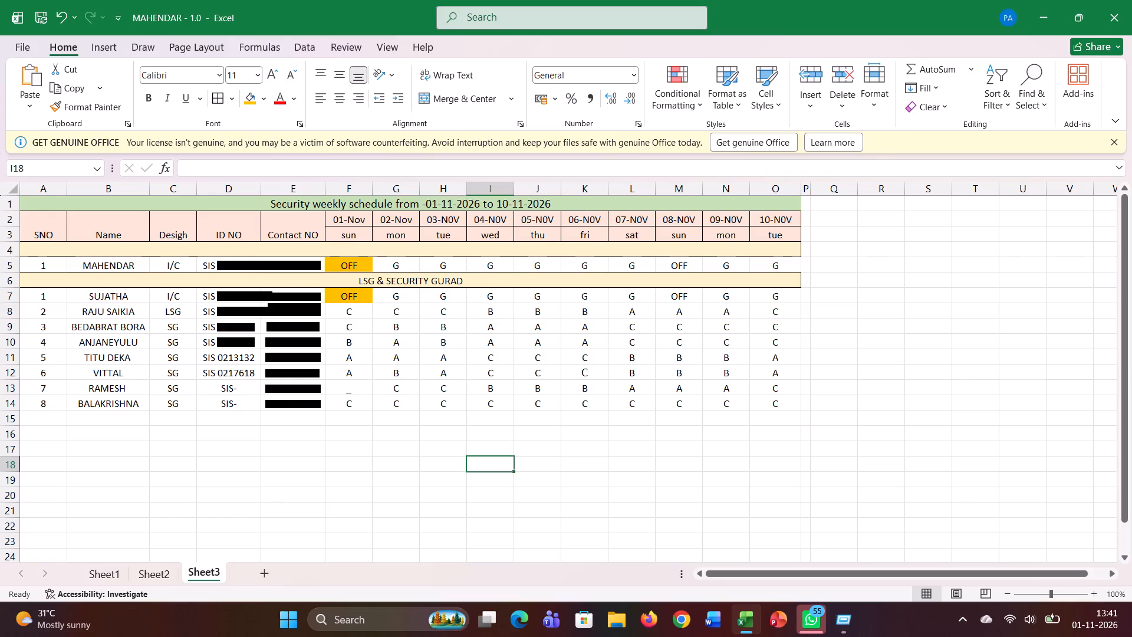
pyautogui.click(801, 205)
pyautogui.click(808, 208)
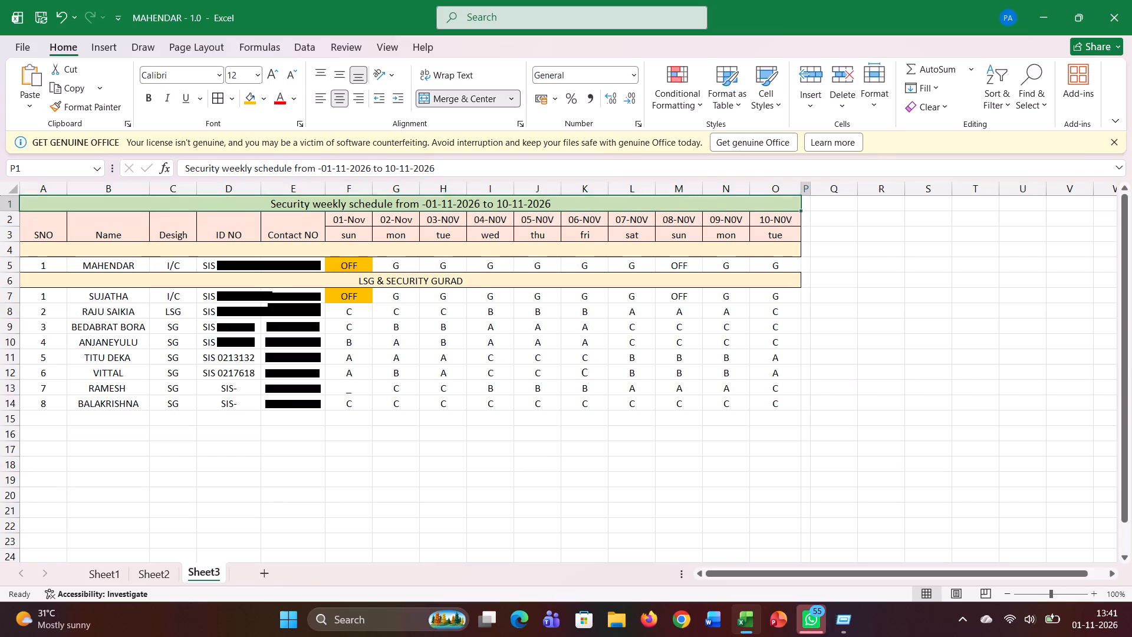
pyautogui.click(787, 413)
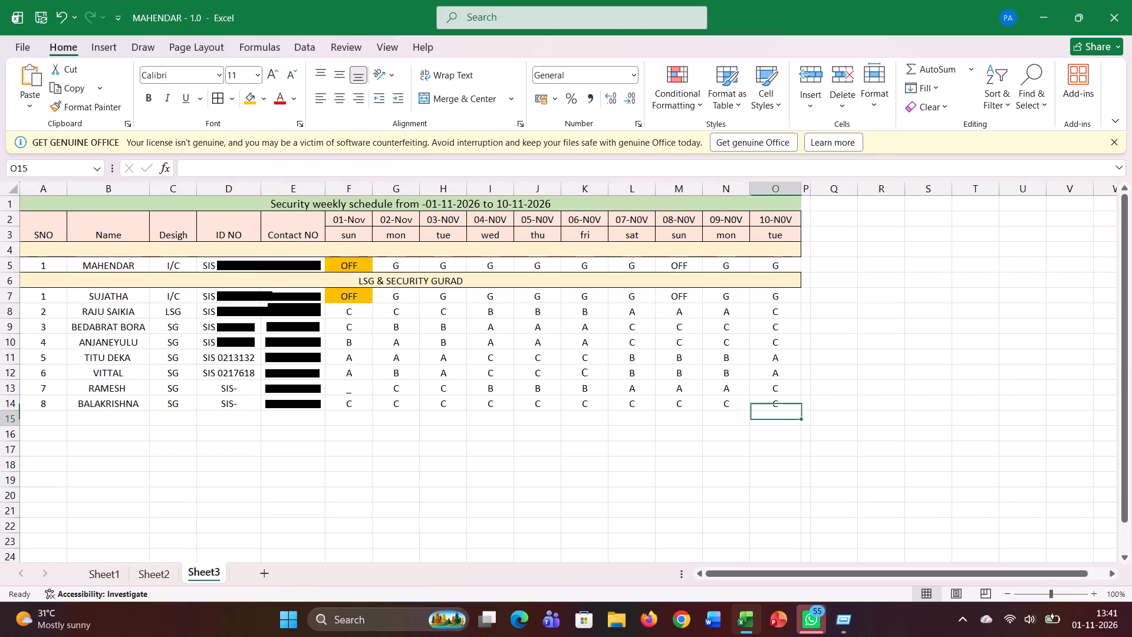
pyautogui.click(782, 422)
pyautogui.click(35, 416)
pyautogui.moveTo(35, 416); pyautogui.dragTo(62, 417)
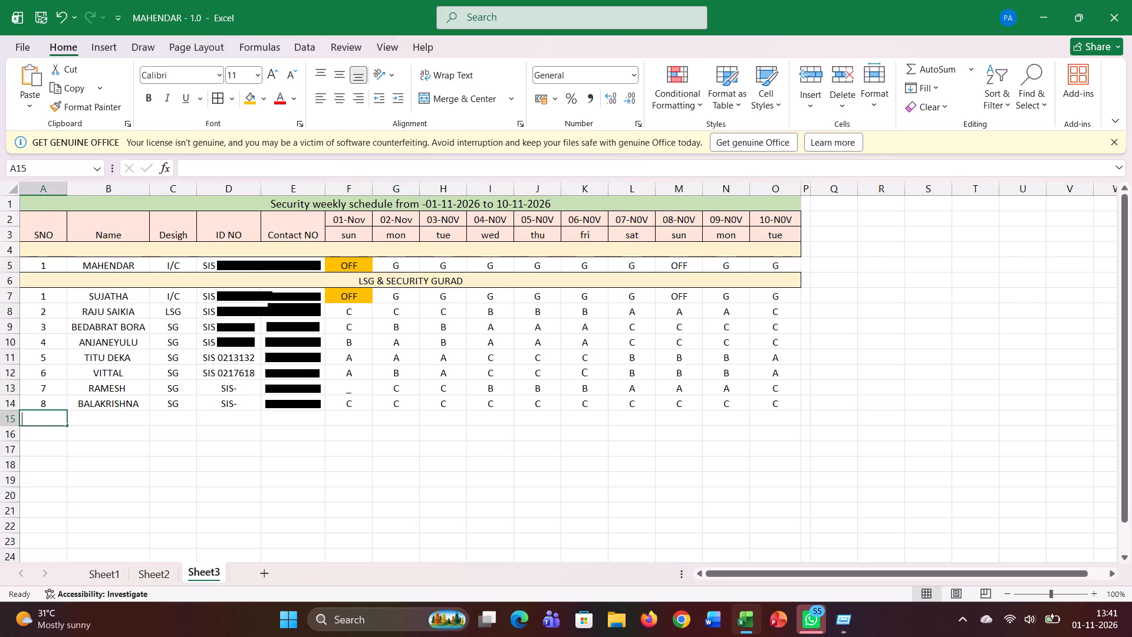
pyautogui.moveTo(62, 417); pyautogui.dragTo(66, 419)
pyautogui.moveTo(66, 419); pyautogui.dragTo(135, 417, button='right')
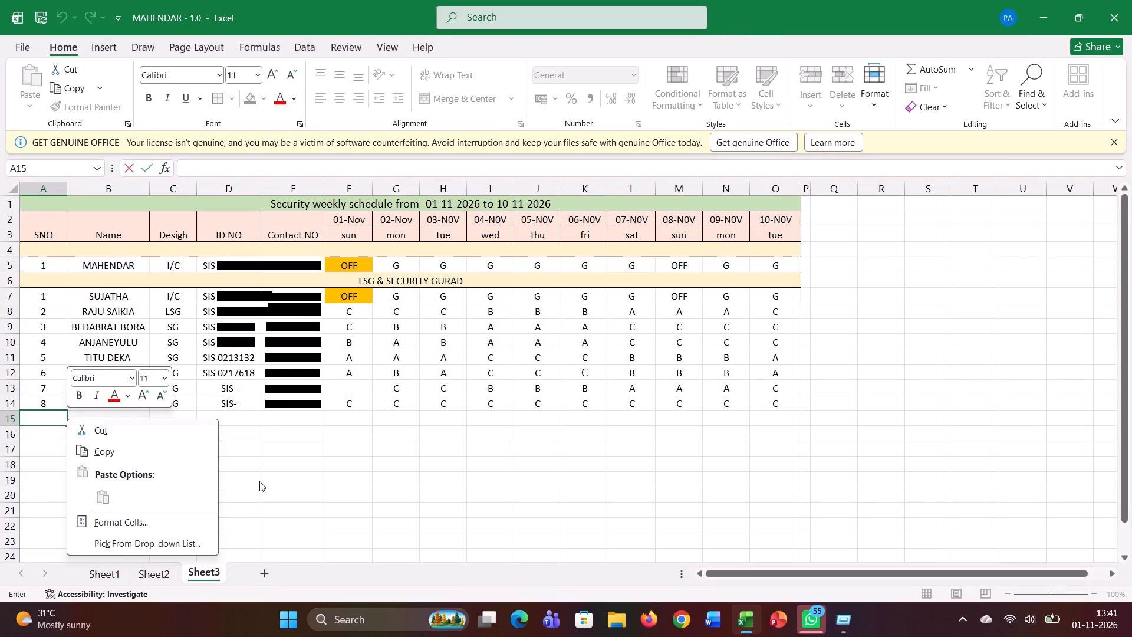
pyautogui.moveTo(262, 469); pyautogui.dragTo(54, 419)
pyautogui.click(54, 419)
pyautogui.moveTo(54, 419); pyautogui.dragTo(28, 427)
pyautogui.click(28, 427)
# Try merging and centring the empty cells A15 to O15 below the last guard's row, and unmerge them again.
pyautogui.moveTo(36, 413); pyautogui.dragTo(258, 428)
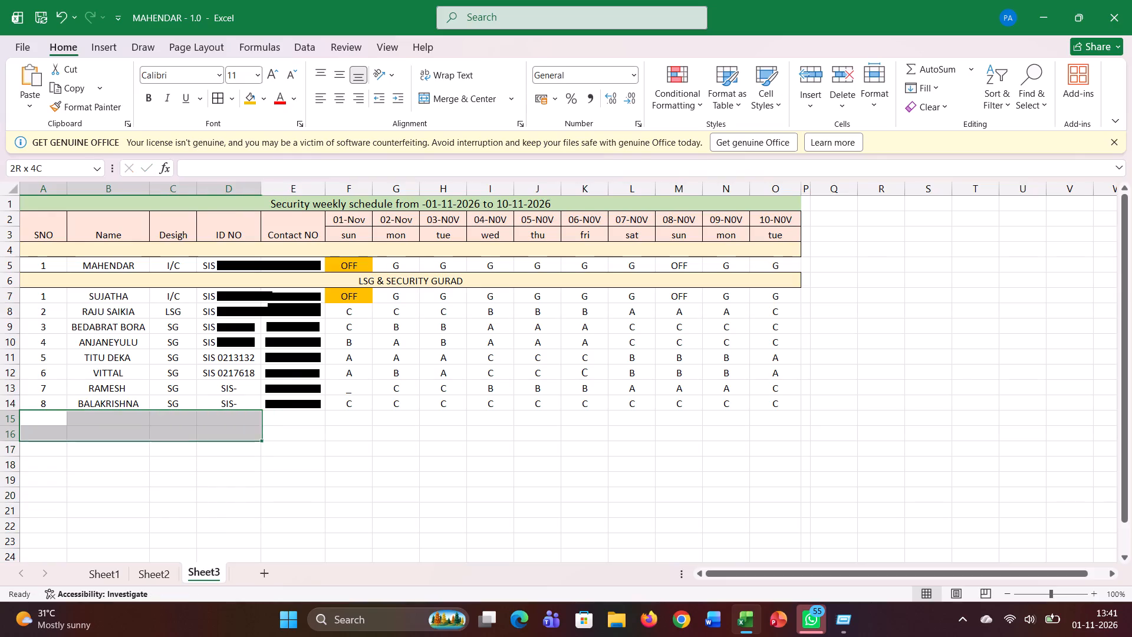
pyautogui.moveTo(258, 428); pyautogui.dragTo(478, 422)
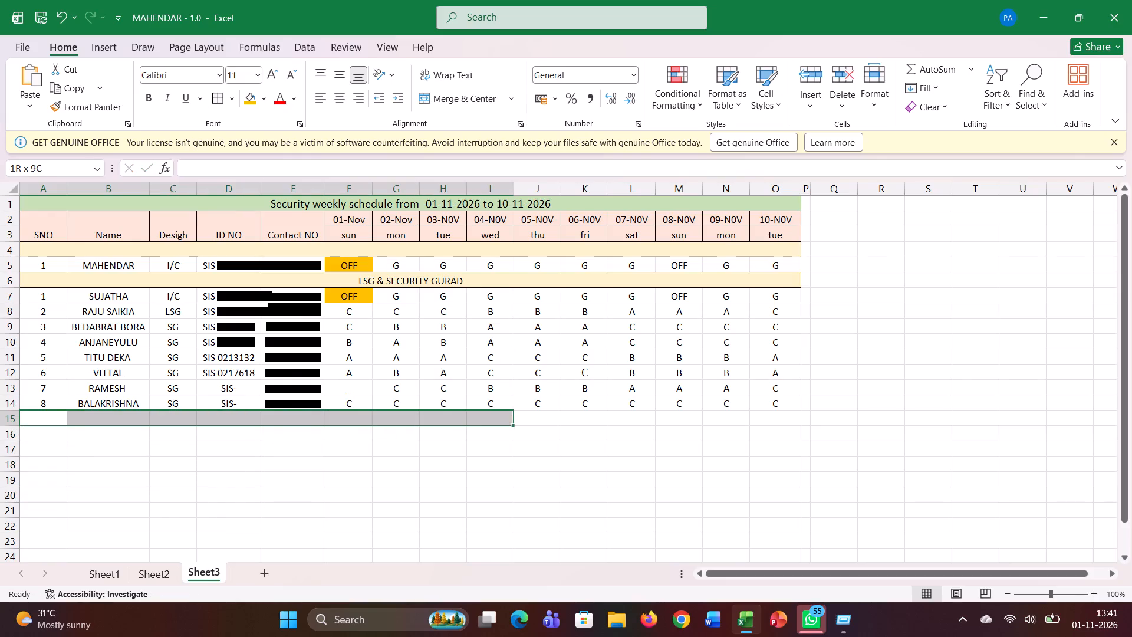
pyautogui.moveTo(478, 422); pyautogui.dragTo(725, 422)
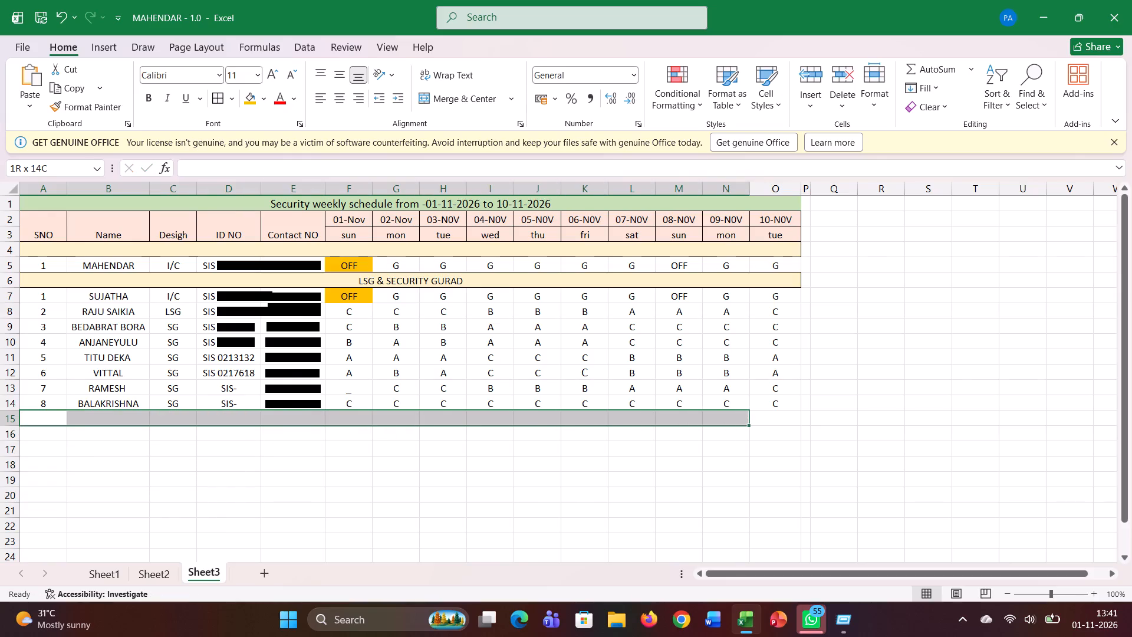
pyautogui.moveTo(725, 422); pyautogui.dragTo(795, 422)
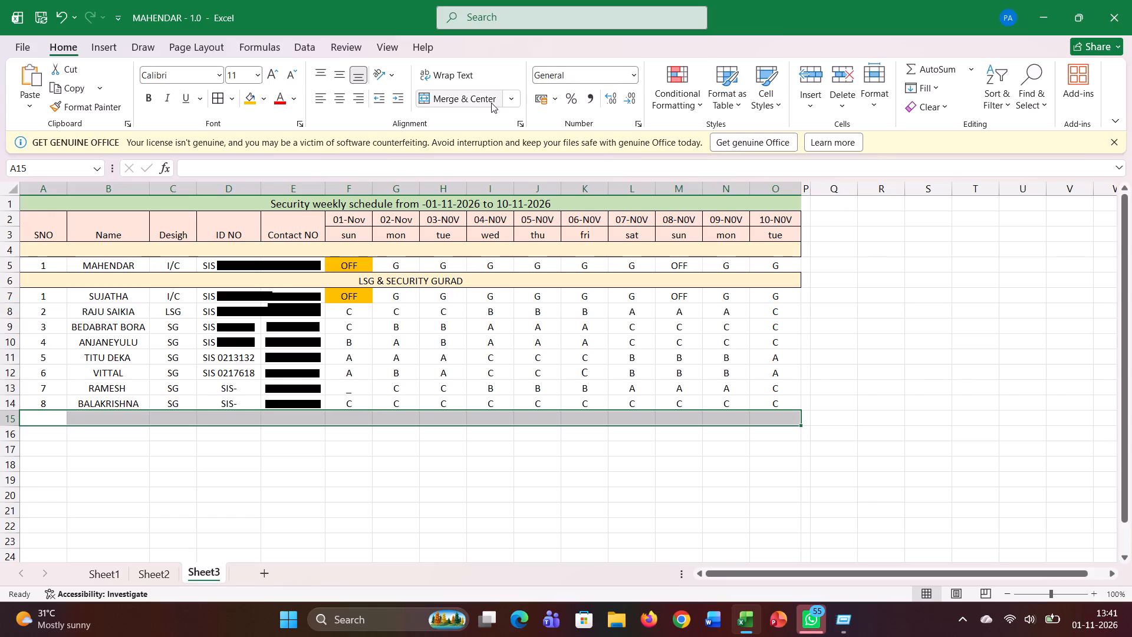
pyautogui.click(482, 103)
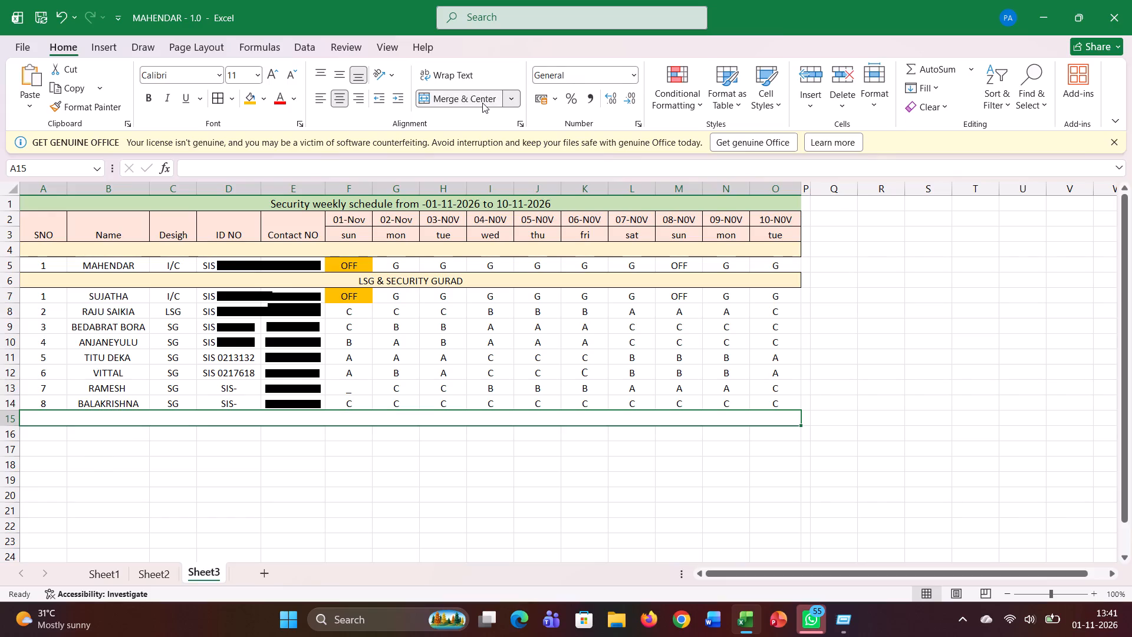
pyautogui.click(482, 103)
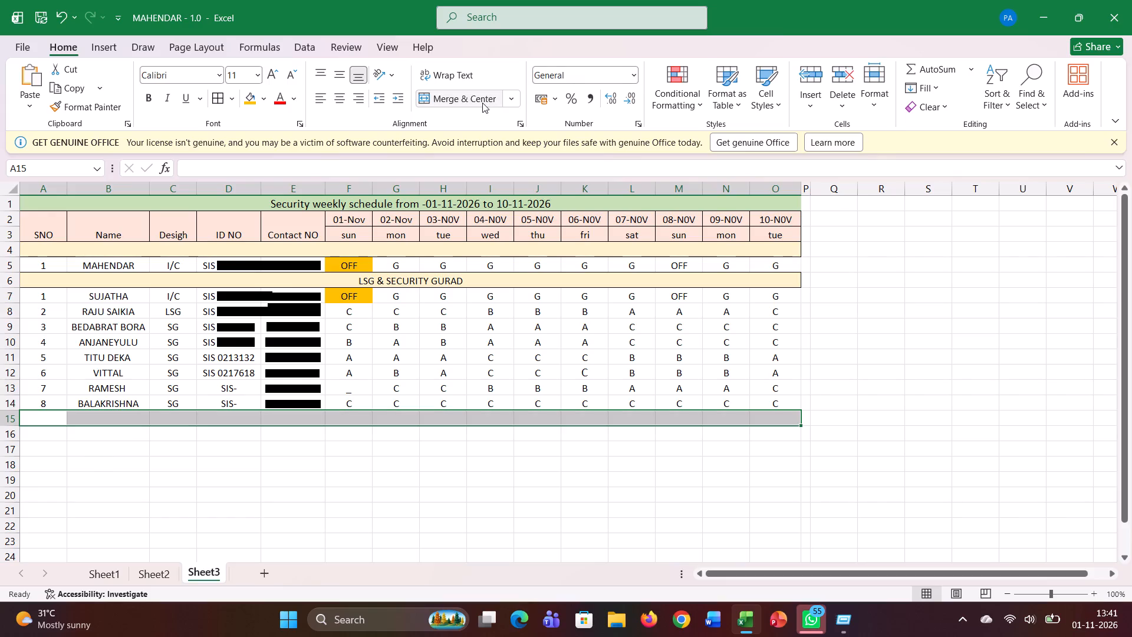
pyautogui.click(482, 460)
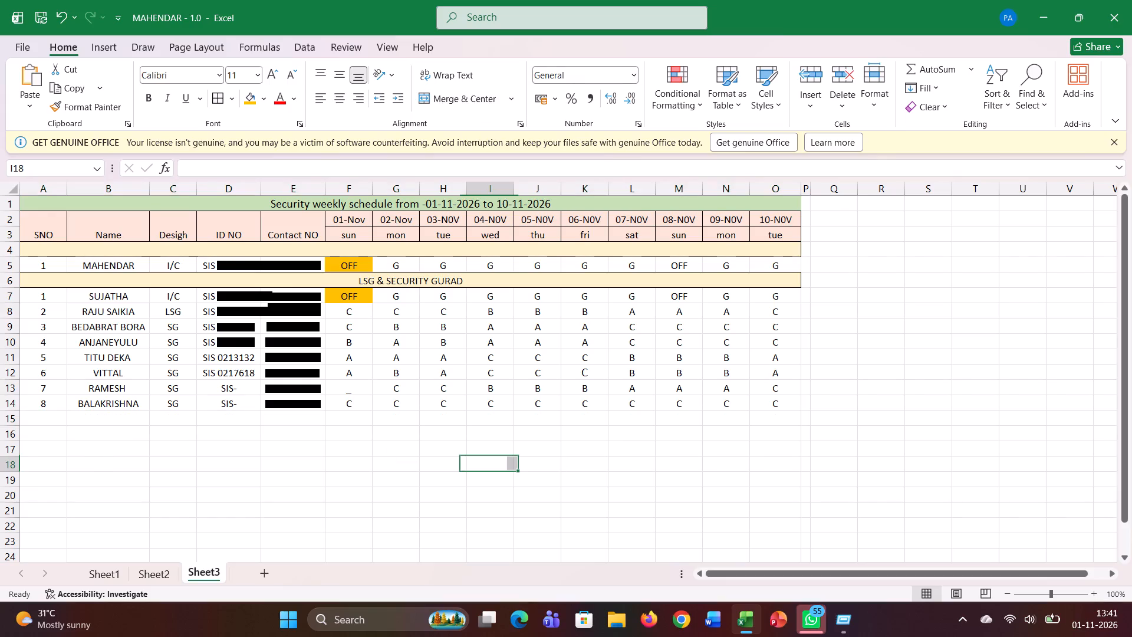